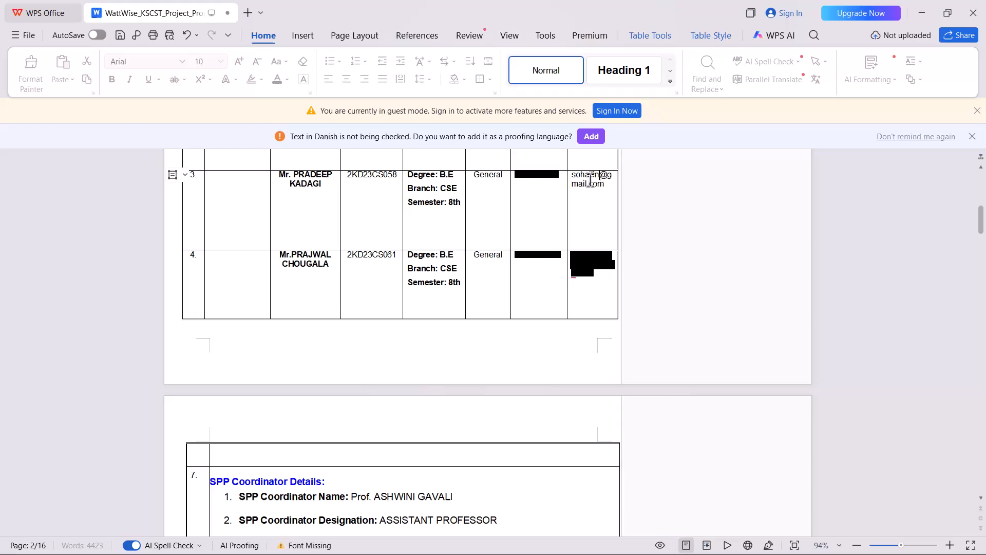
Replace the part before the @ in the third student's e-mail address with that student's own user name.
{"action": "key", "text": "BackSpace"}
{"action": "key", "text": "BackSpace"}
{"action": "key", "text": "BackSpace"}
{"action": "key", "text": "BackSpace"}
{"action": "key", "text": "BackSpace"}
{"action": "key", "text": "BackSpace"}
{"action": "key", "text": "BackSpace"}
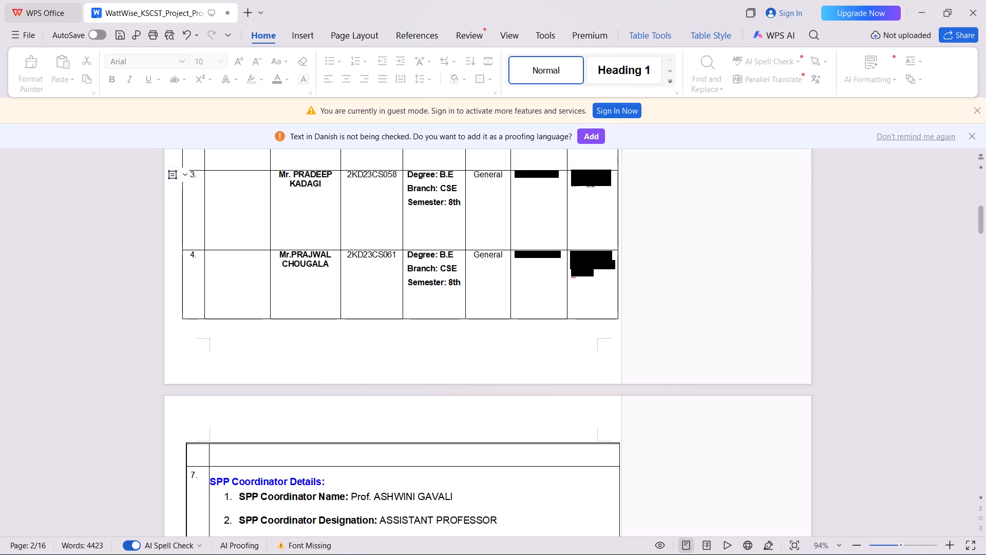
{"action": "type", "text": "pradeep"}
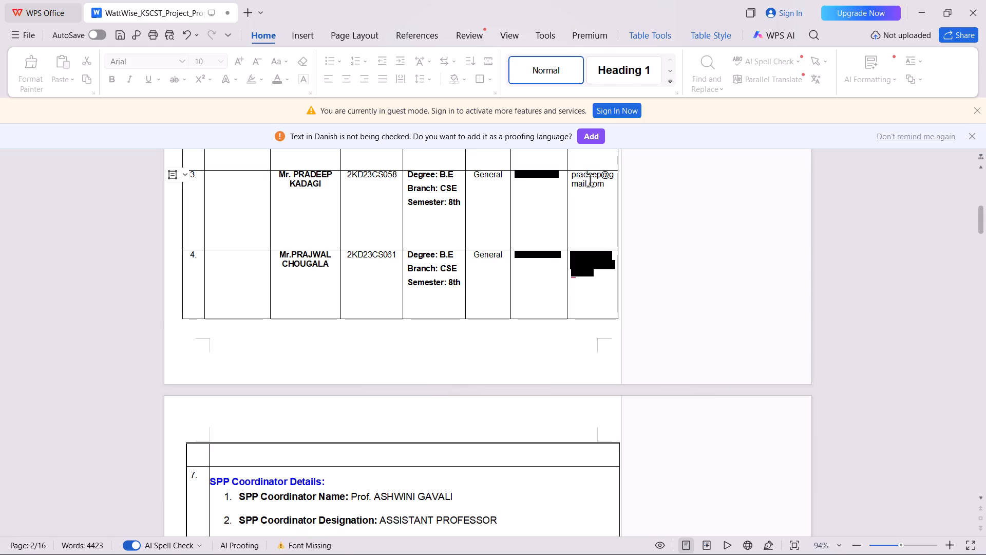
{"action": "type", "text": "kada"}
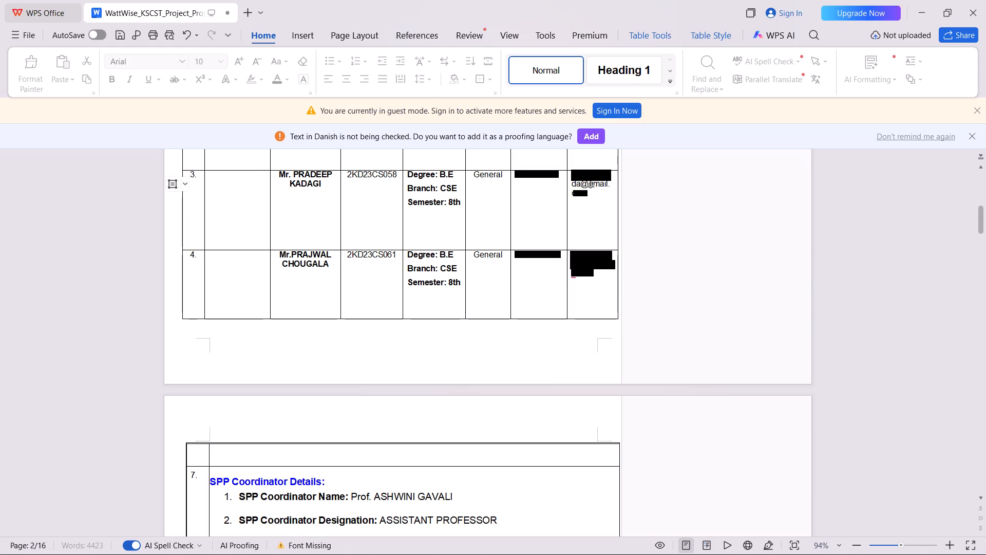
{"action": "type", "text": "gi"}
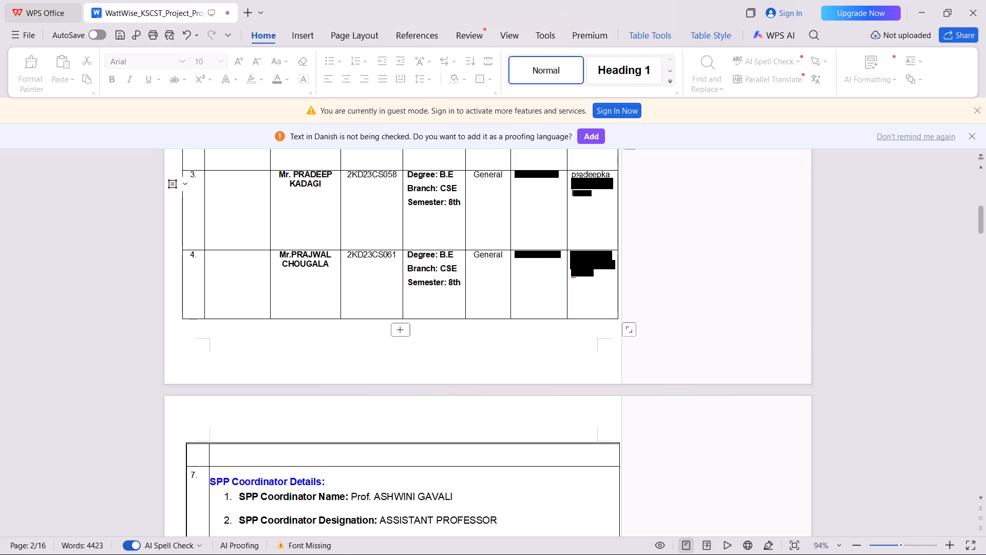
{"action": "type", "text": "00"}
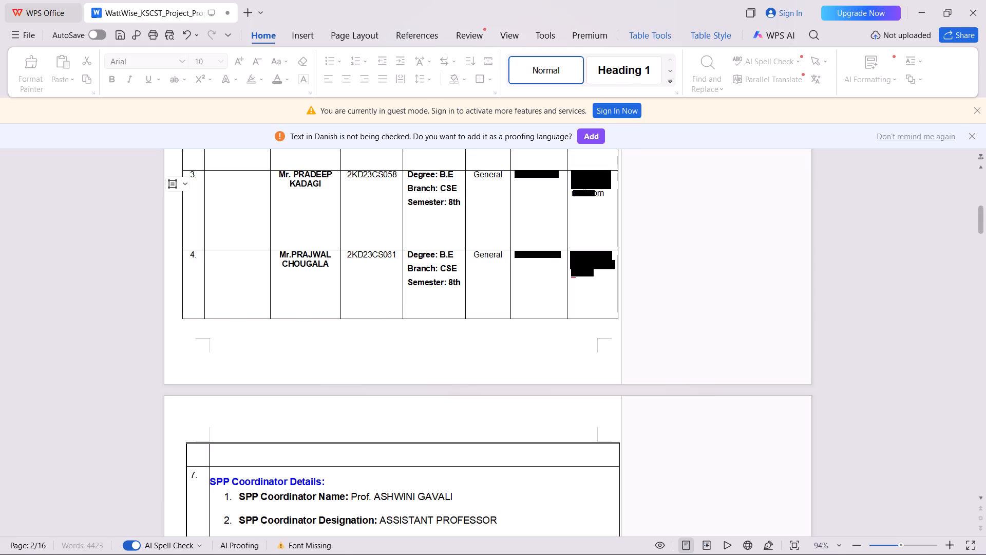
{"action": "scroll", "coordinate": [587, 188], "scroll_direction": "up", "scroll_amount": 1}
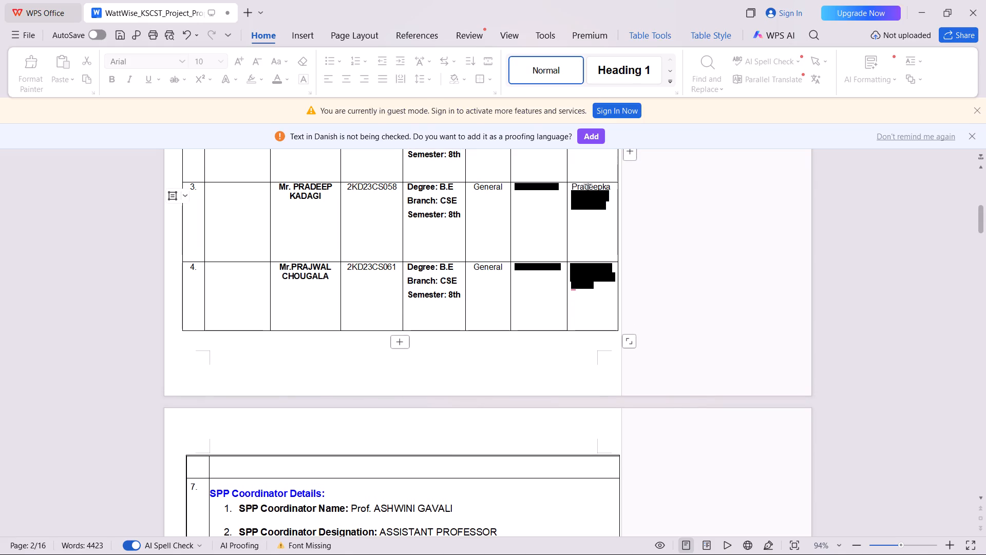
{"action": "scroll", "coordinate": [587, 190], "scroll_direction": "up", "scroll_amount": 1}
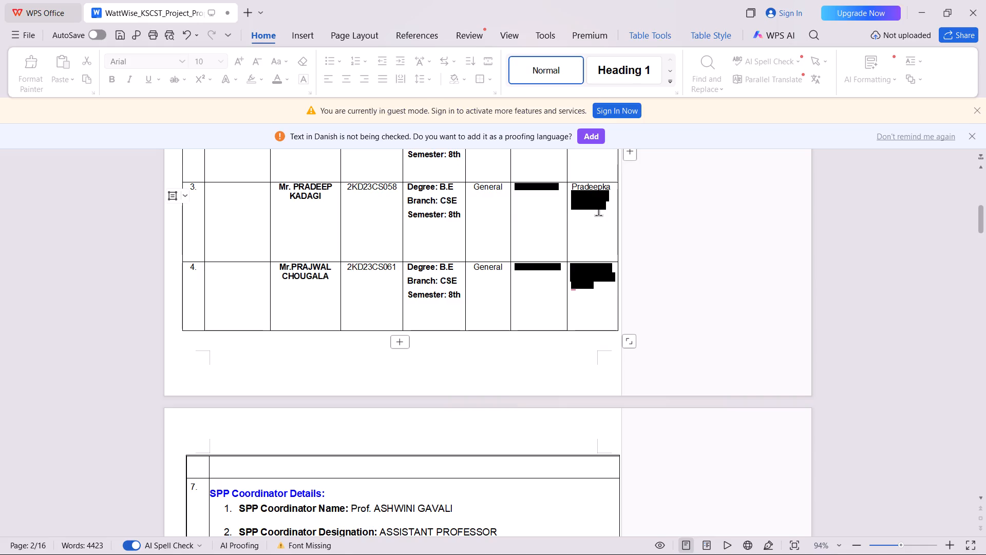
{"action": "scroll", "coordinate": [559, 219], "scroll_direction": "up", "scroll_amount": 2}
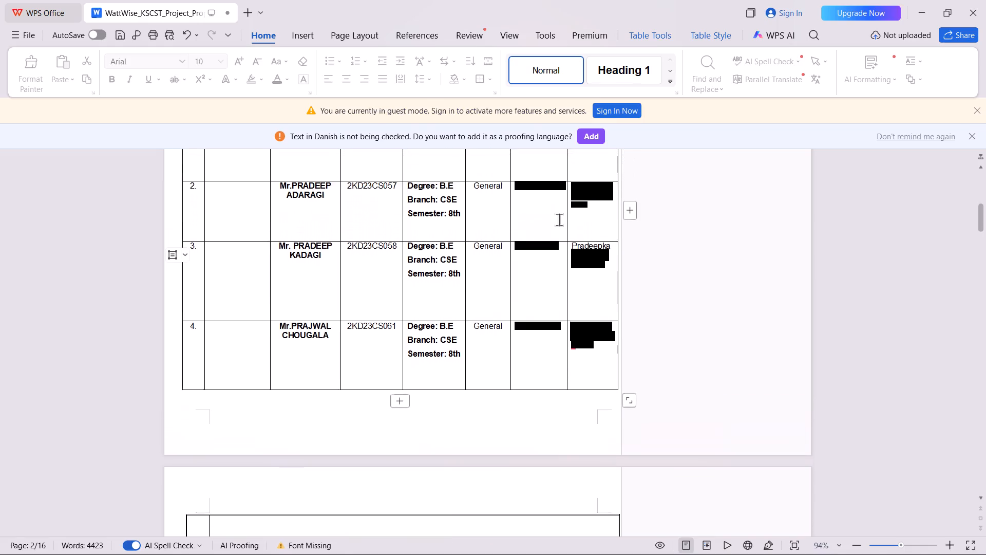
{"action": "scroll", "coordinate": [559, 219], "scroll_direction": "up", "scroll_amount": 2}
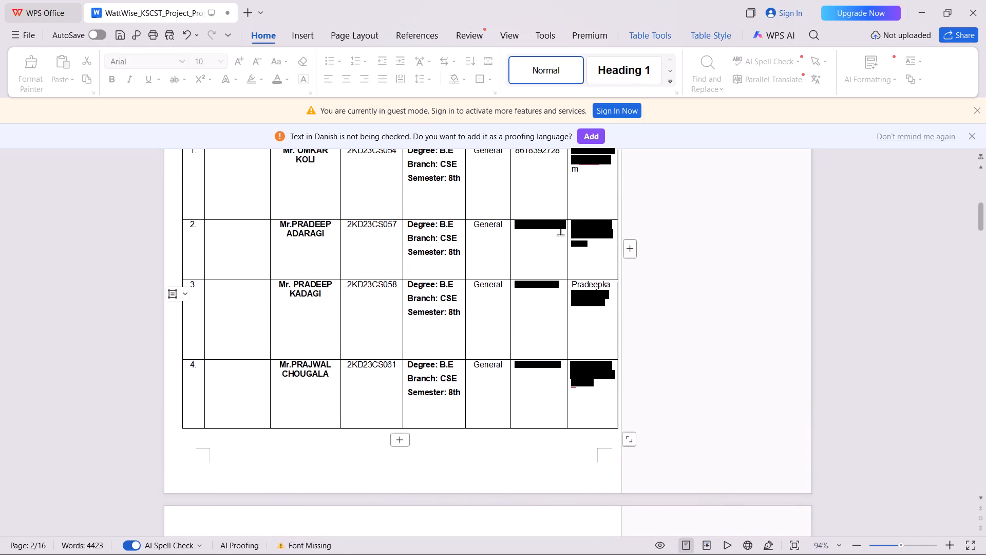
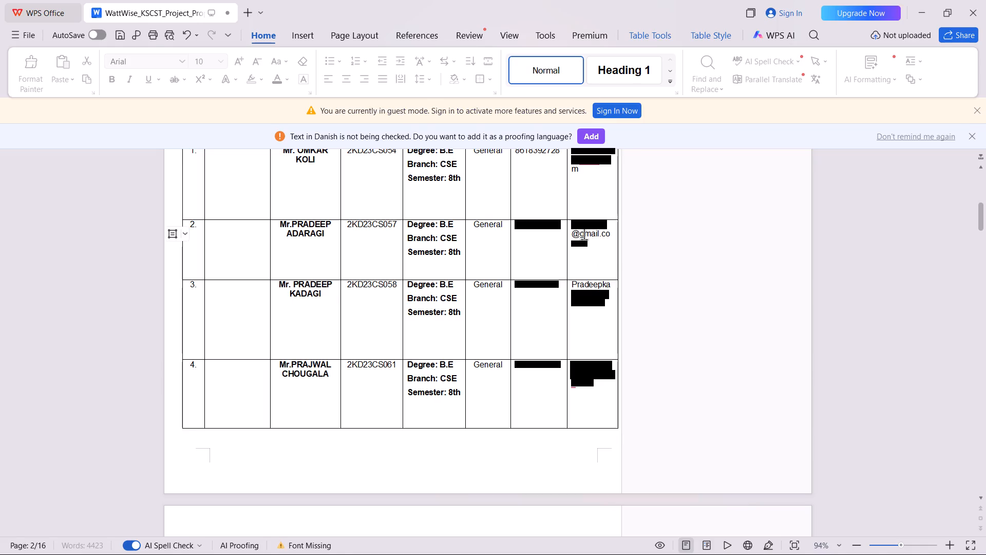
Replace the part before the @ in the second student's e-mail address with that student's own user name.
{"action": "key", "text": "BackSpace"}
{"action": "key", "text": "BackSpace"}
{"action": "key", "text": "BackSpace"}
{"action": "key", "text": "BackSpace"}
{"action": "key", "text": "BackSpace"}
{"action": "key", "text": "BackSpace"}
{"action": "key", "text": "BackSpace"}
{"action": "key", "text": "BackSpace"}
{"action": "key", "text": "BackSpace"}
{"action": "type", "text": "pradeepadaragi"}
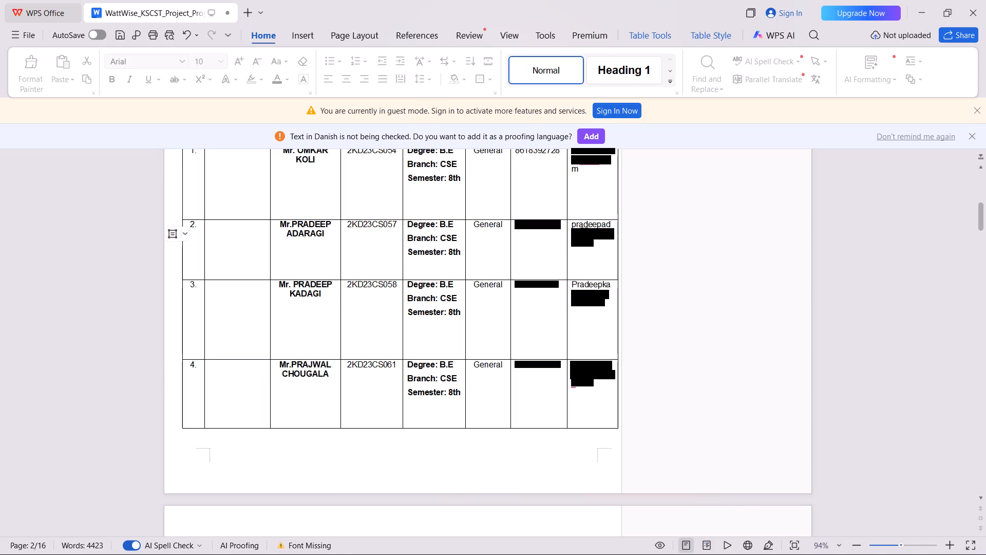
Place the text cursor in the first student's mobile number in the student details table.
{"action": "scroll", "coordinate": [543, 211], "scroll_direction": "up", "scroll_amount": 2}
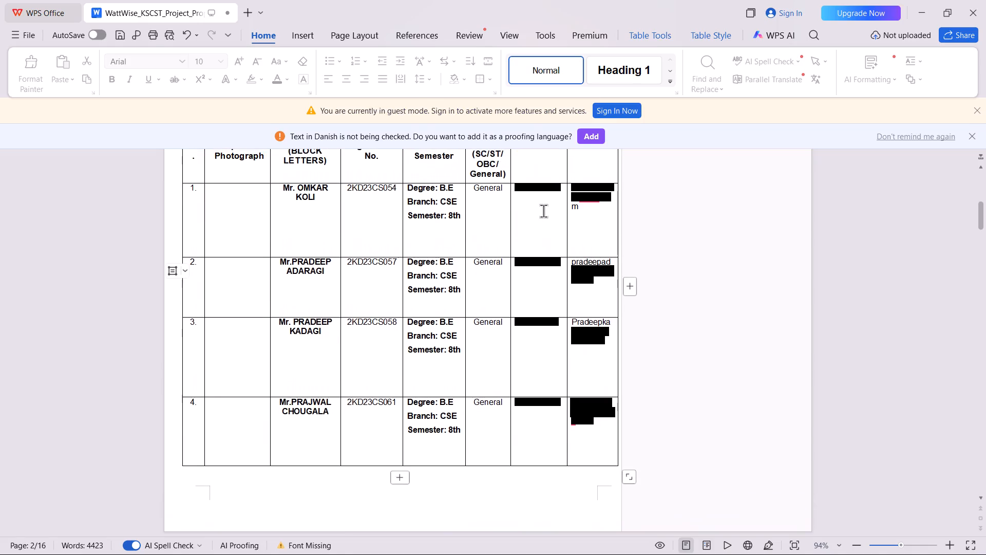
{"action": "scroll", "coordinate": [543, 211], "scroll_direction": "up", "scroll_amount": 1}
{"action": "left_click", "coordinate": [560, 223]}
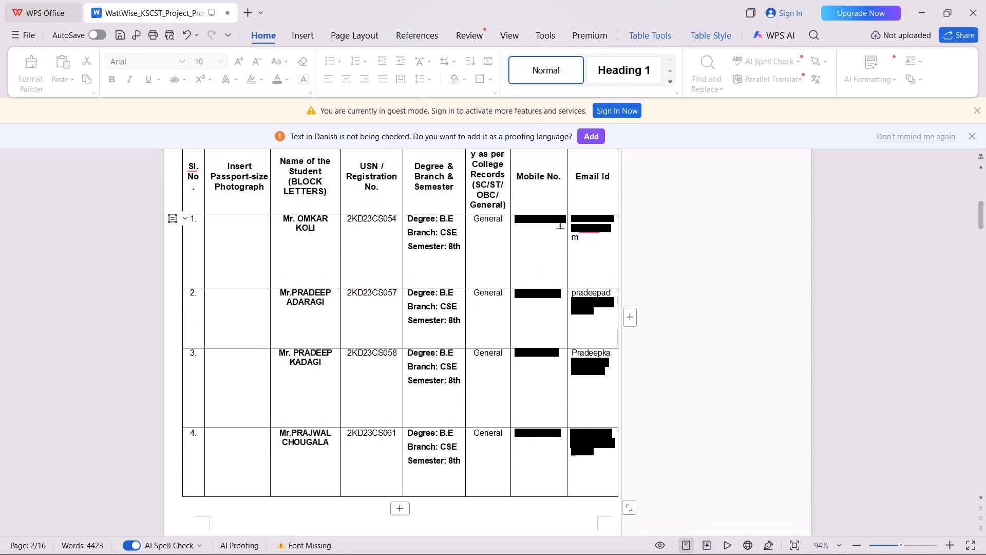
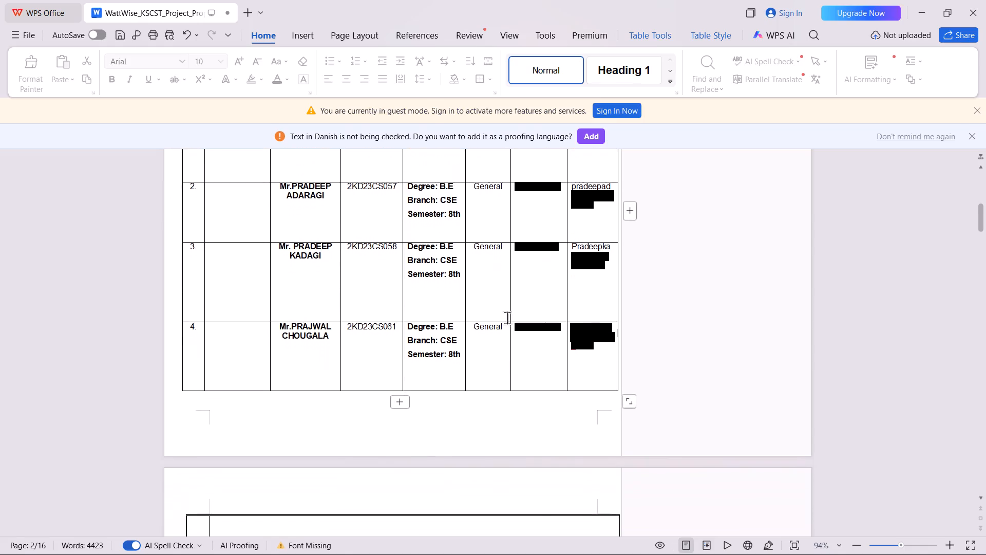
Insert a space after "Mr." in the fourth student's name in the student team table.
{"action": "scroll", "coordinate": [507, 318], "scroll_direction": "down", "scroll_amount": 1}
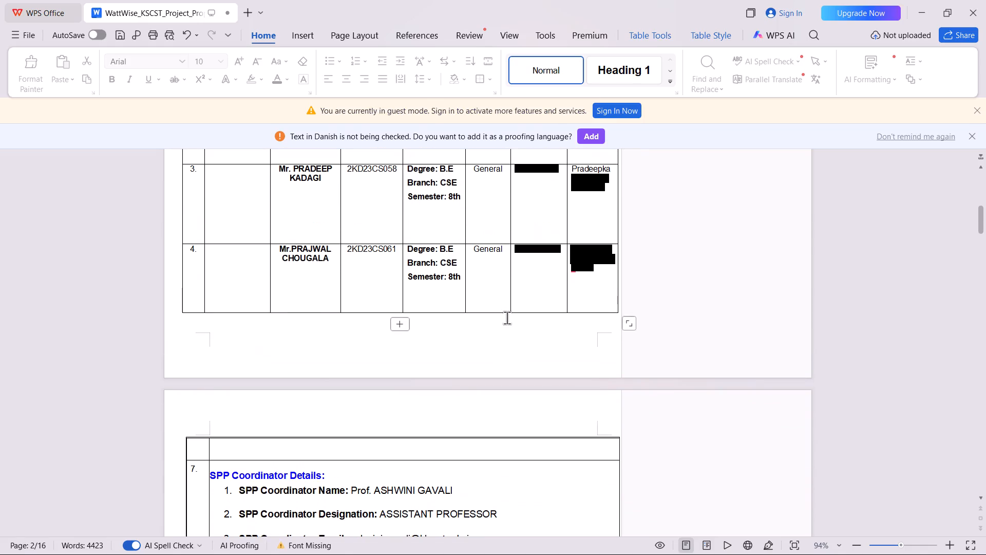
{"action": "scroll", "coordinate": [507, 318], "scroll_direction": "down", "scroll_amount": 1}
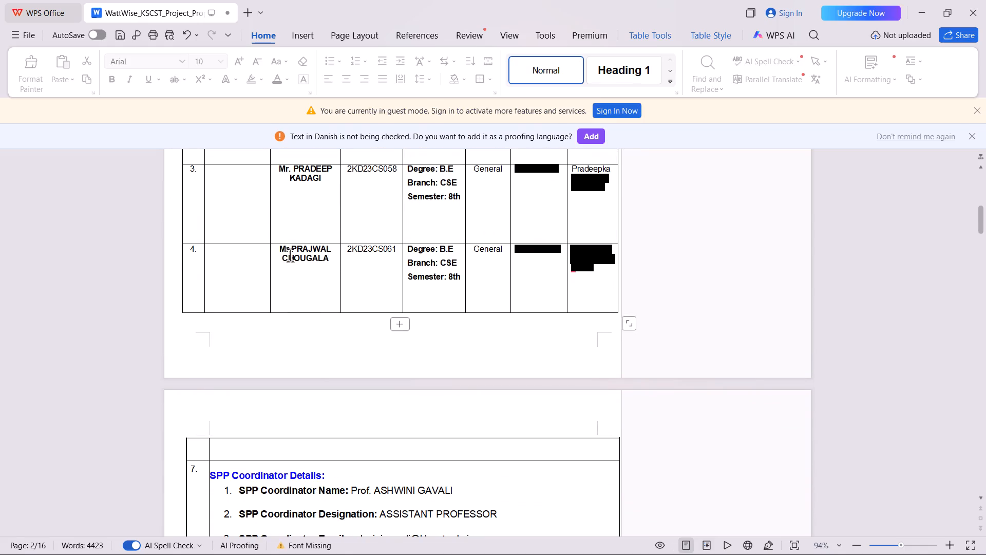
{"action": "left_click", "coordinate": [290, 255]}
{"action": "key", "text": "Up"}
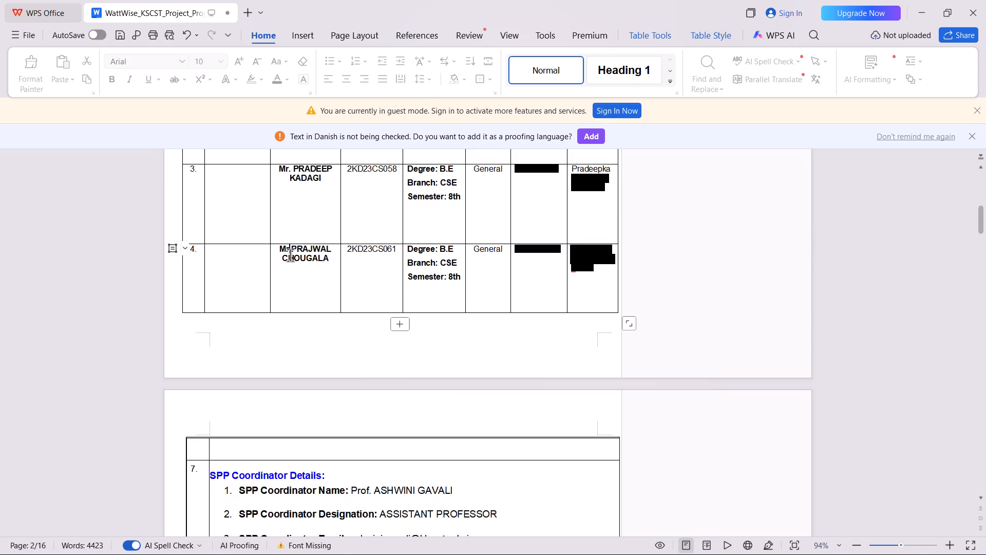
{"action": "key", "text": "Right"}
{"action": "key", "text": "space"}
Look over the SPP Coordinator Details and the following proposal sections, and return to the Project Guide Details.
{"action": "scroll", "coordinate": [290, 255], "scroll_direction": "down", "scroll_amount": 1}
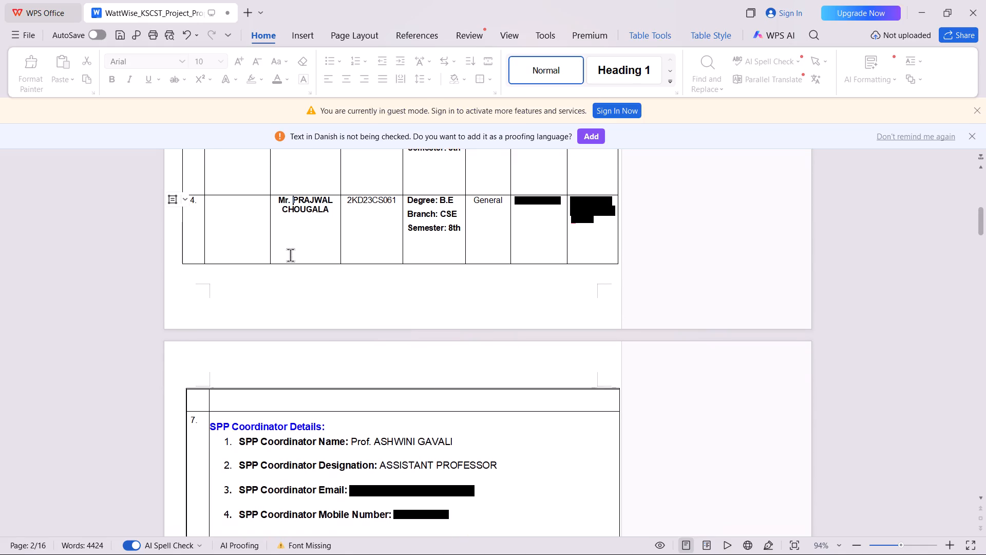
{"action": "scroll", "coordinate": [290, 255], "scroll_direction": "down", "scroll_amount": 2}
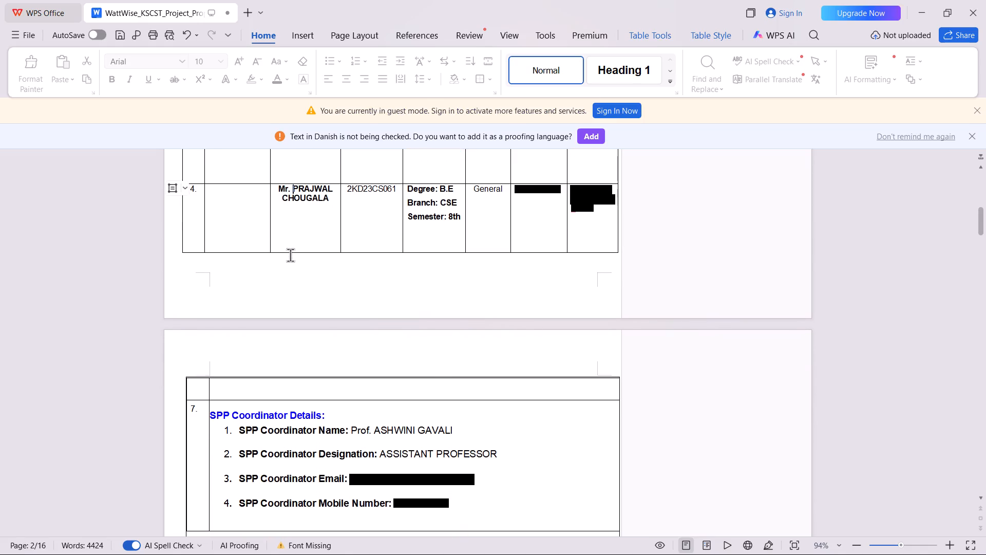
{"action": "scroll", "coordinate": [290, 255], "scroll_direction": "down", "scroll_amount": 4}
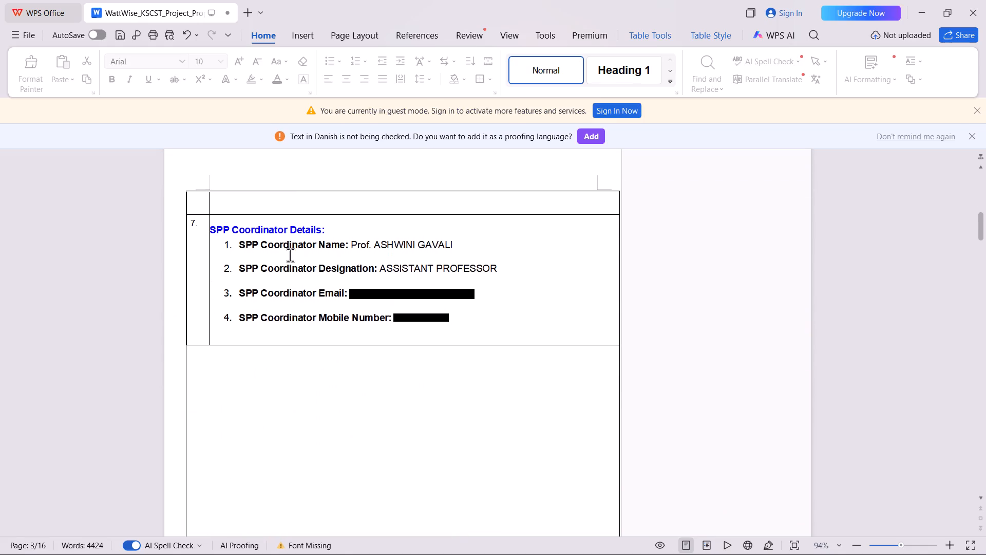
{"action": "scroll", "coordinate": [290, 255], "scroll_direction": "down", "scroll_amount": 7}
{"action": "scroll", "coordinate": [290, 255], "scroll_direction": "up", "scroll_amount": 2}
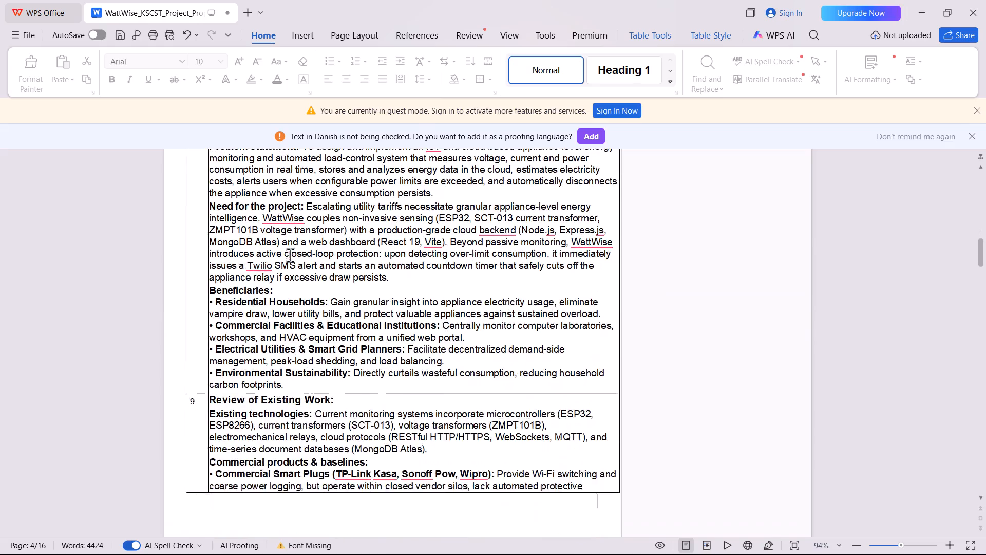
{"action": "scroll", "coordinate": [290, 255], "scroll_direction": "up", "scroll_amount": 2}
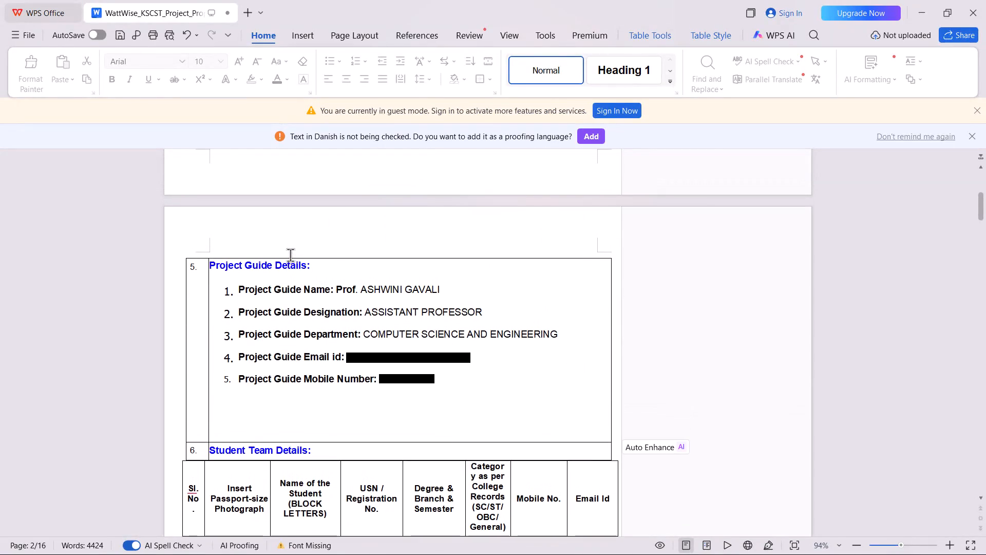
Review the proposal from the project guide details back through the institution details to the start of the first page.
{"action": "scroll", "coordinate": [290, 255], "scroll_direction": "up", "scroll_amount": 1}
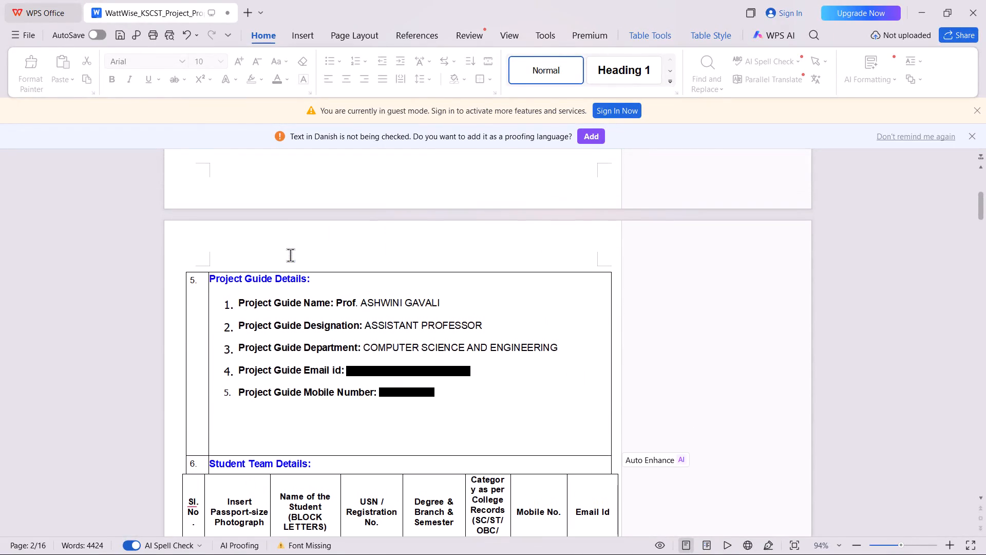
{"action": "scroll", "coordinate": [290, 255], "scroll_direction": "up", "scroll_amount": 1}
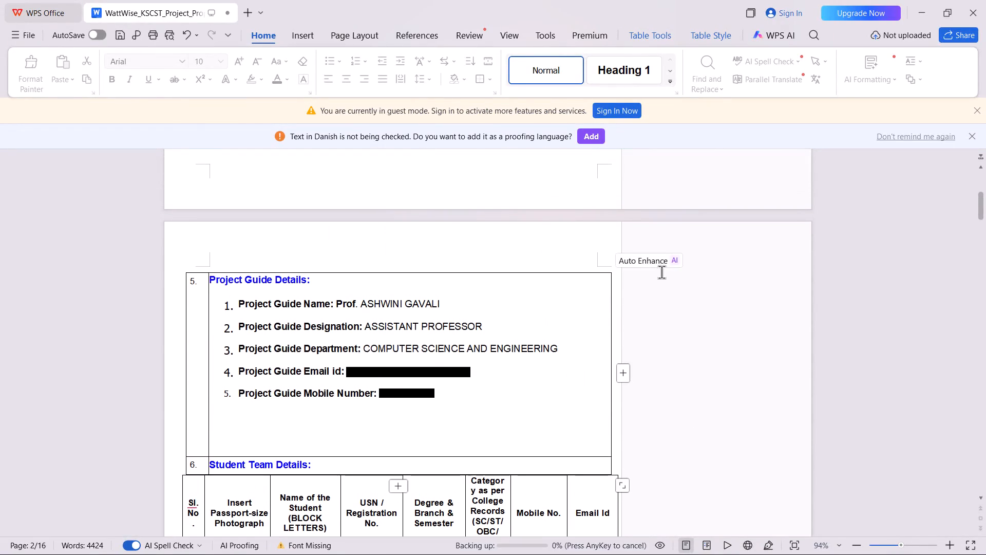
{"action": "scroll", "coordinate": [515, 344], "scroll_direction": "up", "scroll_amount": 1}
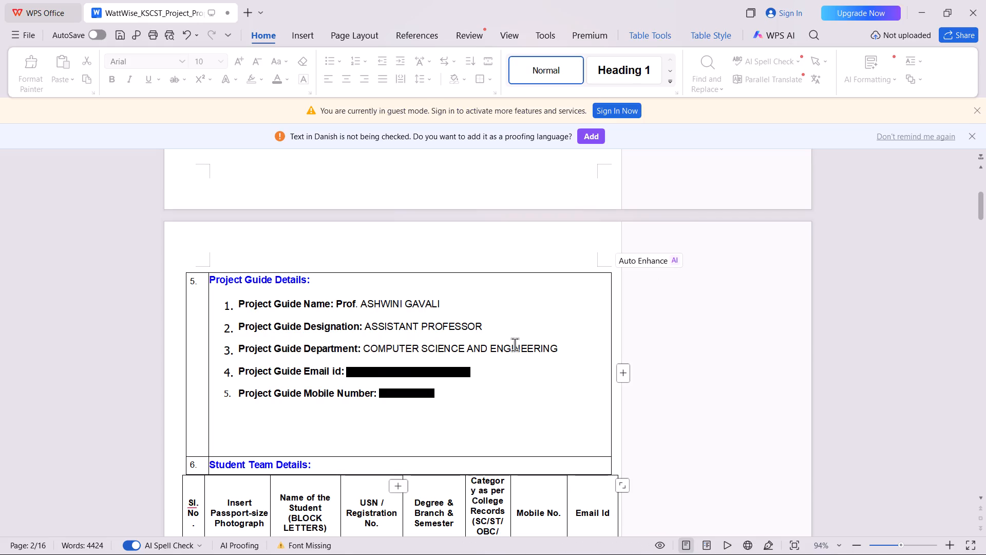
{"action": "scroll", "coordinate": [515, 344], "scroll_direction": "up", "scroll_amount": 6}
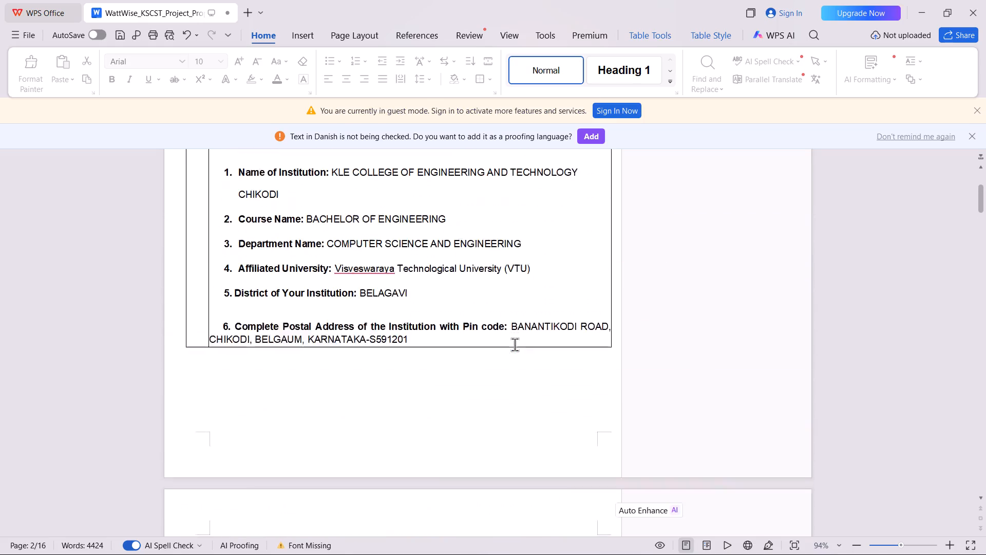
{"action": "scroll", "coordinate": [515, 344], "scroll_direction": "up", "scroll_amount": 2}
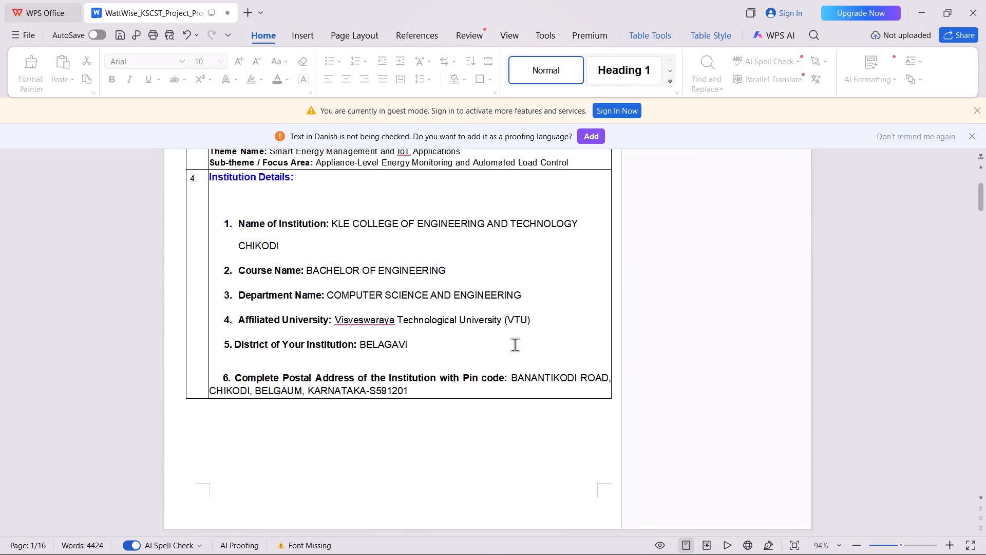
{"action": "scroll", "coordinate": [515, 344], "scroll_direction": "up", "scroll_amount": 2}
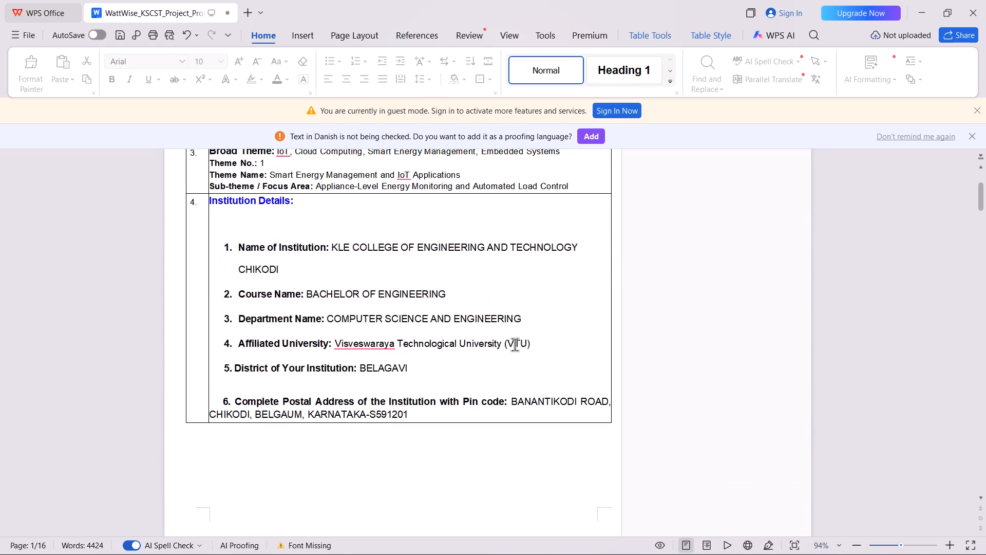
{"action": "scroll", "coordinate": [515, 344], "scroll_direction": "up", "scroll_amount": 2}
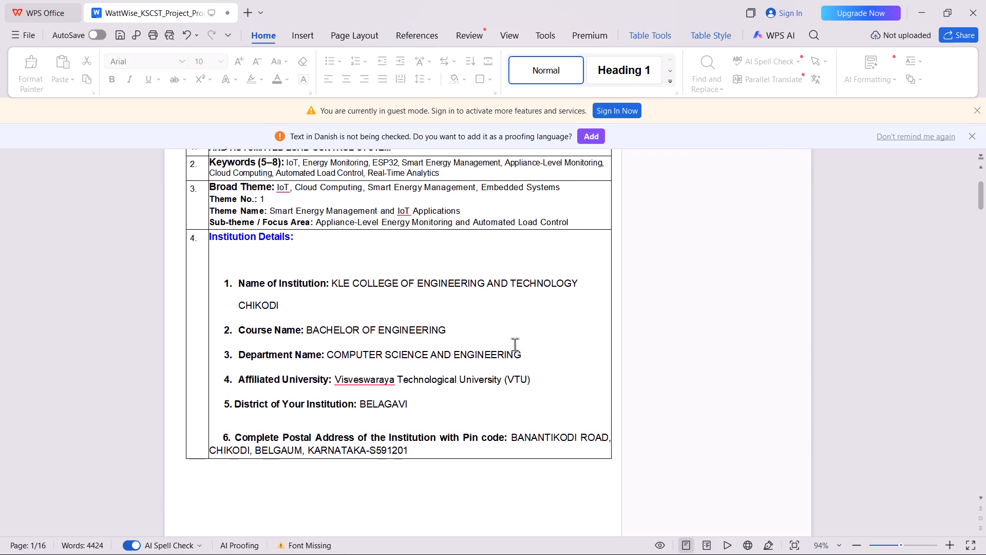
{"action": "scroll", "coordinate": [515, 344], "scroll_direction": "up", "scroll_amount": 1}
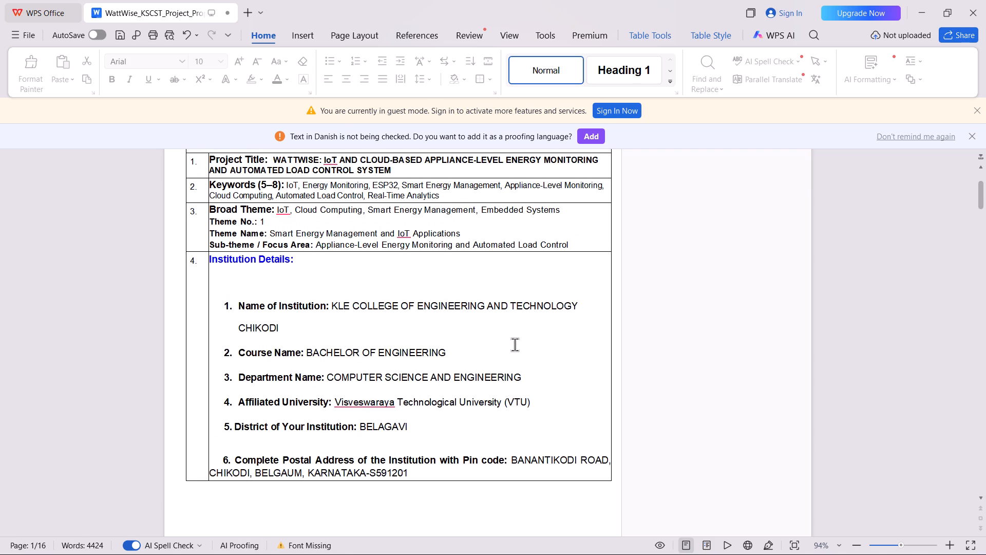
{"action": "scroll", "coordinate": [515, 344], "scroll_direction": "up", "scroll_amount": 1}
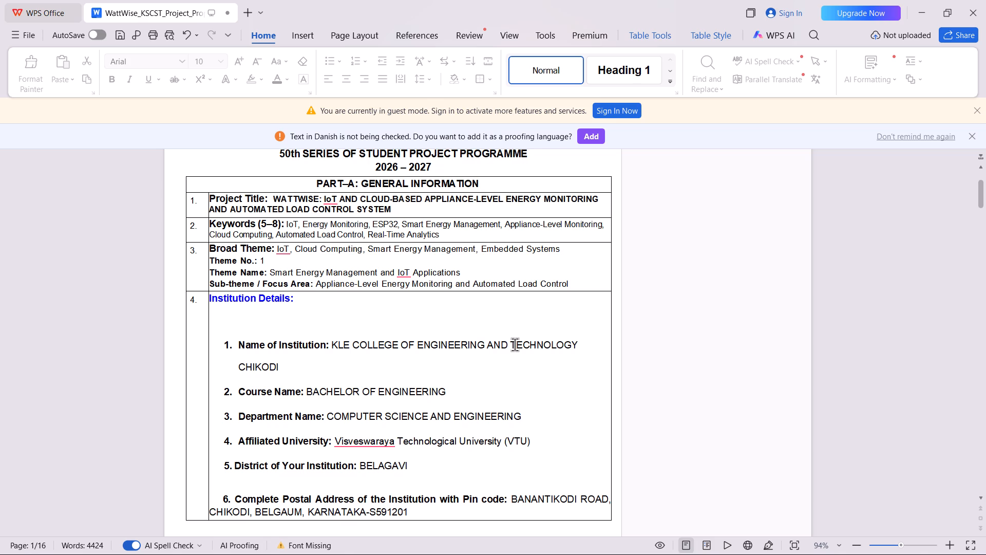
{"action": "scroll", "coordinate": [515, 344], "scroll_direction": "up", "scroll_amount": 1}
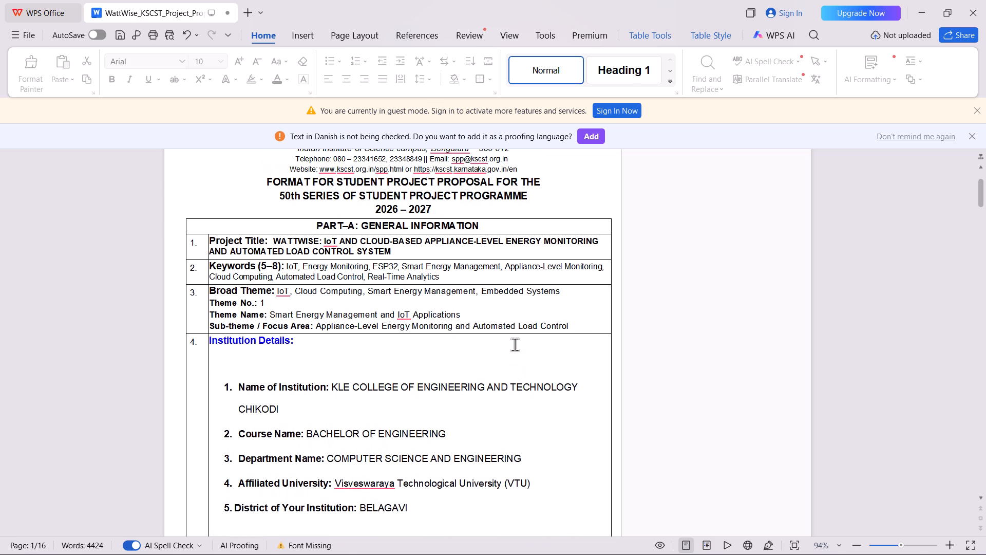
{"action": "scroll", "coordinate": [515, 344], "scroll_direction": "up", "scroll_amount": 6}
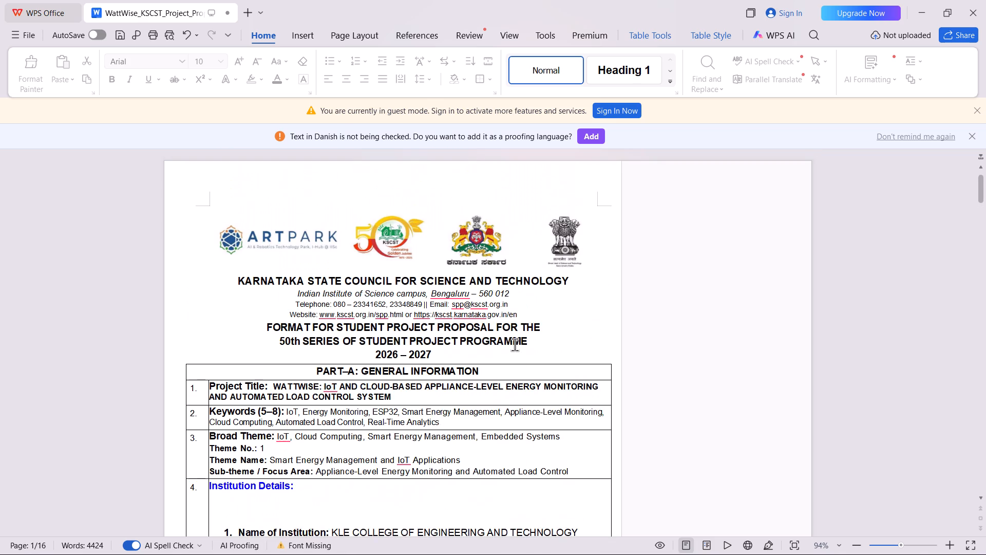
{"action": "scroll", "coordinate": [515, 344], "scroll_direction": "up", "scroll_amount": 1}
Replace the project title text after "WATTWISE:" with "Smart Electric energy monitoring system".
{"action": "scroll", "coordinate": [515, 342], "scroll_direction": "down", "scroll_amount": 1}
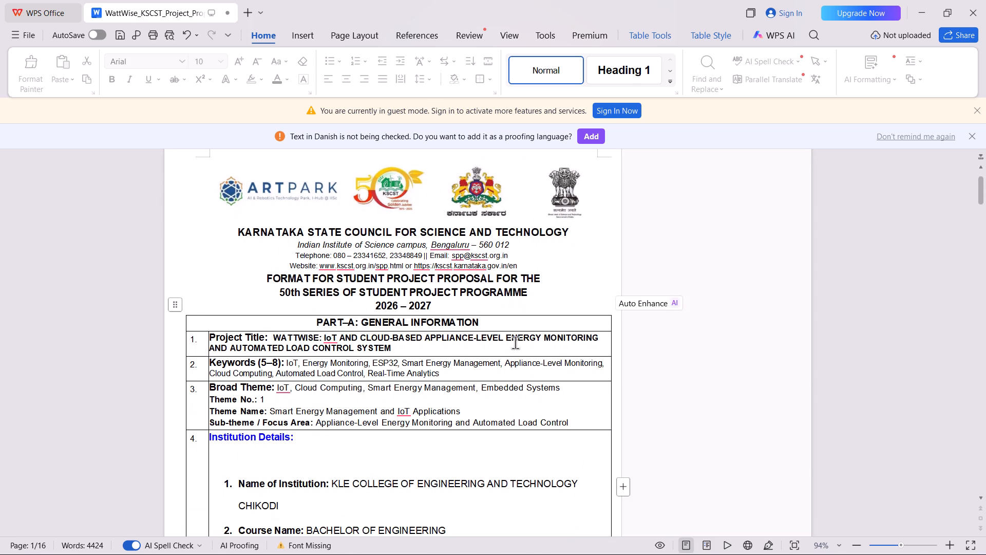
{"action": "scroll", "coordinate": [515, 342], "scroll_direction": "down", "scroll_amount": 2}
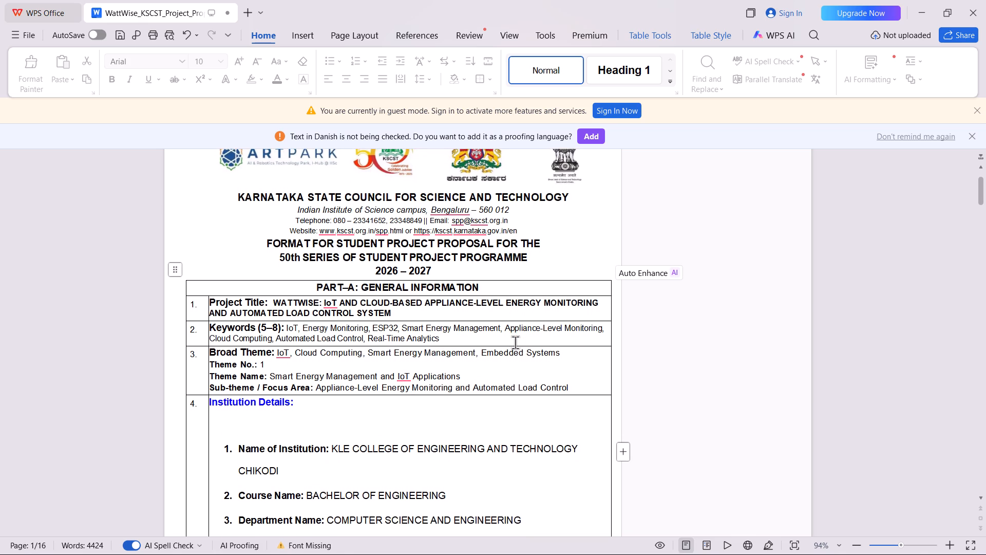
{"action": "scroll", "coordinate": [515, 342], "scroll_direction": "down", "scroll_amount": 2}
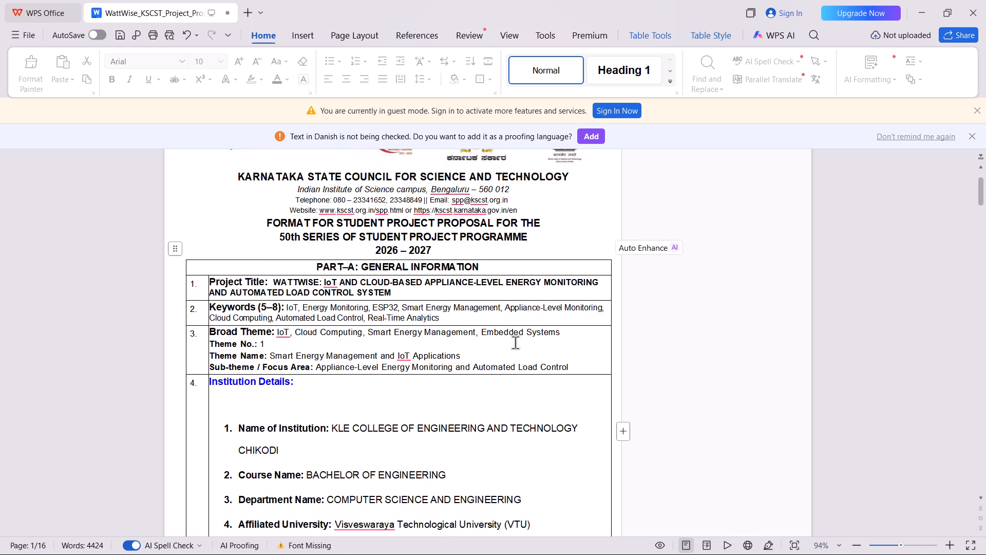
{"action": "scroll", "coordinate": [515, 342], "scroll_direction": "down", "scroll_amount": 1}
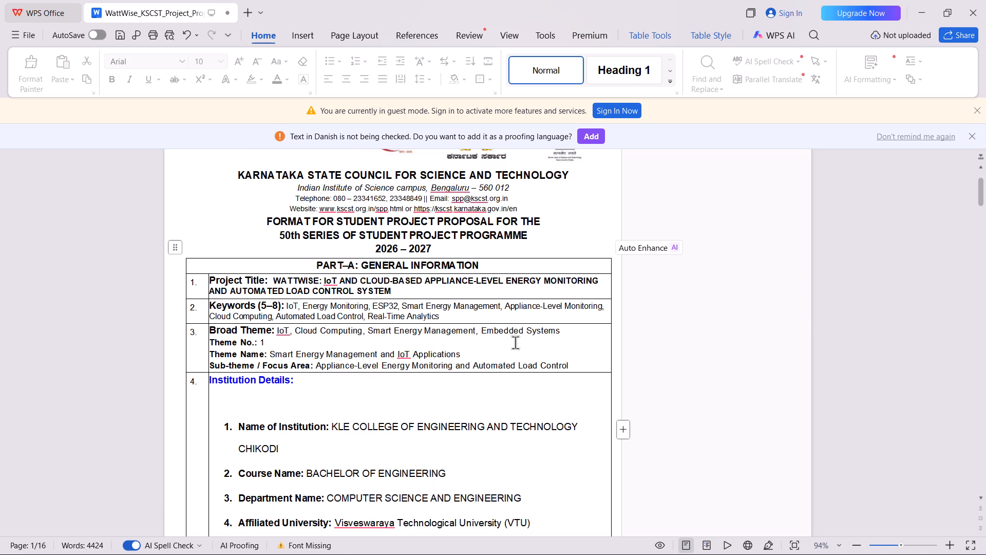
{"action": "left_click", "coordinate": [435, 293]}
{"action": "left_click_drag", "start_coordinate": [323, 282], "coordinate": [375, 287]}
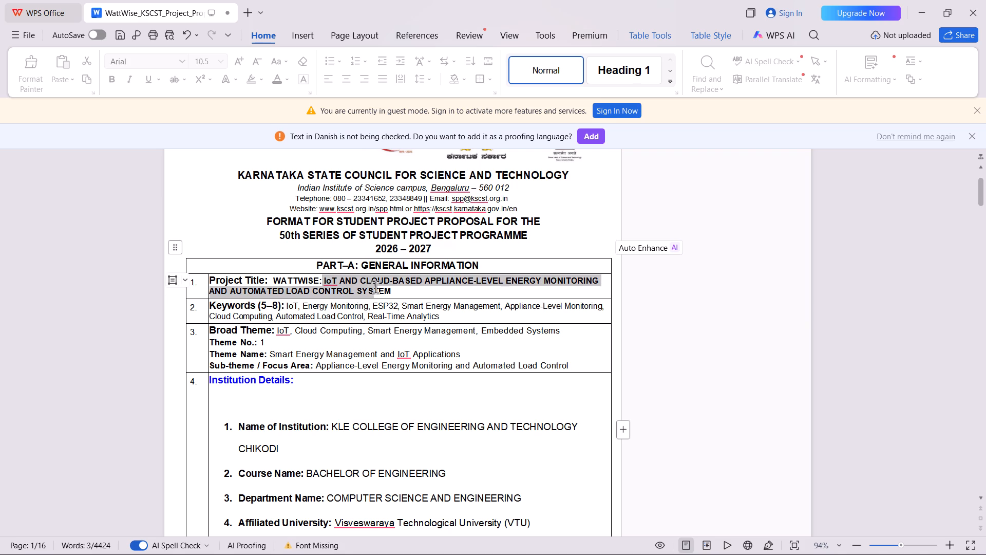
{"action": "left_click_drag", "start_coordinate": [375, 287], "coordinate": [395, 291]}
{"action": "key", "text": "BackSpace"}
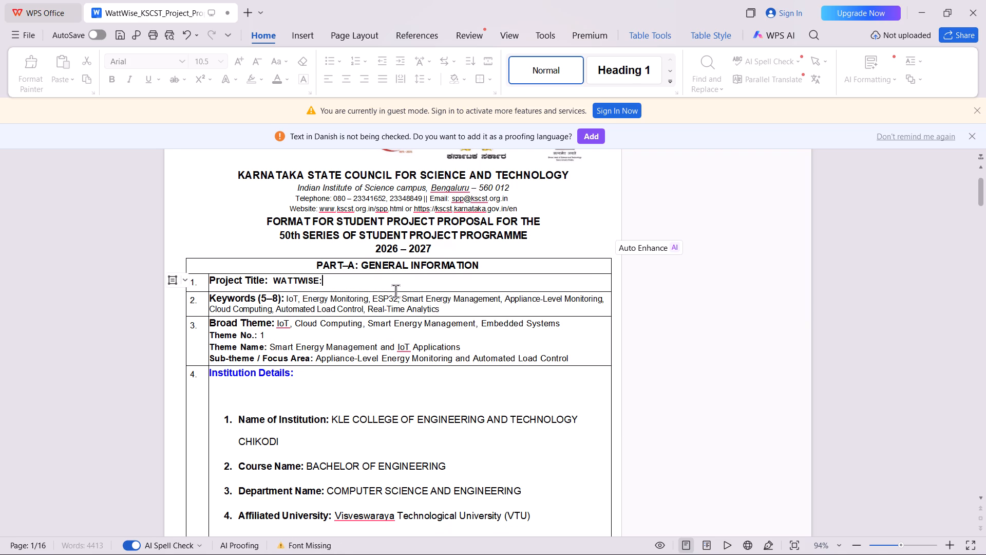
{"action": "key", "text": "space"}
{"action": "type", "text": "Smart"}
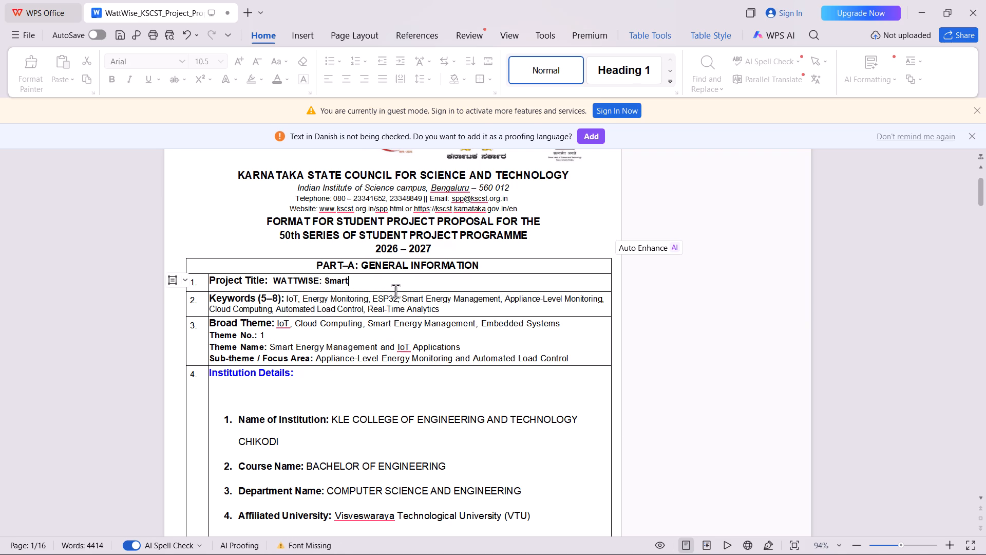
{"action": "key", "text": "space"}
{"action": "type", "text": "Elec"}
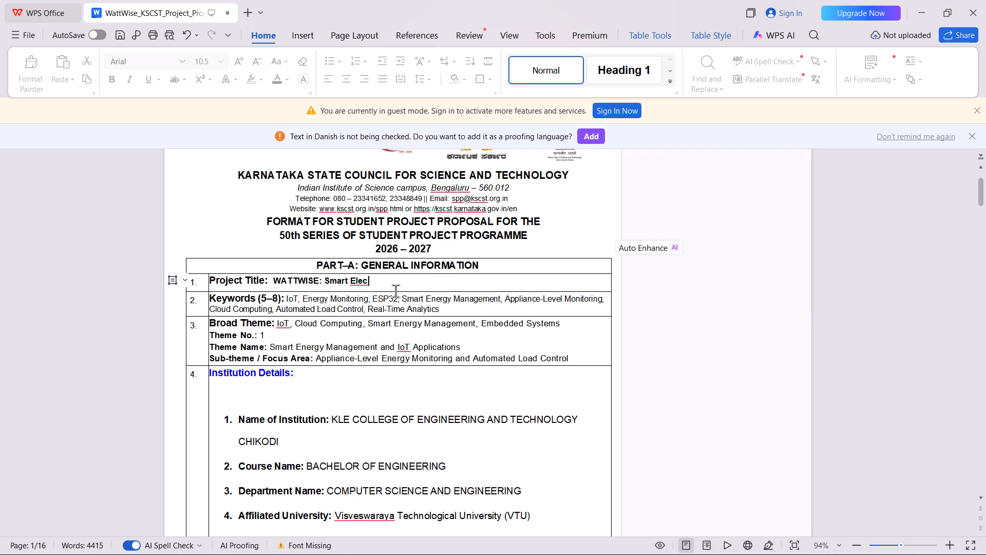
{"action": "type", "text": "tric"}
{"action": "key", "text": "space"}
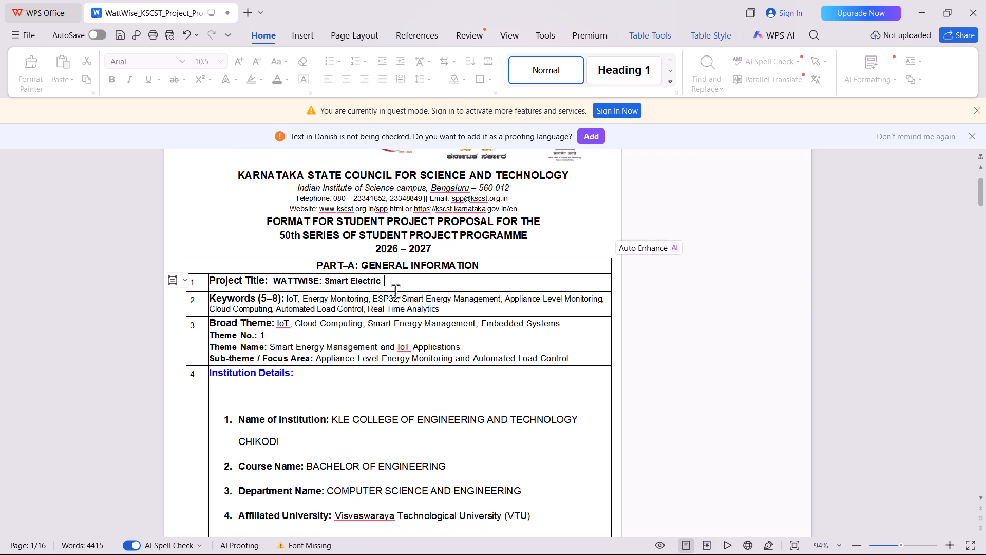
{"action": "type", "text": "energy monitoring"}
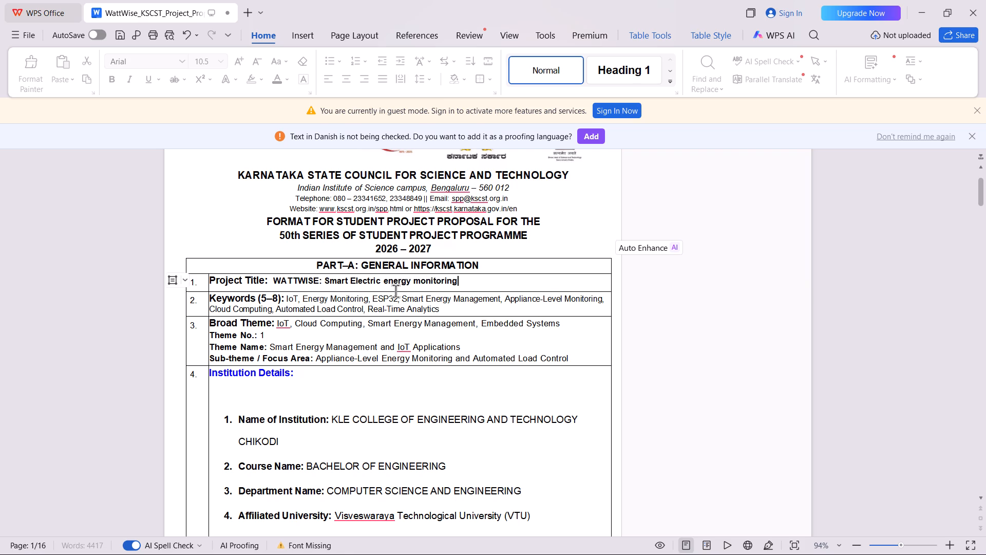
{"action": "key", "text": "space"}
{"action": "type", "text": "system"}
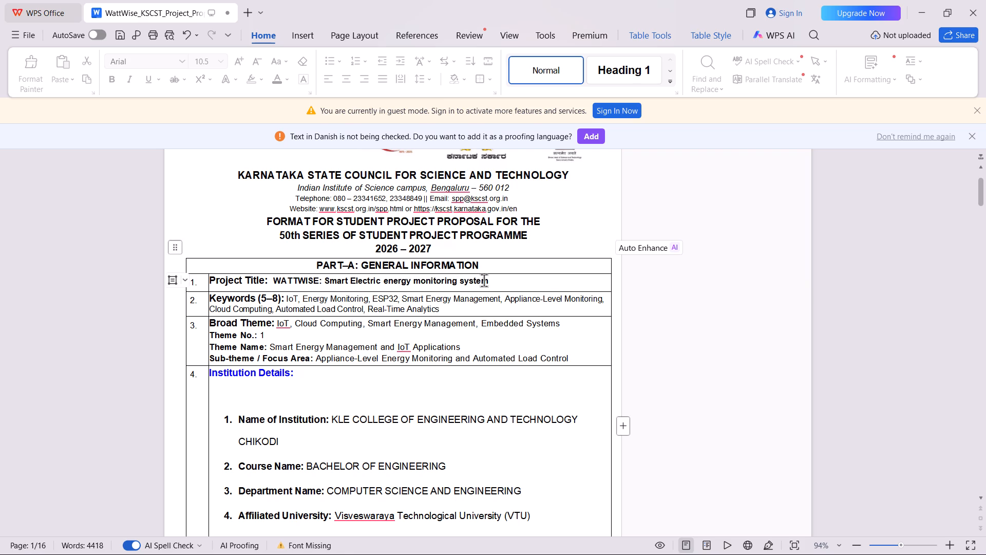
Select the new title text after "WATTWISE:" and dismiss the Danish proofing-language notice.
{"action": "left_click_drag", "start_coordinate": [491, 281], "coordinate": [326, 280]}
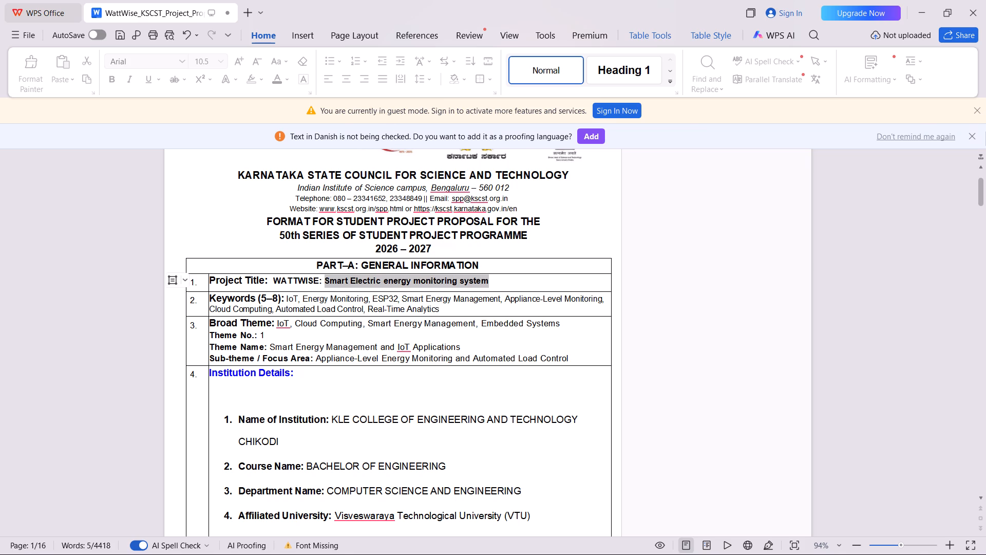
{"action": "left_click", "coordinate": [971, 129]}
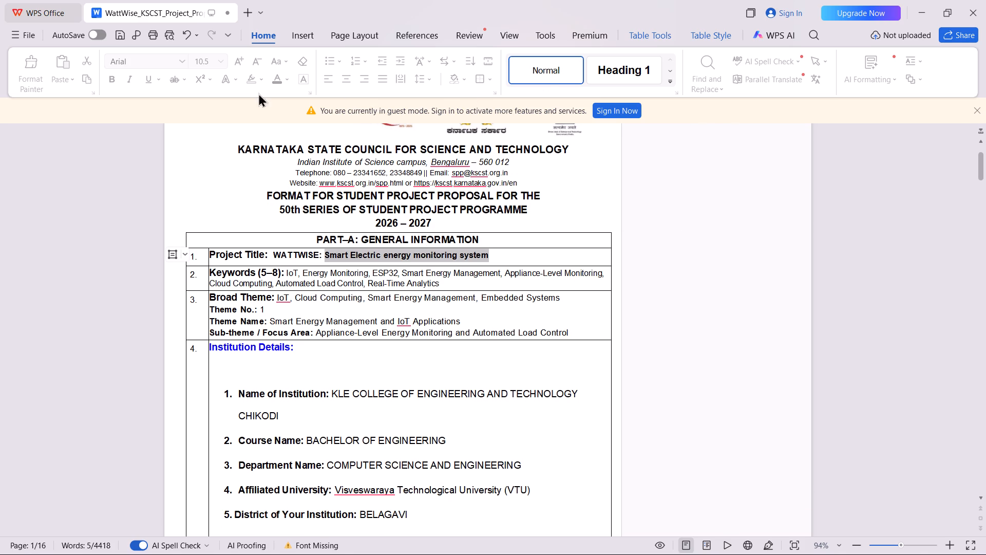
Capitalise the first letter of "energy" in the project title so it reads "Energy".
{"action": "left_click", "coordinate": [400, 257]}
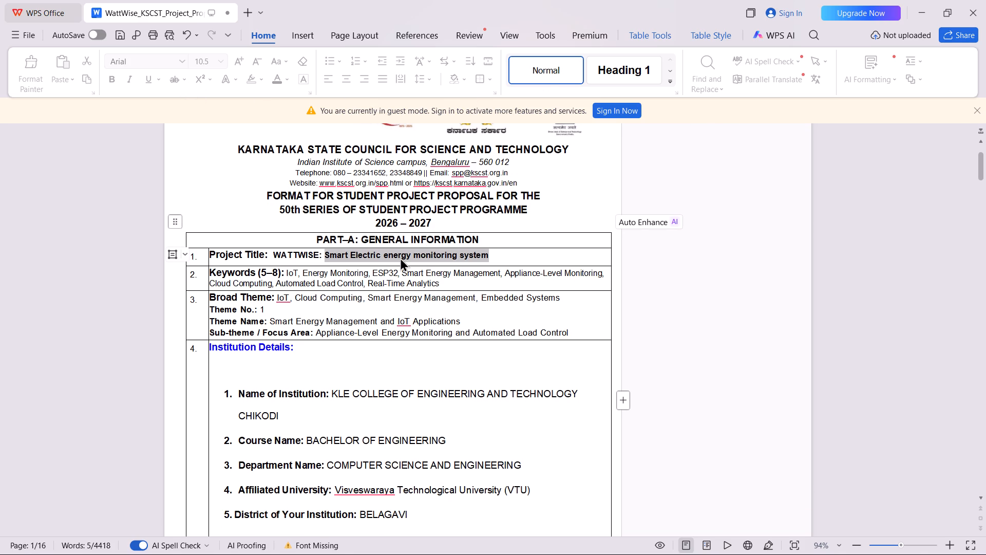
{"action": "key", "text": "Left"}
{"action": "key", "text": "Left"}
{"action": "key", "text": "Left"}
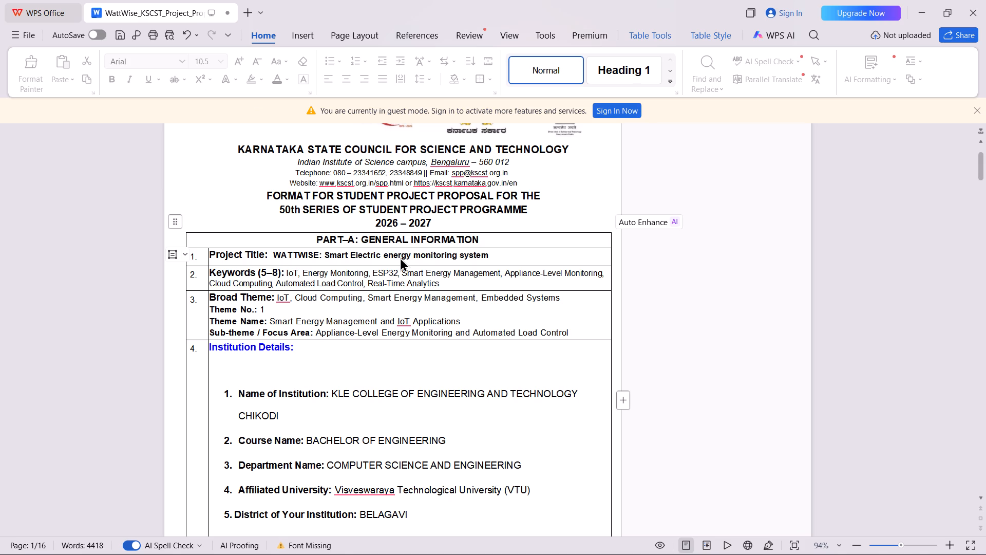
{"action": "key", "text": "BackSpace"}
{"action": "key", "text": "shift+e"}
Capitalise the first letter of "monitoring" in the project title so it reads "Monitoring".
{"action": "key", "text": "Right"}
{"action": "key", "text": "Right"}
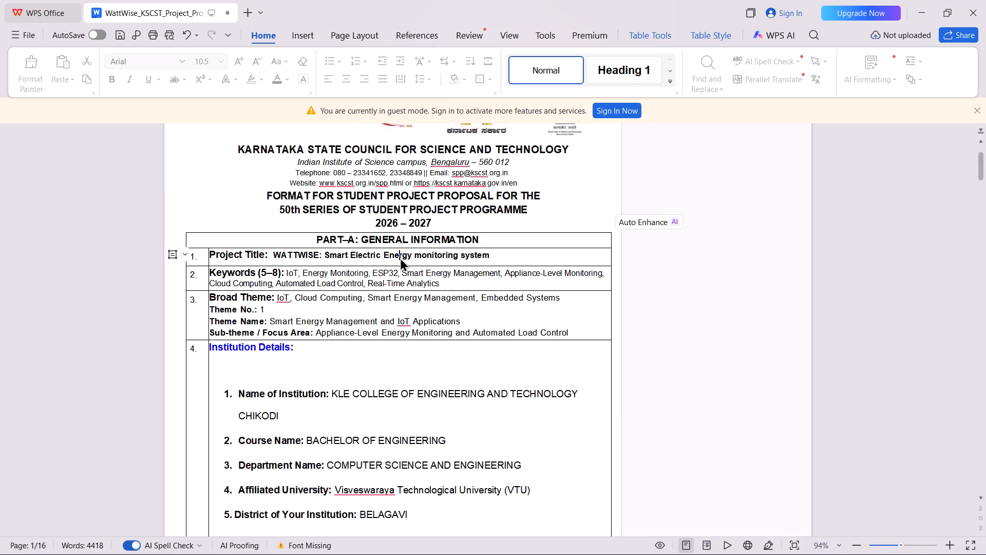
{"action": "key", "text": "Right"}
{"action": "key", "text": "Right"}
{"action": "key", "text": "Right"}
{"action": "key", "text": "Right"}
{"action": "key", "text": "Right"}
{"action": "key", "text": "BackSpace"}
{"action": "key", "text": "shift+m"}
Capitalise the first letter of "system" in the project title so it reads "System".
{"action": "key", "text": "Right"}
{"action": "key", "text": "Right"}
{"action": "key", "text": "Right"}
{"action": "key", "text": "Right"}
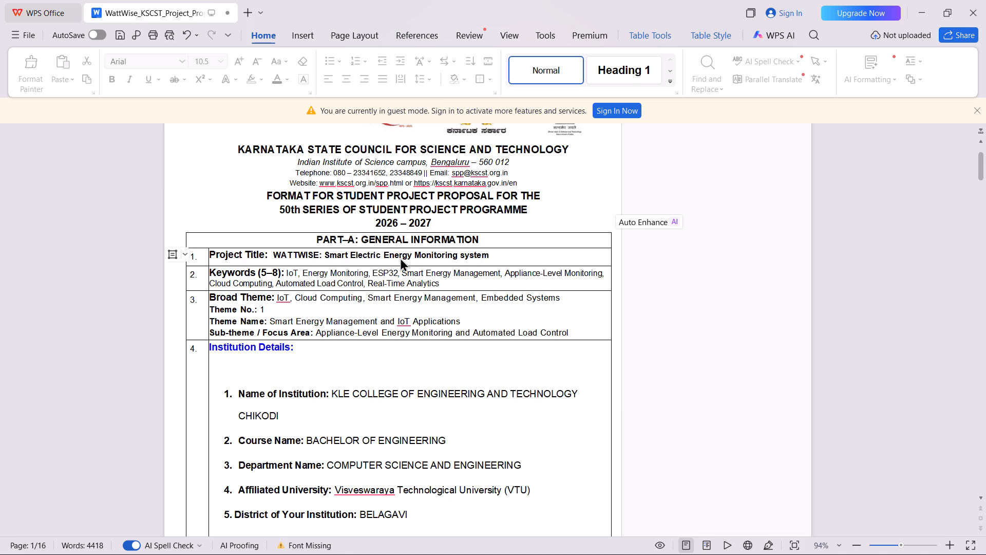
{"action": "key", "text": "Right"}
{"action": "key", "text": "Right"}
{"action": "key", "text": "Right"}
{"action": "key", "text": "Right"}
{"action": "key", "text": "Right"}
{"action": "key", "text": "Right"}
{"action": "key", "text": "Right"}
{"action": "key", "text": "BackSpace"}
{"action": "key", "text": "shift+s"}
Start signing in to leave guest mode.
{"action": "left_click", "coordinate": [622, 112]}
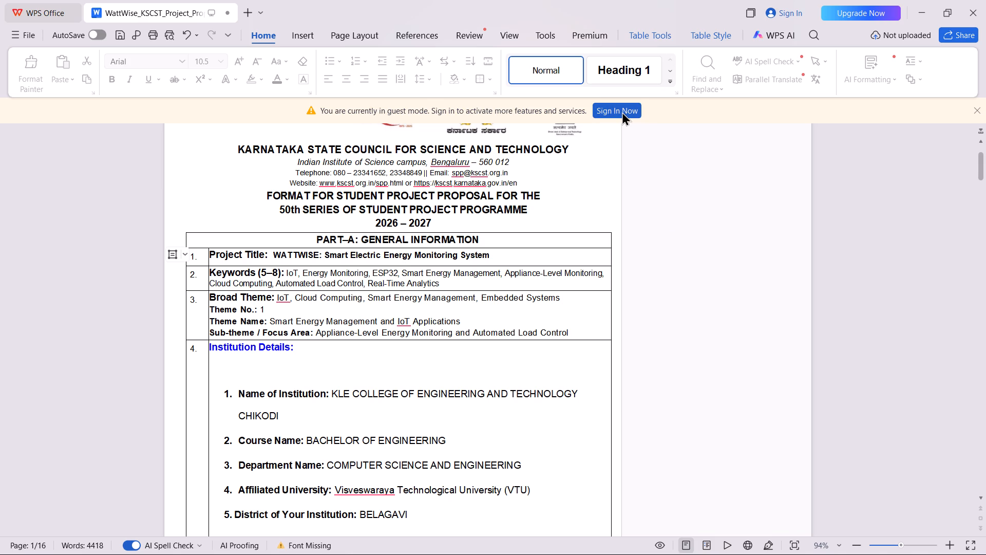
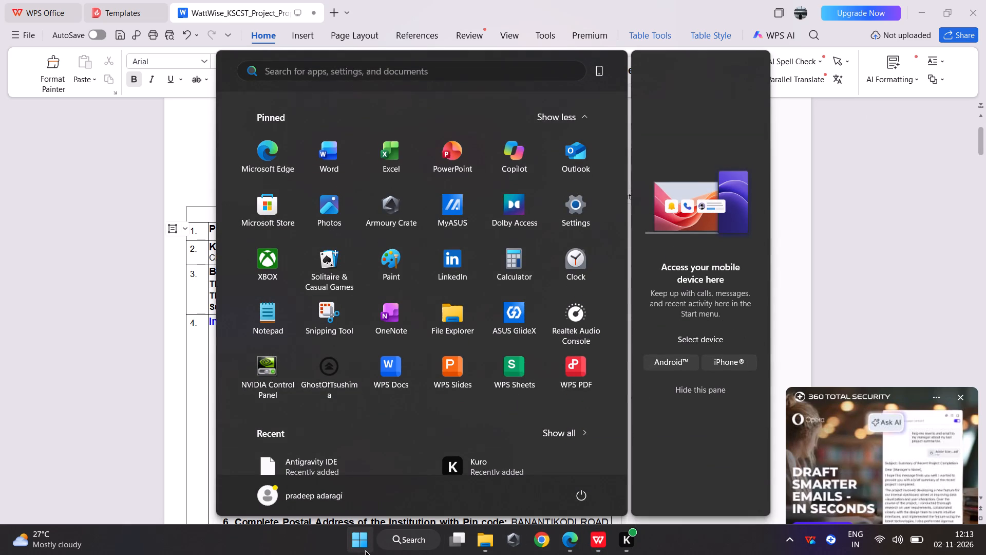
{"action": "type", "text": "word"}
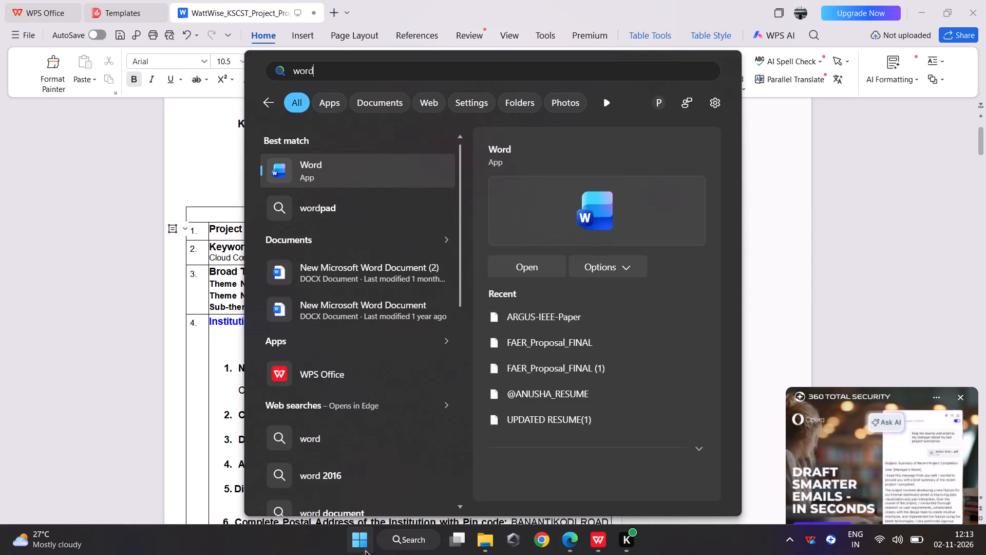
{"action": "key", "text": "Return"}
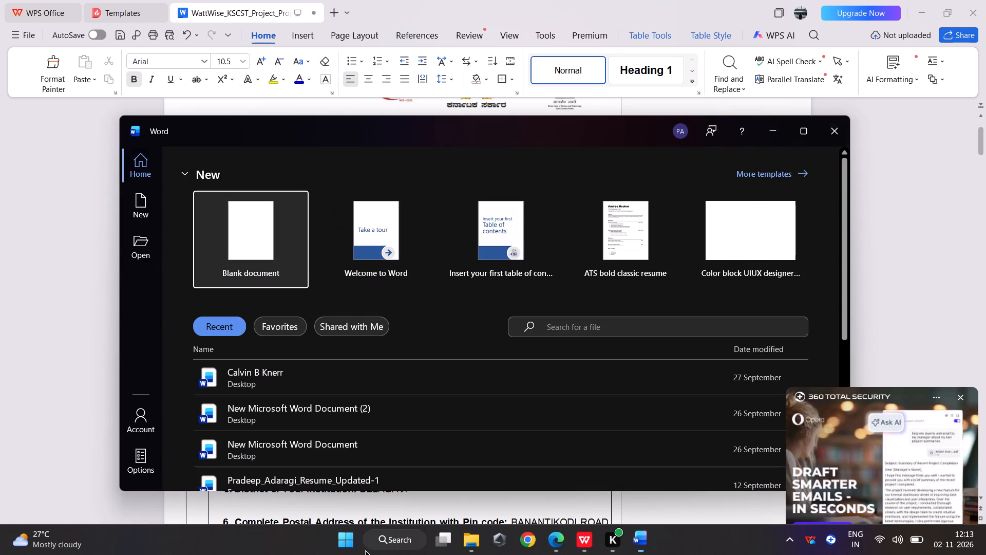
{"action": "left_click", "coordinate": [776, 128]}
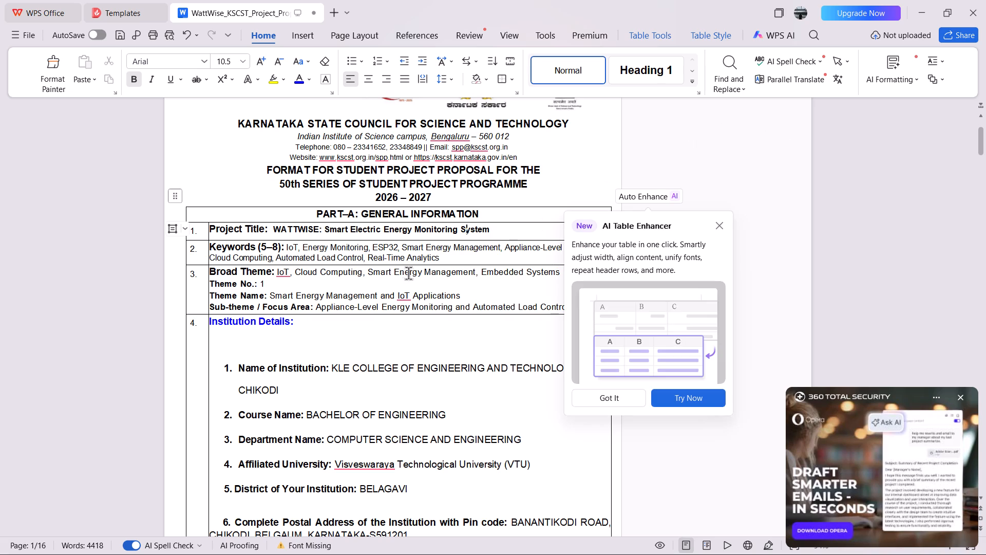
Save the proposal in its same location instead of the cloud, and dismiss the AI Table Enhancer suggestion.
{"action": "left_click", "coordinate": [215, 248]}
{"action": "key", "text": "ctrl+s"}
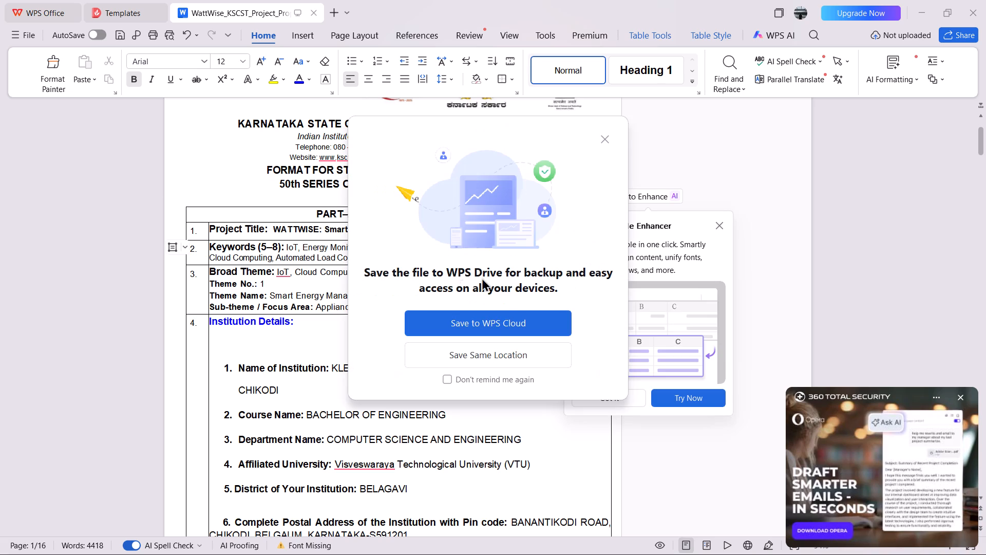
{"action": "left_click", "coordinate": [479, 360]}
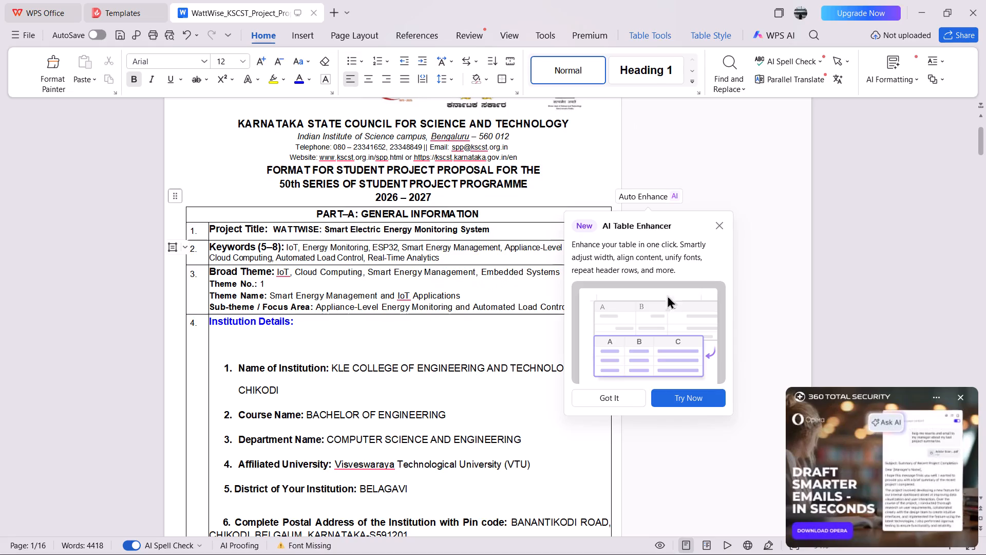
{"action": "left_click", "coordinate": [718, 225]}
Replace the first student's name in the Student Details table on page 16 with the first team member's name.
{"action": "scroll", "coordinate": [531, 296], "scroll_direction": "down", "scroll_amount": 1}
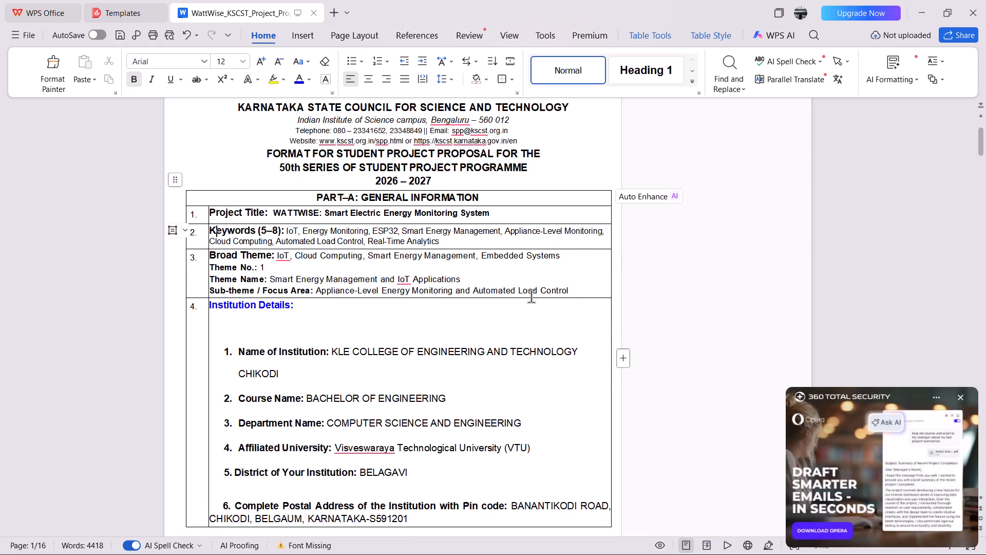
{"action": "scroll", "coordinate": [531, 296], "scroll_direction": "down", "scroll_amount": 3}
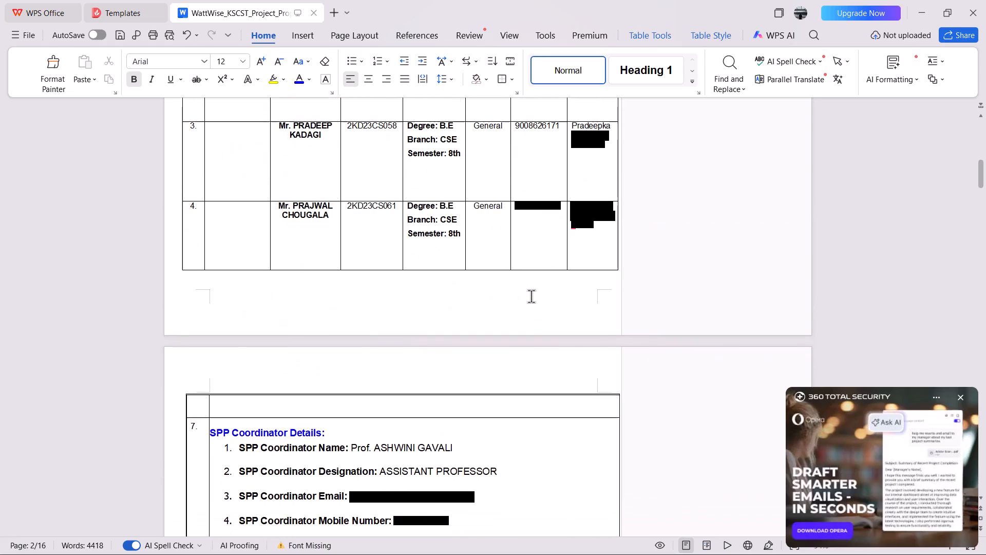
{"action": "scroll", "coordinate": [531, 296], "scroll_direction": "down", "scroll_amount": 4}
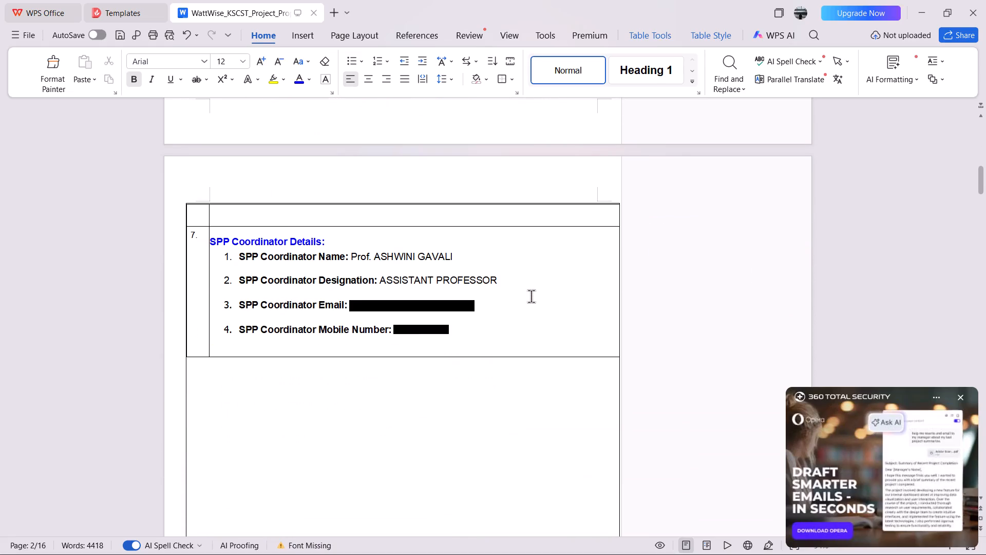
{"action": "scroll", "coordinate": [531, 296], "scroll_direction": "down", "scroll_amount": 2}
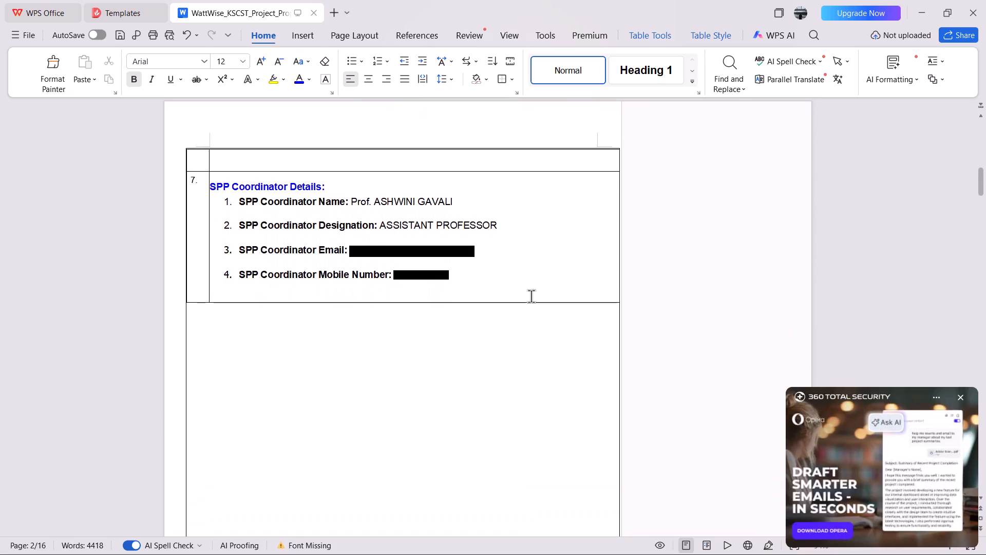
{"action": "scroll", "coordinate": [531, 296], "scroll_direction": "down", "scroll_amount": 4}
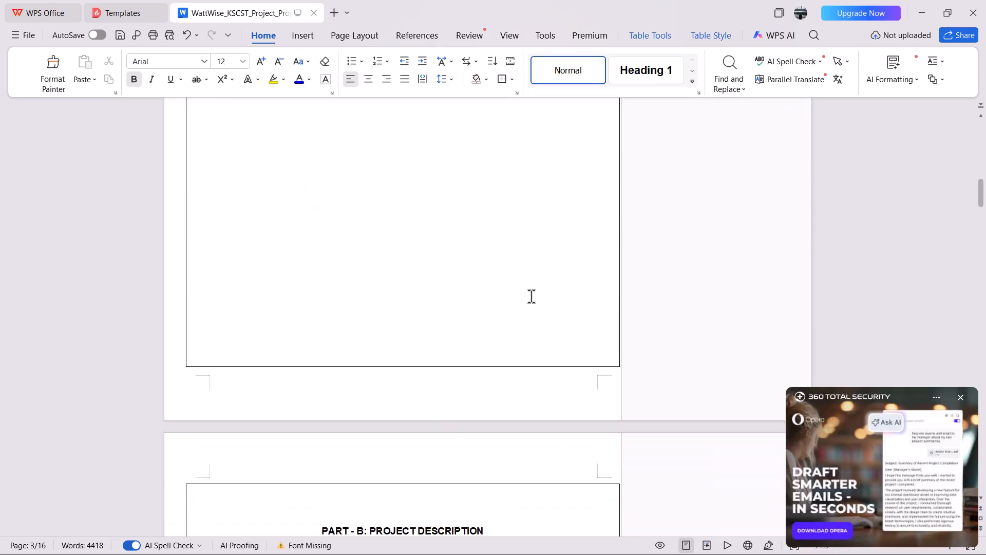
{"action": "scroll", "coordinate": [531, 296], "scroll_direction": "down", "scroll_amount": 12}
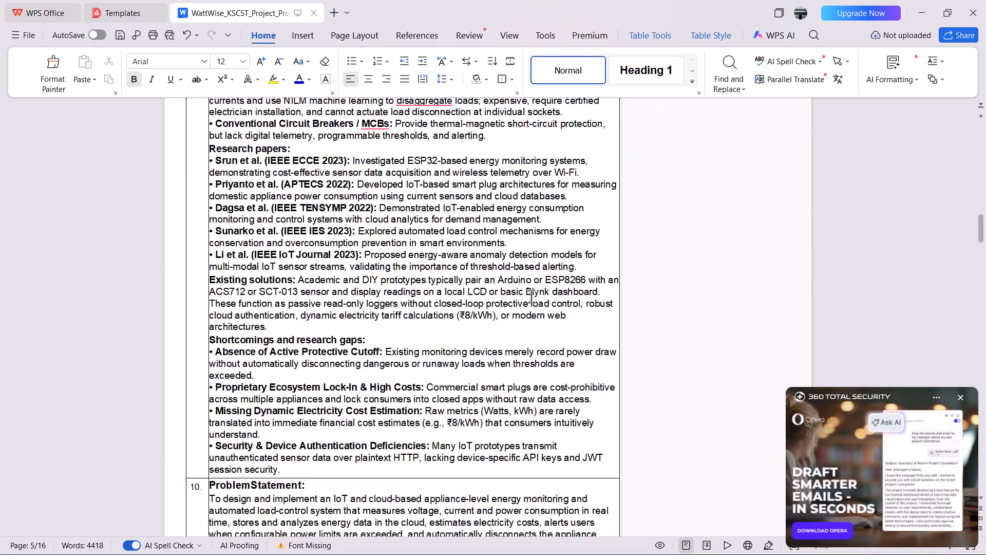
{"action": "scroll", "coordinate": [531, 296], "scroll_direction": "down", "scroll_amount": 19}
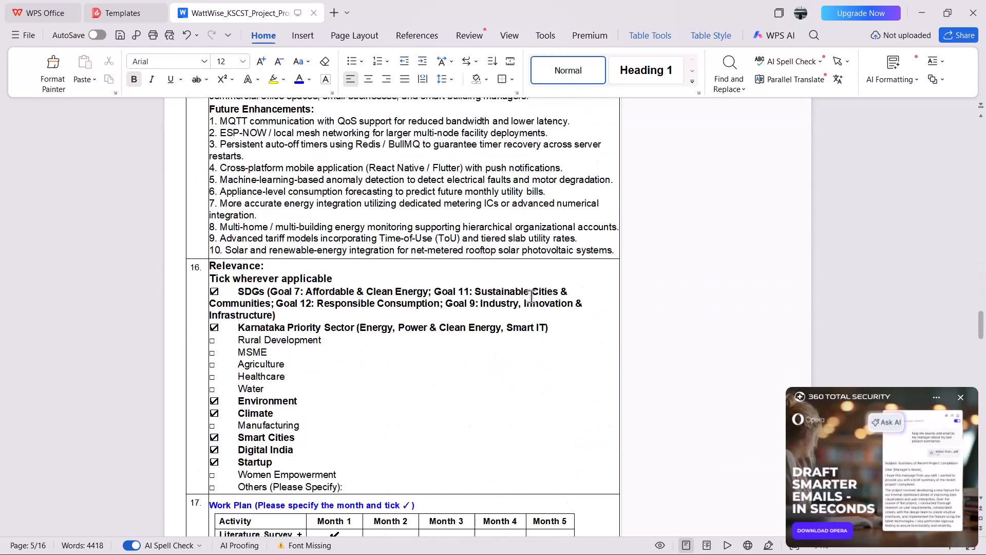
{"action": "scroll", "coordinate": [531, 296], "scroll_direction": "up", "scroll_amount": 9}
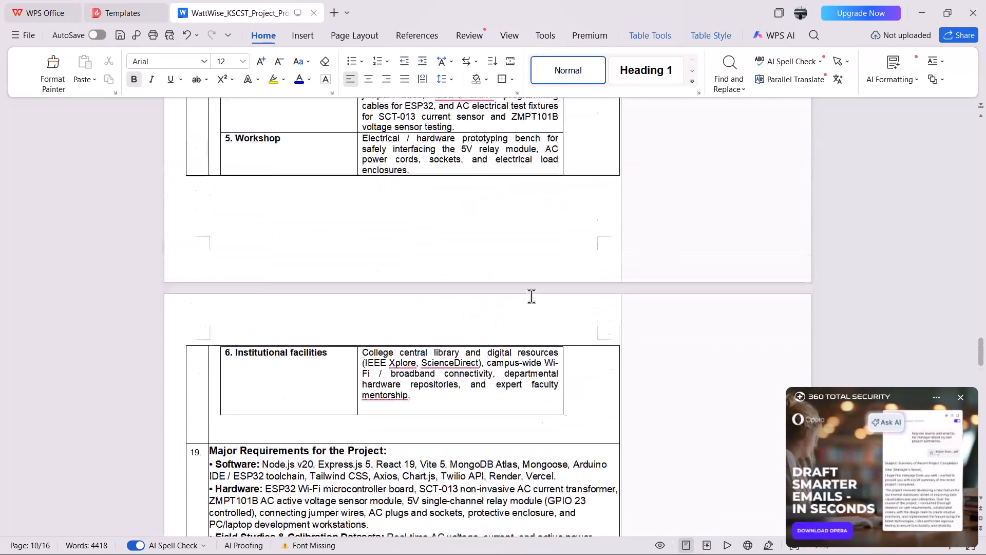
{"action": "scroll", "coordinate": [531, 296], "scroll_direction": "down", "scroll_amount": 1}
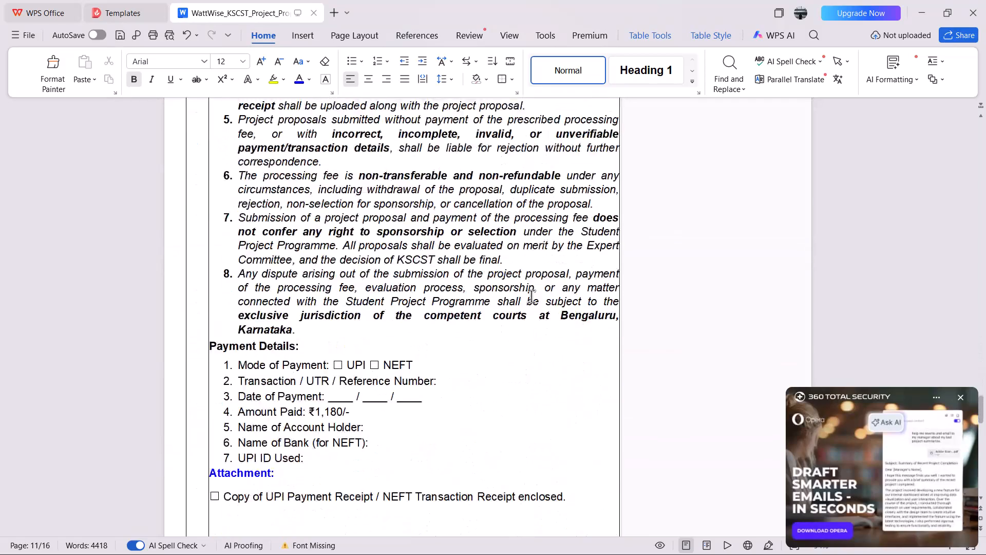
{"action": "scroll", "coordinate": [531, 296], "scroll_direction": "down", "scroll_amount": 9}
{"action": "left_click", "coordinate": [311, 284]}
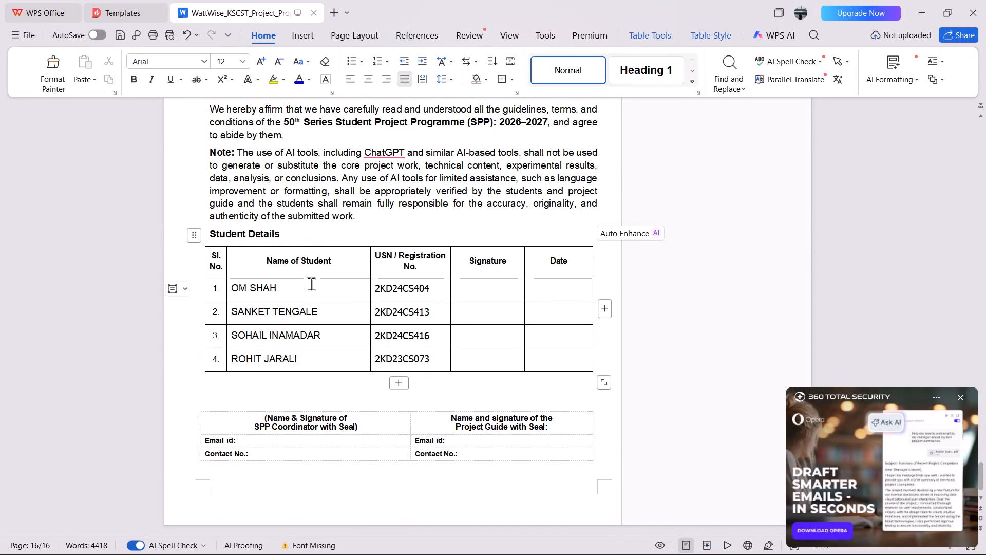
{"action": "key", "text": "BackSpace"}
{"action": "key", "text": "BackSpace"}
{"action": "key", "text": "BackSpace"}
{"action": "key", "text": "BackSpace"}
{"action": "key", "text": "BackSpace"}
{"action": "key", "text": "BackSpace"}
{"action": "key", "text": "BackSpace"}
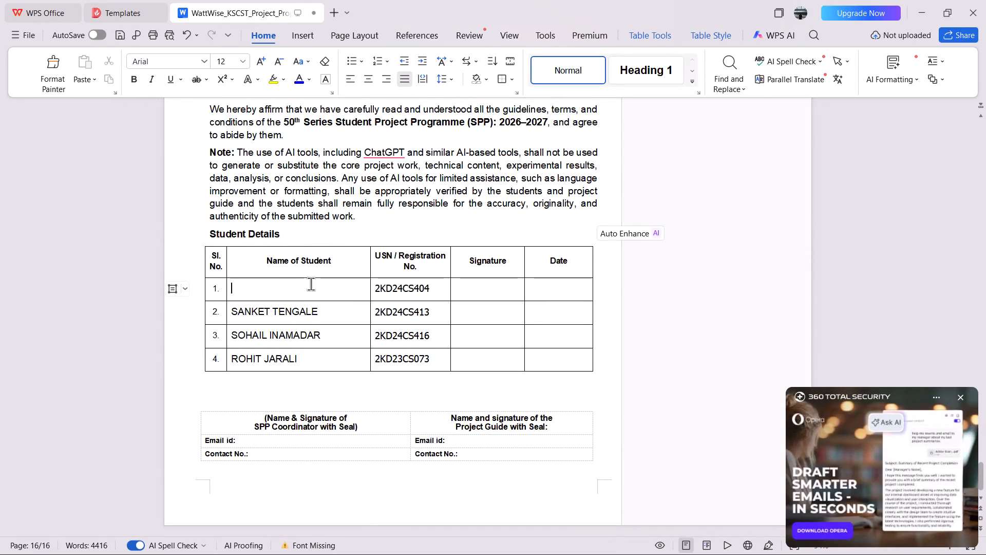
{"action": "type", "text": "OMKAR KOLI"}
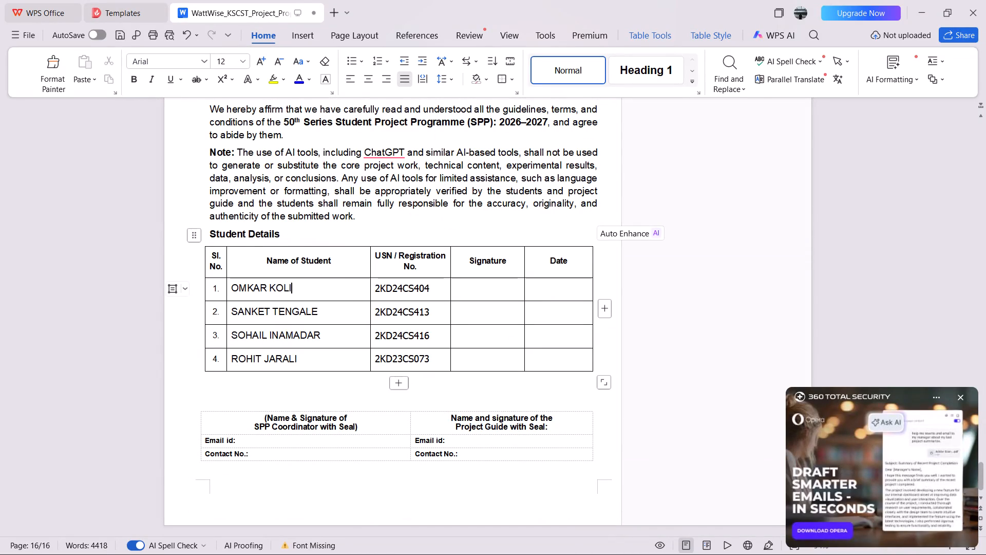
Correct the first student's USN in the Student Details table, changing its year digits to 23 and replacing its last three digits.
{"action": "left_click", "coordinate": [402, 293]}
{"action": "key", "text": "BackSpace"}
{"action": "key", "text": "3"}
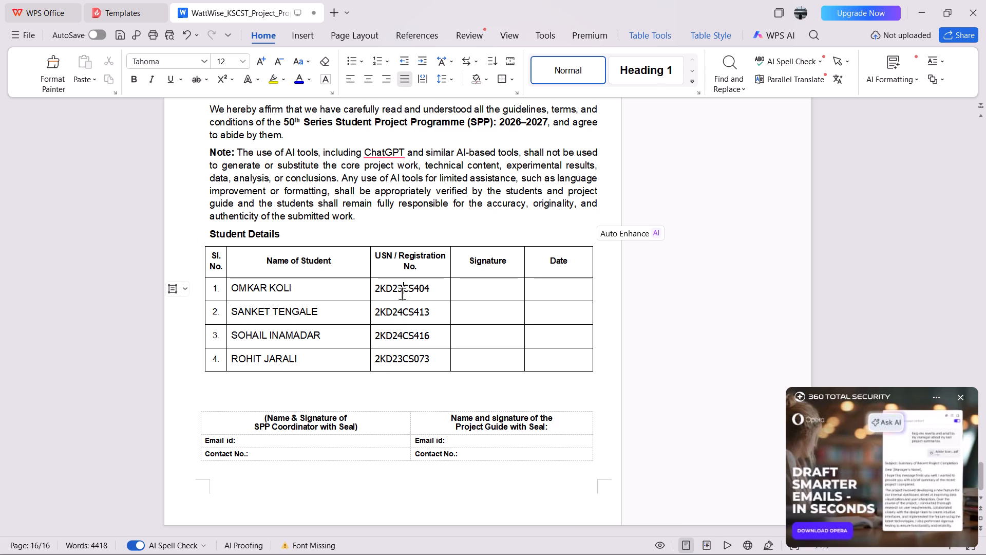
{"action": "left_click", "coordinate": [428, 294]}
{"action": "key", "text": "BackSpace"}
{"action": "key", "text": "BackSpace"}
{"action": "key", "text": "BackSpace"}
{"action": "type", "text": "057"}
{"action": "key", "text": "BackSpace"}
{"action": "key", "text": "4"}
Change the year digits to 23 in the second and third students' USNs in the Student Details table.
{"action": "left_click", "coordinate": [395, 310]}
{"action": "key", "text": "Right"}
{"action": "key", "text": "BackSpace"}
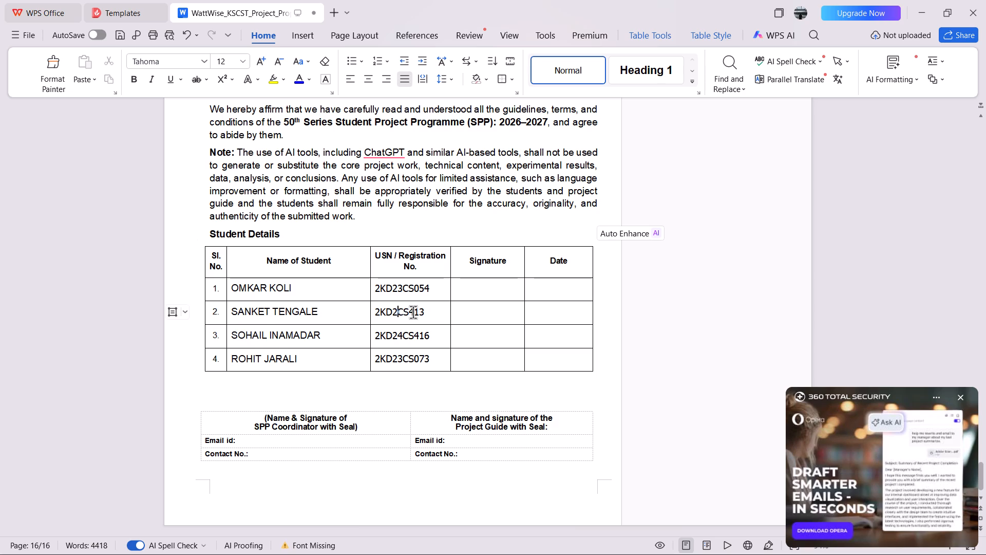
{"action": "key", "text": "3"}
{"action": "key", "text": "Down"}
{"action": "key", "text": "BackSpace"}
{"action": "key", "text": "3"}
Replace the last three digits of the second student's USN with the second team member's own number.
{"action": "key", "text": "Right"}
{"action": "key", "text": "Up"}
{"action": "key", "text": "Right"}
{"action": "key", "text": "Right"}
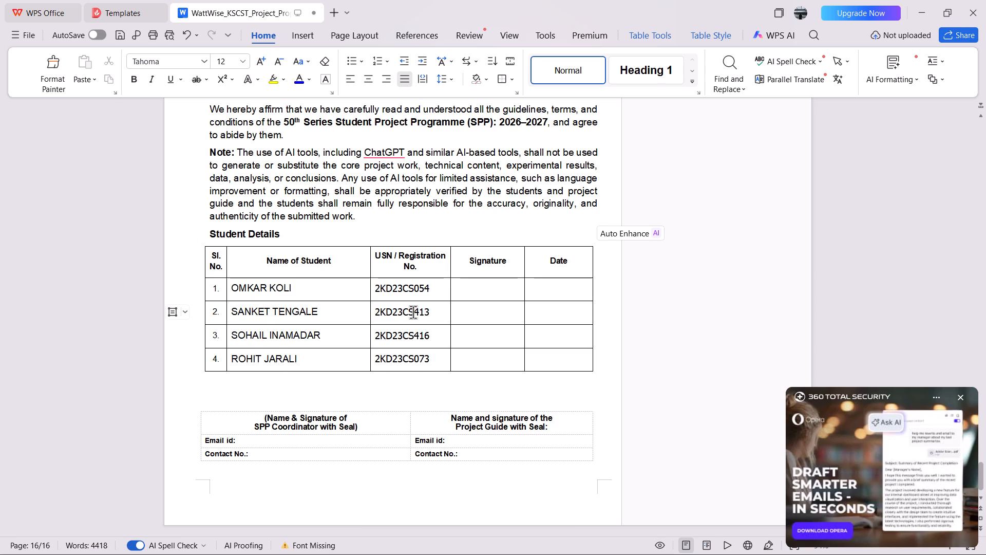
{"action": "key", "text": "Right"}
{"action": "key", "text": "Right"}
{"action": "key", "text": "BackSpace"}
{"action": "key", "text": "BackSpace"}
{"action": "key", "text": "BackSpace"}
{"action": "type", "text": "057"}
Replace the last three digits of the third student's USN to match the third member in the Part A team table.
{"action": "left_click", "coordinate": [428, 335]}
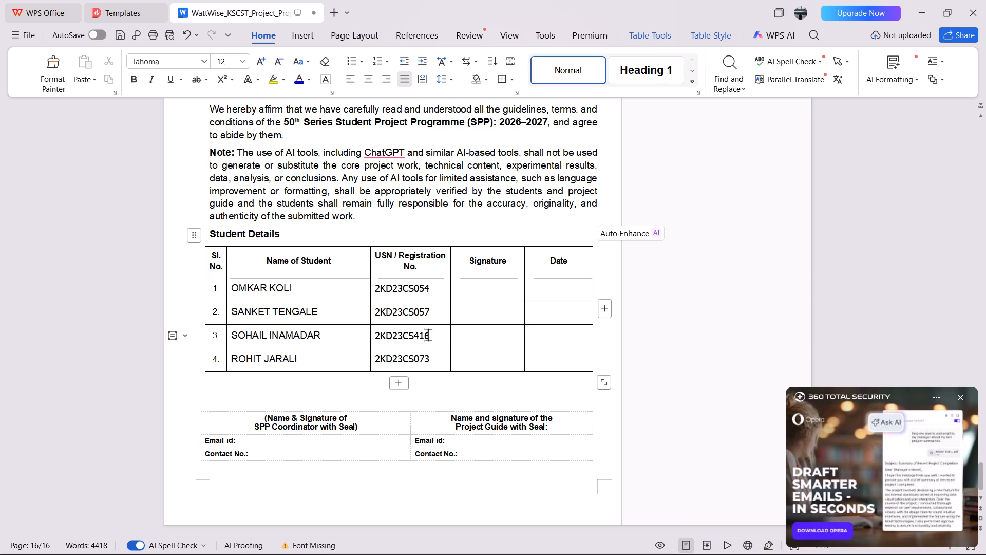
{"action": "key", "text": "BackSpace"}
{"action": "key", "text": "BackSpace"}
{"action": "key", "text": "BackSpace"}
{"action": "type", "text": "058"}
{"action": "left_click", "coordinate": [405, 335]}
Replace the last two digits of the fourth student's USN to match the fourth member in the Part A team table.
{"action": "left_click", "coordinate": [437, 358]}
{"action": "key", "text": "BackSpace"}
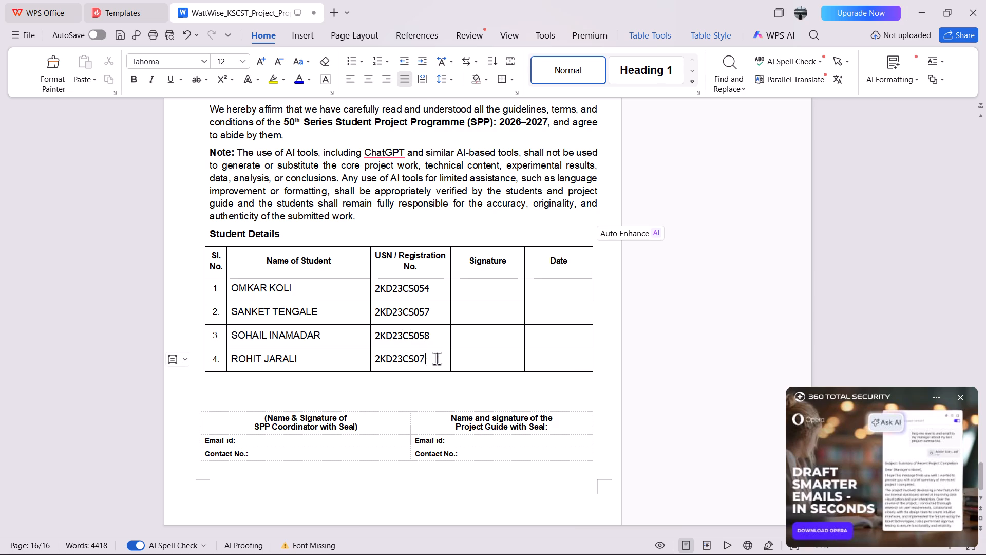
{"action": "key", "text": "BackSpace"}
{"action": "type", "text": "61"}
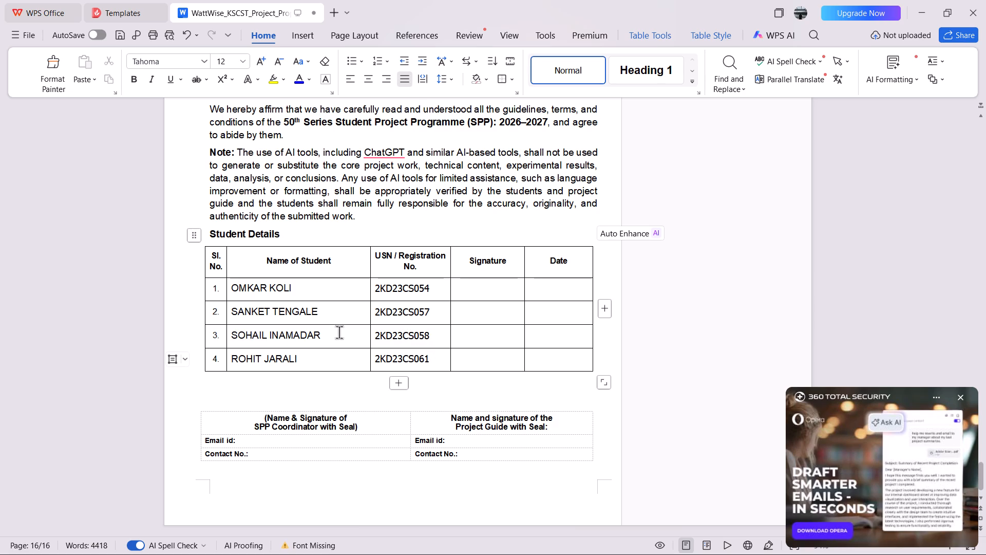
Replace the second student's name in the Student Details table with the second team member's name in capitals.
{"action": "left_click", "coordinate": [332, 314]}
{"action": "key", "text": "BackSpace"}
{"action": "key", "text": "BackSpace"}
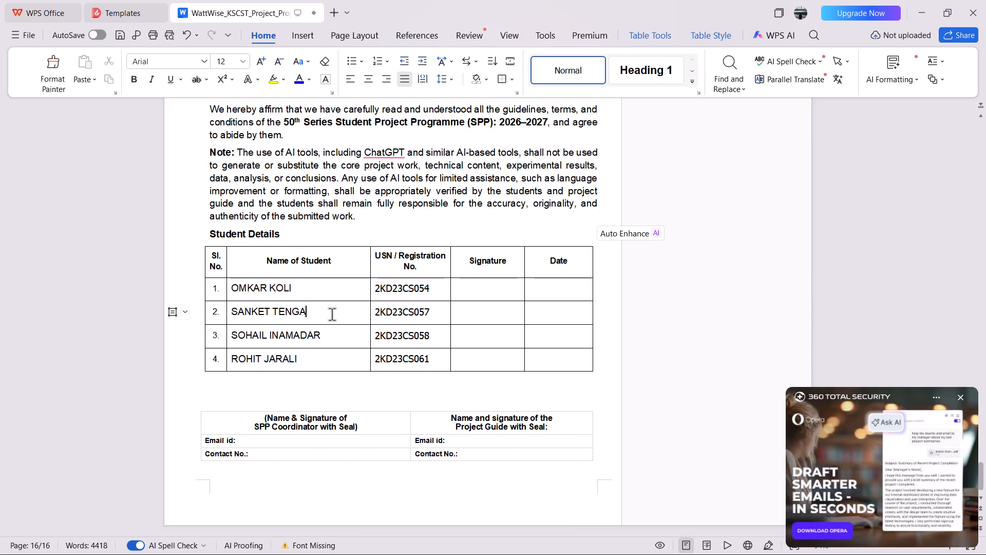
{"action": "key", "text": "BackSpace"}
{"action": "key", "text": "BackSpace"}
{"action": "key", "text": "BackSpace"}
{"action": "key", "text": "BackSpace"}
{"action": "key", "text": "BackSpace"}
{"action": "key", "text": "BackSpace"}
{"action": "key", "text": "BackSpace"}
{"action": "key", "text": "BackSpace"}
{"action": "key", "text": "BackSpace"}
{"action": "key", "text": "BackSpace"}
{"action": "key", "text": "BackSpace"}
{"action": "key", "text": "BackSpace"}
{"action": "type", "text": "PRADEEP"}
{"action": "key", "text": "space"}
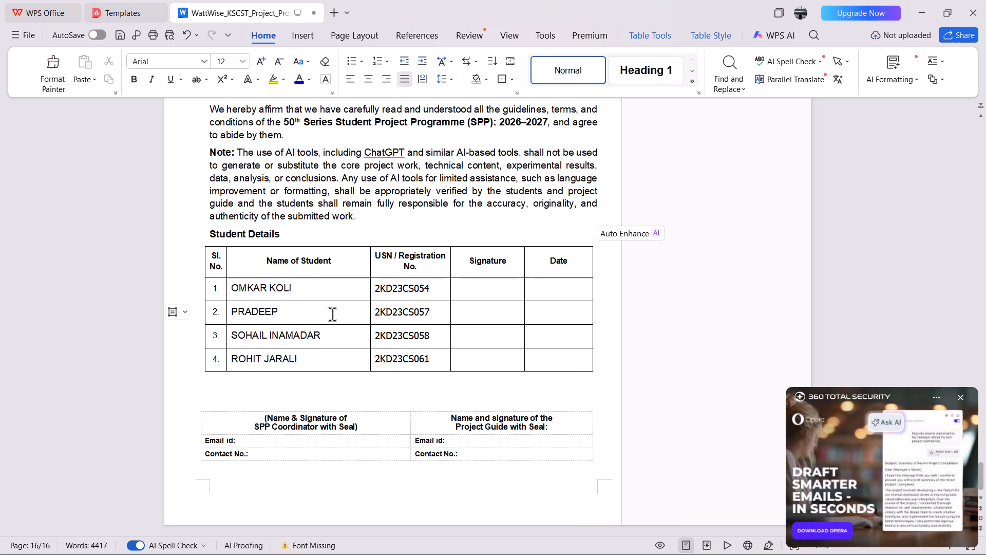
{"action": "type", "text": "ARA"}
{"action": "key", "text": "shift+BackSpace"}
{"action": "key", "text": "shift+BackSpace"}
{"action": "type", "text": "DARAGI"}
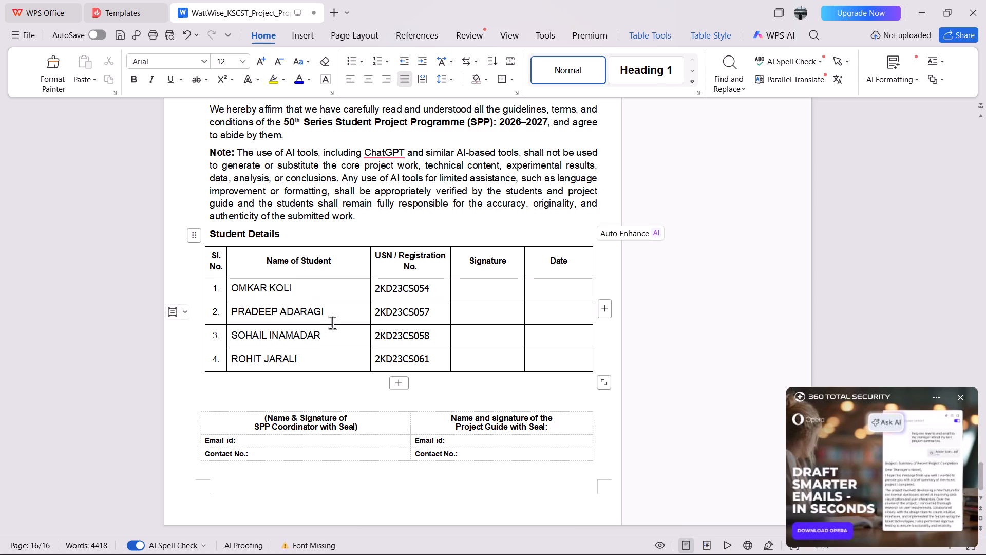
Replace the third student's name in the Student Details table with the third team member's name in capitals.
{"action": "left_click", "coordinate": [327, 334]}
{"action": "key", "text": "BackSpace"}
{"action": "key", "text": "BackSpace"}
{"action": "key", "text": "BackSpace"}
{"action": "key", "text": "BackSpace"}
{"action": "key", "text": "BackSpace"}
{"action": "key", "text": "BackSpace"}
{"action": "key", "text": "BackSpace"}
{"action": "key", "text": "BackSpace"}
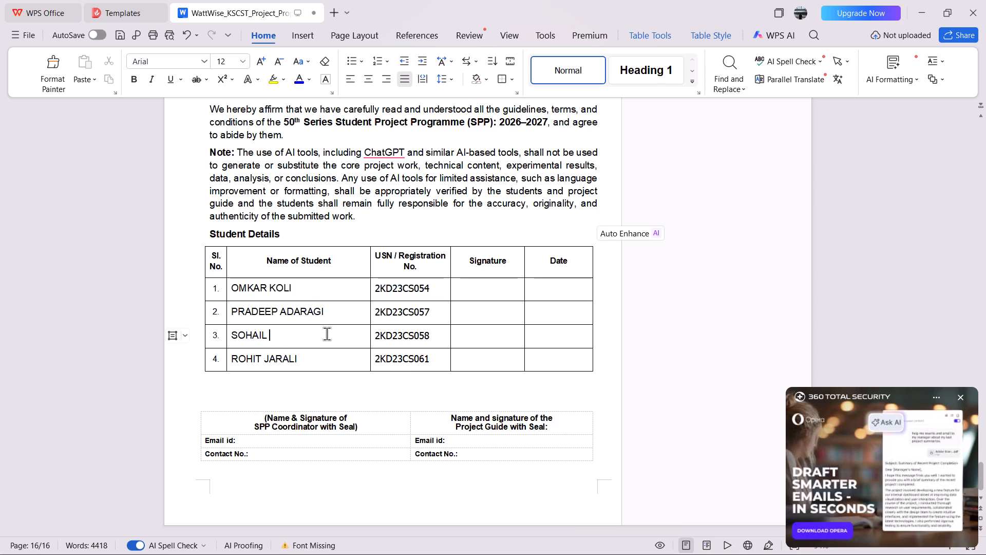
{"action": "key", "text": "BackSpace"}
{"action": "key", "text": "BackSpace"}
{"action": "key", "text": "BackSpace"}
{"action": "key", "text": "BackSpace"}
{"action": "key", "text": "BackSpace"}
{"action": "key", "text": "BackSpace"}
{"action": "key", "text": "BackSpace"}
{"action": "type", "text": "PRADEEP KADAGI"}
Replace the fourth student's name in the declaration's Student Details table with the fourth team member's name in capitals.
{"action": "left_click", "coordinate": [308, 360]}
{"action": "key", "text": "BackSpace"}
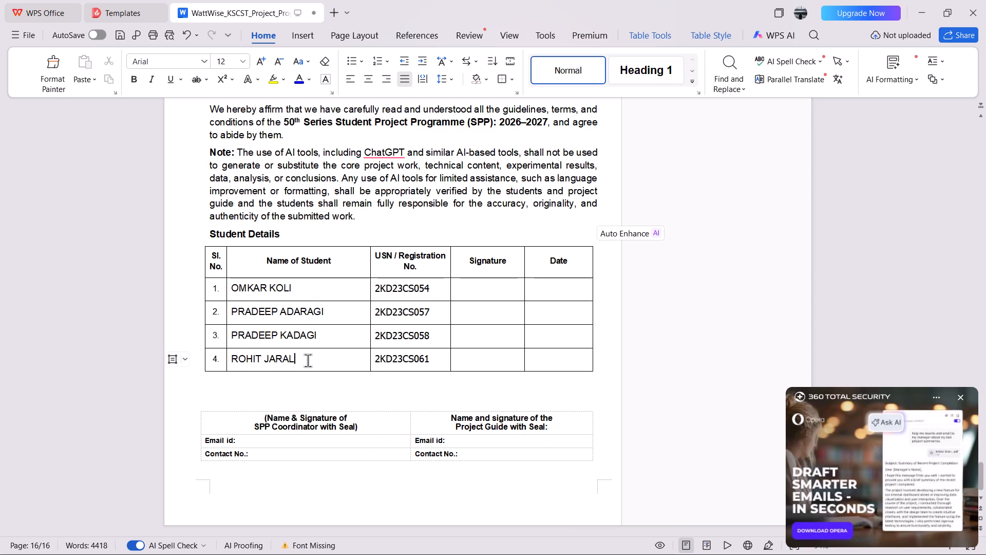
{"action": "key", "text": "BackSpace"}
{"action": "key", "text": "BackSpace"}
{"action": "key", "text": "BackSpace"}
{"action": "key", "text": "BackSpace"}
{"action": "key", "text": "BackSpace"}
{"action": "key", "text": "BackSpace"}
{"action": "key", "text": "BackSpace"}
{"action": "key", "text": "BackSpace"}
{"action": "key", "text": "BackSpace"}
{"action": "key", "text": "BackSpace"}
{"action": "key", "text": "BackSpace"}
{"action": "key", "text": "BackSpace"}
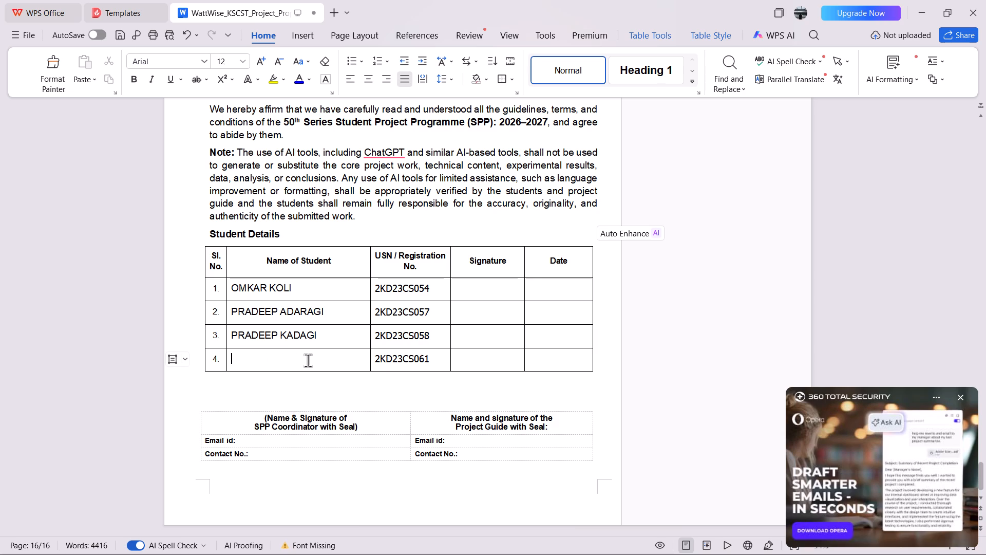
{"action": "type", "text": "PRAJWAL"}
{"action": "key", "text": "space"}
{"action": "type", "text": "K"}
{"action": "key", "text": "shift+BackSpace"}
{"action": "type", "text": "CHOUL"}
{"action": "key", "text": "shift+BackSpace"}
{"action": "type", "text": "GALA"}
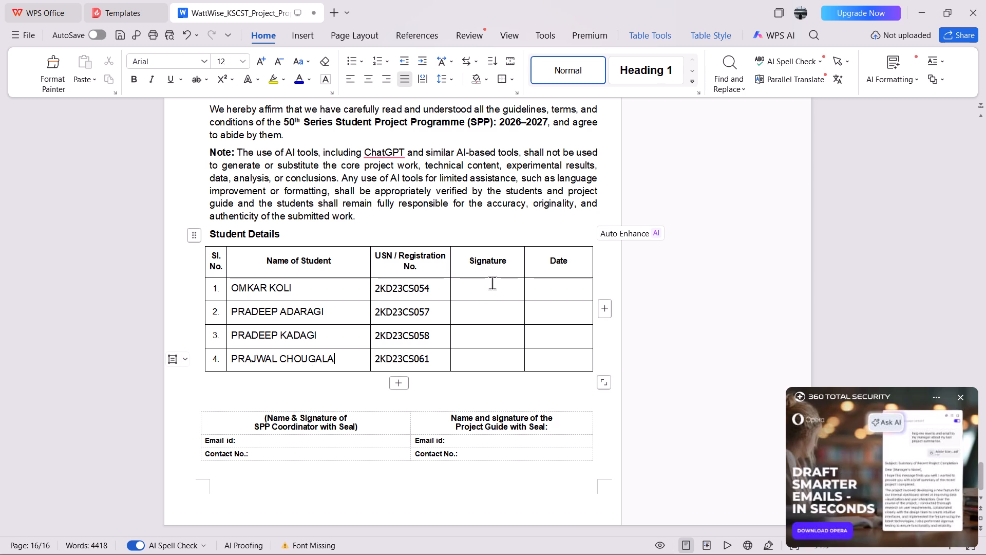
Replace the first student's name in the Student Details with Signature table with the first team member's name in capitals.
{"action": "scroll", "coordinate": [492, 283], "scroll_direction": "down", "scroll_amount": 7}
{"action": "scroll", "coordinate": [492, 283], "scroll_direction": "up", "scroll_amount": 8}
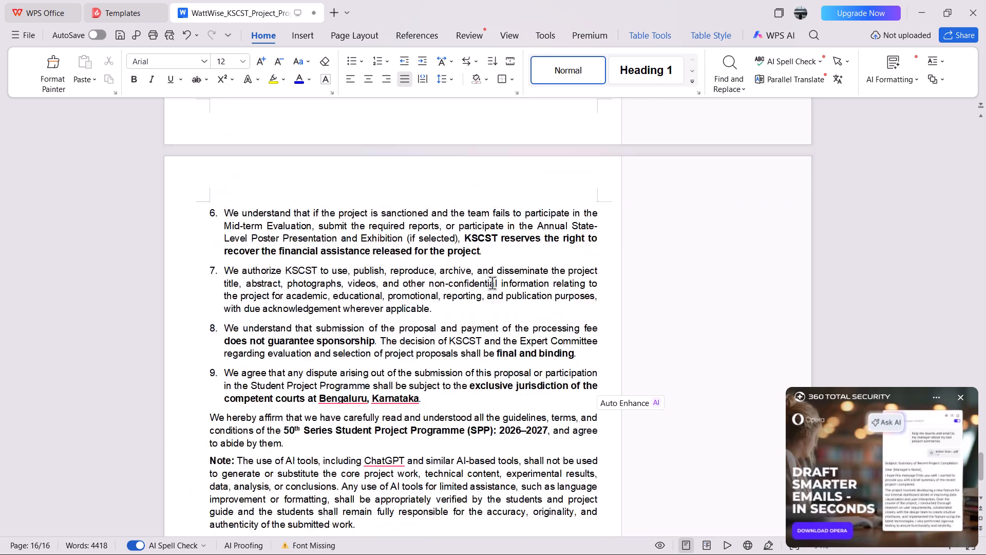
{"action": "scroll", "coordinate": [492, 283], "scroll_direction": "up", "scroll_amount": 5}
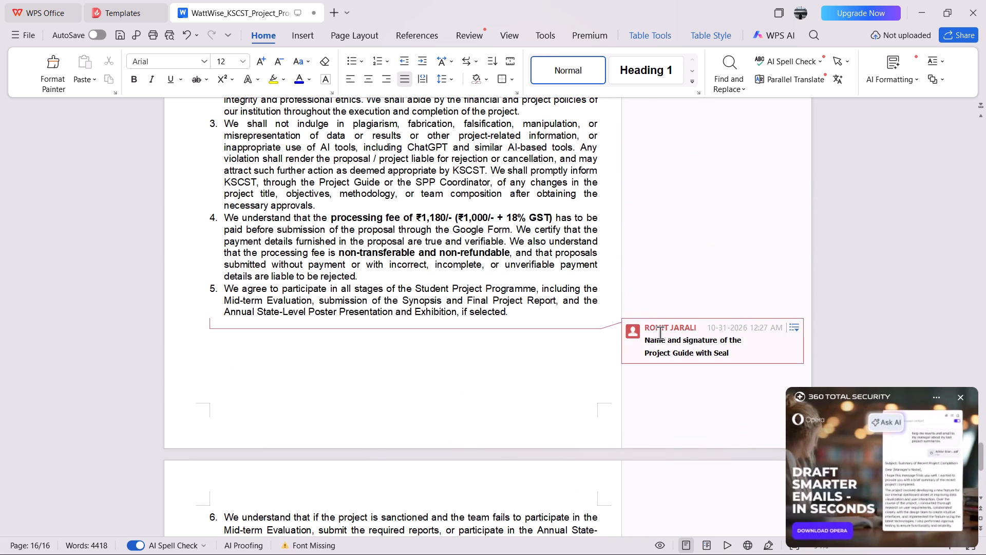
{"action": "scroll", "coordinate": [479, 308], "scroll_direction": "up", "scroll_amount": 10}
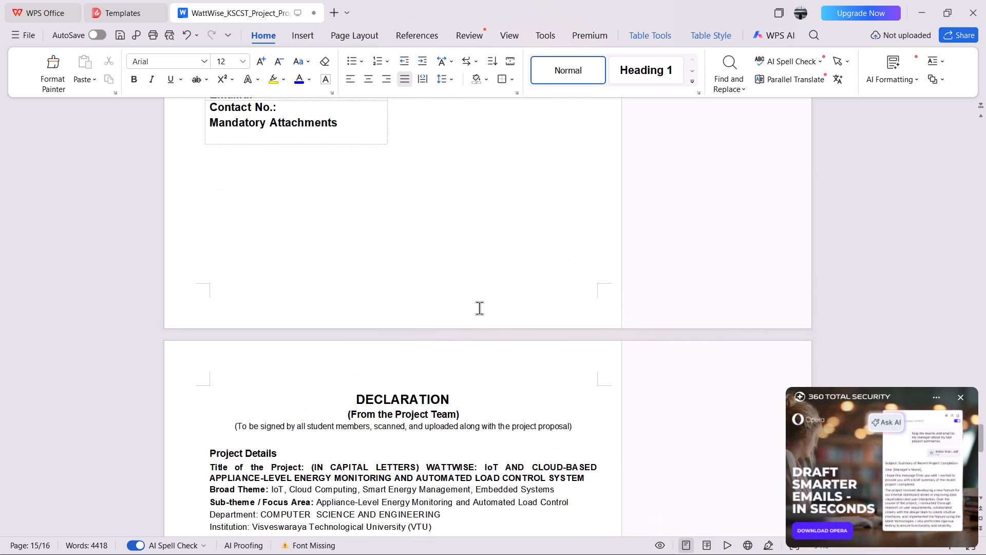
{"action": "scroll", "coordinate": [479, 308], "scroll_direction": "up", "scroll_amount": 5}
{"action": "scroll", "coordinate": [479, 308], "scroll_direction": "down", "scroll_amount": 1}
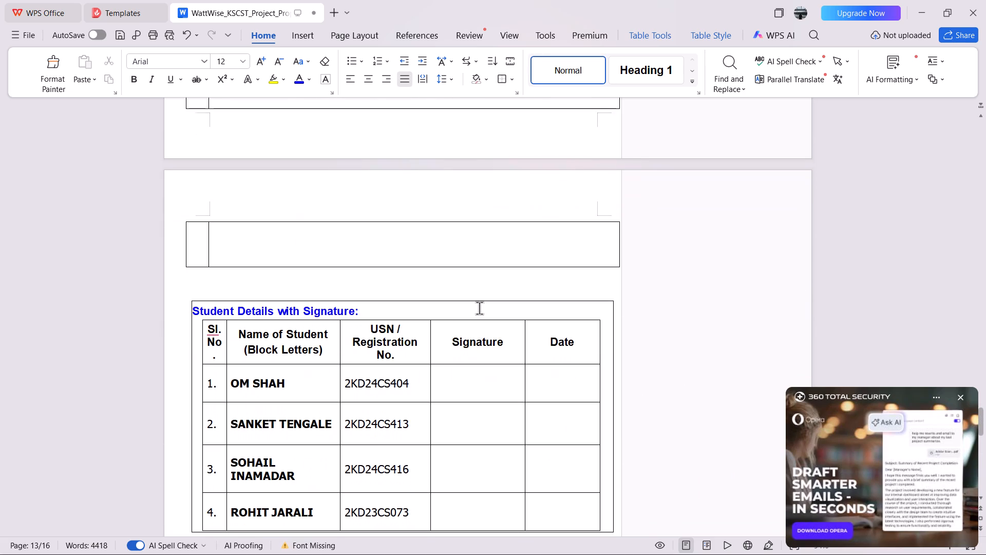
{"action": "scroll", "coordinate": [479, 308], "scroll_direction": "down", "scroll_amount": 1}
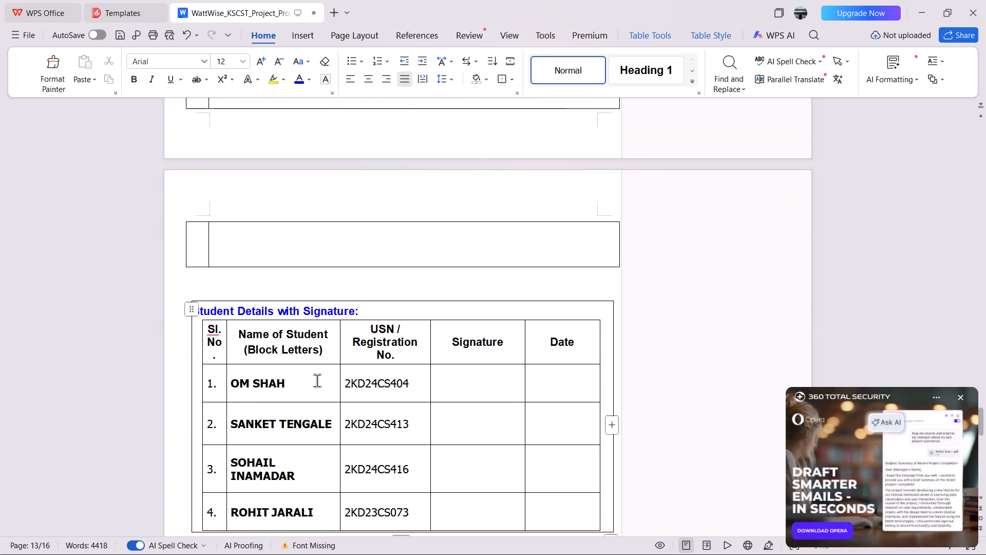
{"action": "left_click", "coordinate": [317, 380]}
{"action": "left_click_drag", "start_coordinate": [317, 380], "coordinate": [281, 379]}
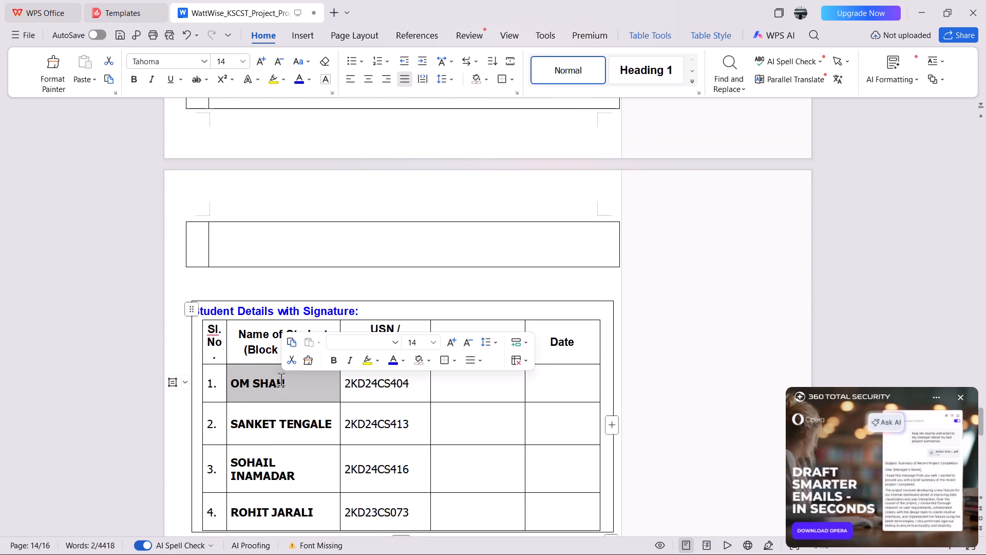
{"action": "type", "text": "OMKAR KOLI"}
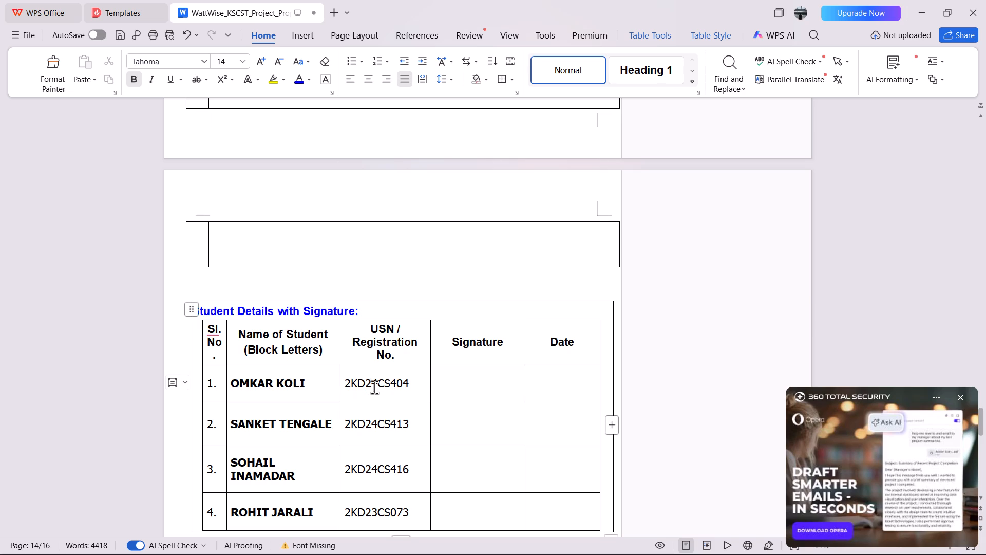
Correct the first student's USN in the Student Details with Signature table, using year digits 23 and the first team member's last three digits.
{"action": "left_click", "coordinate": [376, 386]}
{"action": "key", "text": "BackSpace"}
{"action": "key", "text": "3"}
{"action": "left_click", "coordinate": [413, 389]}
{"action": "key", "text": "BackSpace"}
{"action": "key", "text": "BackSpace"}
{"action": "key", "text": "BackSpace"}
{"action": "key", "text": "BackSpace"}
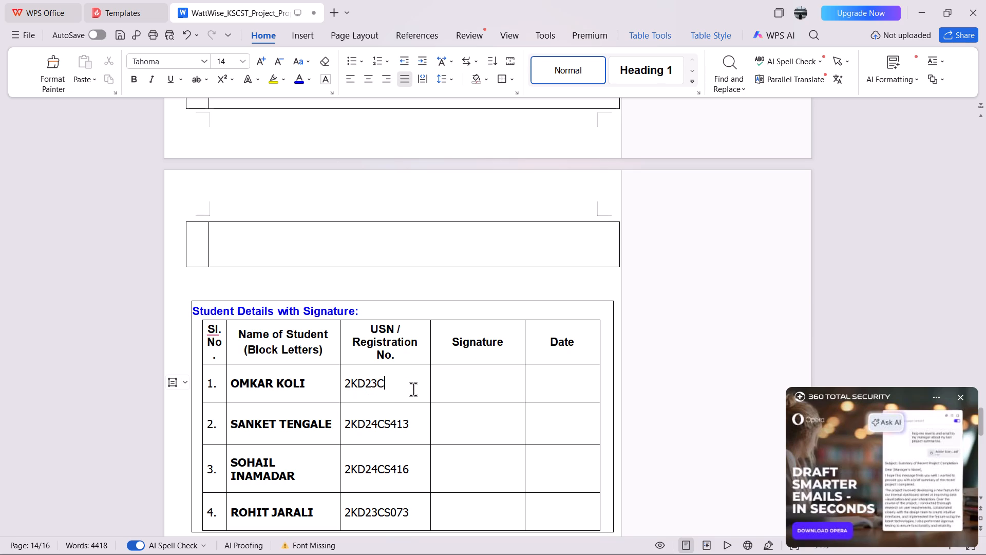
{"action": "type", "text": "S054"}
Replace the last three digits of the second student's USN in the signature table to match the second team member.
{"action": "left_click", "coordinate": [413, 422]}
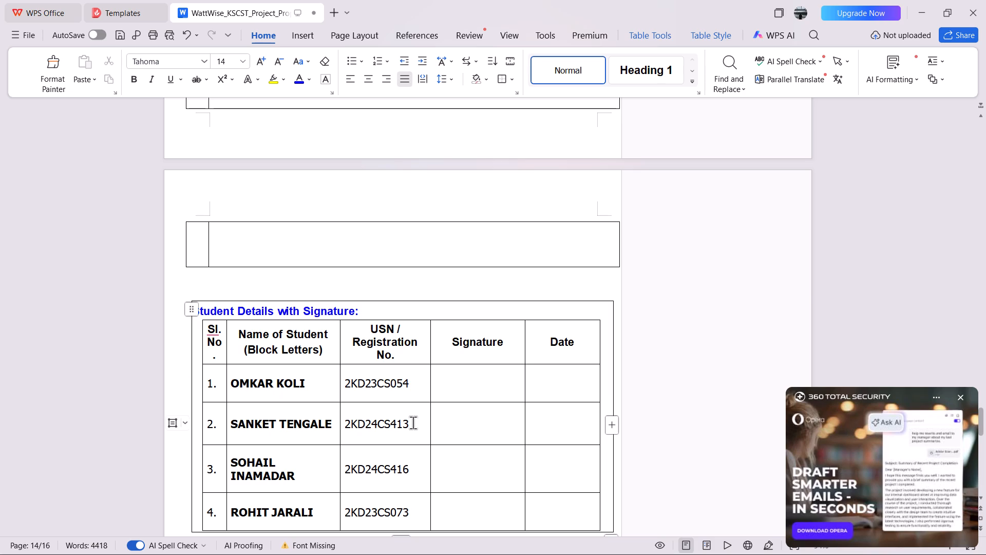
{"action": "key", "text": "BackSpace"}
{"action": "key", "text": "BackSpace"}
{"action": "key", "text": "BackSpace"}
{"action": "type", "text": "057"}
Replace the last three digits of the third student's USN in the signature table to match the third team member.
{"action": "left_click", "coordinate": [417, 467]}
{"action": "key", "text": "BackSpace"}
{"action": "key", "text": "BackSpace"}
{"action": "key", "text": "BackSpace"}
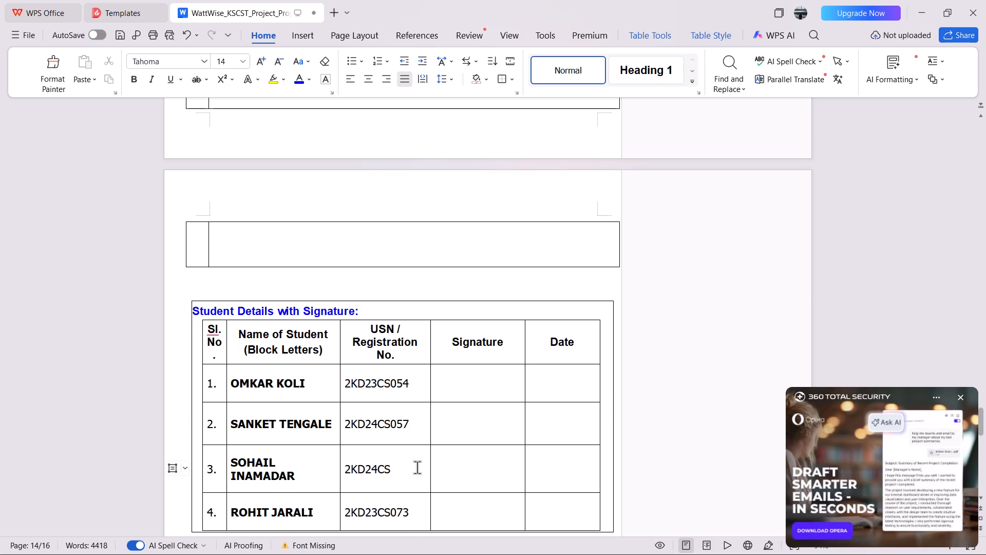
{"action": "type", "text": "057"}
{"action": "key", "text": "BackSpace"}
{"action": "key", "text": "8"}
Replace the last two digits of the fourth student's USN in the signature table to match the fourth team member.
{"action": "left_click", "coordinate": [420, 511]}
{"action": "key", "text": "BackSpace"}
{"action": "key", "text": "BackSpace"}
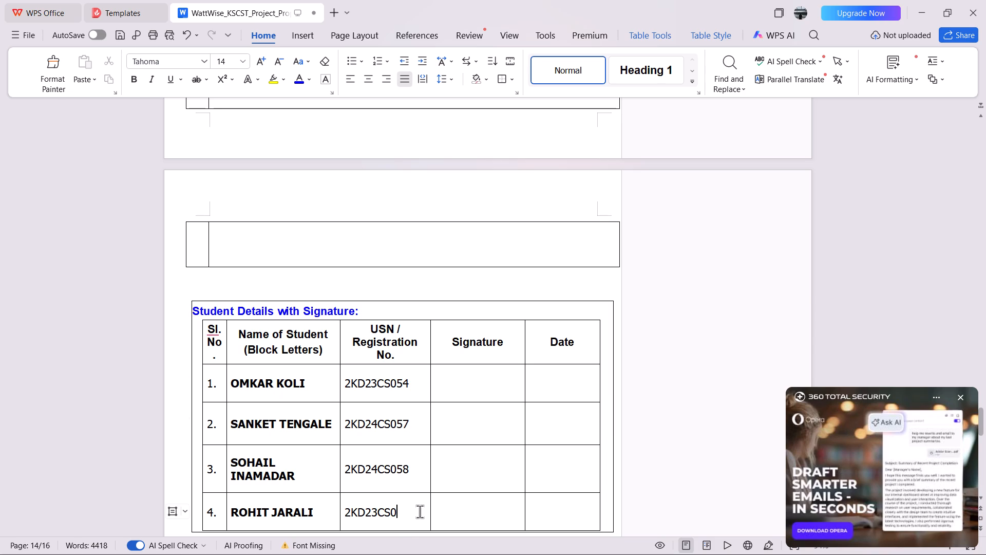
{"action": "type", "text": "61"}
Change the year digits to 23 in the third and second students' USNs in the signature table.
{"action": "left_click", "coordinate": [374, 467]}
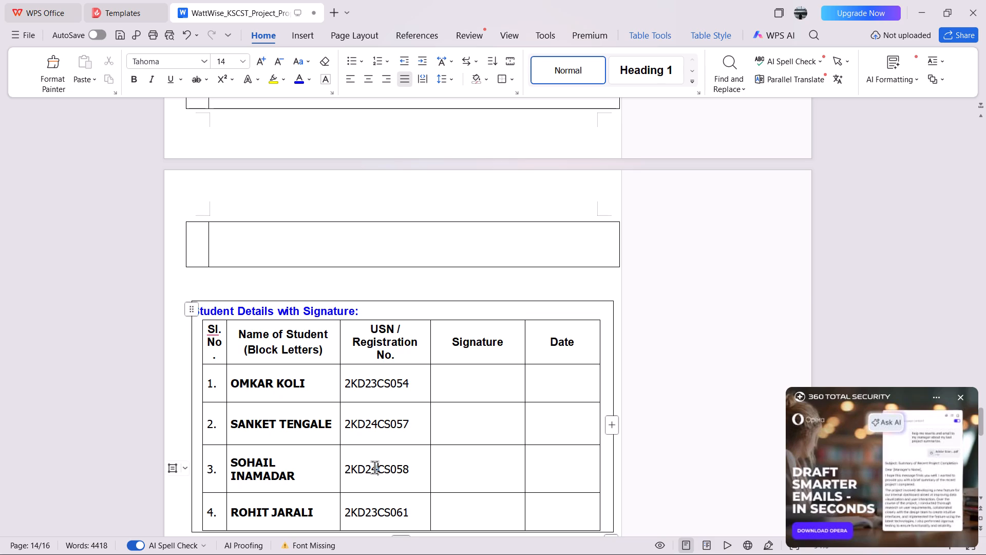
{"action": "key", "text": "BackSpace"}
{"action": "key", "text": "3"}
{"action": "key", "text": "Up"}
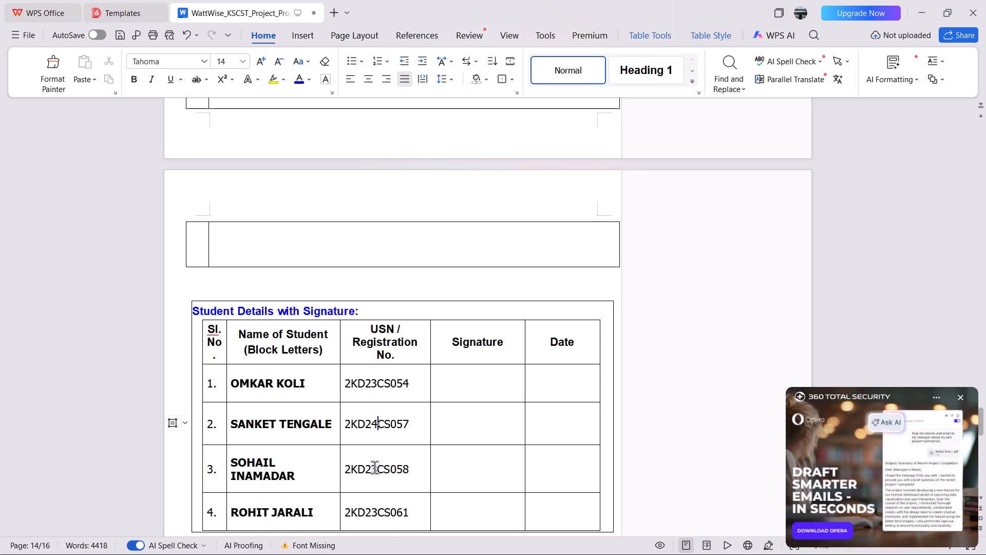
{"action": "key", "text": "BackSpace"}
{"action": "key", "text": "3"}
{"action": "key", "text": "Down"}
Replace the second student's name in the Student Details with Signature table with the second team member's name in capitals.
{"action": "left_click", "coordinate": [326, 433]}
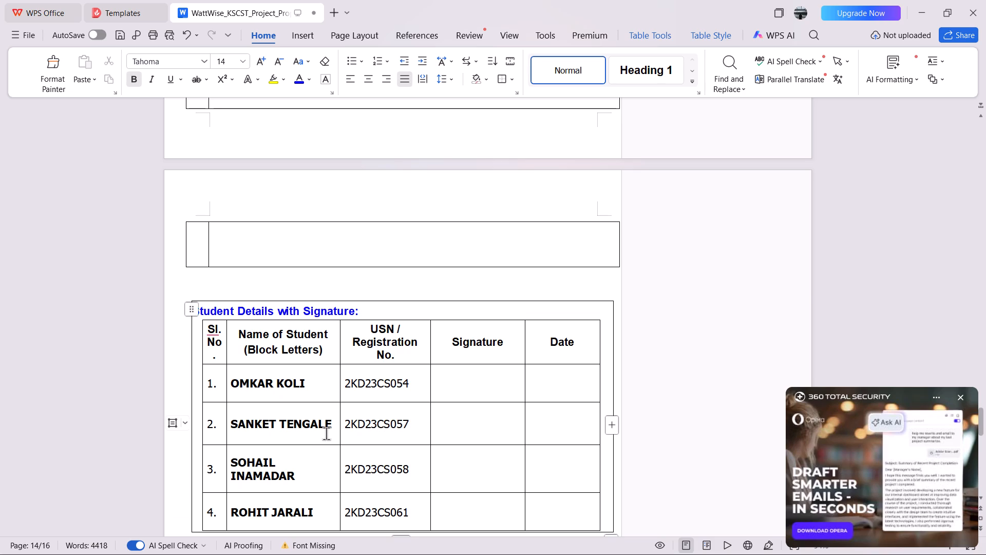
{"action": "key", "text": "Right"}
{"action": "key", "text": "ctrl+a"}
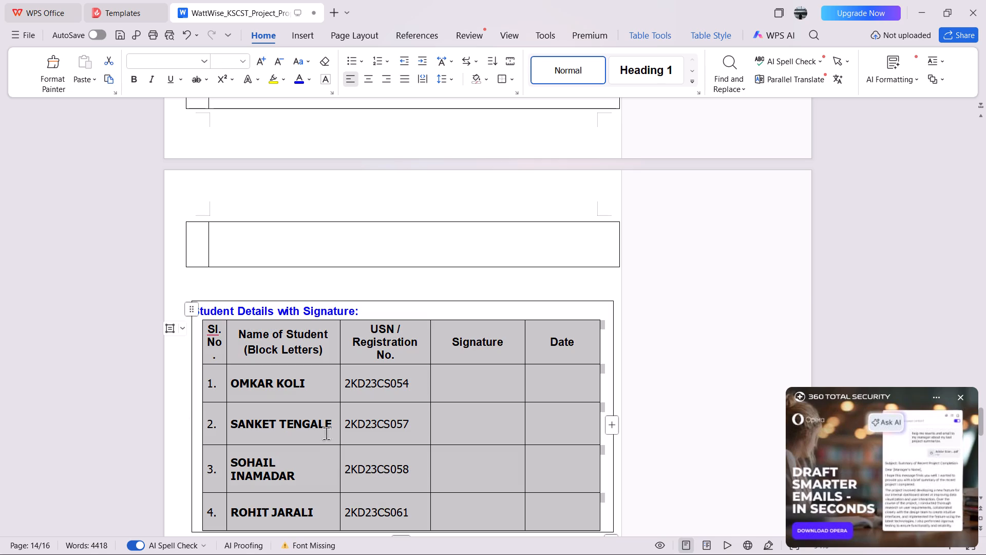
{"action": "left_click", "coordinate": [326, 433]}
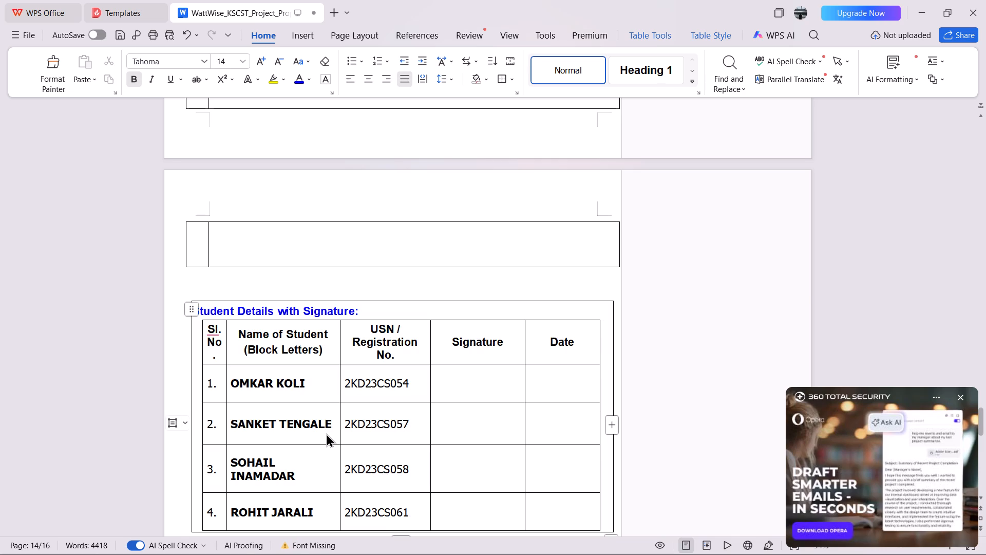
{"action": "triple_click", "coordinate": [326, 433]}
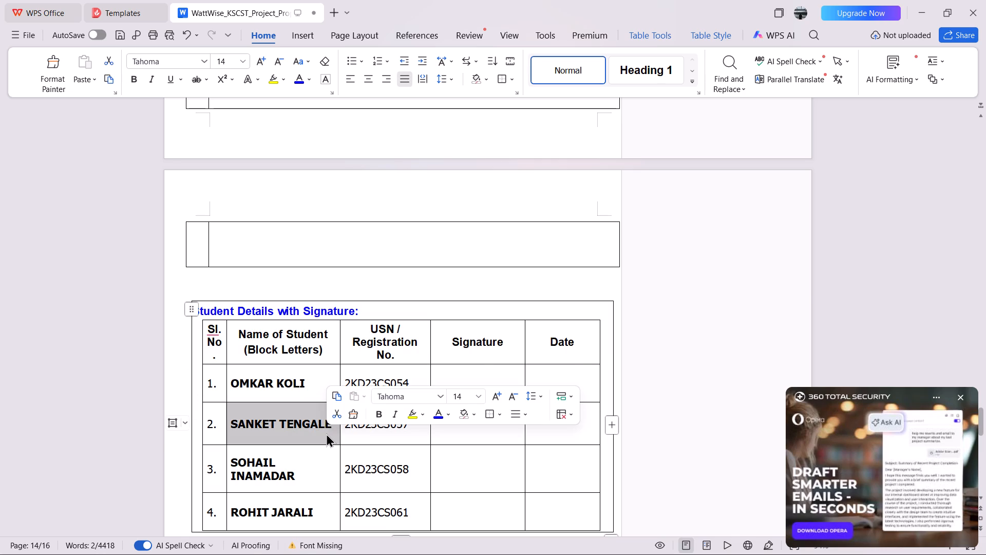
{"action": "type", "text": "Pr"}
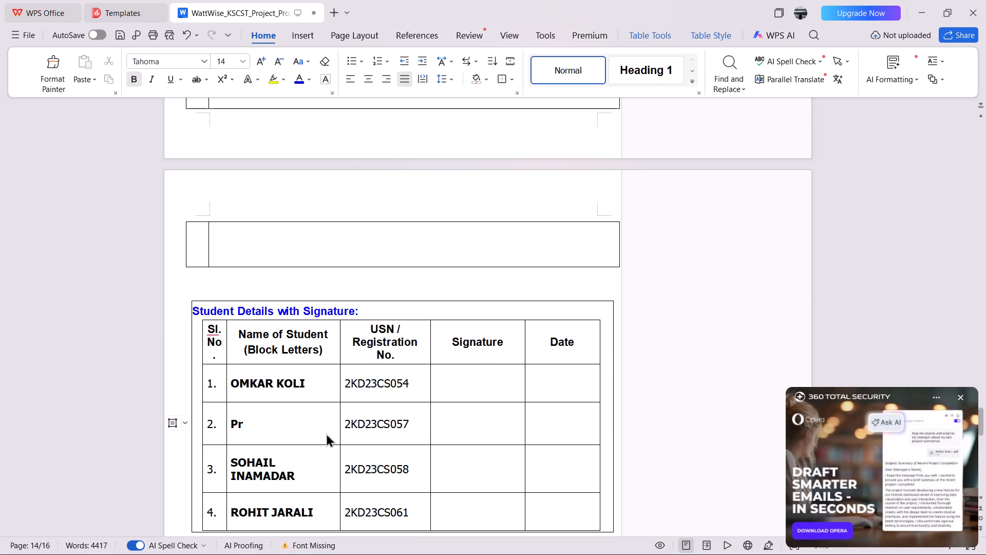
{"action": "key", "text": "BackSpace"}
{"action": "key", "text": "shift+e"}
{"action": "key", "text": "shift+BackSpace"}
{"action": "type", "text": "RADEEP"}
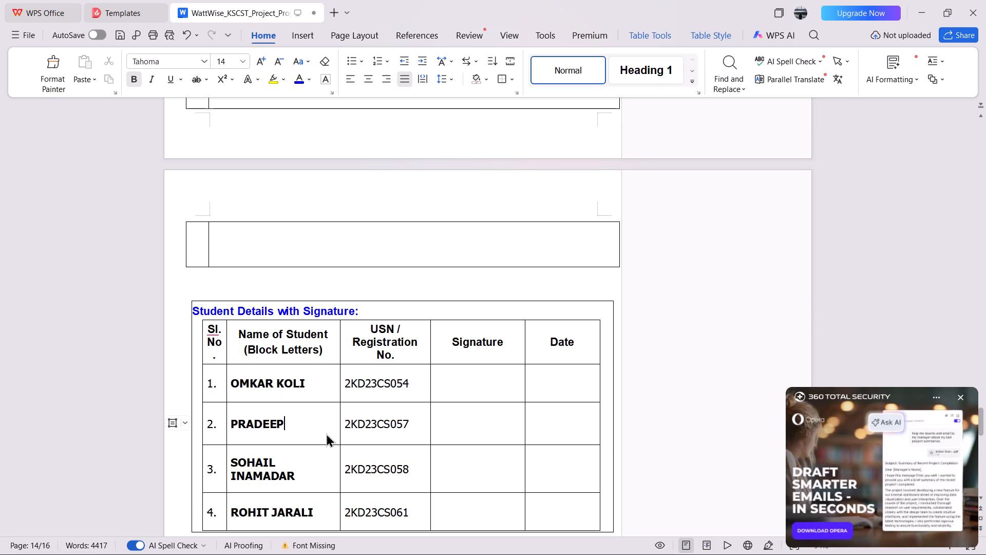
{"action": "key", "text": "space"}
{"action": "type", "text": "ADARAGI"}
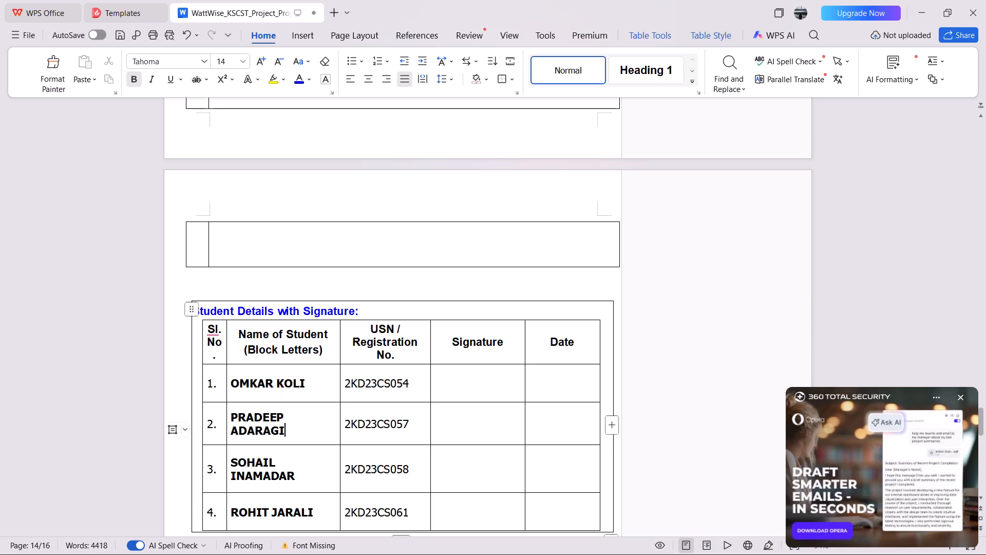
Replace the third student's name in the Student Details with Signature table with the third team member's name in capitals.
{"action": "left_click", "coordinate": [315, 463]}
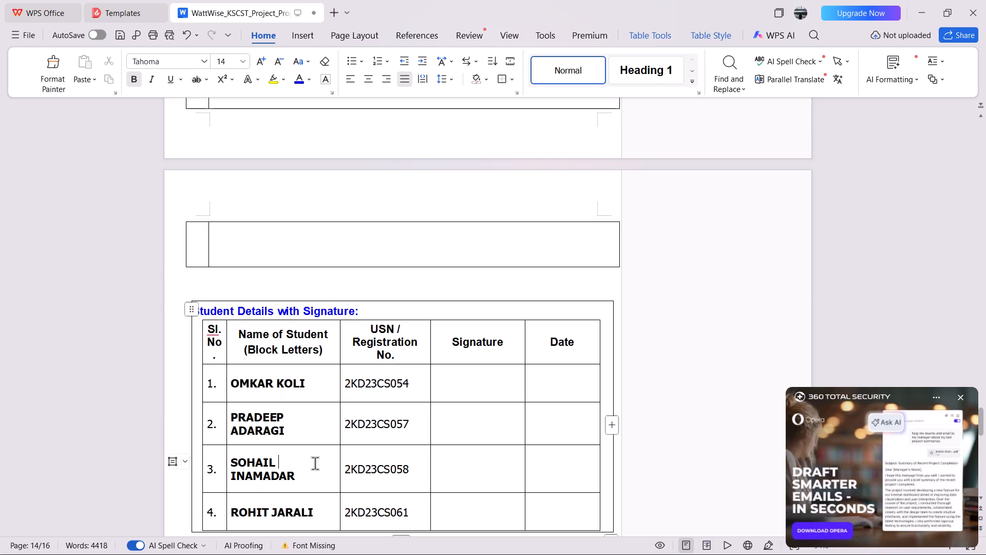
{"action": "double_click", "coordinate": [315, 463]}
{"action": "double_click", "coordinate": [315, 463]}
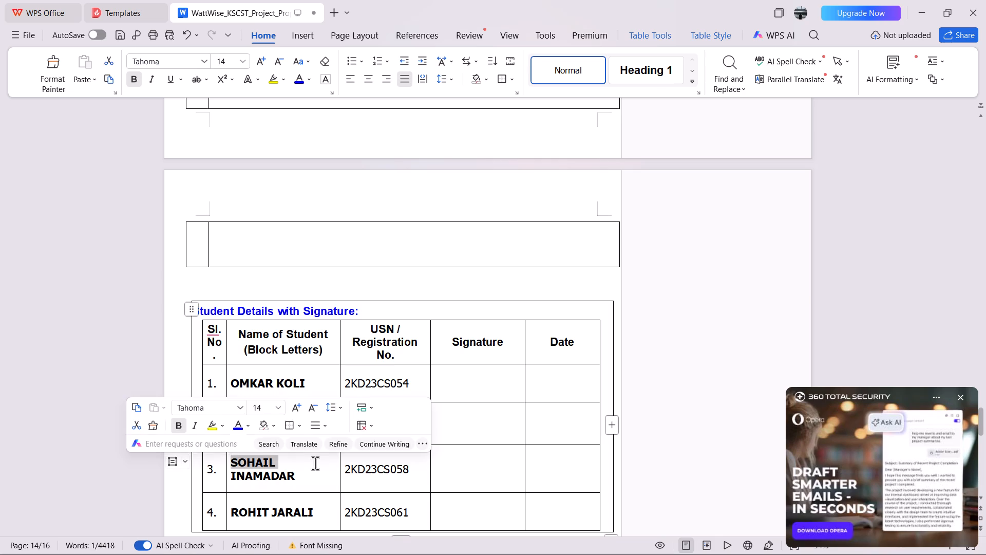
{"action": "left_click", "coordinate": [315, 463]}
{"action": "double_click", "coordinate": [315, 463]}
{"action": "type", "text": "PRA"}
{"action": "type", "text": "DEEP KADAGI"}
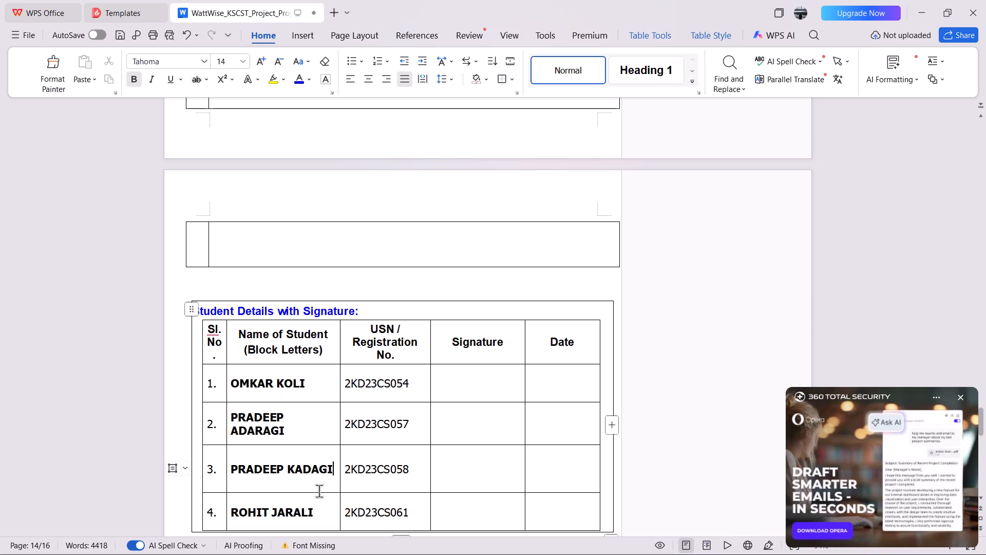
Replace the fourth student's name in the Student Details with Signature table with the fourth team member's name in capitals.
{"action": "triple_click", "coordinate": [307, 508]}
{"action": "left_click", "coordinate": [307, 508]}
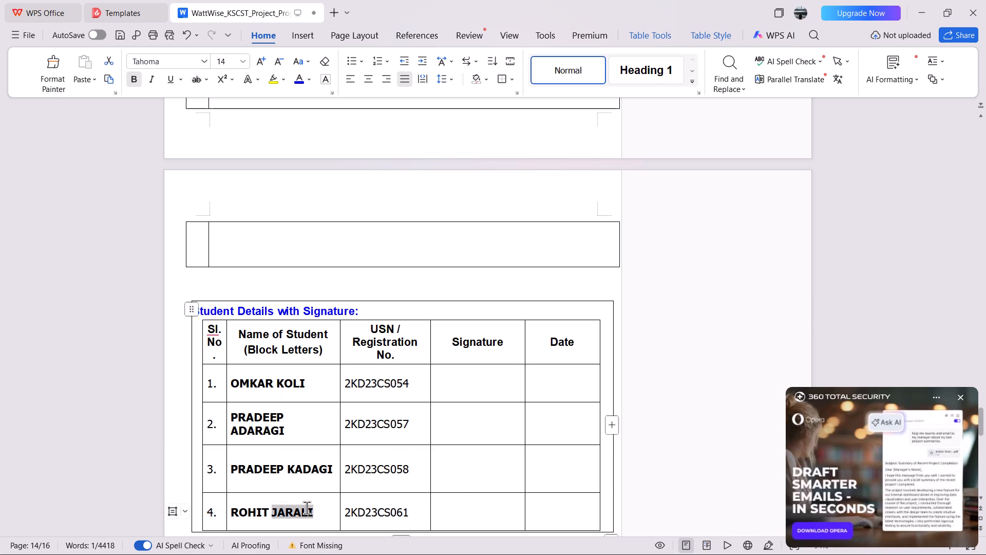
{"action": "double_click", "coordinate": [307, 508]}
{"action": "double_click", "coordinate": [307, 508]}
{"action": "double_click", "coordinate": [307, 508]}
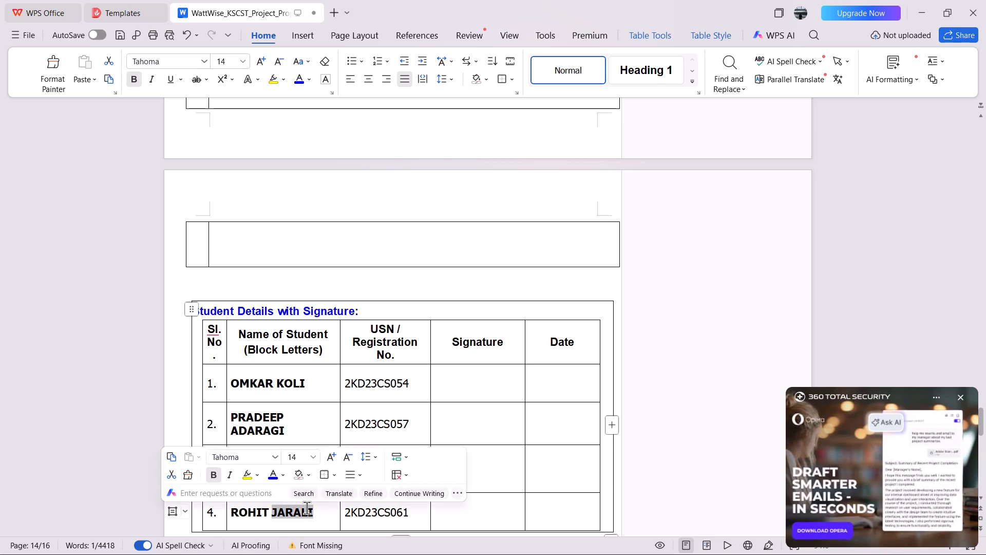
{"action": "double_click", "coordinate": [307, 508]}
{"action": "left_click_drag", "start_coordinate": [318, 520], "coordinate": [235, 507]}
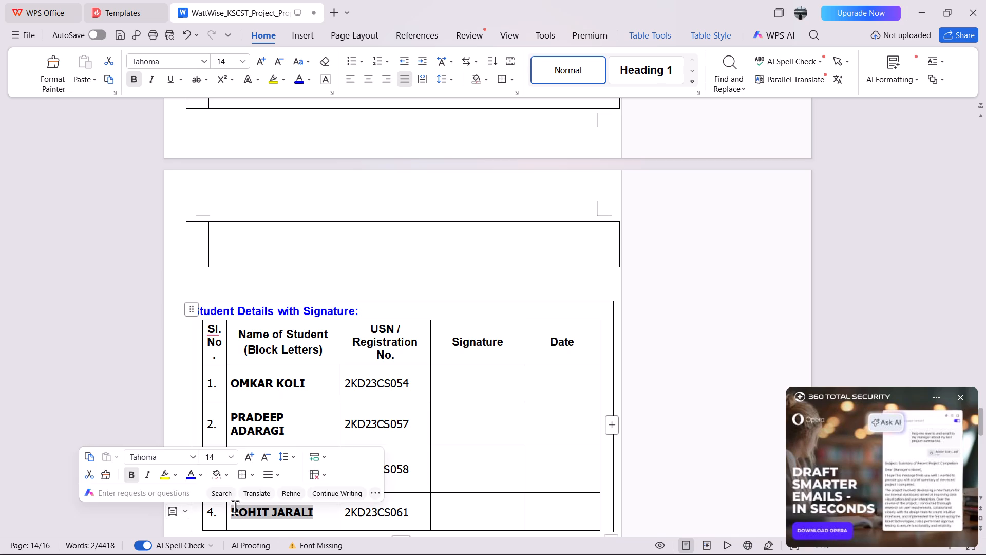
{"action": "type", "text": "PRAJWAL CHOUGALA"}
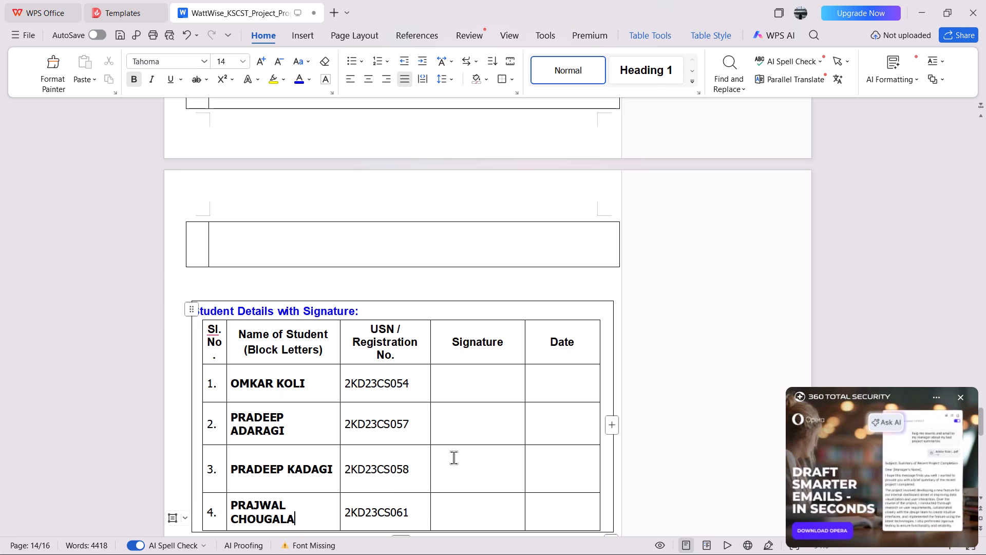
Review the payment details, the coordinator signature block and the project team declaration through its final Student Details table.
{"action": "scroll", "coordinate": [504, 396], "scroll_direction": "up", "scroll_amount": 4}
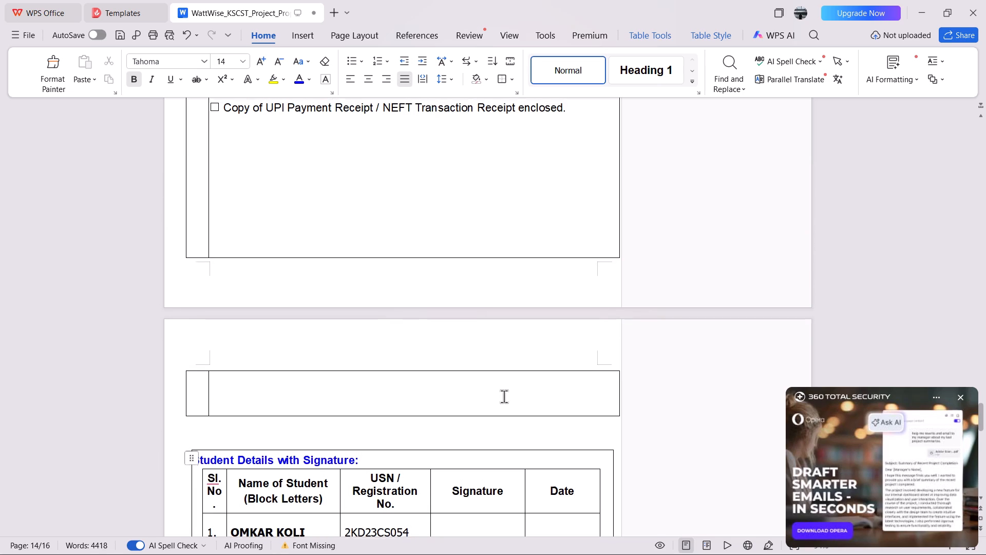
{"action": "scroll", "coordinate": [504, 396], "scroll_direction": "up", "scroll_amount": 6}
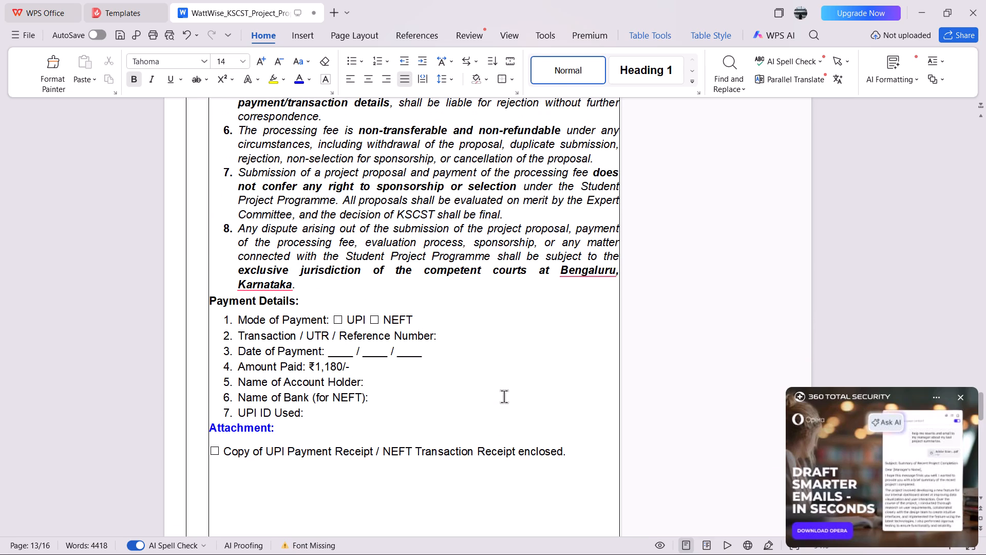
{"action": "scroll", "coordinate": [504, 396], "scroll_direction": "down", "scroll_amount": 5}
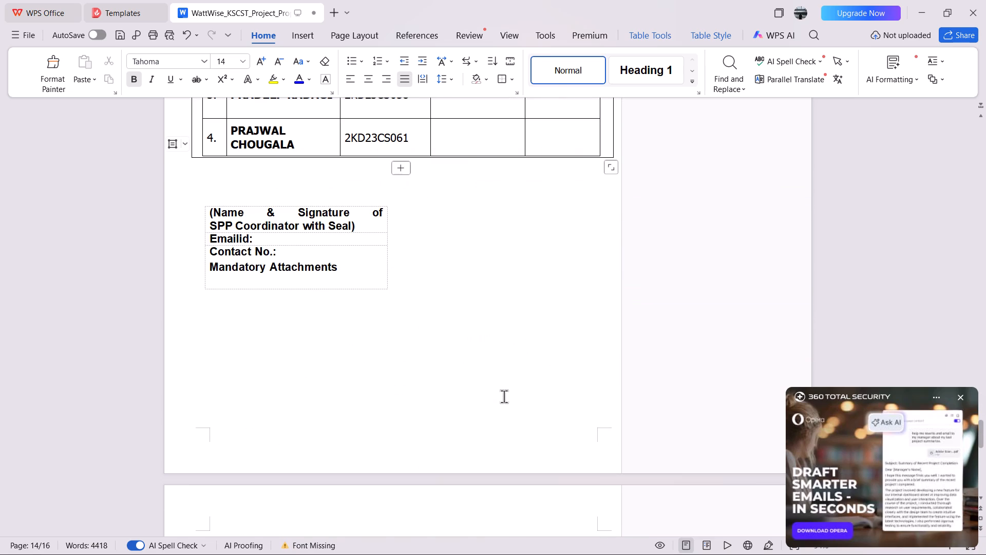
{"action": "scroll", "coordinate": [504, 396], "scroll_direction": "down", "scroll_amount": 5}
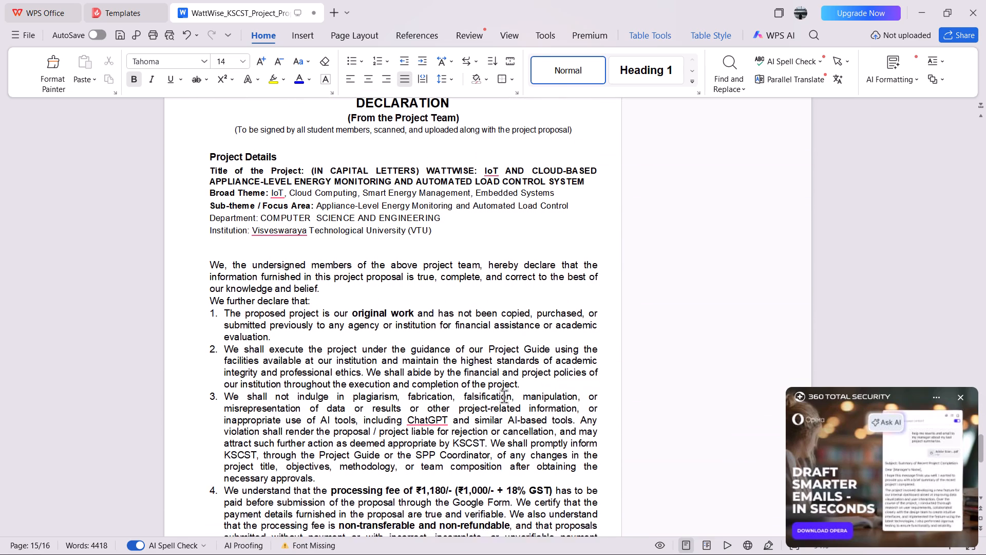
{"action": "scroll", "coordinate": [504, 396], "scroll_direction": "down", "scroll_amount": 3}
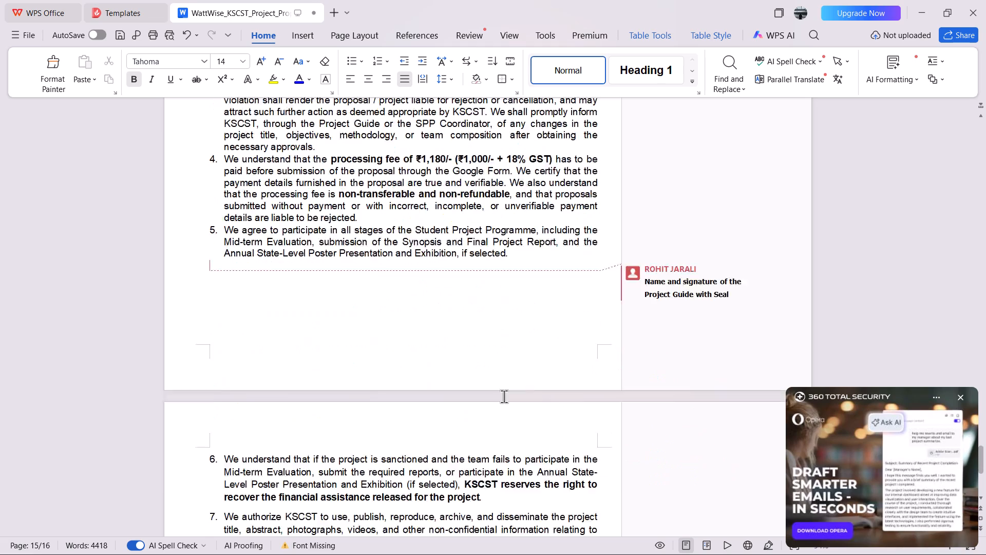
{"action": "scroll", "coordinate": [504, 396], "scroll_direction": "down", "scroll_amount": 4}
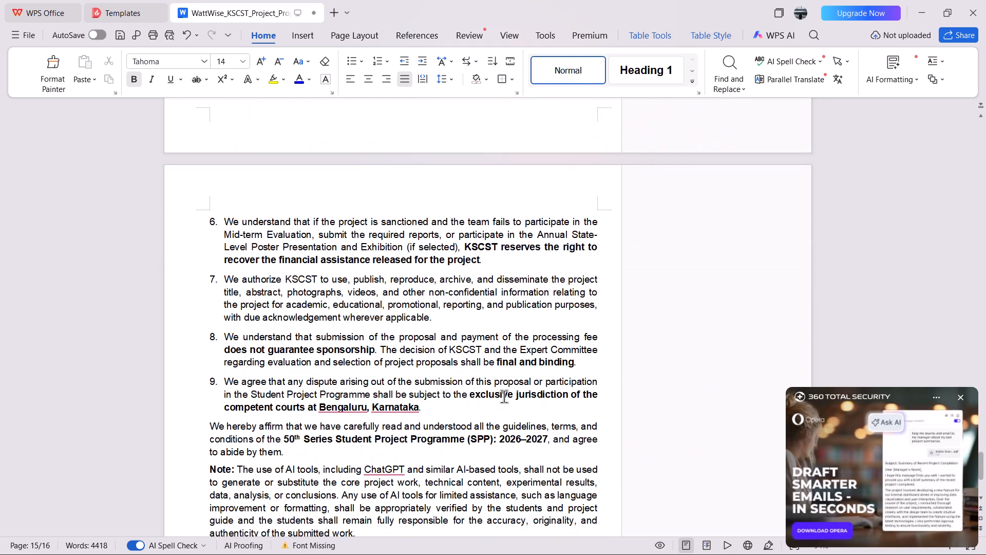
{"action": "scroll", "coordinate": [504, 396], "scroll_direction": "down", "scroll_amount": 2}
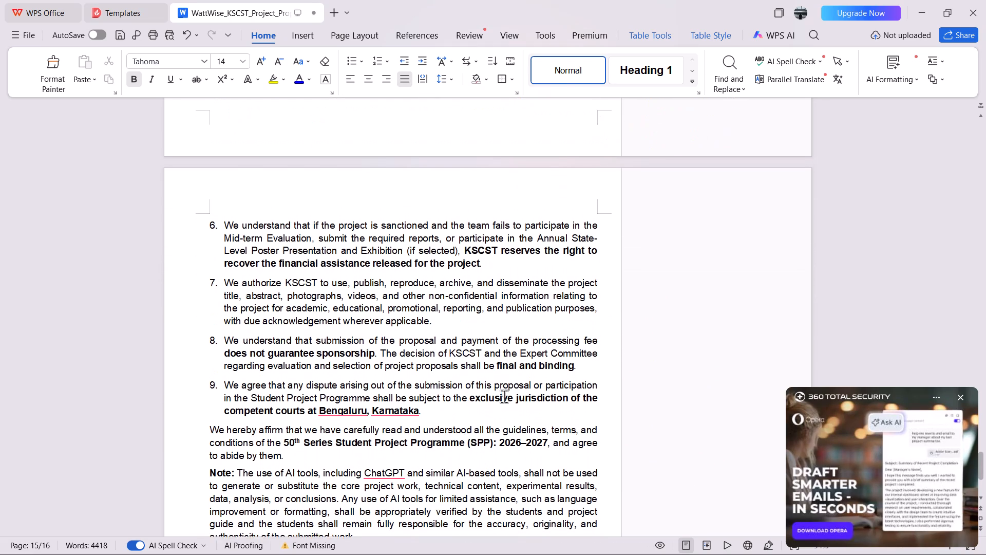
{"action": "scroll", "coordinate": [504, 396], "scroll_direction": "down", "scroll_amount": 2}
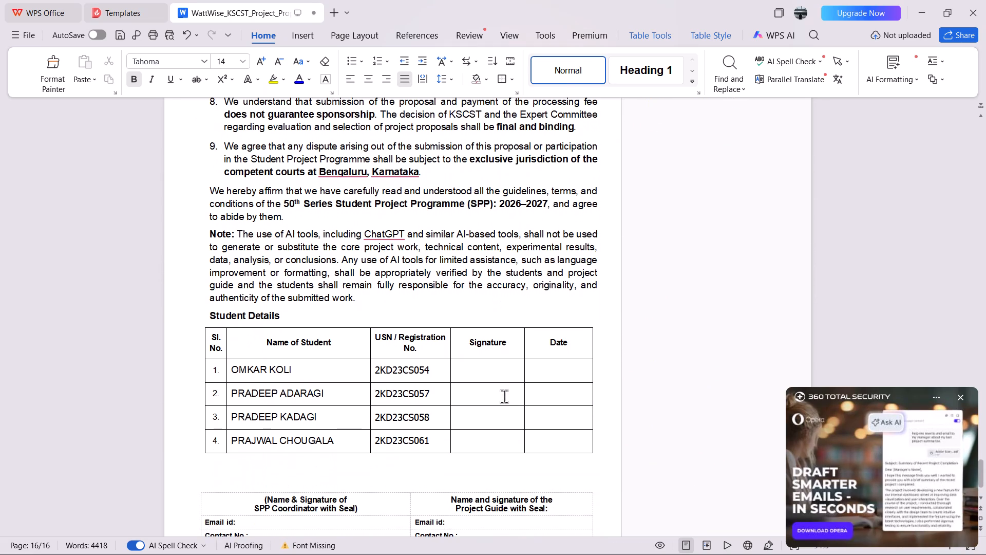
{"action": "scroll", "coordinate": [504, 396], "scroll_direction": "down", "scroll_amount": 2}
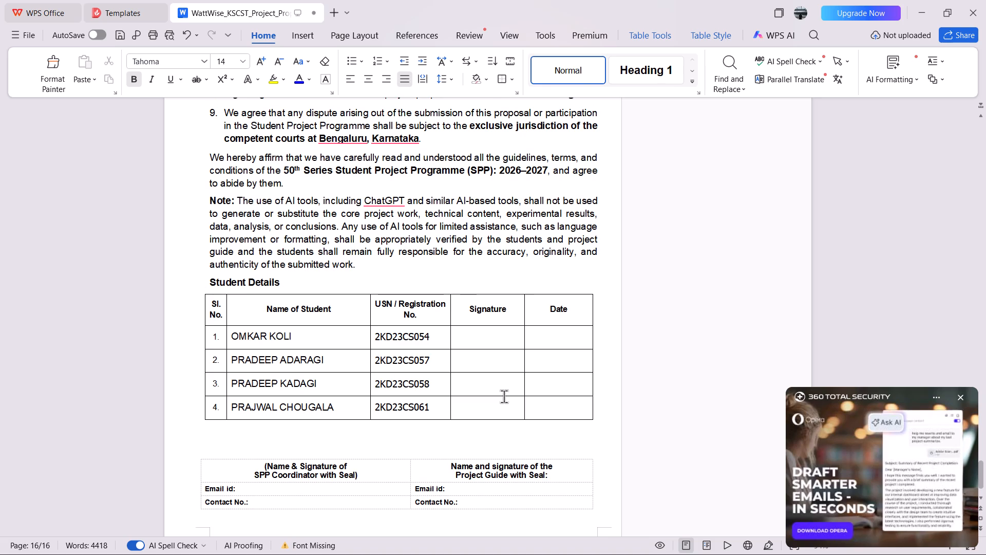
Recheck the declaration from its Student Details table back through the clauses and project details to the student signature table.
{"action": "scroll", "coordinate": [504, 396], "scroll_direction": "up", "scroll_amount": 1}
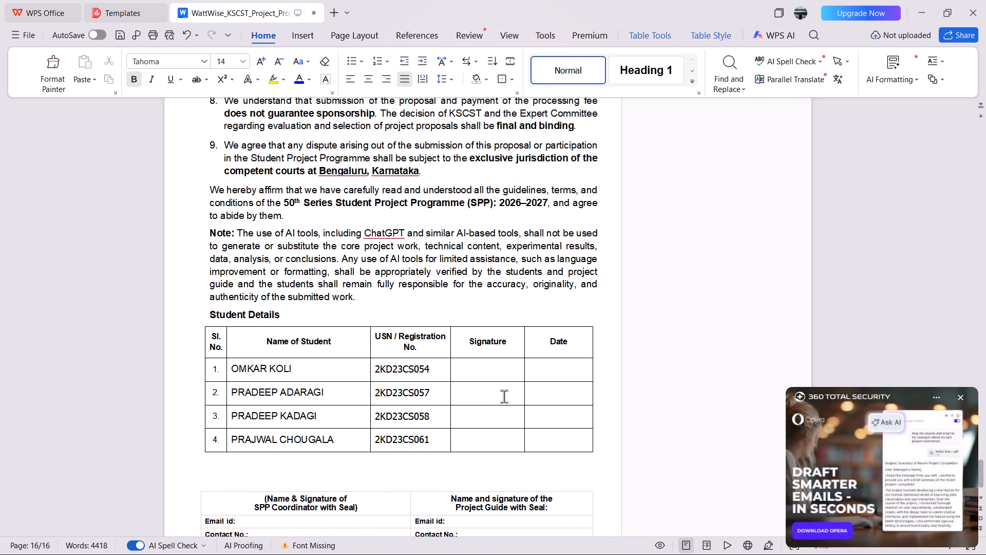
{"action": "scroll", "coordinate": [504, 396], "scroll_direction": "up", "scroll_amount": 4}
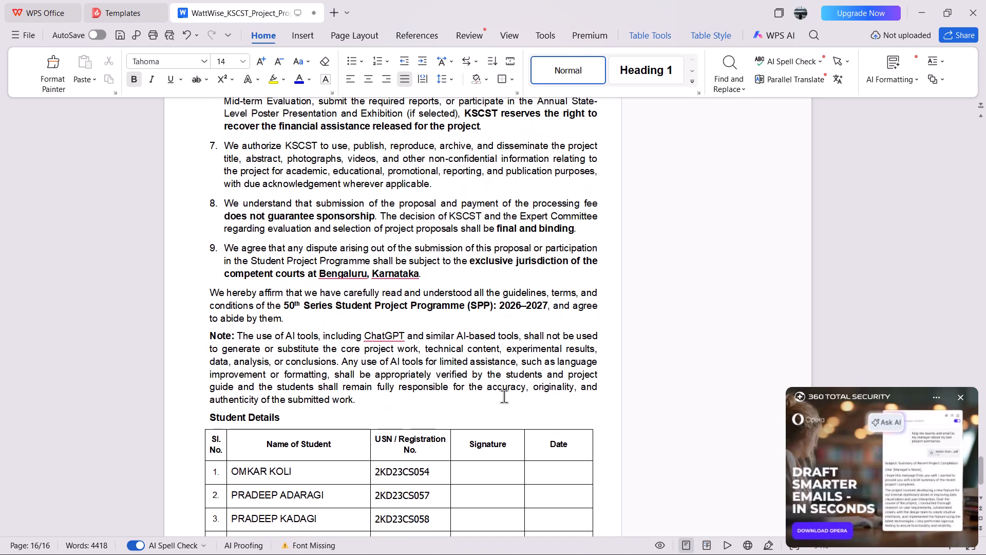
{"action": "scroll", "coordinate": [504, 396], "scroll_direction": "up", "scroll_amount": 6}
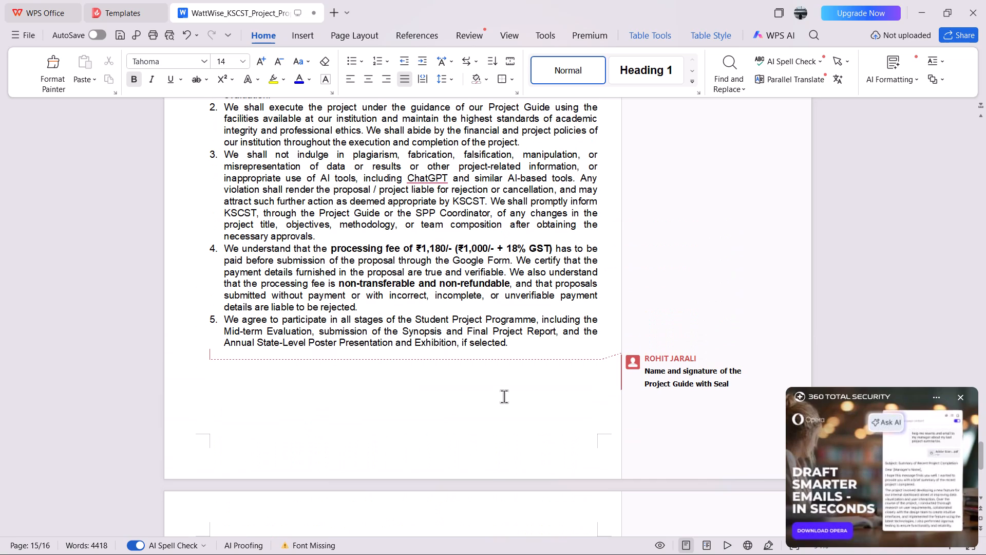
{"action": "scroll", "coordinate": [504, 396], "scroll_direction": "up", "scroll_amount": 2}
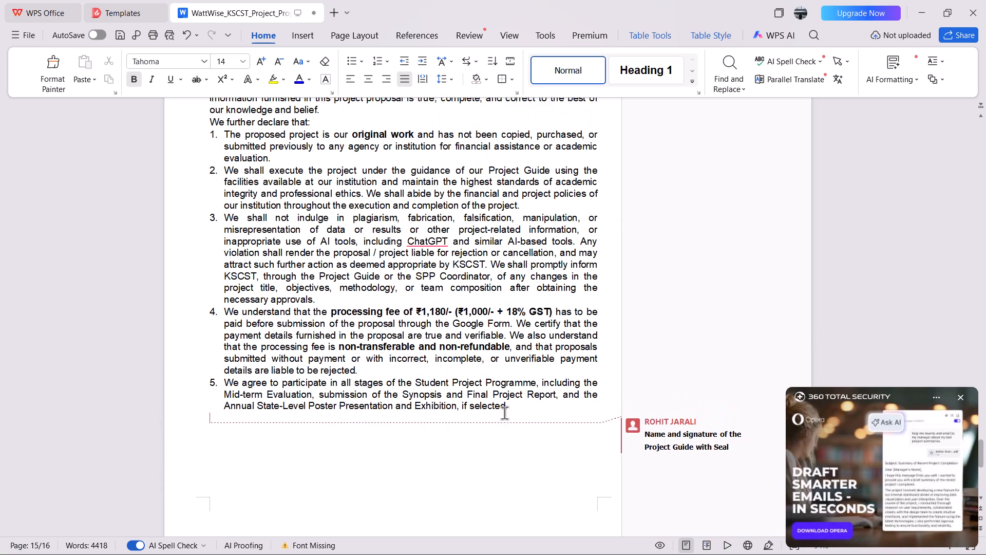
{"action": "scroll", "coordinate": [504, 413], "scroll_direction": "up", "scroll_amount": 3}
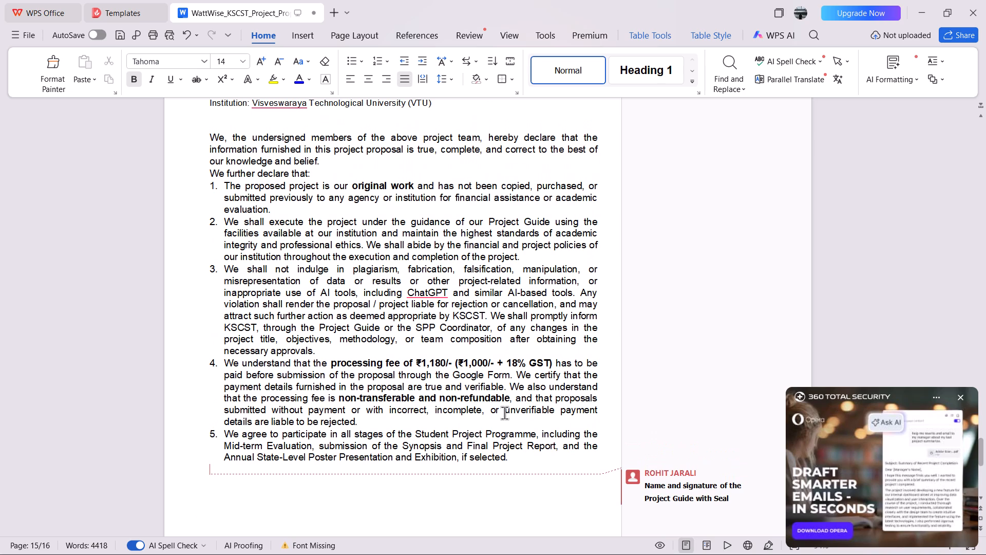
{"action": "scroll", "coordinate": [504, 413], "scroll_direction": "up", "scroll_amount": 3}
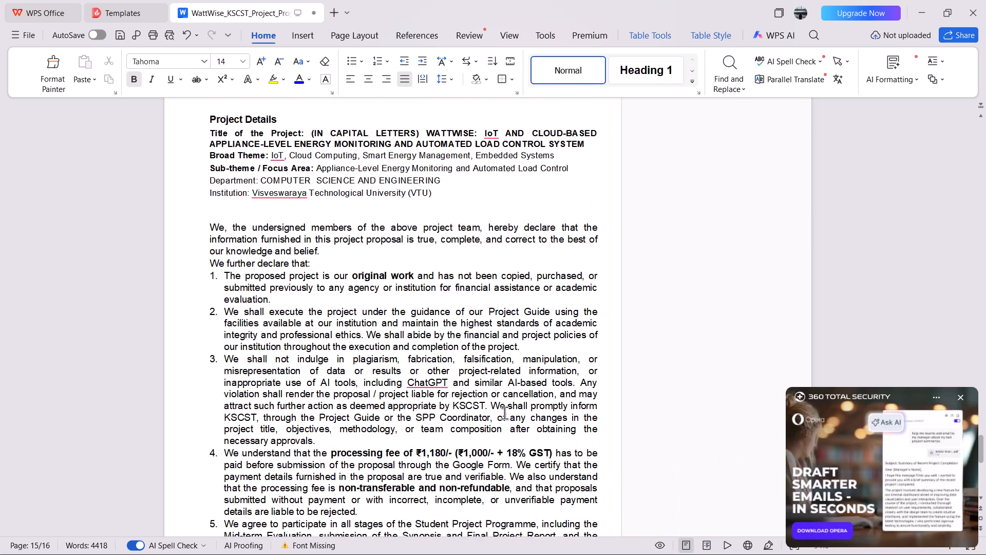
{"action": "scroll", "coordinate": [504, 413], "scroll_direction": "up", "scroll_amount": 3}
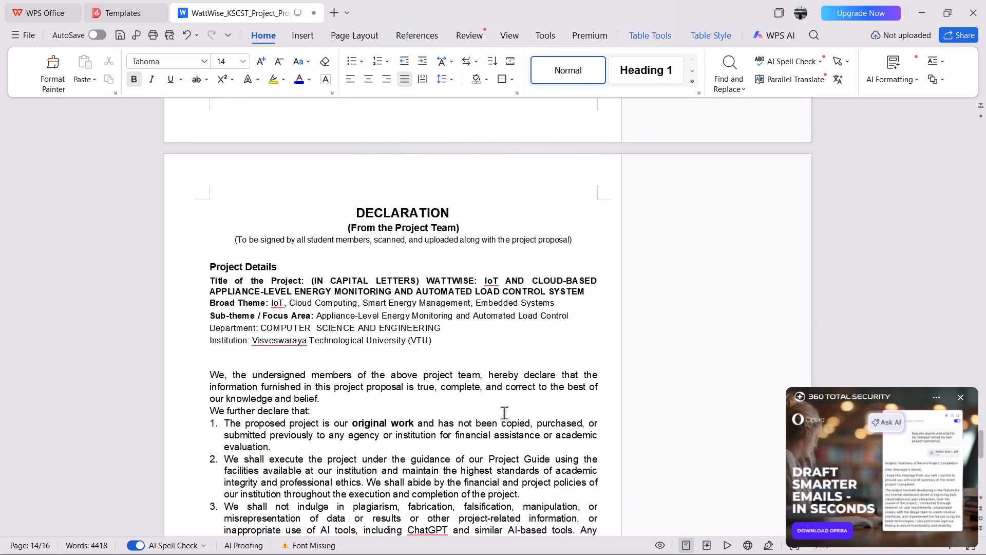
{"action": "scroll", "coordinate": [504, 413], "scroll_direction": "up", "scroll_amount": 6}
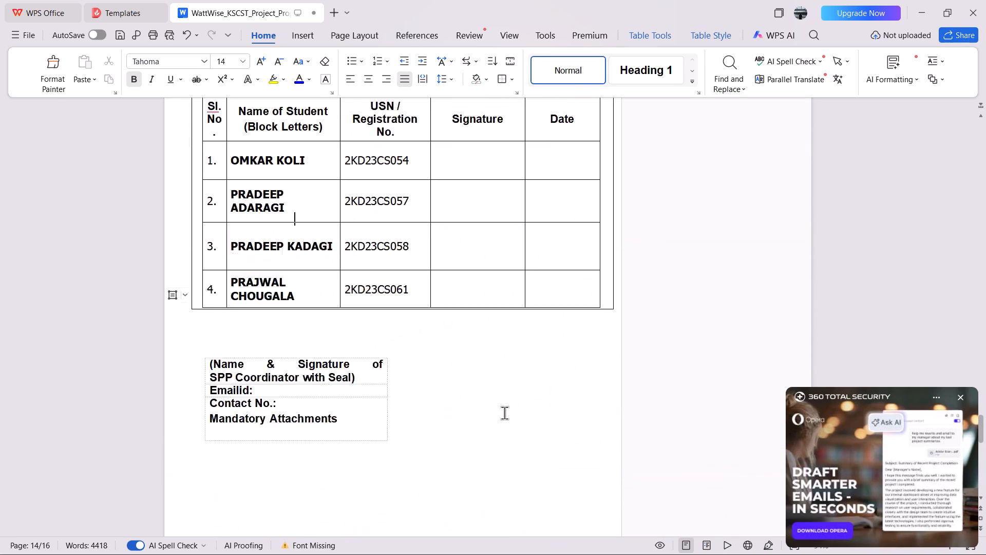
Review the proposal backwards from the payment section through budget, facilities and project description to the team member details table.
{"action": "scroll", "coordinate": [504, 413], "scroll_direction": "up", "scroll_amount": 2}
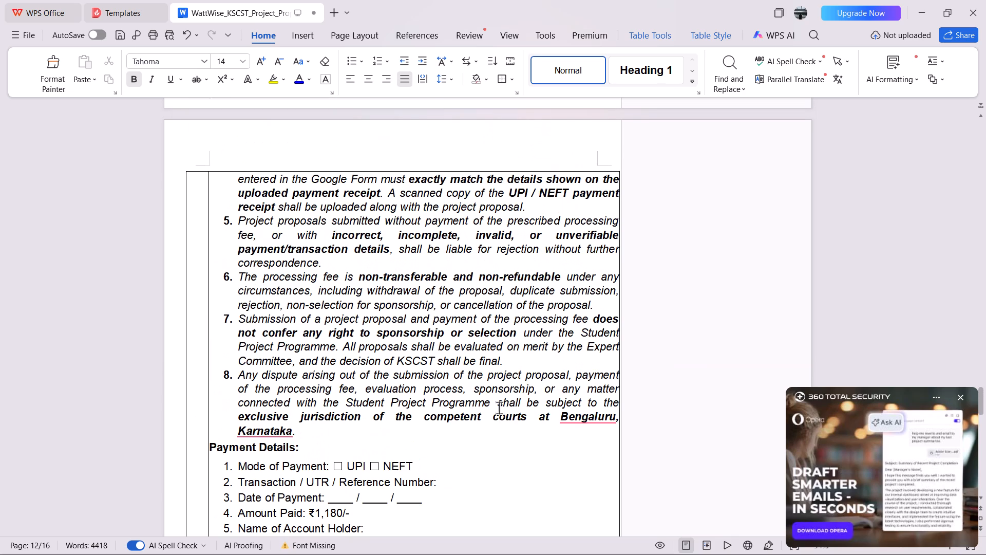
{"action": "scroll", "coordinate": [499, 408], "scroll_direction": "up", "scroll_amount": 1}
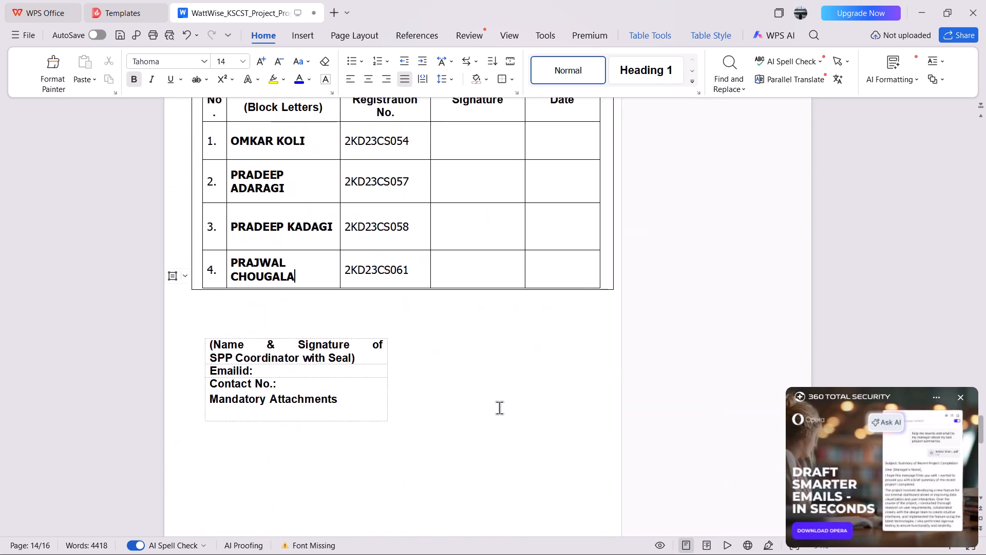
{"action": "scroll", "coordinate": [499, 408], "scroll_direction": "up", "scroll_amount": 5}
{"action": "scroll", "coordinate": [499, 408], "scroll_direction": "down", "scroll_amount": 1}
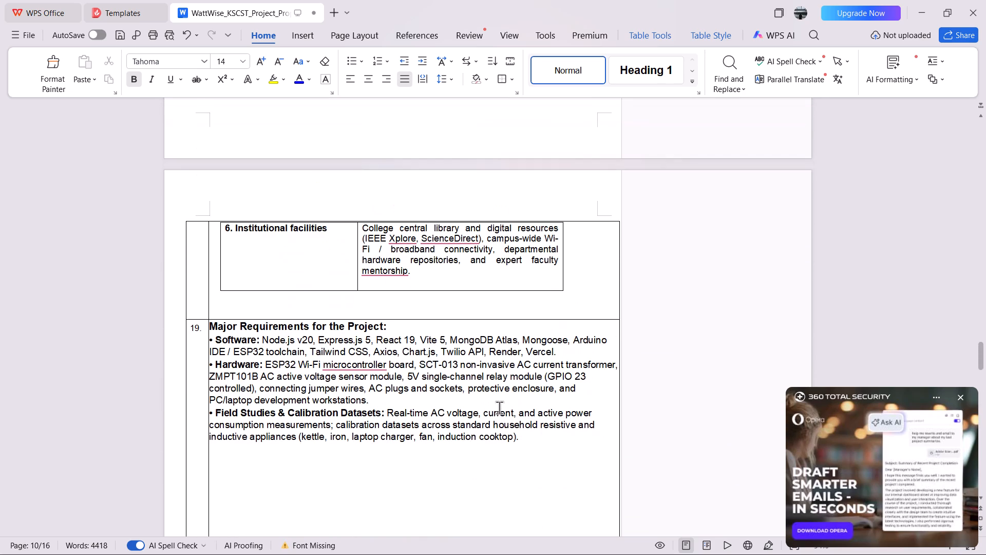
{"action": "scroll", "coordinate": [499, 408], "scroll_direction": "down", "scroll_amount": 3}
{"action": "scroll", "coordinate": [499, 408], "scroll_direction": "up", "scroll_amount": 1}
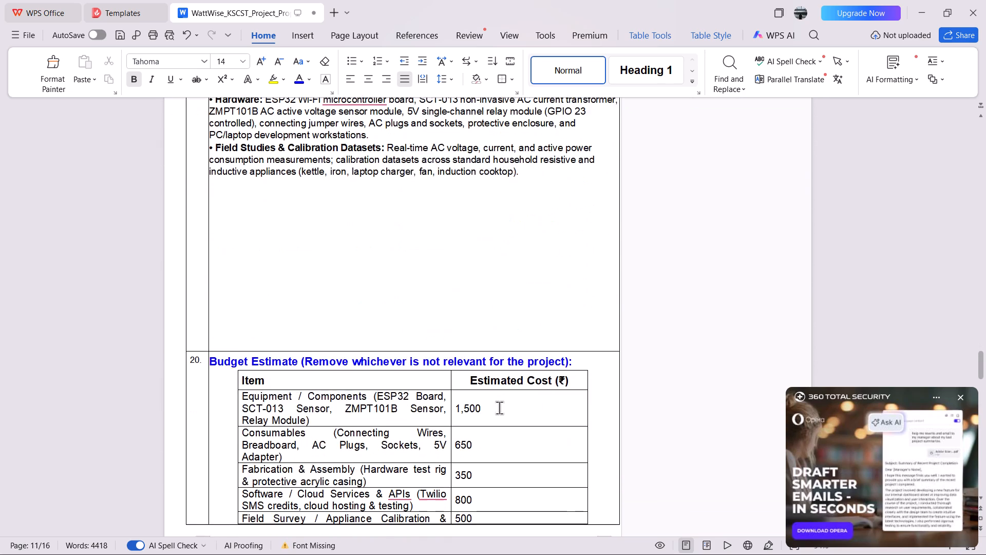
{"action": "scroll", "coordinate": [499, 408], "scroll_direction": "up", "scroll_amount": 1}
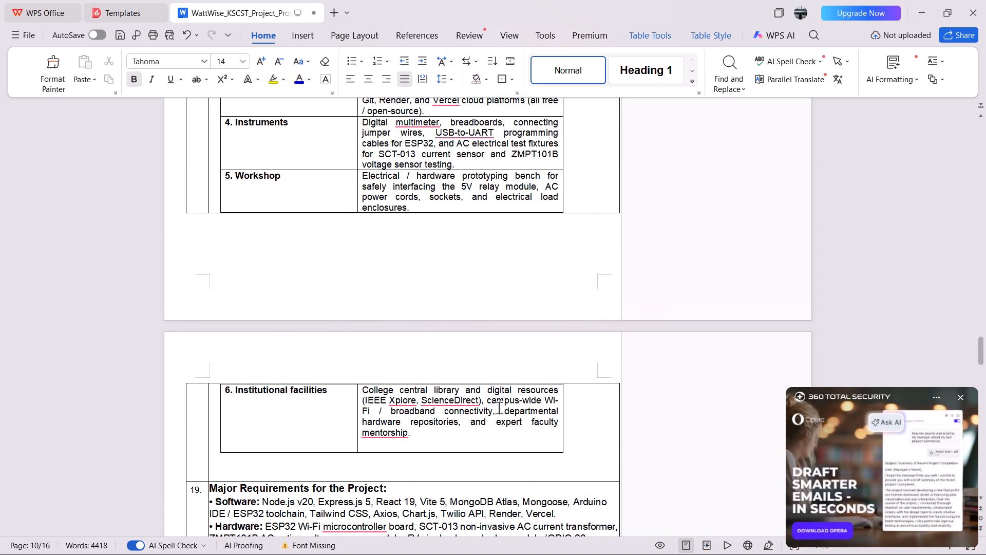
{"action": "scroll", "coordinate": [499, 408], "scroll_direction": "up", "scroll_amount": 3}
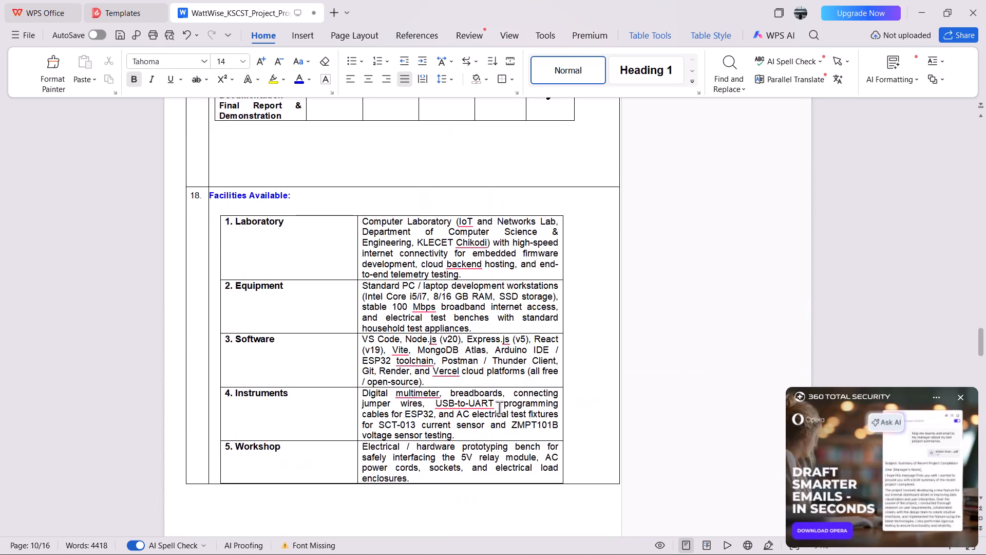
{"action": "scroll", "coordinate": [499, 408], "scroll_direction": "up", "scroll_amount": 7}
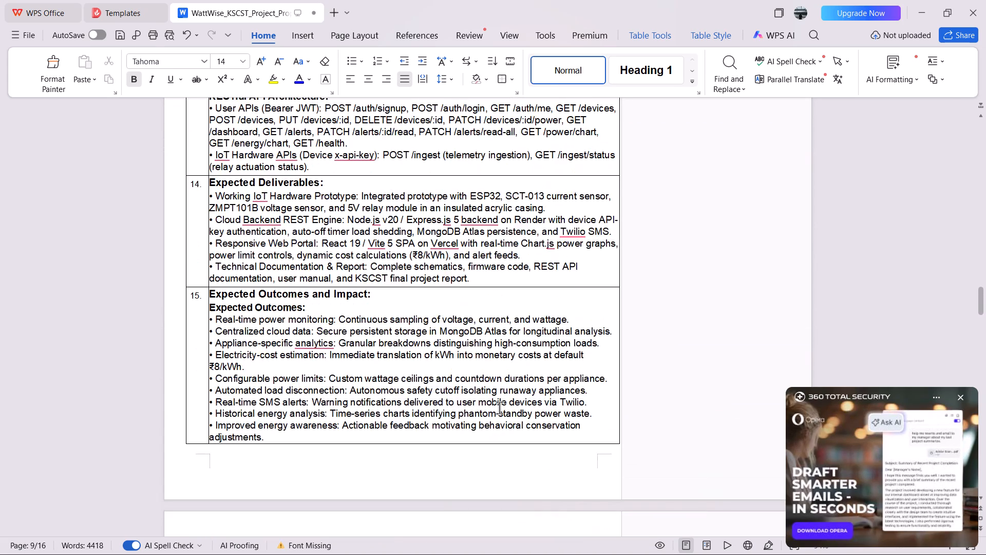
{"action": "scroll", "coordinate": [499, 408], "scroll_direction": "up", "scroll_amount": 4}
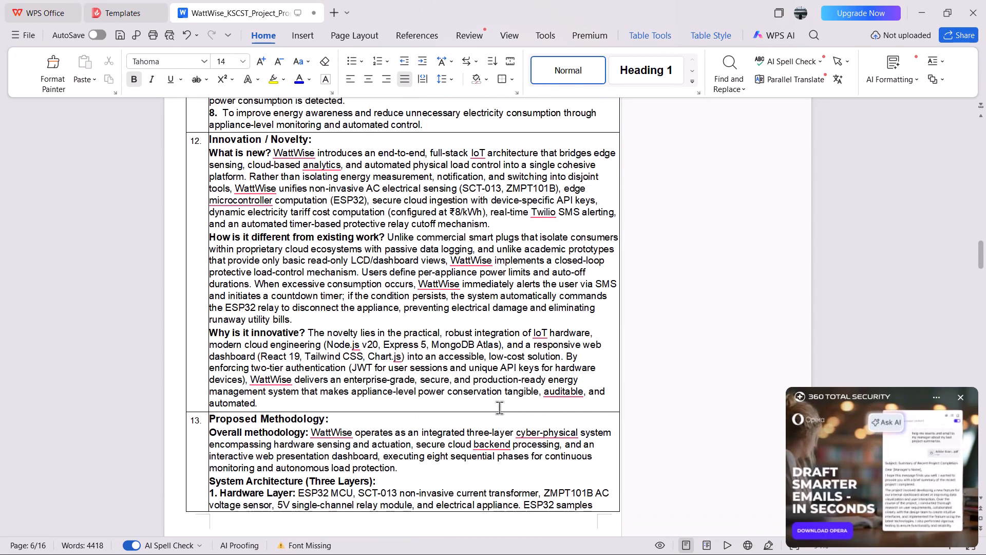
{"action": "scroll", "coordinate": [499, 413], "scroll_direction": "up", "scroll_amount": 3}
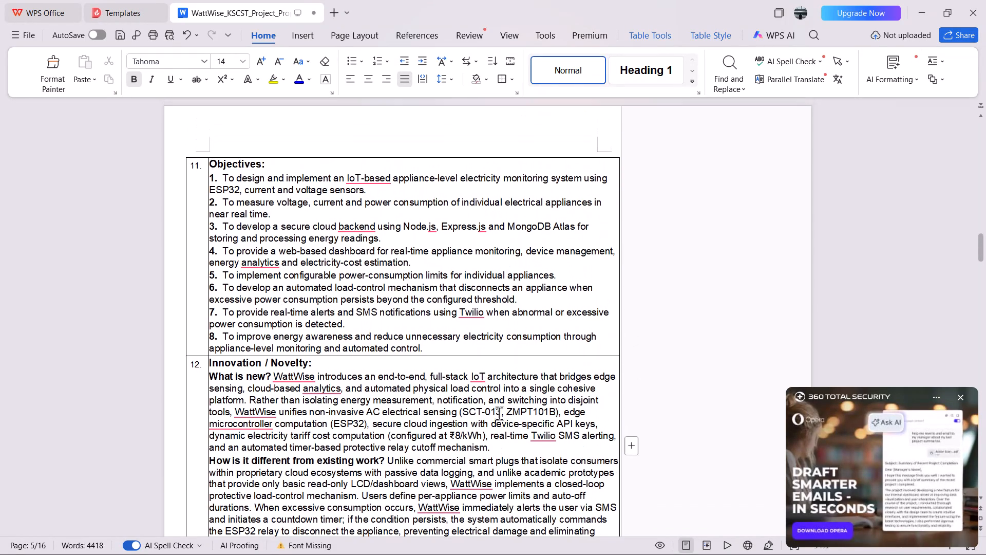
{"action": "scroll", "coordinate": [499, 413], "scroll_direction": "up", "scroll_amount": 8}
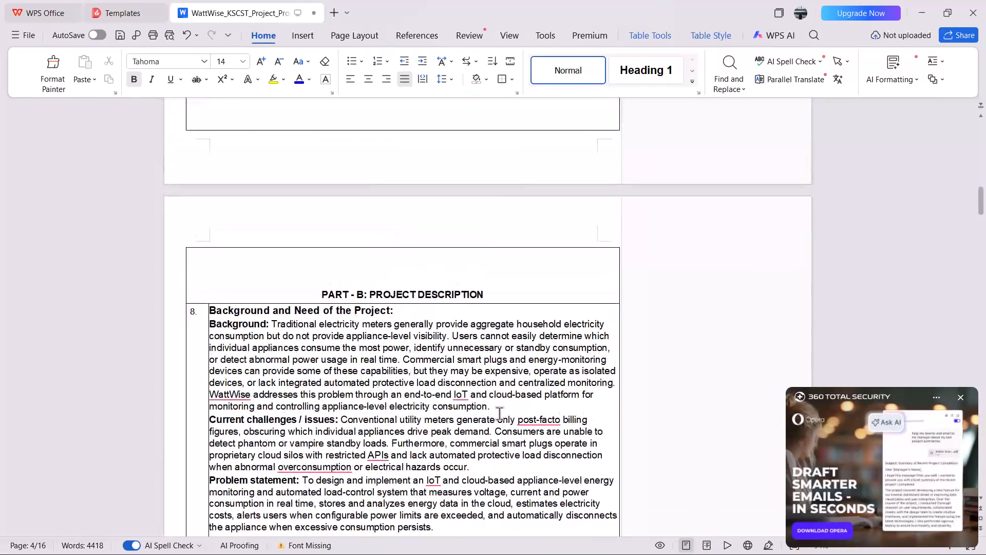
{"action": "scroll", "coordinate": [499, 413], "scroll_direction": "up", "scroll_amount": 6}
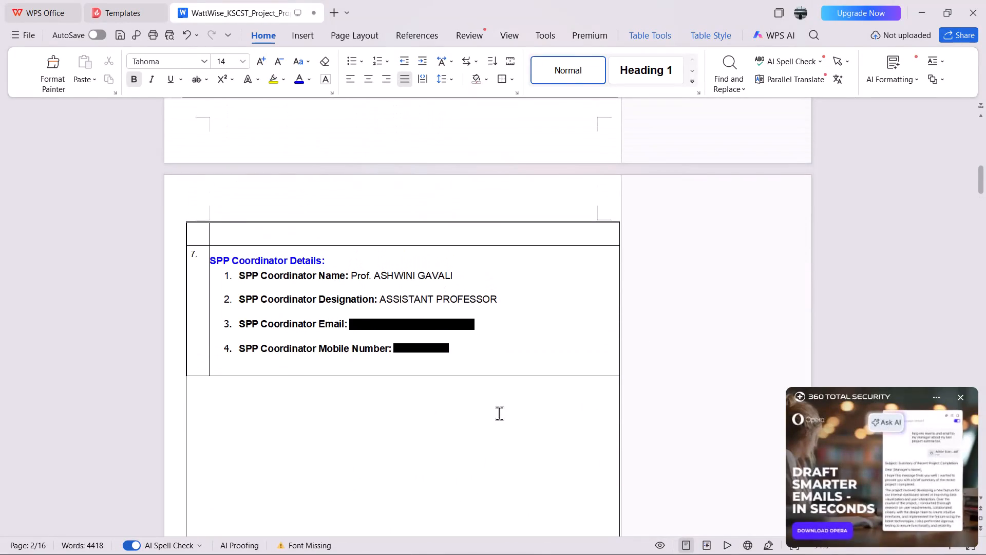
{"action": "scroll", "coordinate": [499, 413], "scroll_direction": "up", "scroll_amount": 2}
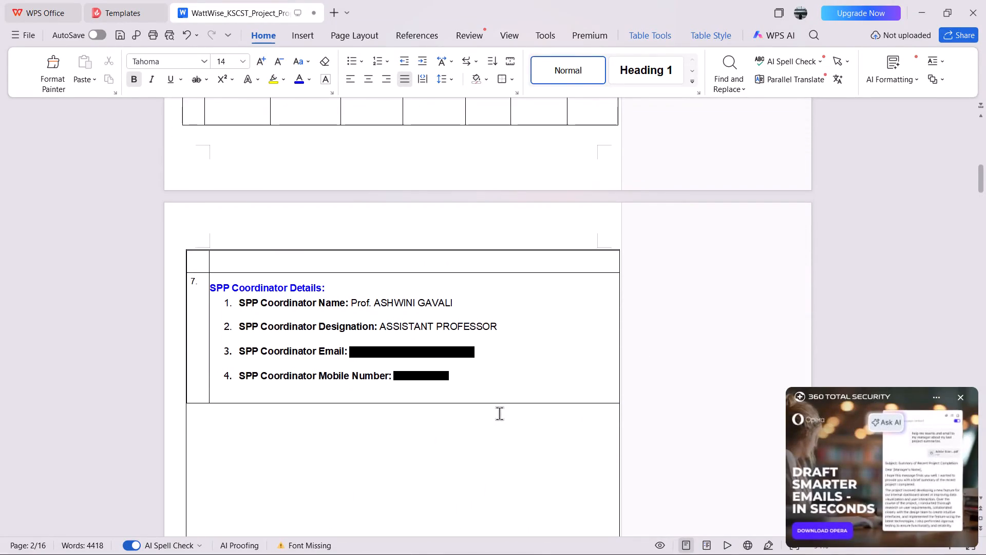
{"action": "scroll", "coordinate": [499, 413], "scroll_direction": "up", "scroll_amount": 4}
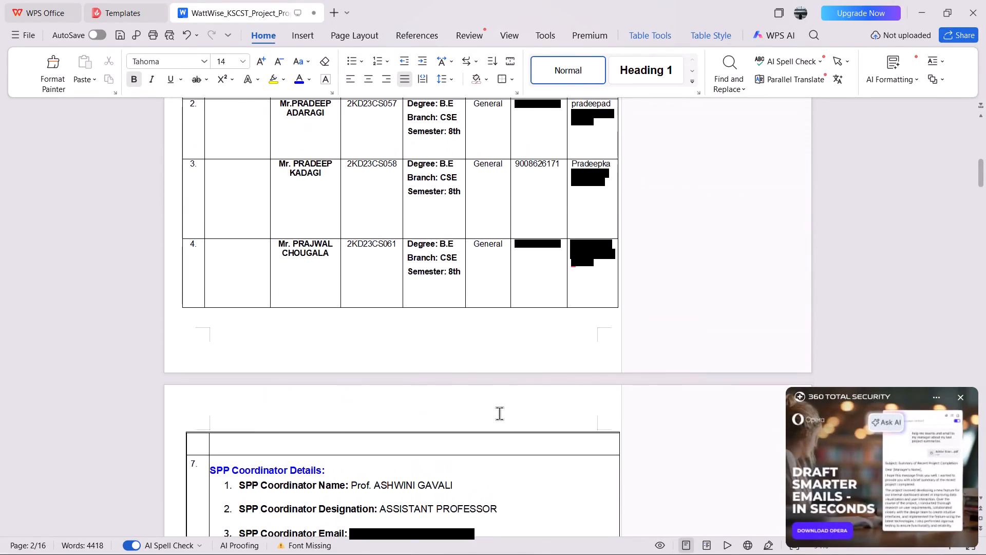
Review the proposal's opening pages backwards from the Student Team Details table through the project guide and institution details to the project title.
{"action": "scroll", "coordinate": [499, 413], "scroll_direction": "up", "scroll_amount": 1}
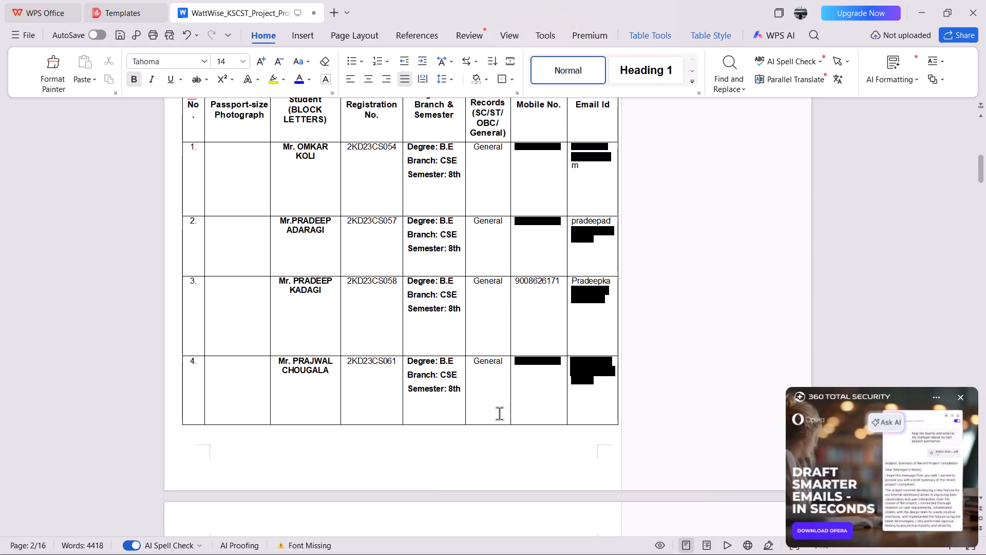
{"action": "scroll", "coordinate": [499, 413], "scroll_direction": "up", "scroll_amount": 2}
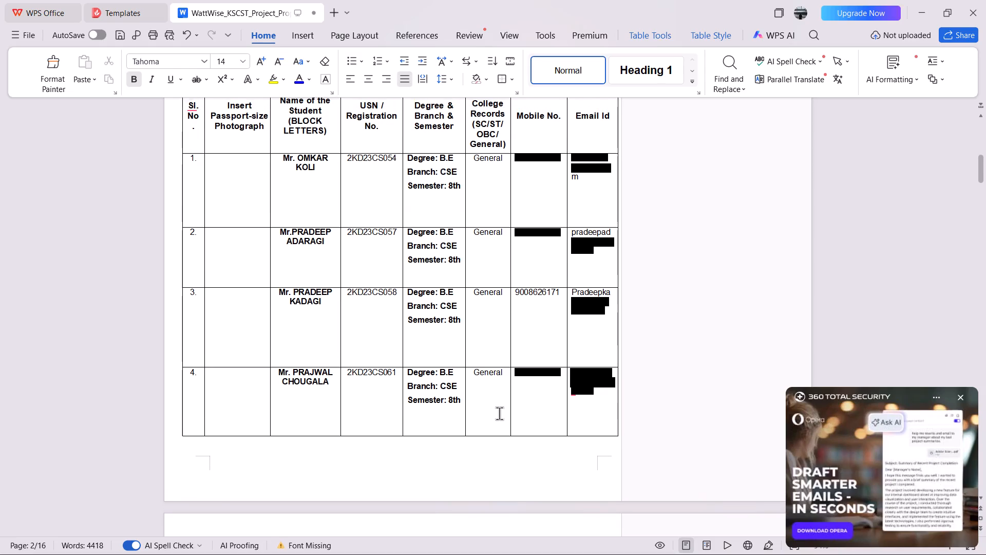
{"action": "scroll", "coordinate": [499, 413], "scroll_direction": "up", "scroll_amount": 2}
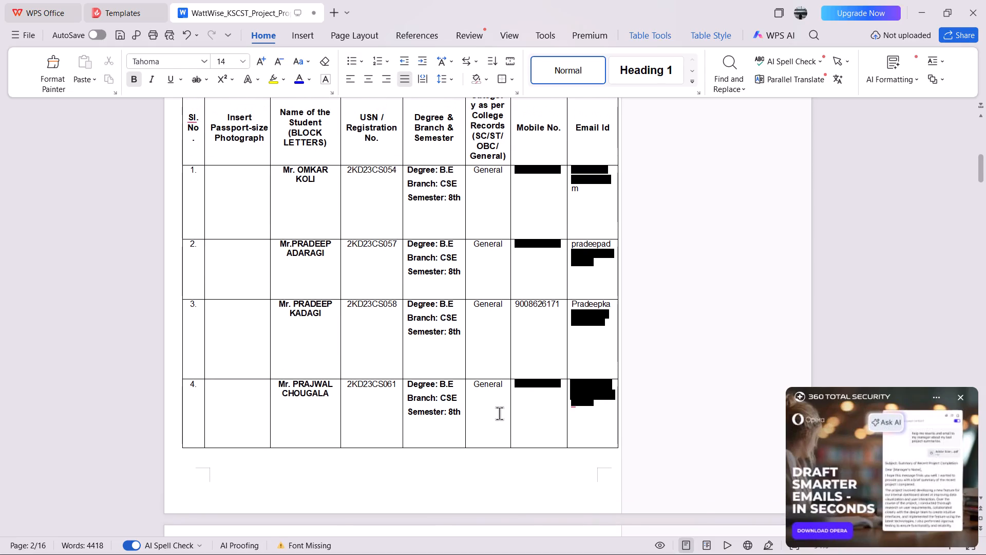
{"action": "scroll", "coordinate": [499, 413], "scroll_direction": "up", "scroll_amount": 2}
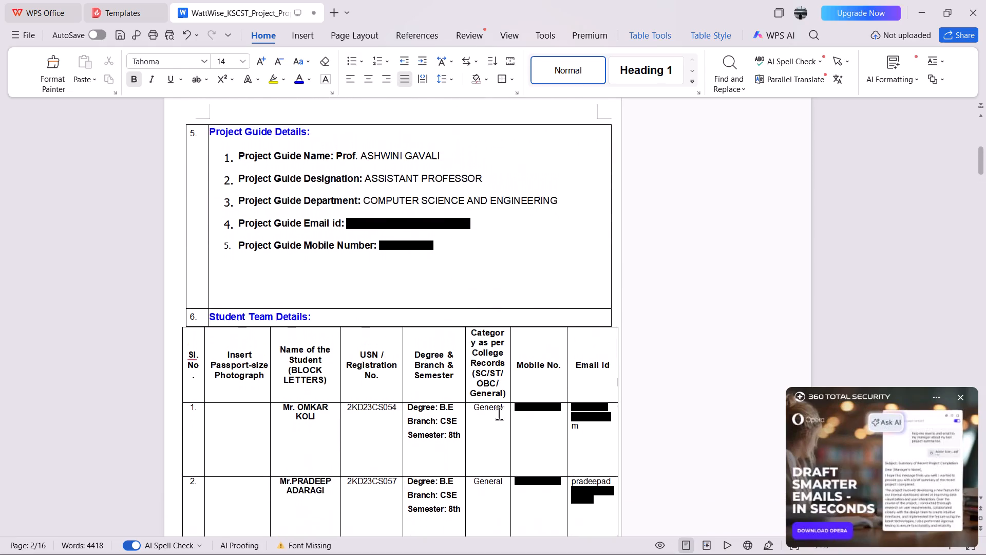
{"action": "scroll", "coordinate": [499, 413], "scroll_direction": "up", "scroll_amount": 6}
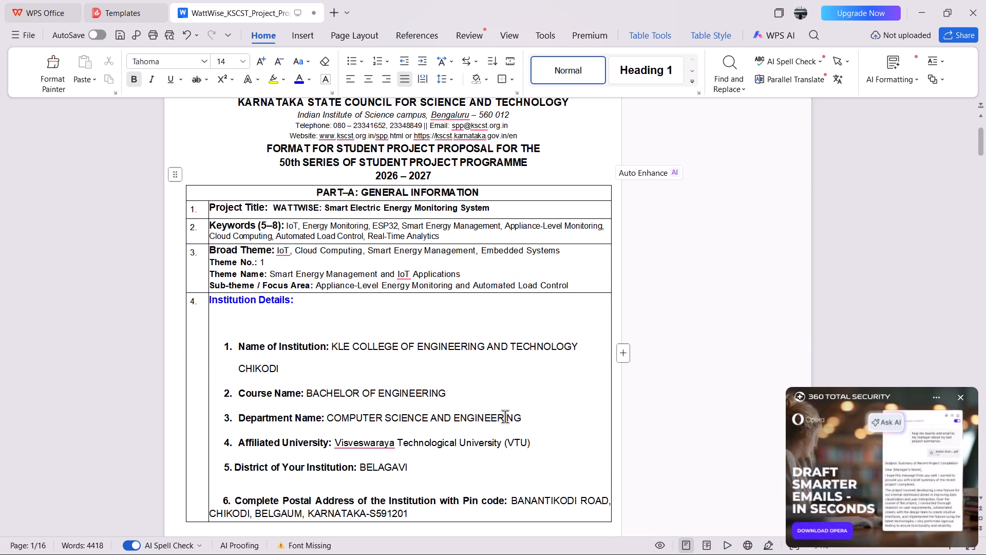
{"action": "scroll", "coordinate": [505, 416], "scroll_direction": "up", "scroll_amount": 1}
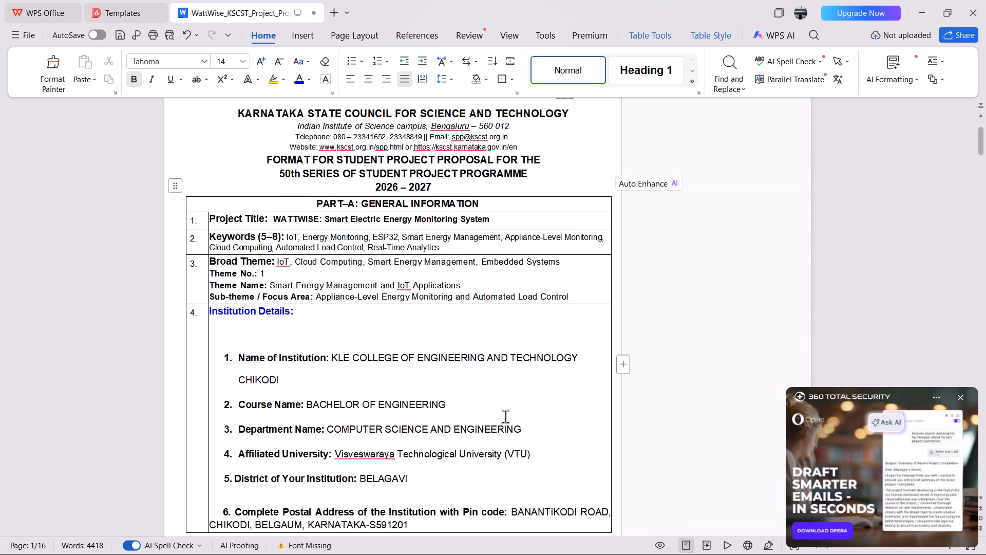
{"action": "scroll", "coordinate": [505, 416], "scroll_direction": "up", "scroll_amount": 1}
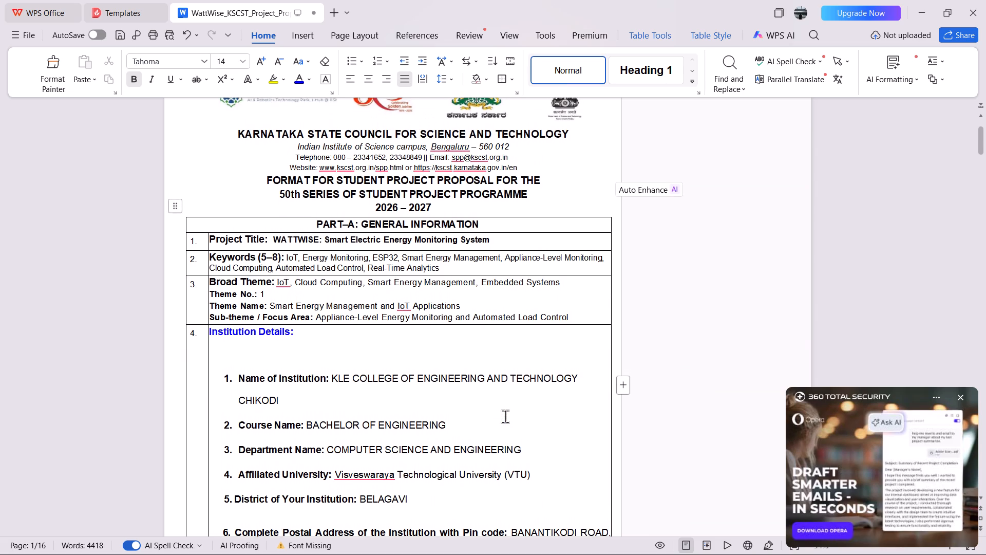
{"action": "scroll", "coordinate": [505, 416], "scroll_direction": "up", "scroll_amount": 1}
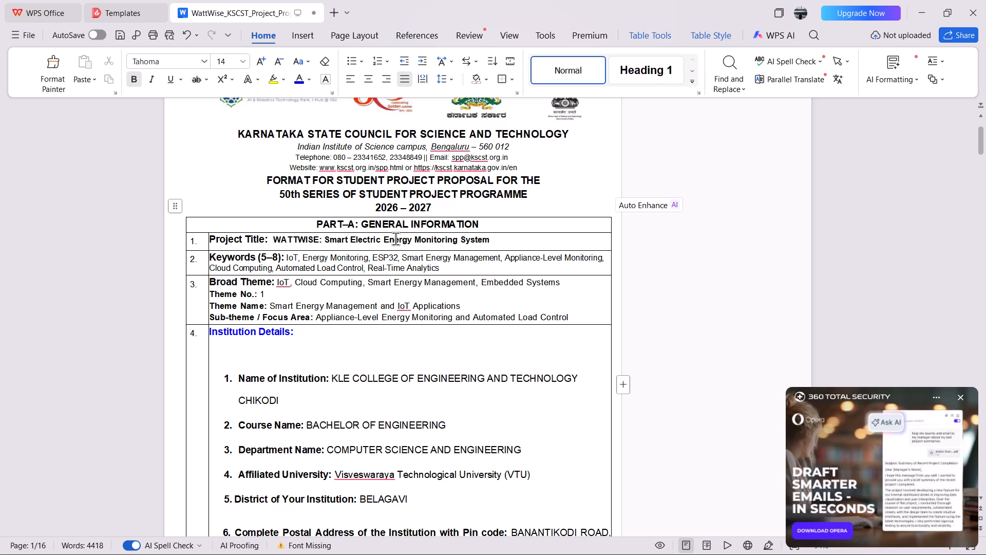
{"action": "scroll", "coordinate": [395, 238], "scroll_direction": "right", "scroll_amount": 1}
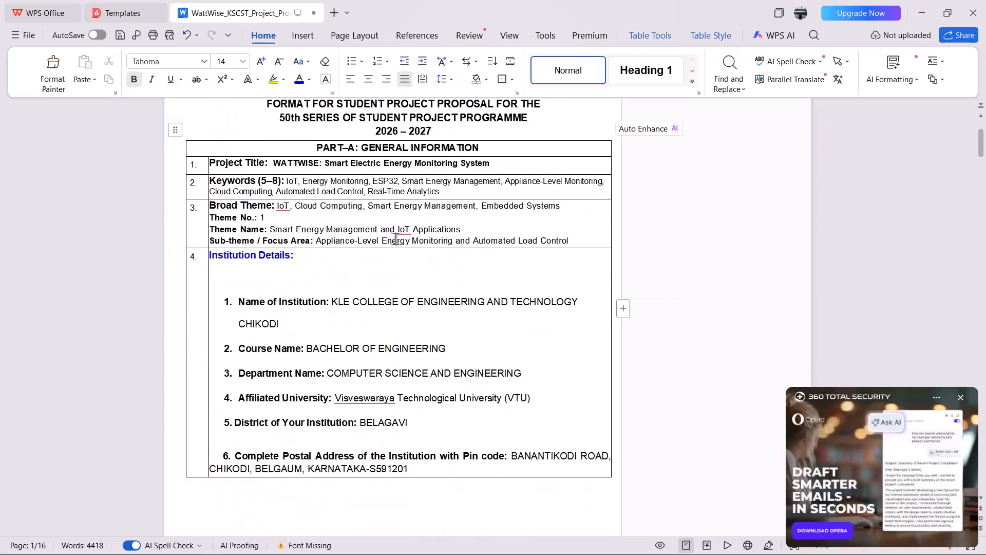
Look through the proposal from the institution details past the objectives, expected impact and relevance checklist to the Work Plan table.
{"action": "scroll", "coordinate": [395, 238], "scroll_direction": "down", "scroll_amount": 5}
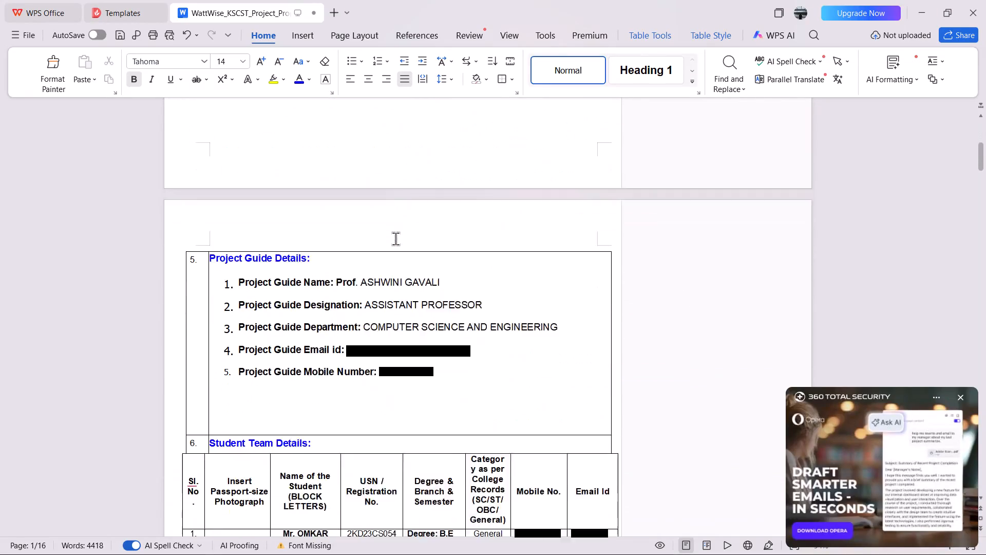
{"action": "scroll", "coordinate": [395, 238], "scroll_direction": "down", "scroll_amount": 9}
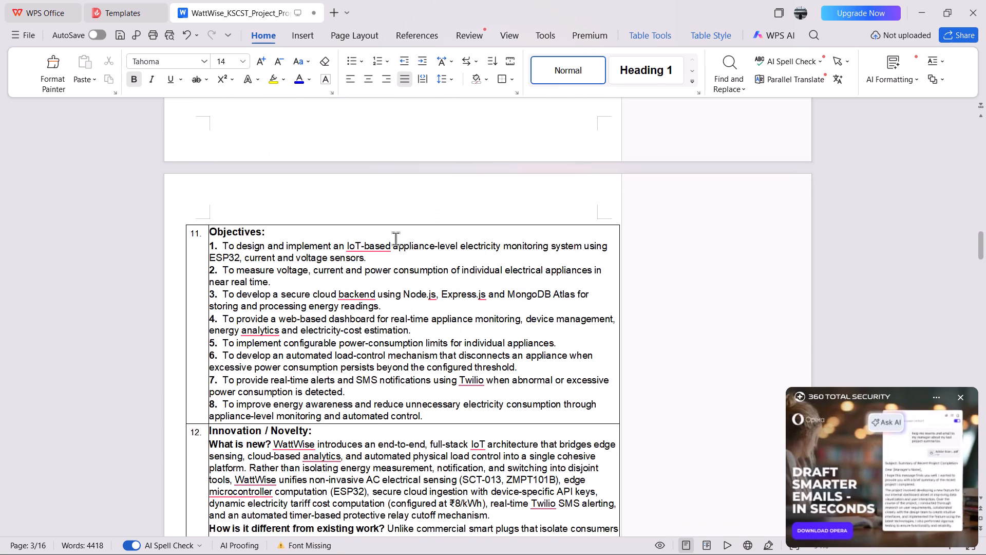
{"action": "scroll", "coordinate": [395, 238], "scroll_direction": "down", "scroll_amount": 5}
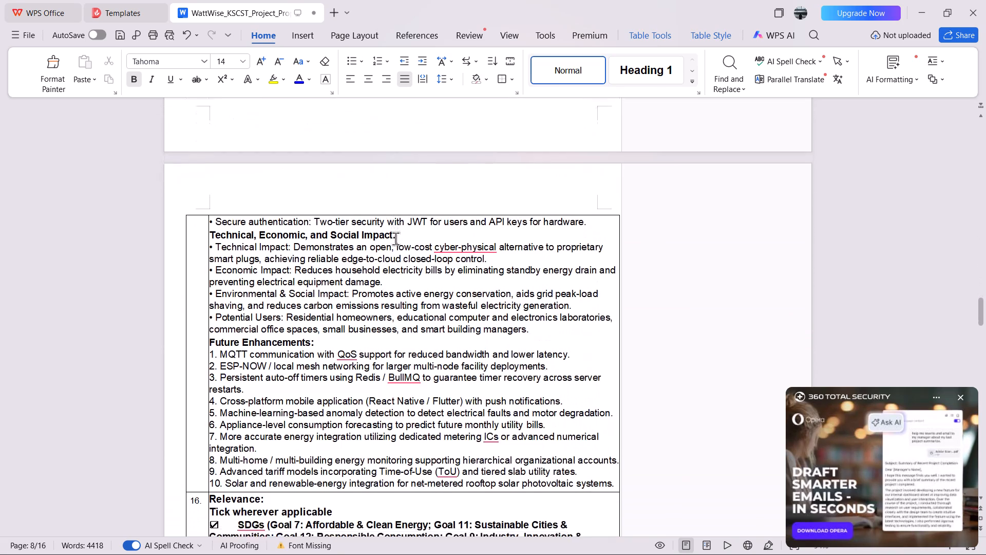
{"action": "scroll", "coordinate": [395, 238], "scroll_direction": "down", "scroll_amount": 2}
{"action": "scroll", "coordinate": [395, 238], "scroll_direction": "up", "scroll_amount": 1}
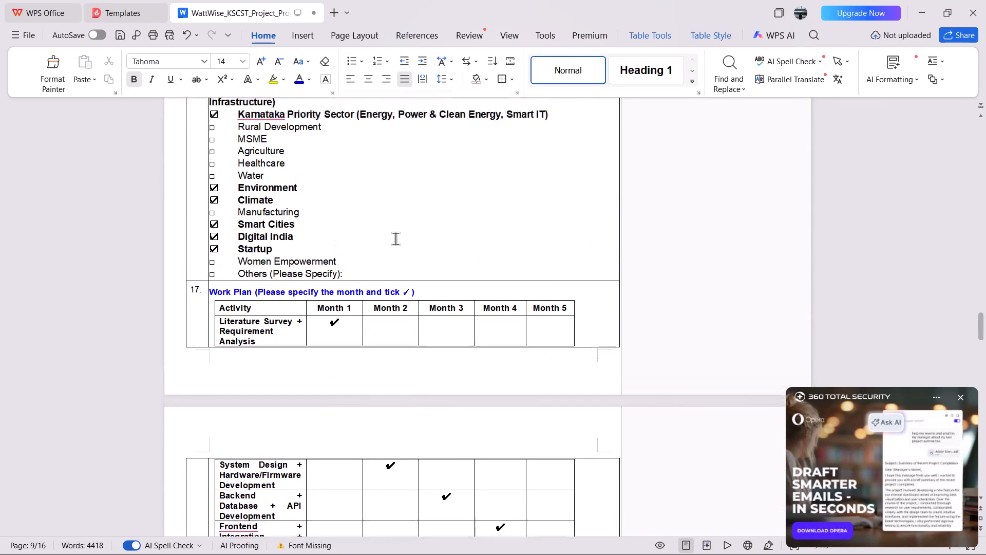
{"action": "scroll", "coordinate": [395, 238], "scroll_direction": "up", "scroll_amount": 1}
{"action": "scroll", "coordinate": [395, 238], "scroll_direction": "down", "scroll_amount": 3}
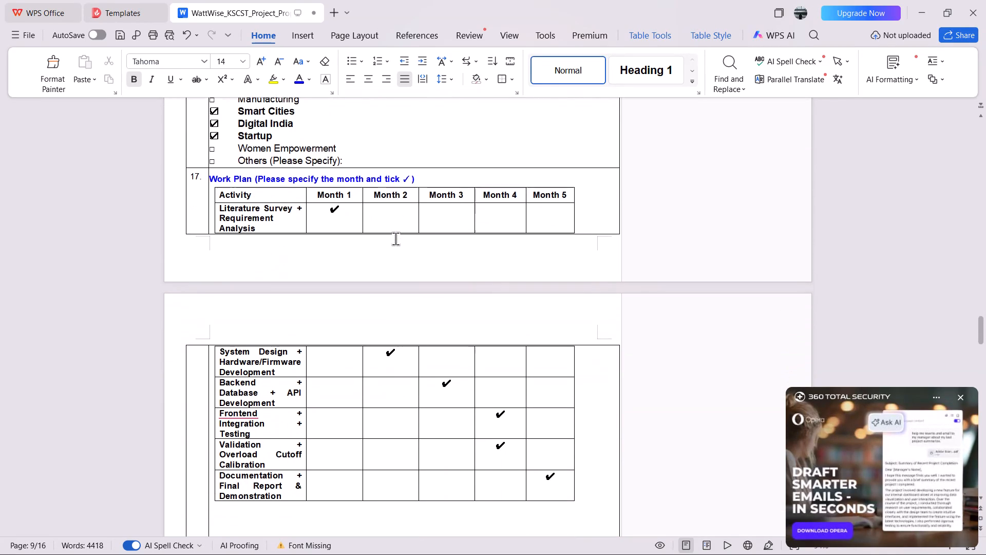
Examine the remaining Work Plan rows, the facilities available, the major project requirements and the Budget Estimate table.
{"action": "scroll", "coordinate": [395, 238], "scroll_direction": "down", "scroll_amount": 5}
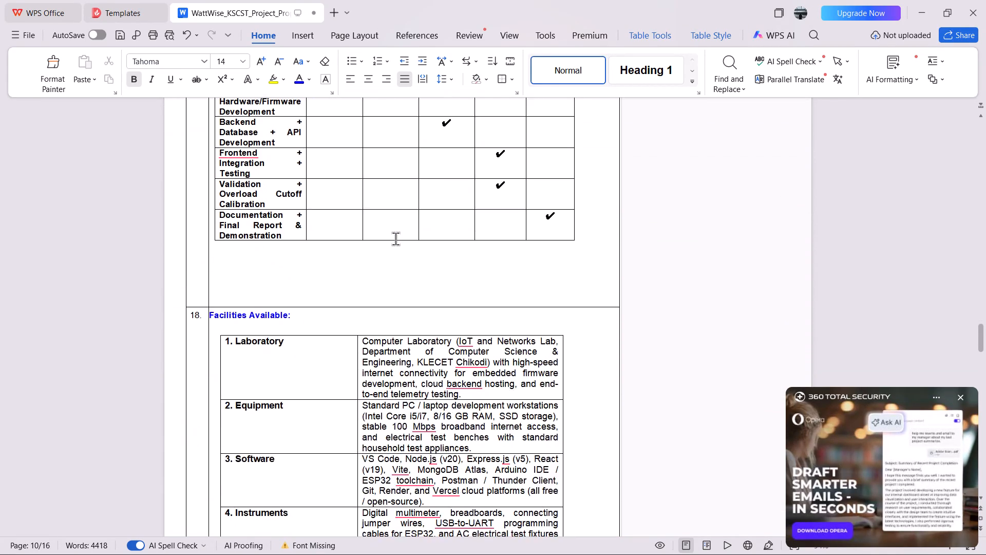
{"action": "scroll", "coordinate": [395, 238], "scroll_direction": "down", "scroll_amount": 4}
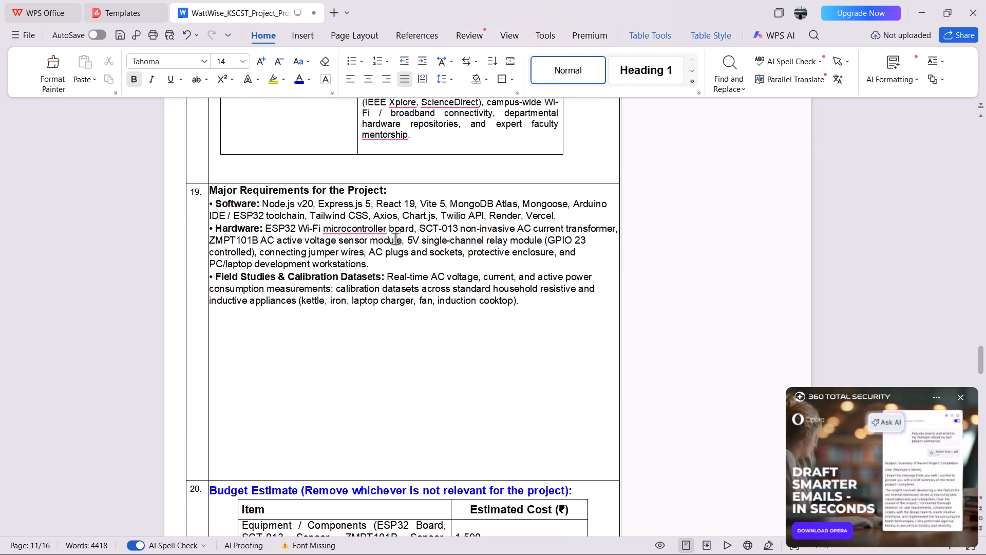
{"action": "scroll", "coordinate": [395, 238], "scroll_direction": "down", "scroll_amount": 2}
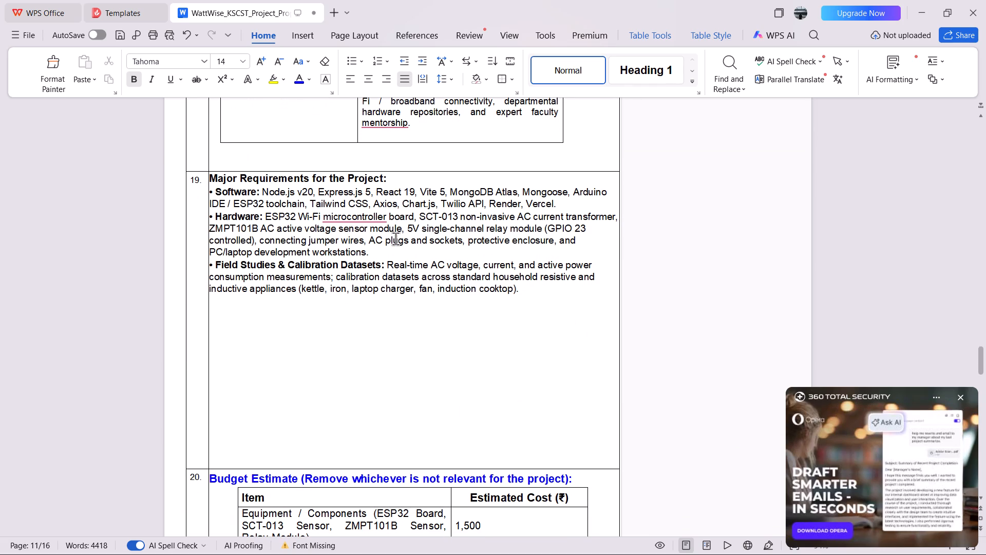
{"action": "scroll", "coordinate": [395, 238], "scroll_direction": "down", "scroll_amount": 1}
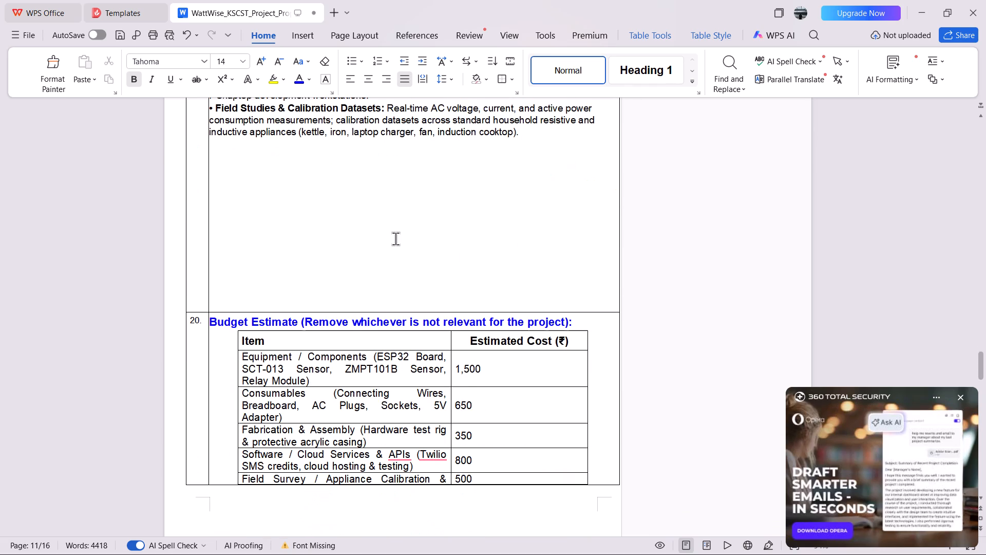
{"action": "scroll", "coordinate": [395, 238], "scroll_direction": "down", "scroll_amount": 2}
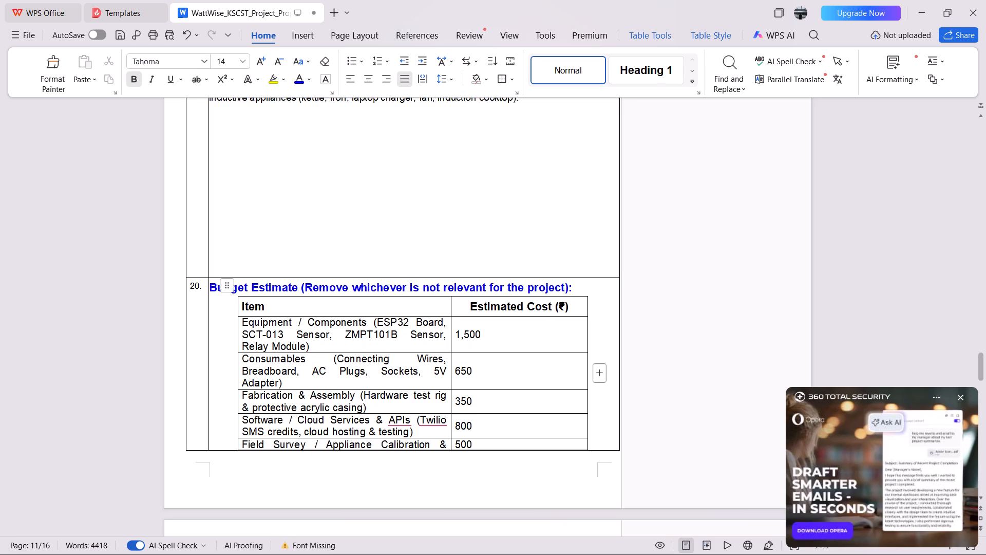
Change the estimated cost of Equipment / Components in the Budget Estimate table to 1,5000.
{"action": "left_click", "coordinate": [498, 336]}
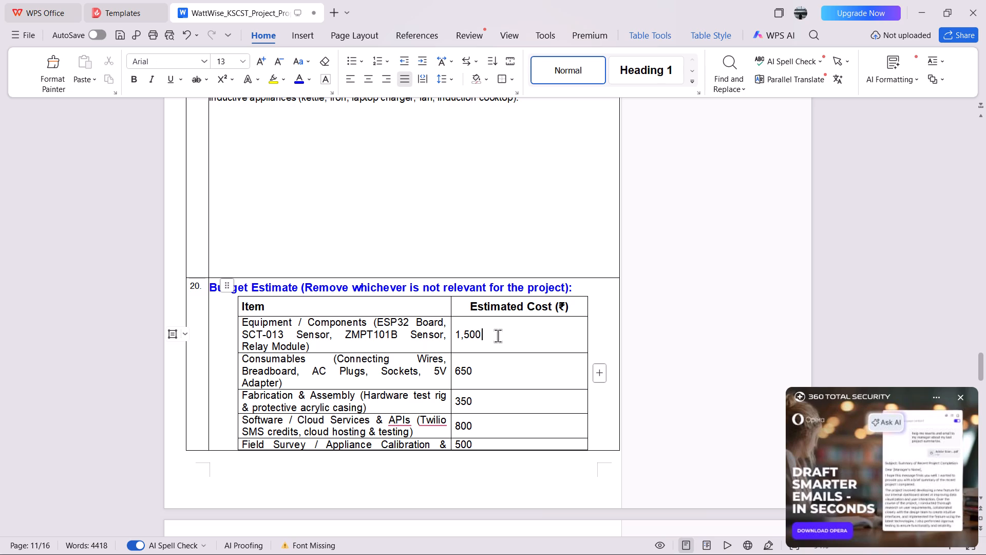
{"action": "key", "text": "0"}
{"action": "scroll", "coordinate": [498, 336], "scroll_direction": "down", "scroll_amount": 1}
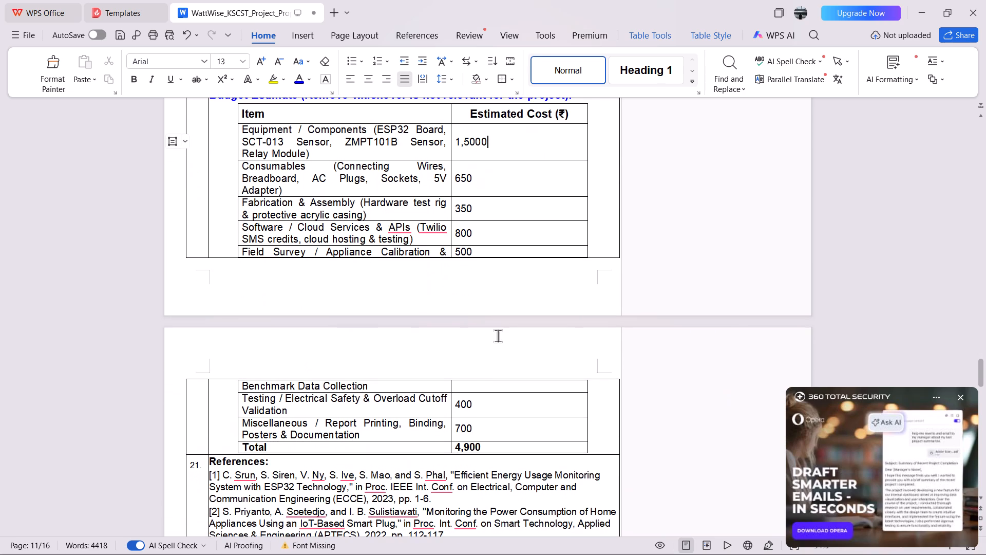
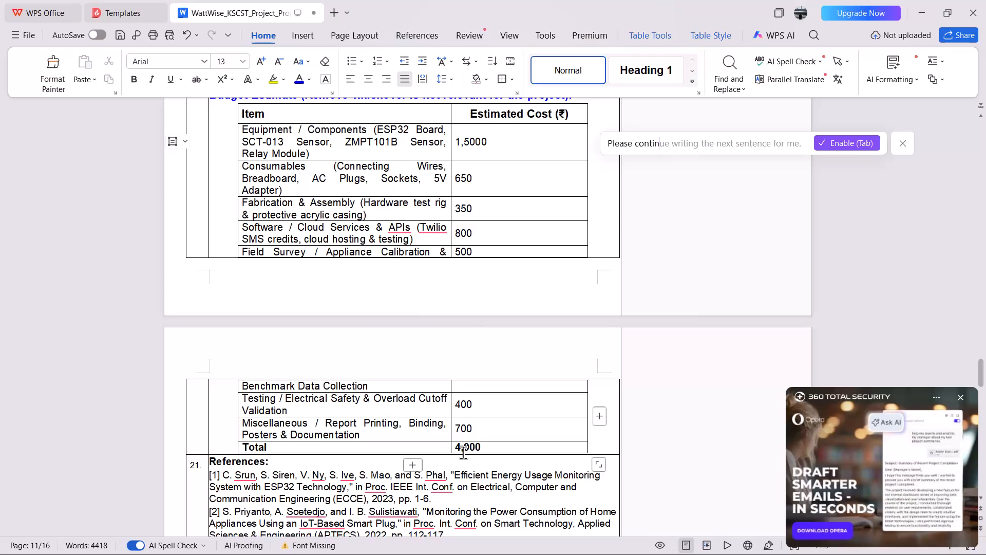
Change the Total in the Budget Estimate table to 18,400 and save the document.
{"action": "left_click", "coordinate": [461, 450]}
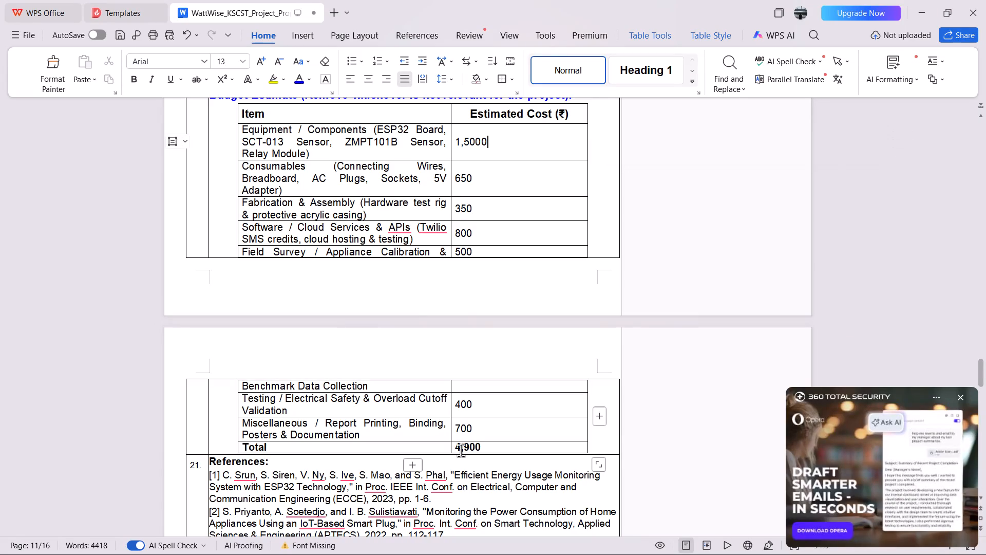
{"action": "key", "text": "BackSpace"}
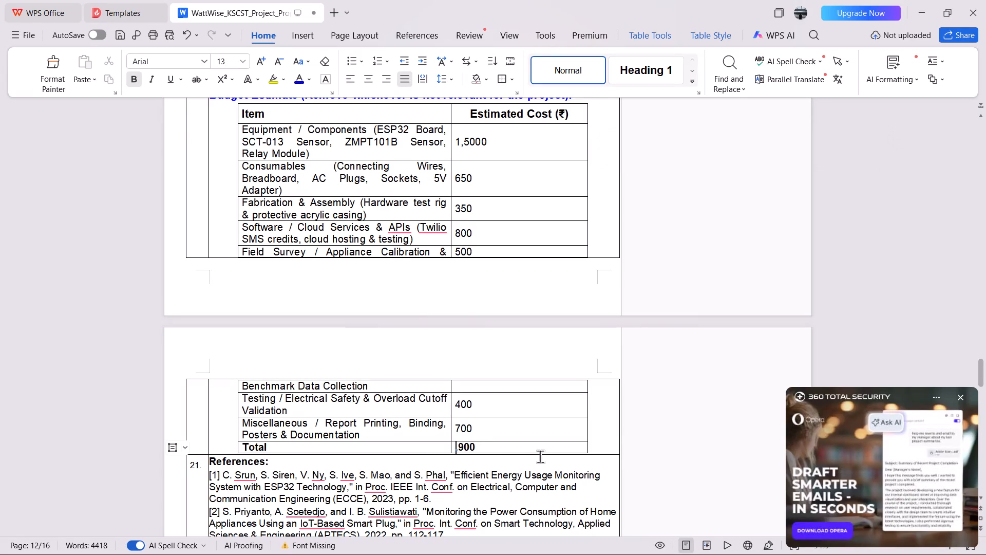
{"action": "type", "text": "18"}
{"action": "key", "text": "Right"}
{"action": "key", "text": "Right"}
{"action": "key", "text": "BackSpace"}
{"action": "key", "text": "4"}
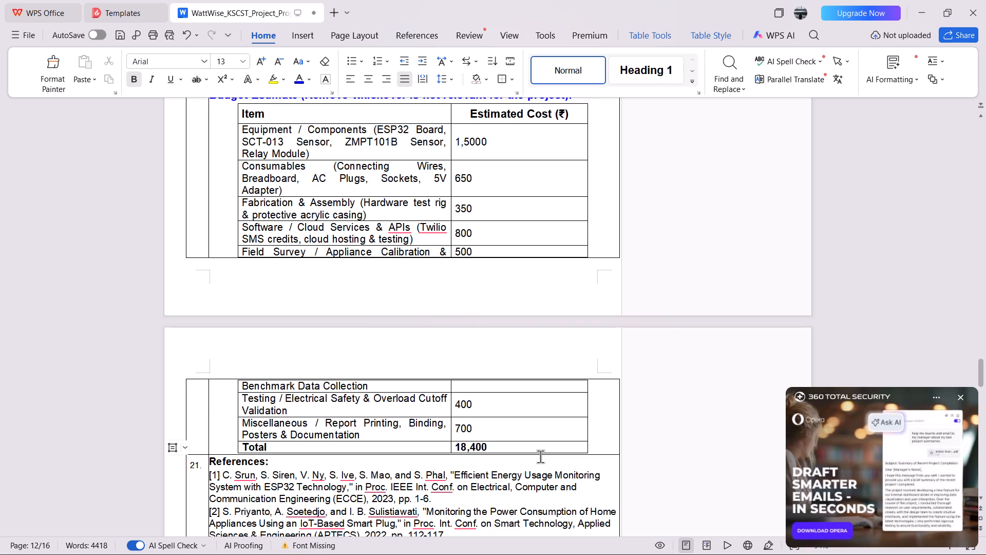
{"action": "key", "text": "ctrl+s"}
Look through the references list and the processing fee payment instructions that follow the Budget Estimate table.
{"action": "scroll", "coordinate": [506, 406], "scroll_direction": "down", "scroll_amount": 2}
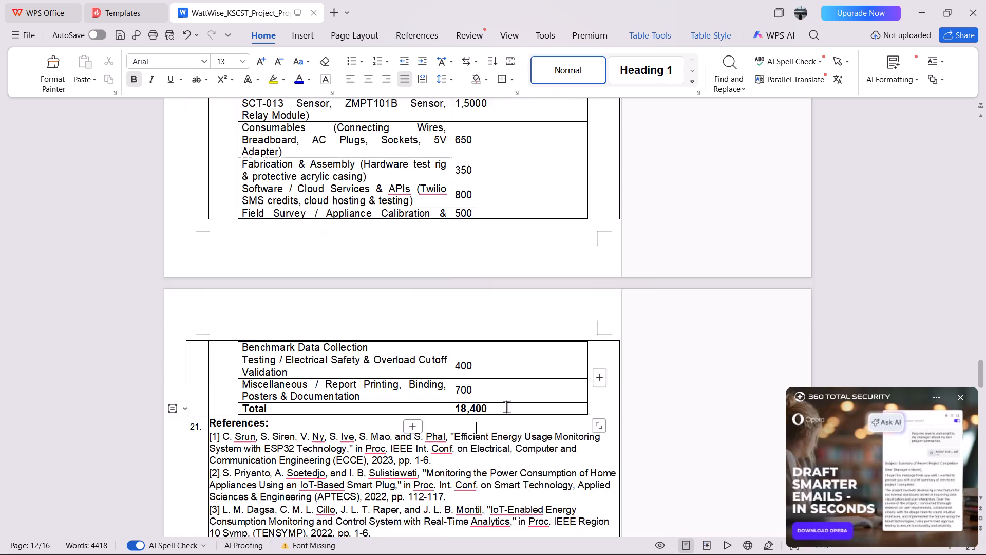
{"action": "scroll", "coordinate": [506, 406], "scroll_direction": "down", "scroll_amount": 4}
{"action": "left_click", "coordinate": [506, 406]}
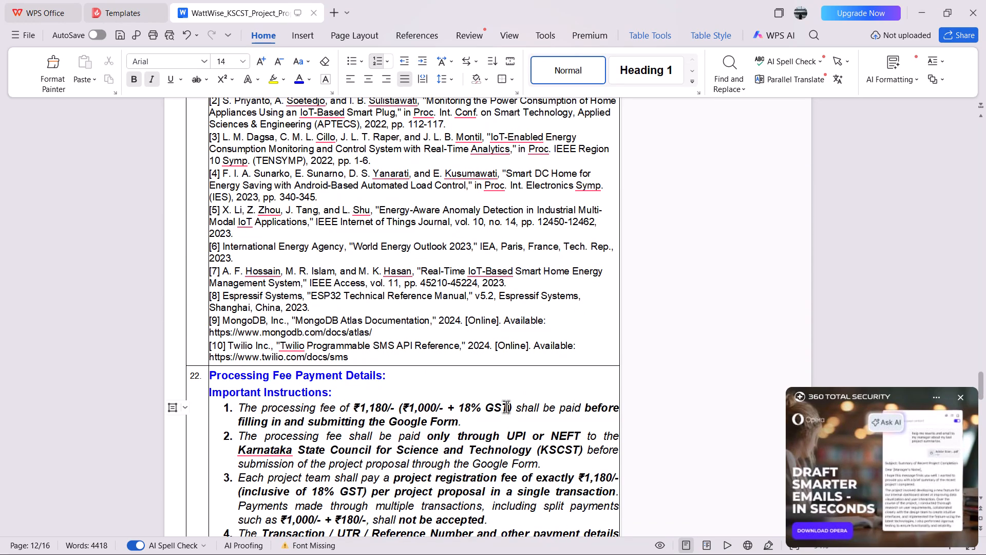
{"action": "scroll", "coordinate": [506, 406], "scroll_direction": "down", "scroll_amount": 2}
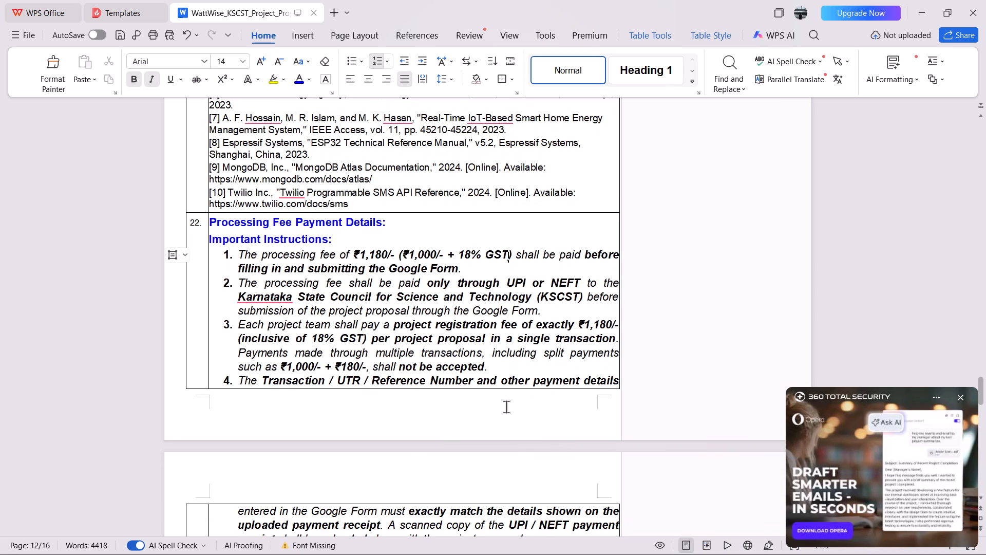
{"action": "scroll", "coordinate": [506, 406], "scroll_direction": "down", "scroll_amount": 3}
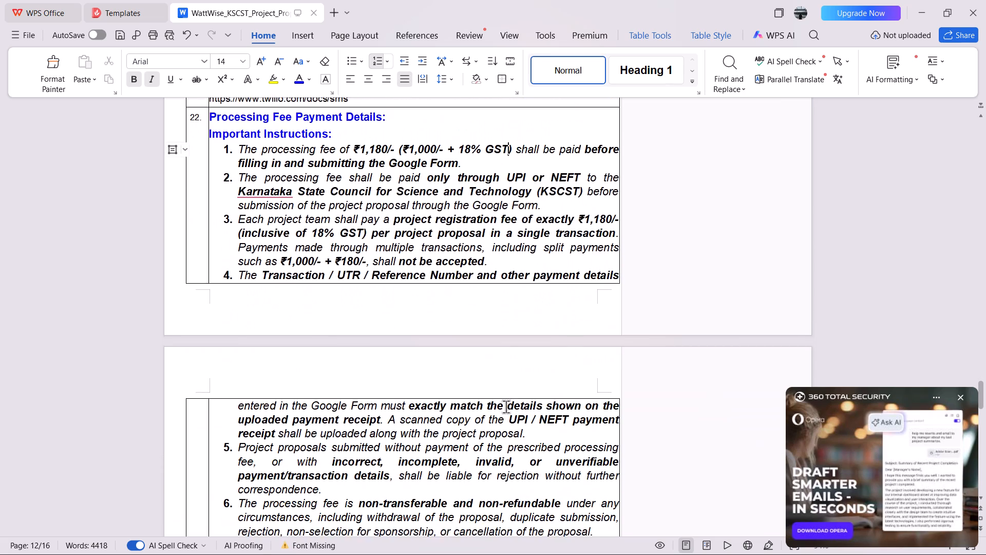
{"action": "scroll", "coordinate": [506, 406], "scroll_direction": "down", "scroll_amount": 2}
Review the Payment Details, the Student Details with Signature table and the project details in the project team's Declaration.
{"action": "scroll", "coordinate": [506, 406], "scroll_direction": "up", "scroll_amount": 5}
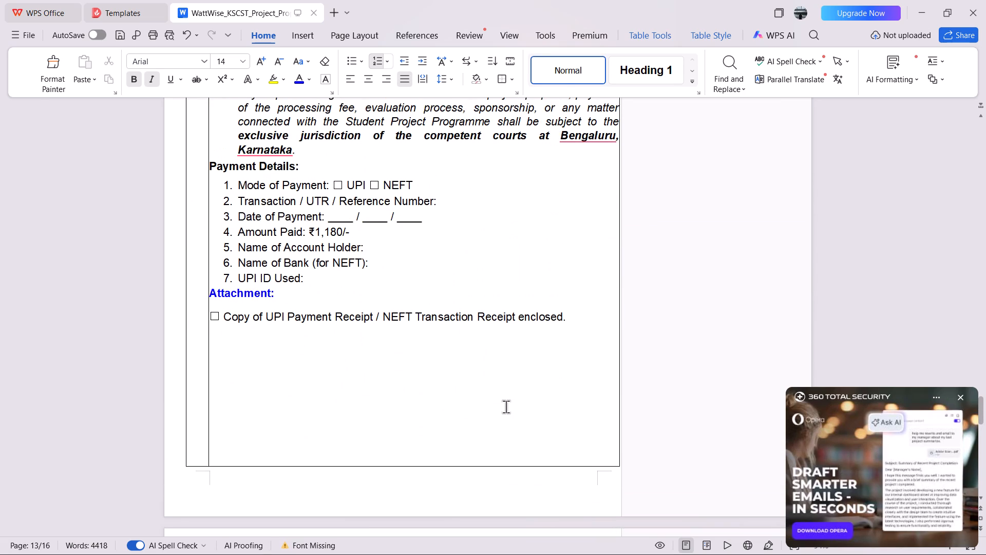
{"action": "scroll", "coordinate": [506, 408], "scroll_direction": "down", "scroll_amount": 1}
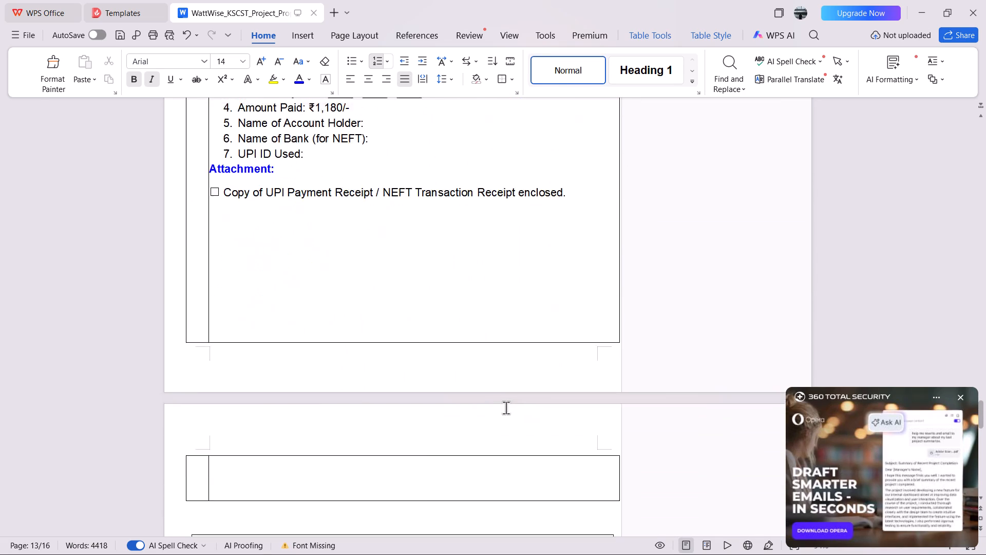
{"action": "scroll", "coordinate": [506, 408], "scroll_direction": "down", "scroll_amount": 3}
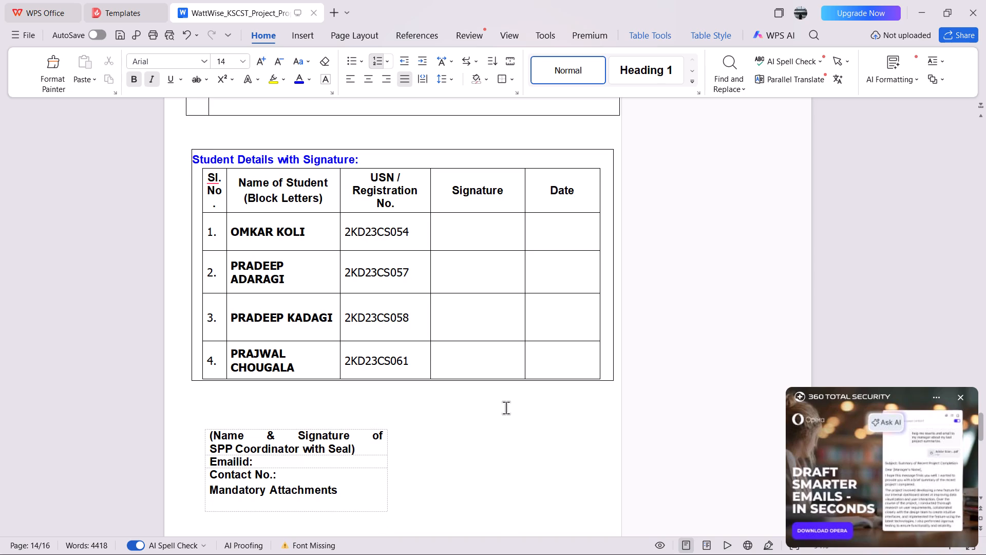
{"action": "scroll", "coordinate": [506, 408], "scroll_direction": "down", "scroll_amount": 1}
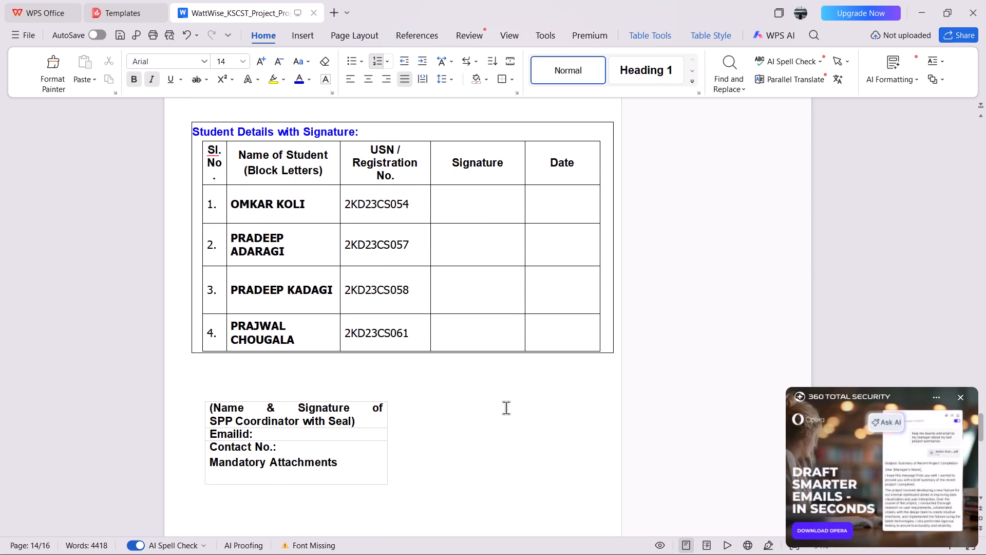
{"action": "scroll", "coordinate": [506, 408], "scroll_direction": "down", "scroll_amount": 7}
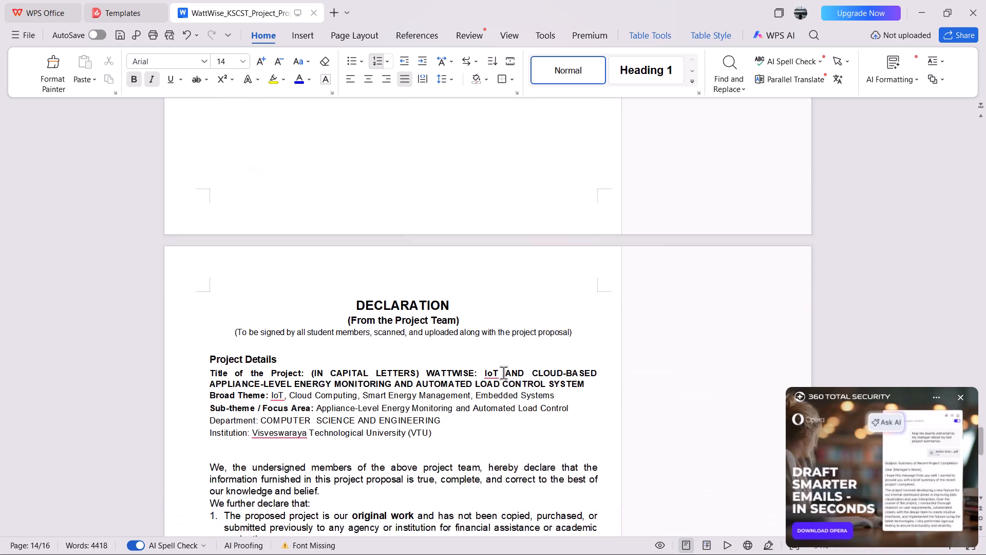
{"action": "scroll", "coordinate": [503, 359], "scroll_direction": "down", "scroll_amount": 1}
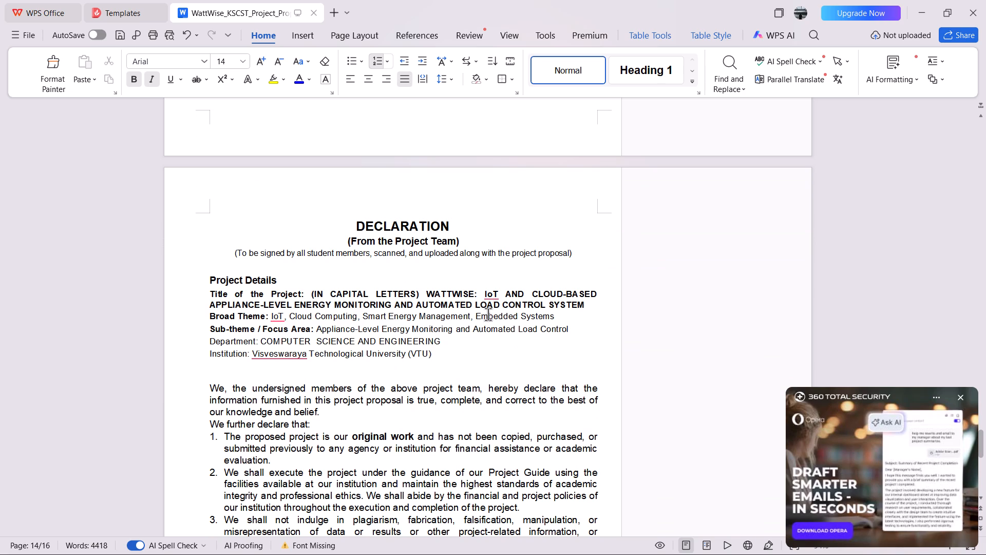
Replace the title wording after WATTWISE: in the Declaration's Project Details with "Smart Ener".
{"action": "left_click_drag", "start_coordinate": [485, 293], "coordinate": [552, 298]}
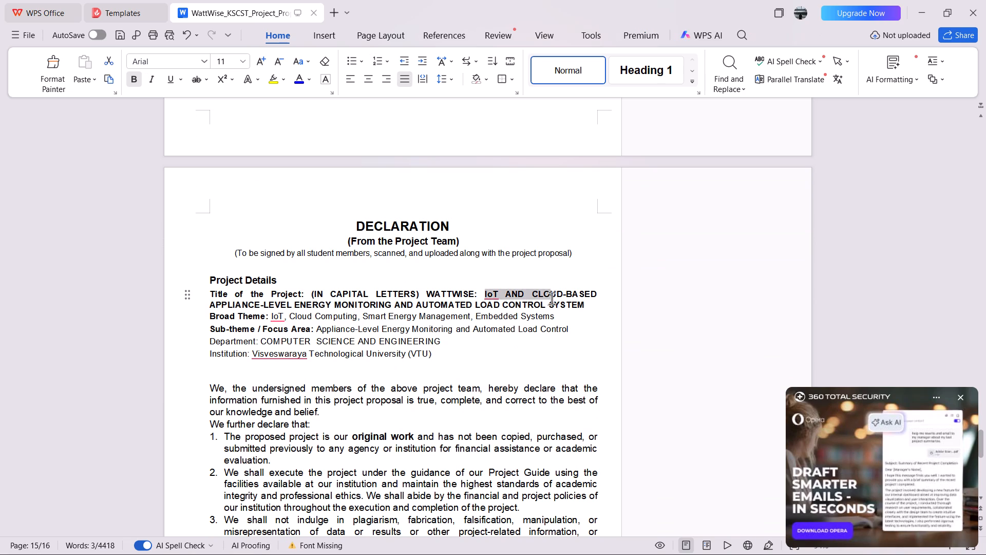
{"action": "left_click_drag", "start_coordinate": [552, 298], "coordinate": [586, 306]}
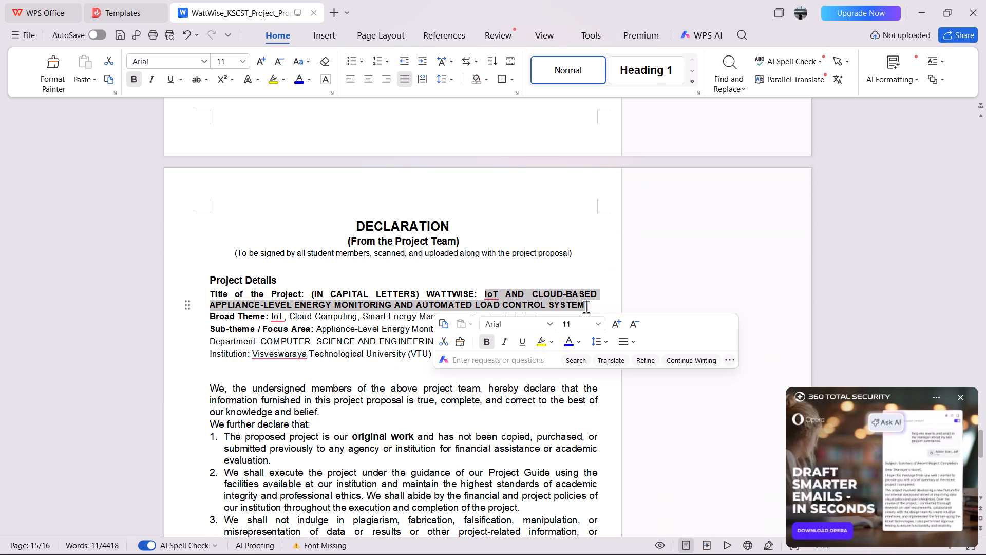
{"action": "type", "text": "Sma"}
{"action": "type", "text": "rt Ener"}
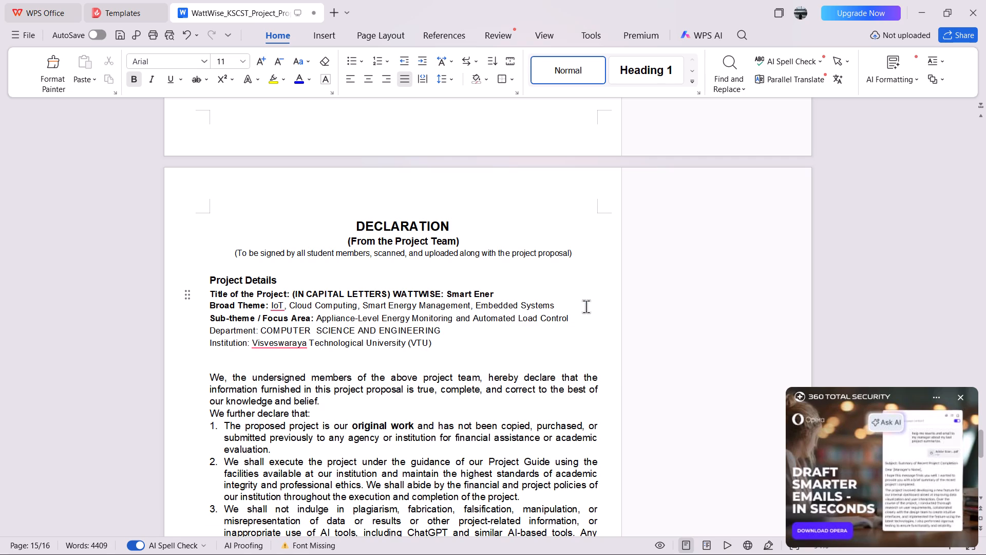
Change the Project Title in Part A on the first page to WATTWISE: Smart Electricity And Energy Monitoring System.
{"action": "scroll", "coordinate": [586, 306], "scroll_direction": "up", "scroll_amount": 20}
{"action": "scroll", "coordinate": [586, 306], "scroll_direction": "up", "scroll_amount": 4}
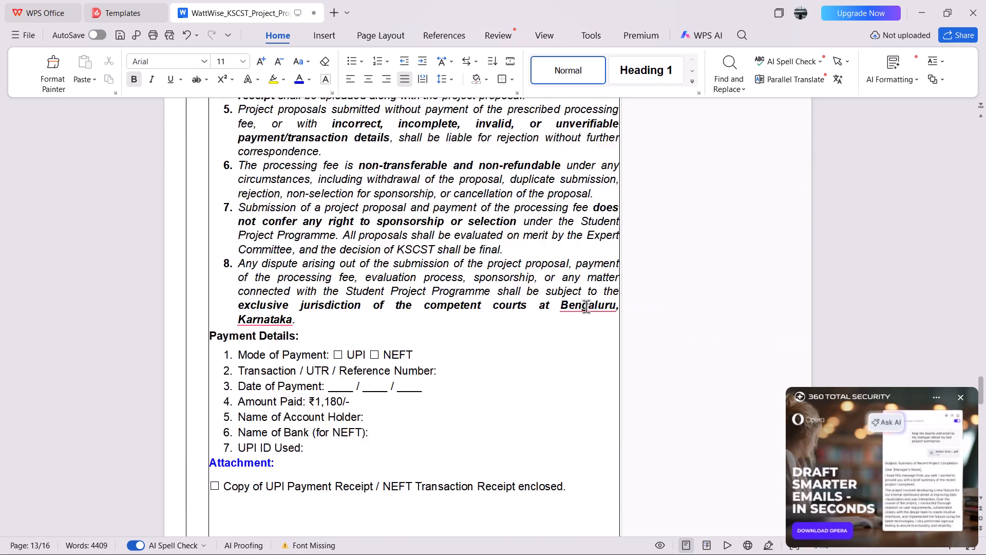
{"action": "scroll", "coordinate": [586, 306], "scroll_direction": "up", "scroll_amount": 17}
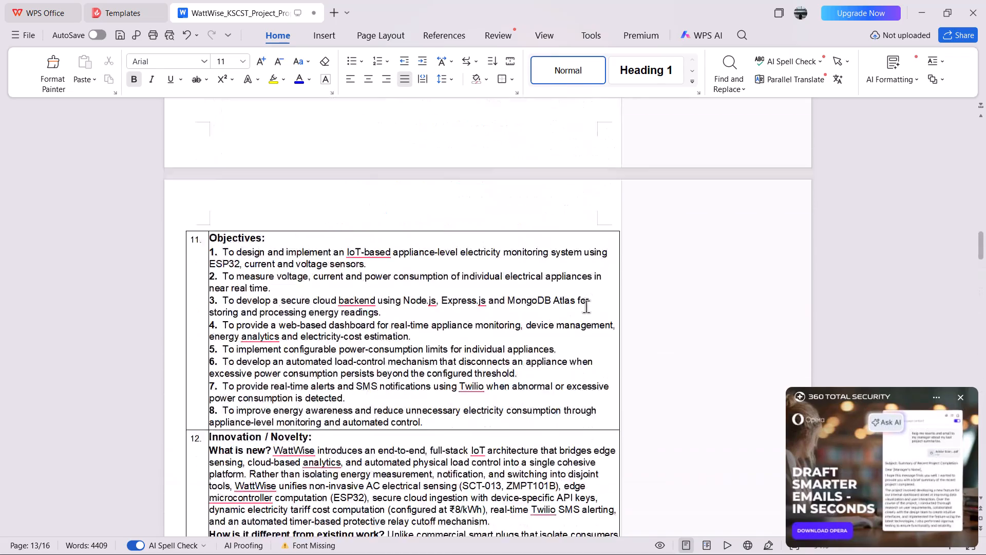
{"action": "scroll", "coordinate": [586, 306], "scroll_direction": "up", "scroll_amount": 8}
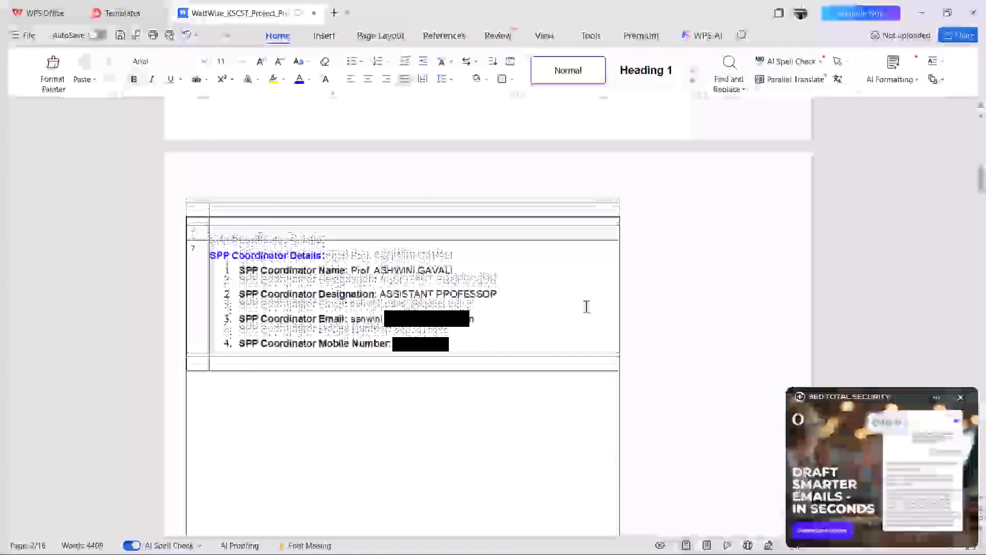
{"action": "scroll", "coordinate": [586, 306], "scroll_direction": "up", "scroll_amount": 7}
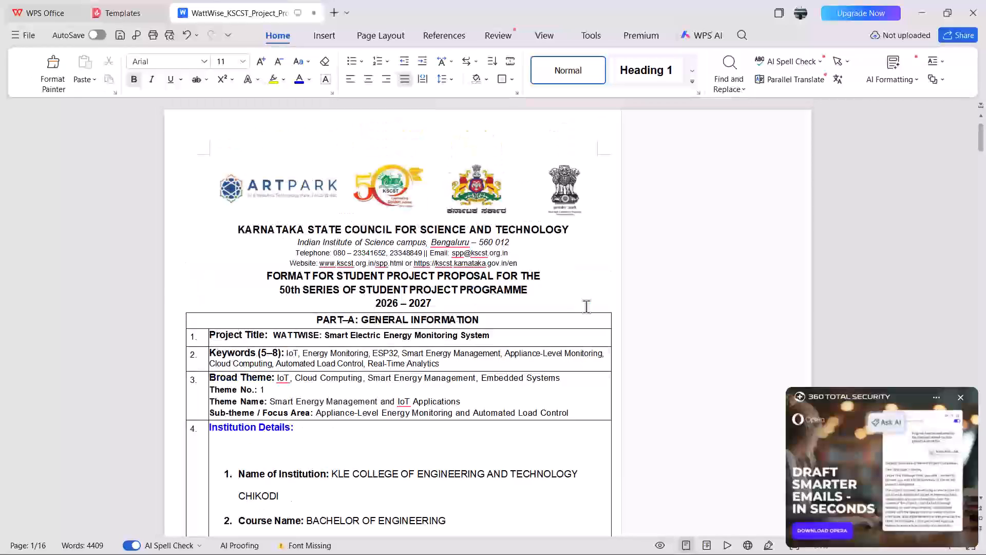
{"action": "left_click", "coordinate": [492, 331]}
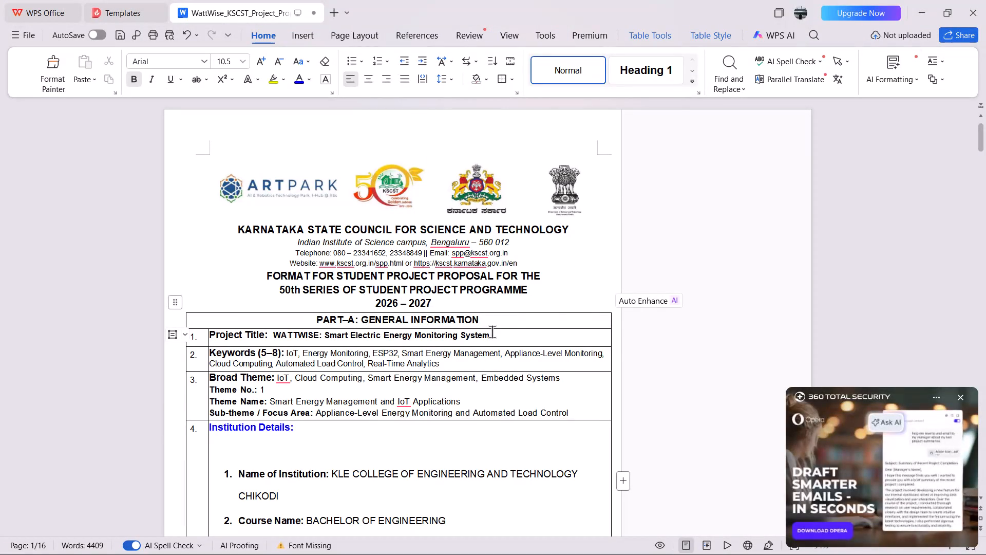
{"action": "left_click", "coordinate": [380, 334]}
{"action": "key", "text": "space"}
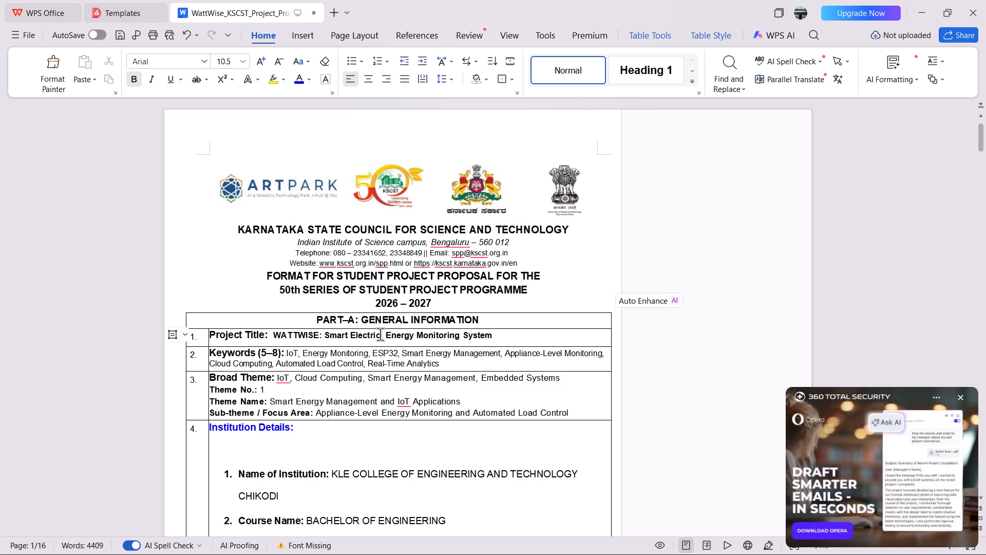
{"action": "key", "text": "Left"}
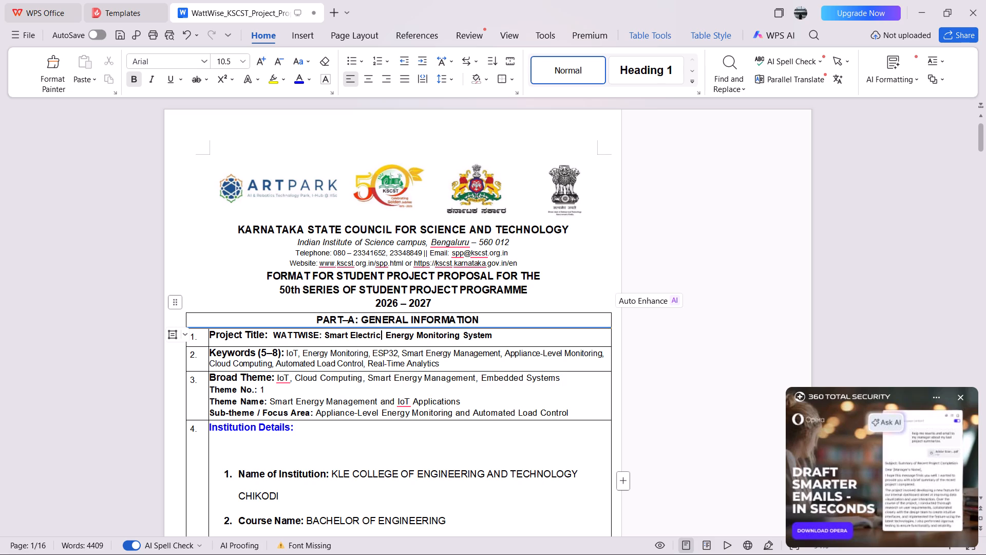
{"action": "type", "text": "ity"}
{"action": "key", "text": "space"}
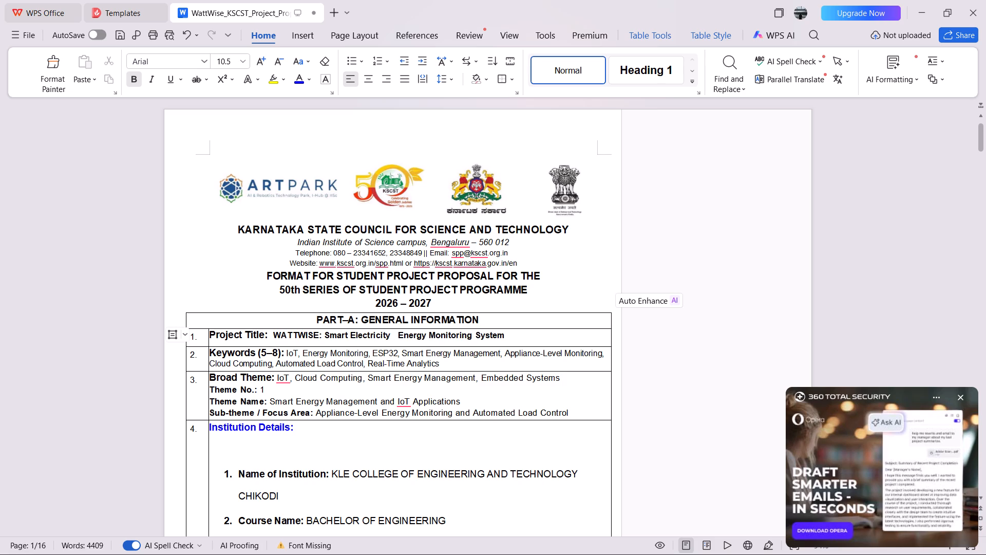
{"action": "type", "text": "AND"}
{"action": "key", "text": "BackSpace"}
{"action": "key", "text": "BackSpace"}
{"action": "key", "text": "d"}
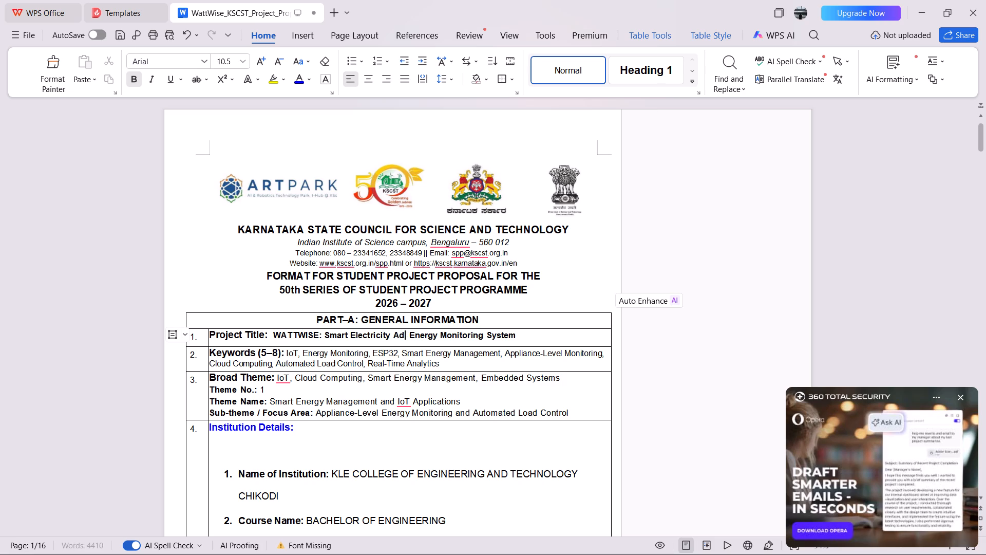
{"action": "key", "text": "BackSpace"}
{"action": "type", "text": "nd"}
{"action": "key", "text": "space"}
{"action": "key", "text": "BackSpace"}
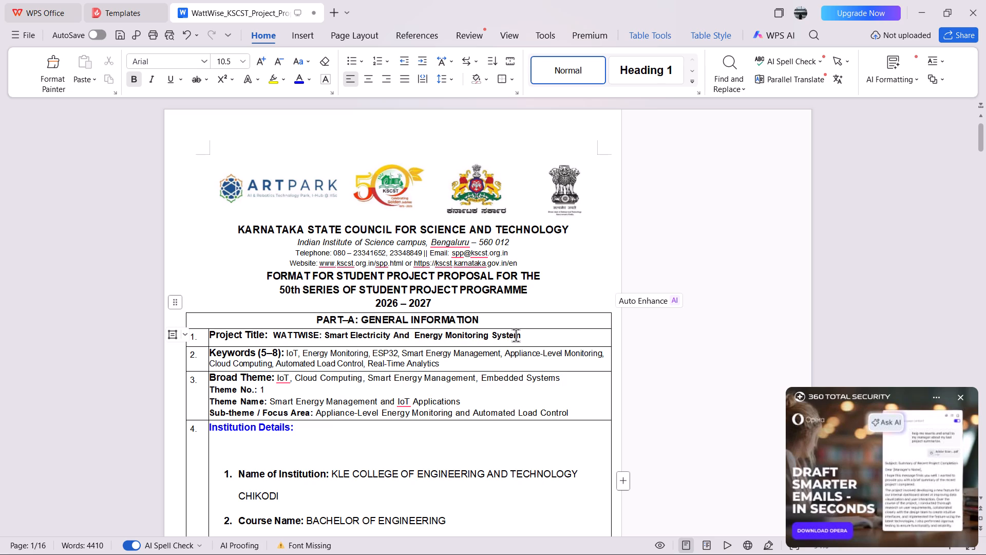
Copy the wording "Smart Electricity And Energy Monitoring System" from the Project Title row in Part A.
{"action": "left_click_drag", "start_coordinate": [518, 339], "coordinate": [437, 332]}
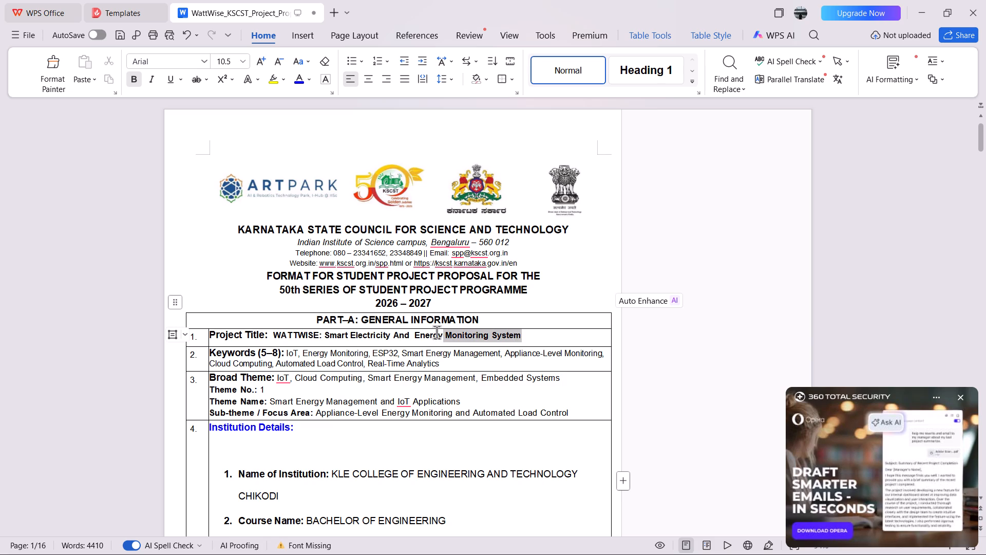
{"action": "left_click_drag", "start_coordinate": [437, 332], "coordinate": [326, 341]}
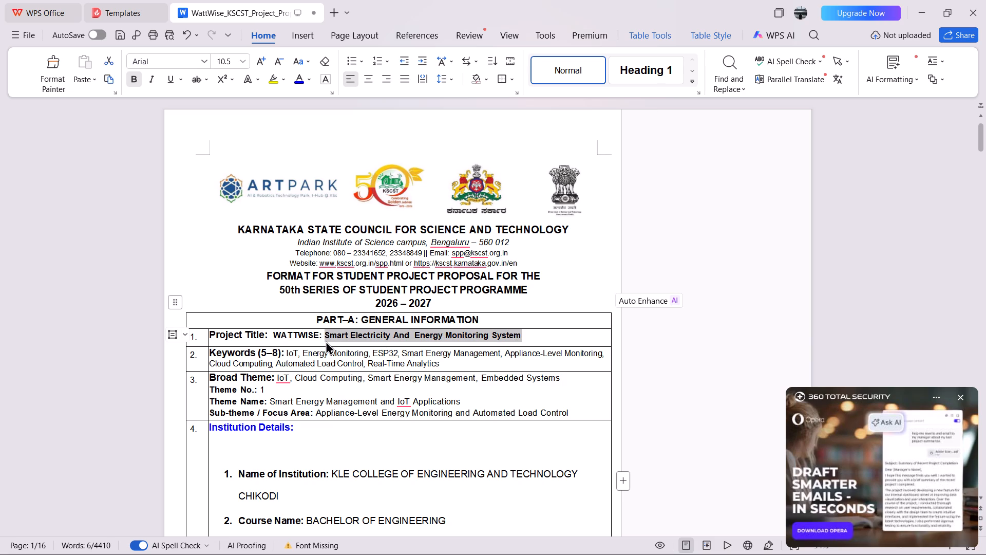
{"action": "key", "text": "ctrl+c"}
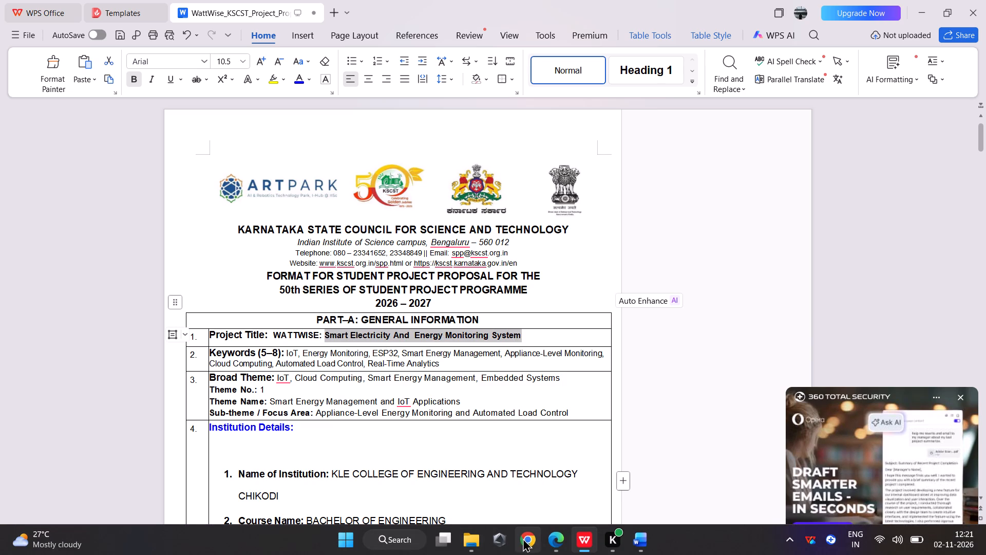
{"action": "left_click", "coordinate": [464, 546]}
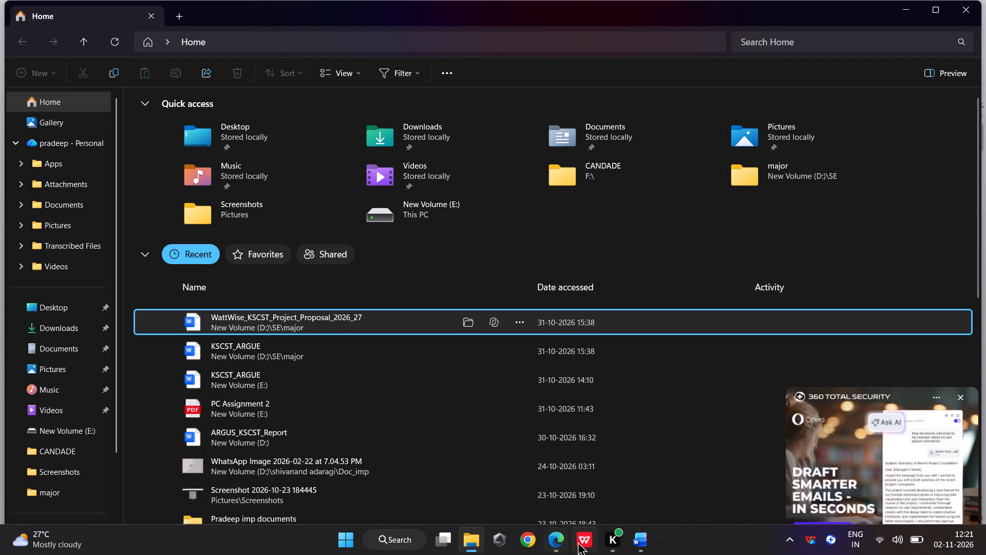
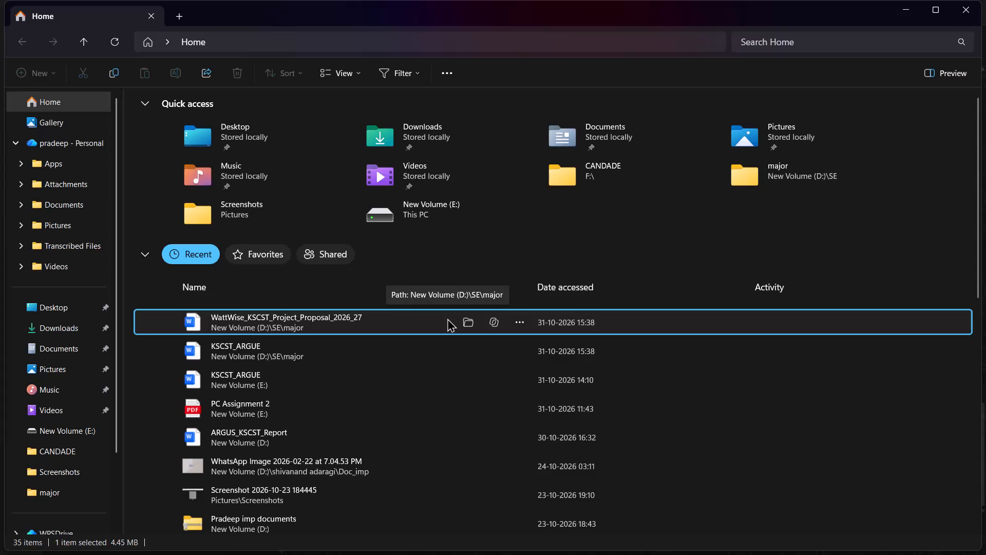
Open the recent file WattWise_KSCST_Project_Proposal_2026_27 from File Explorer with Word.
{"action": "left_click", "coordinate": [453, 314]}
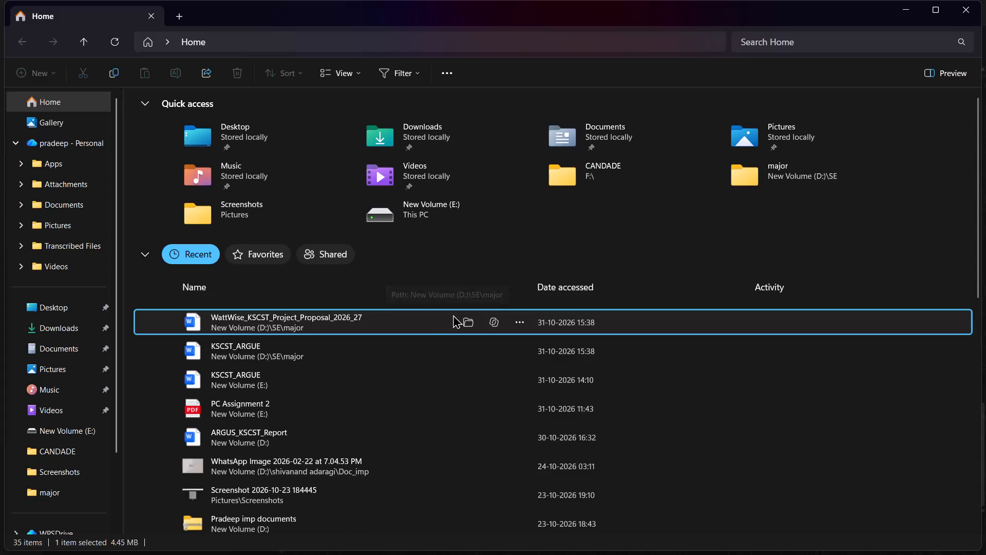
{"action": "right_click", "coordinate": [399, 316]}
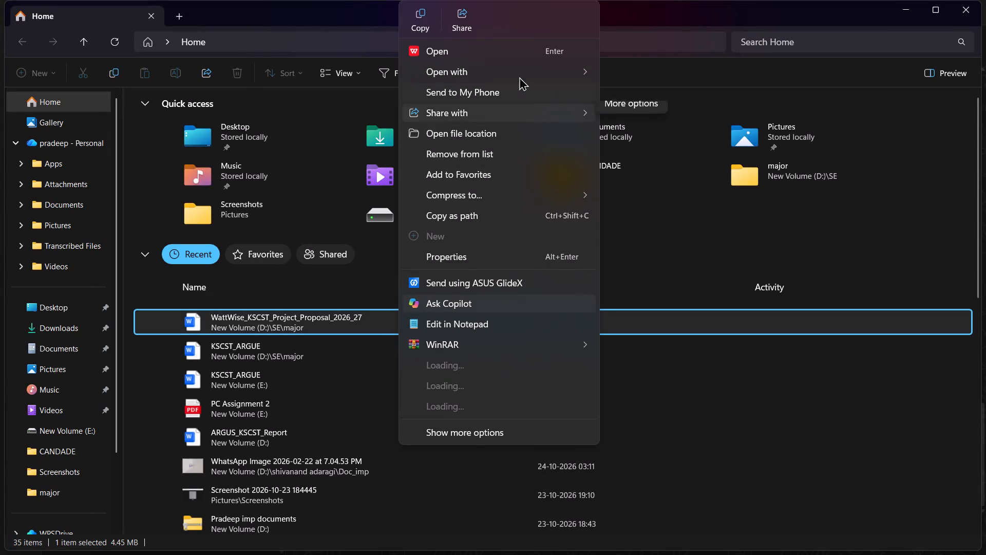
{"action": "left_click", "coordinate": [622, 69]}
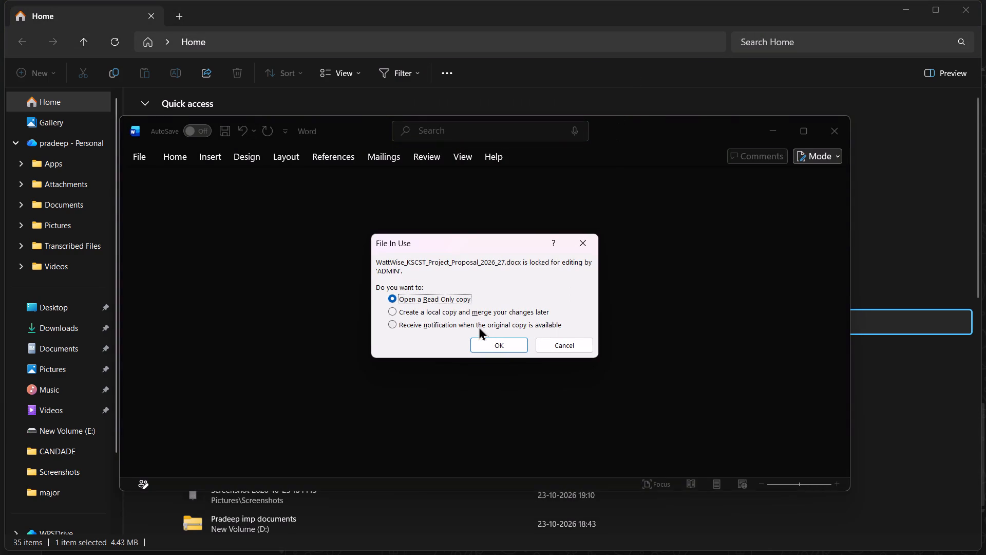
Open WattWise_KSCST_Project_Proposal_2026_27.docx as a local copy whose changes are merged later, and maximize its window.
{"action": "left_click", "coordinate": [391, 311]}
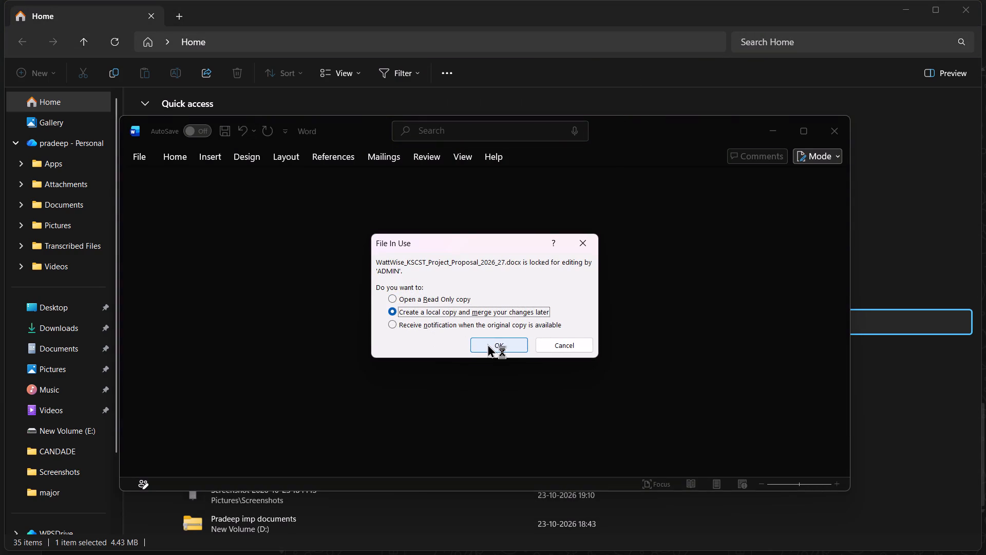
{"action": "left_click", "coordinate": [497, 343]}
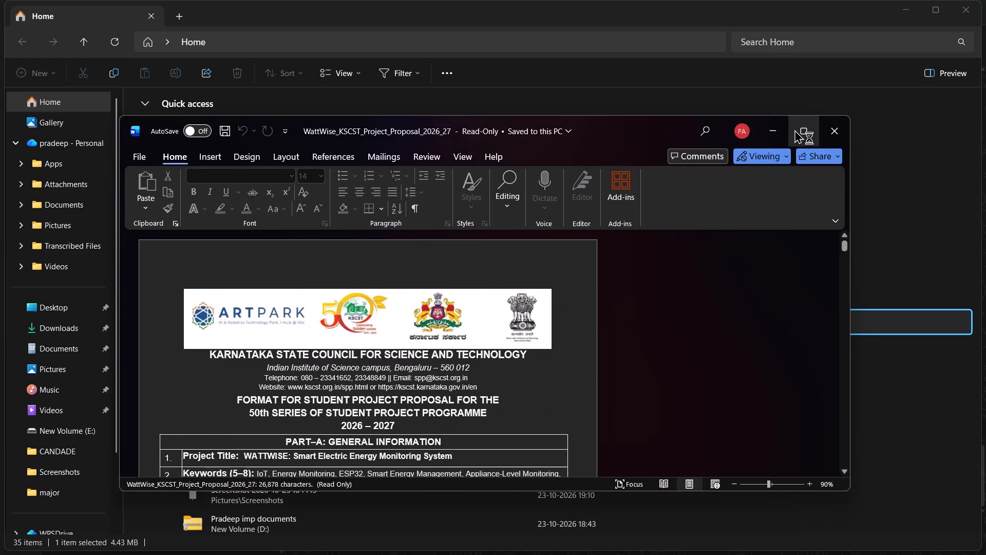
{"action": "left_click", "coordinate": [794, 129]}
Examine the opened proposal copy from Part A through the student and SPP coordinator details to the research papers section.
{"action": "scroll", "coordinate": [537, 314], "scroll_direction": "right", "scroll_amount": 3}
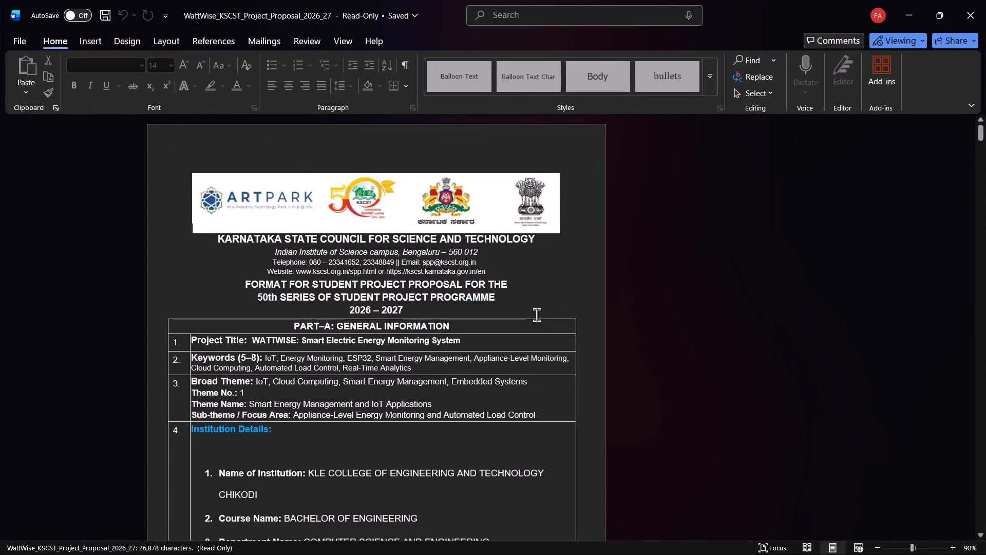
{"action": "scroll", "coordinate": [537, 314], "scroll_direction": "up", "scroll_amount": 3, "text": "ctrl"}
{"action": "scroll", "coordinate": [537, 314], "scroll_direction": "down", "scroll_amount": 5, "text": "ctrl"}
{"action": "scroll", "coordinate": [537, 314], "scroll_direction": "down", "scroll_amount": 2}
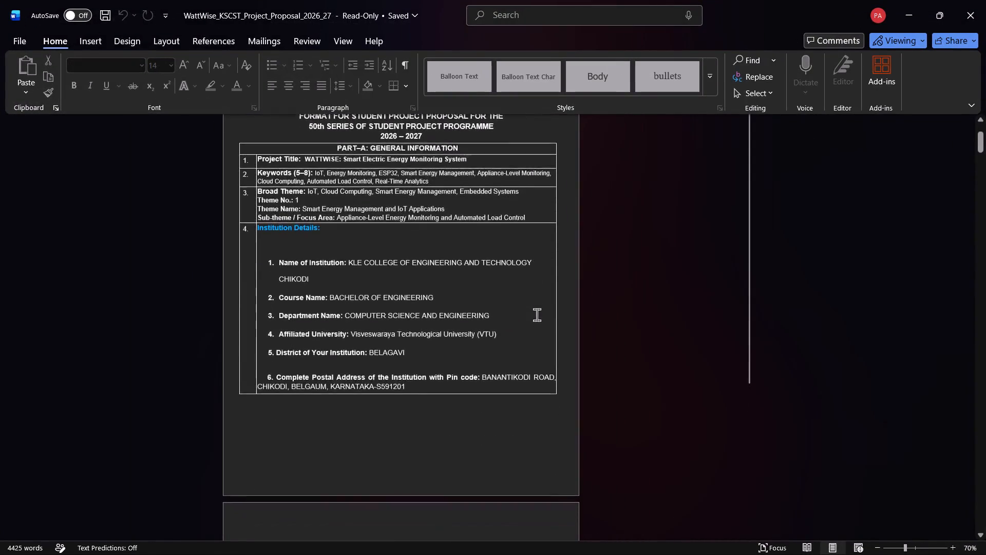
{"action": "scroll", "coordinate": [537, 314], "scroll_direction": "down", "scroll_amount": 6}
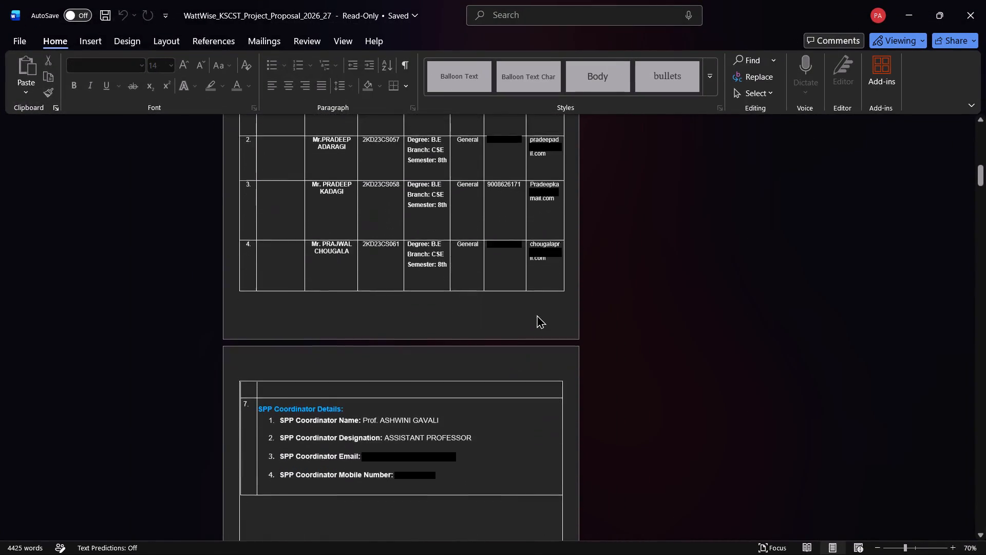
{"action": "scroll", "coordinate": [537, 314], "scroll_direction": "down", "scroll_amount": 7}
{"action": "scroll", "coordinate": [537, 314], "scroll_direction": "up", "scroll_amount": 1, "text": "ctrl"}
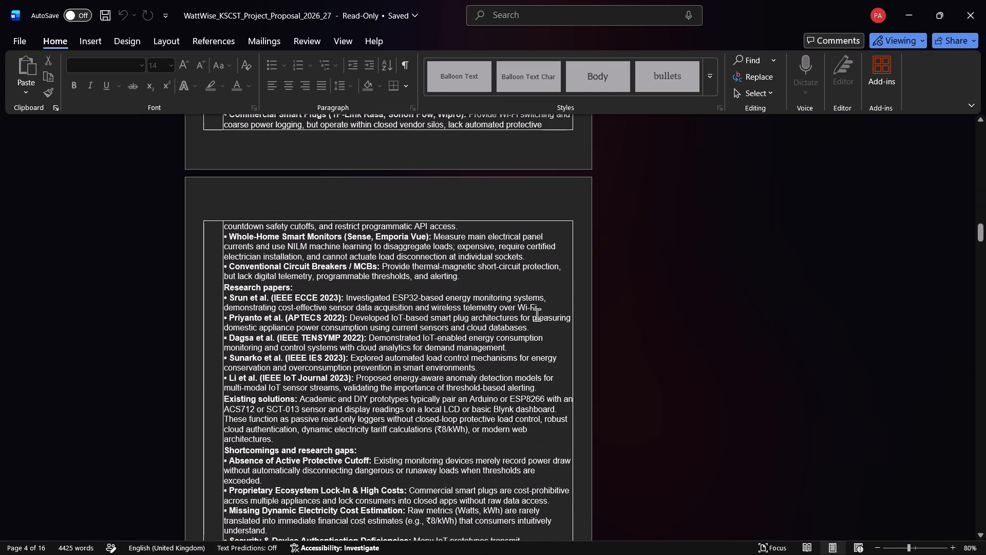
{"action": "left_click", "coordinate": [520, 359]}
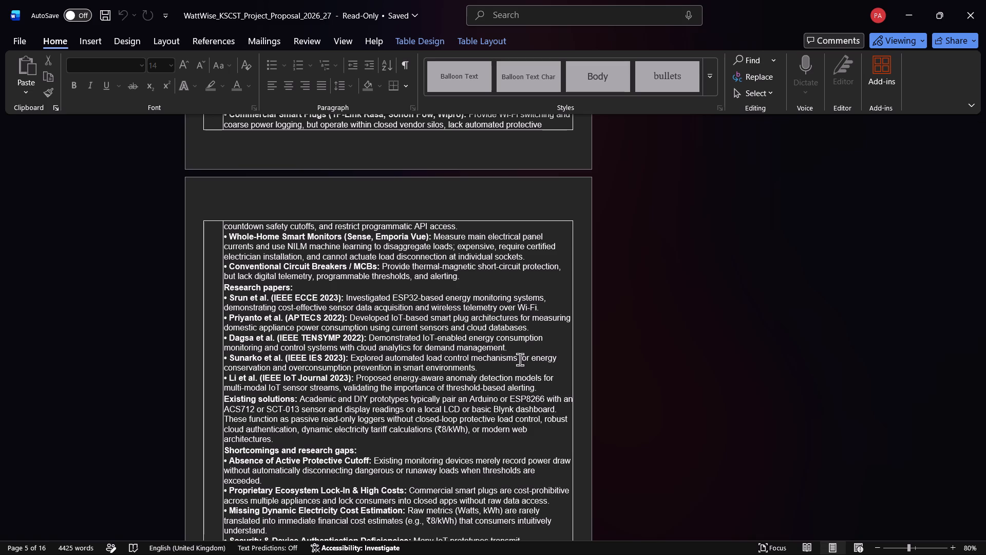
Open the file management view for the opened proposal copy.
{"action": "left_click", "coordinate": [20, 33]}
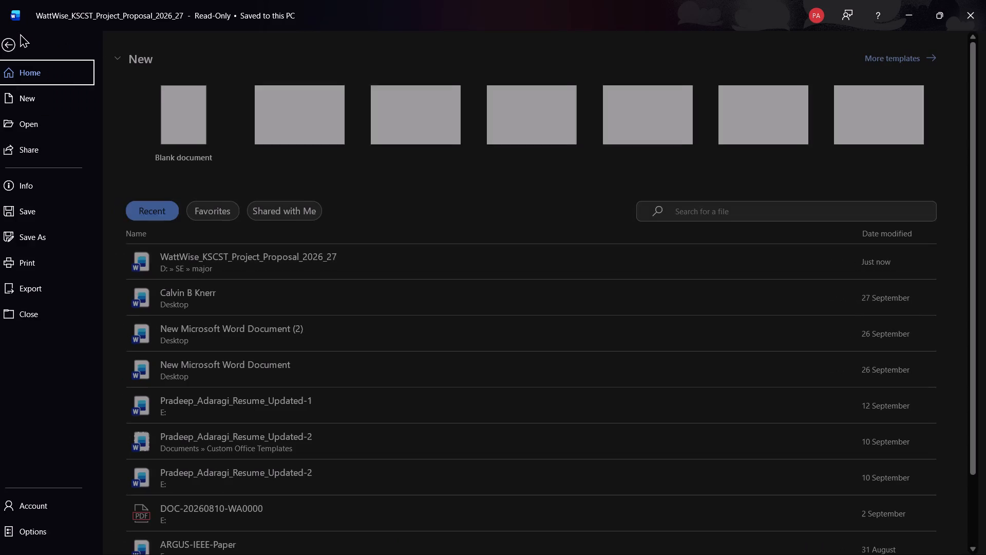
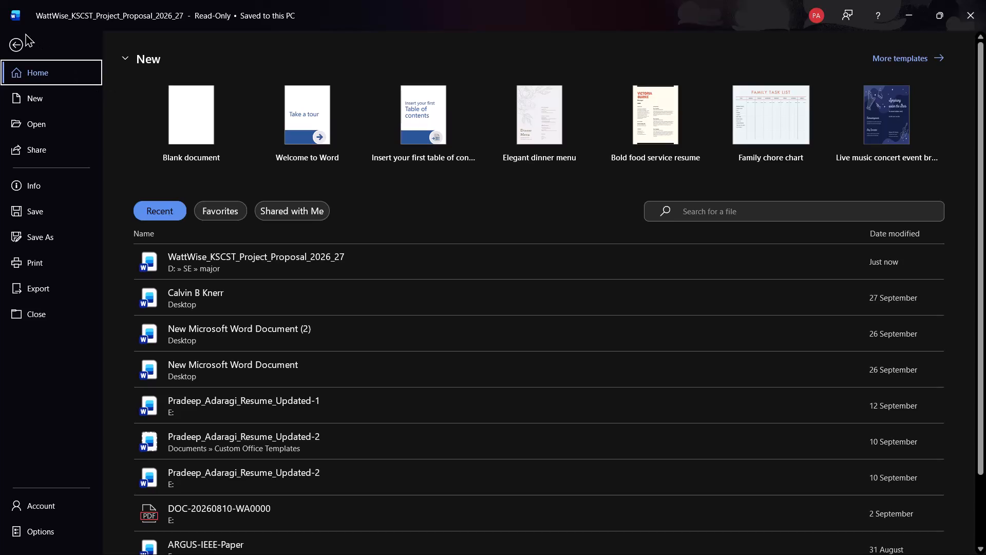
Return to the proposal copy and re-examine Part A, from the project title and institution details through the guide and student team details.
{"action": "left_click", "coordinate": [16, 48]}
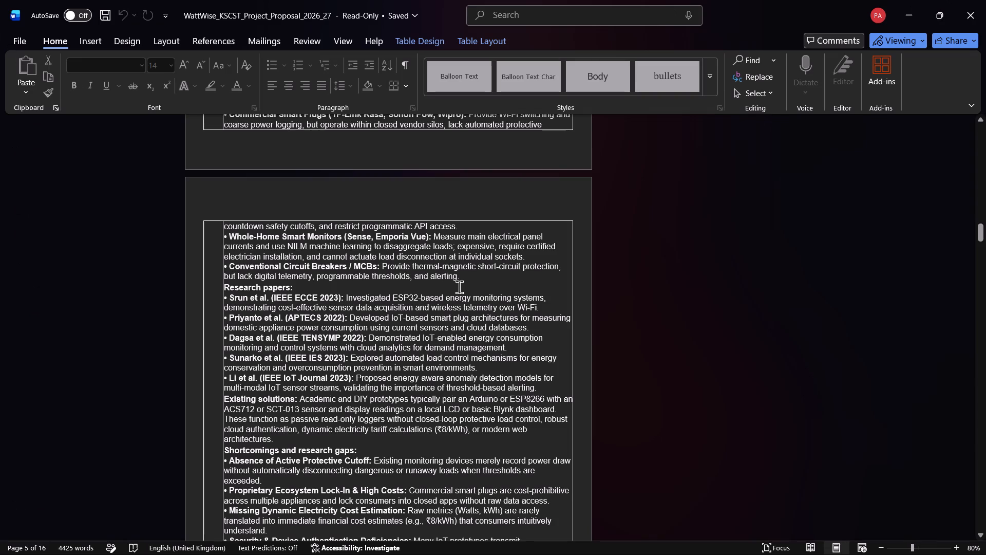
{"action": "scroll", "coordinate": [459, 287], "scroll_direction": "right", "scroll_amount": 2}
{"action": "scroll", "coordinate": [459, 287], "scroll_direction": "up", "scroll_amount": 5}
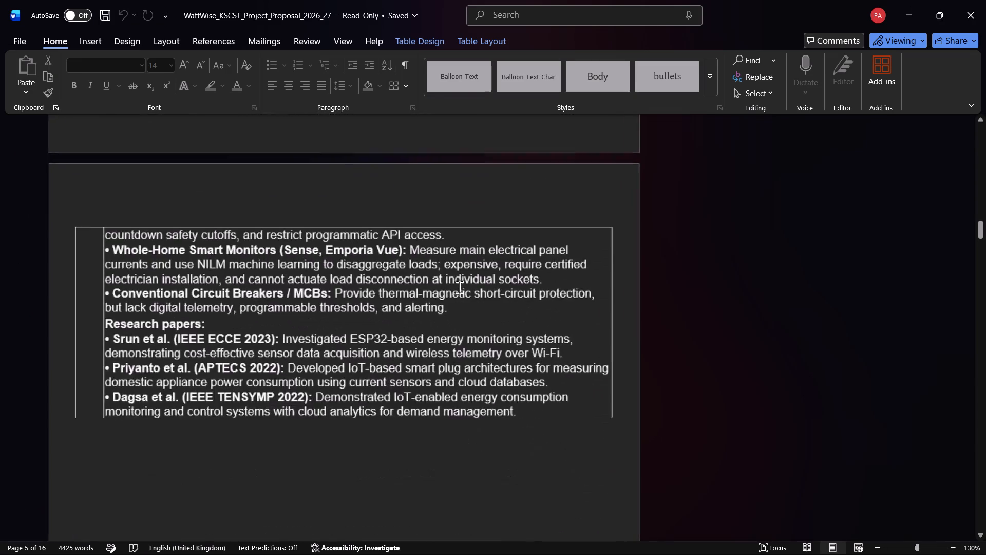
{"action": "scroll", "coordinate": [459, 287], "scroll_direction": "down", "scroll_amount": 5, "text": "ctrl"}
{"action": "scroll", "coordinate": [459, 287], "scroll_direction": "up", "scroll_amount": 6, "text": "ctrl"}
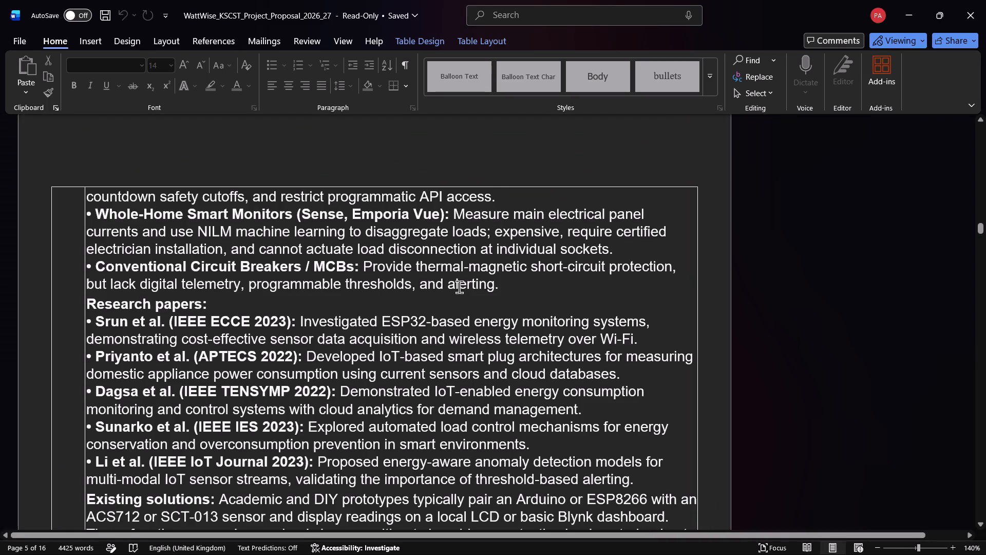
{"action": "scroll", "coordinate": [459, 287], "scroll_direction": "down", "scroll_amount": 6, "text": "ctrl"}
{"action": "scroll", "coordinate": [459, 287], "scroll_direction": "up", "scroll_amount": 1}
{"action": "scroll", "coordinate": [404, 353], "scroll_direction": "down", "scroll_amount": 2}
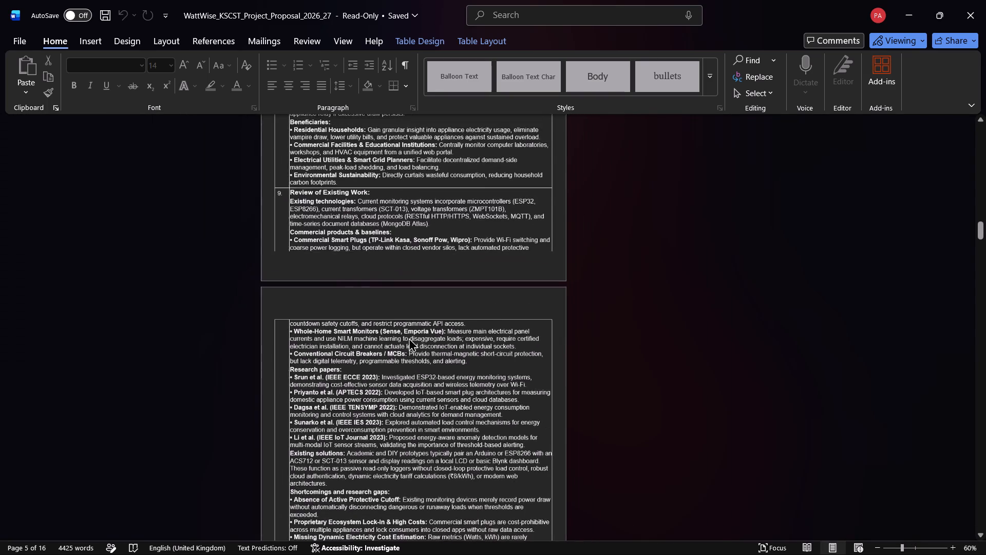
{"action": "scroll", "coordinate": [409, 337], "scroll_direction": "up", "scroll_amount": 10}
{"action": "scroll", "coordinate": [409, 337], "scroll_direction": "left", "scroll_amount": 1}
{"action": "scroll", "coordinate": [409, 337], "scroll_direction": "right", "scroll_amount": 1}
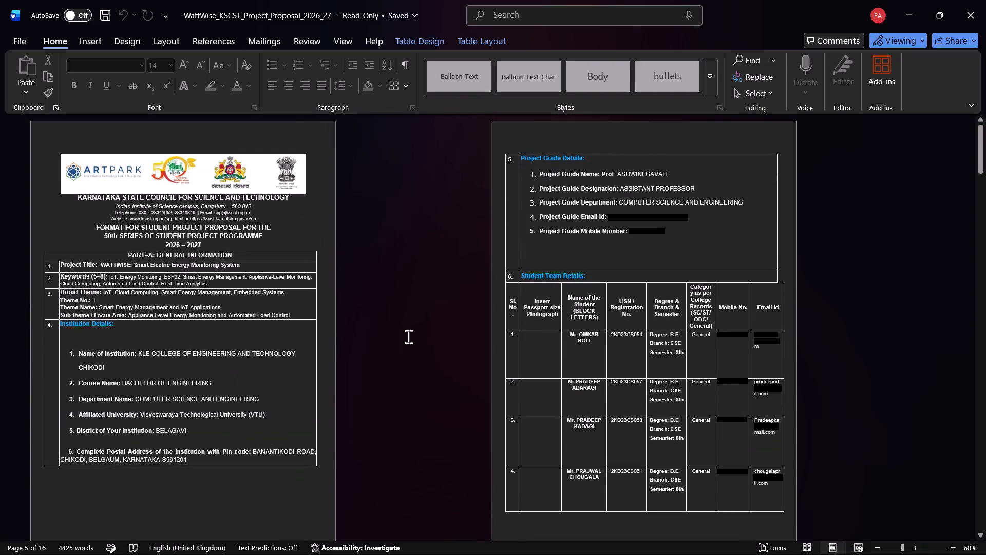
{"action": "scroll", "coordinate": [409, 337], "scroll_direction": "up", "scroll_amount": 10, "text": "ctrl"}
{"action": "scroll", "coordinate": [409, 337], "scroll_direction": "down", "scroll_amount": 2, "text": "ctrl"}
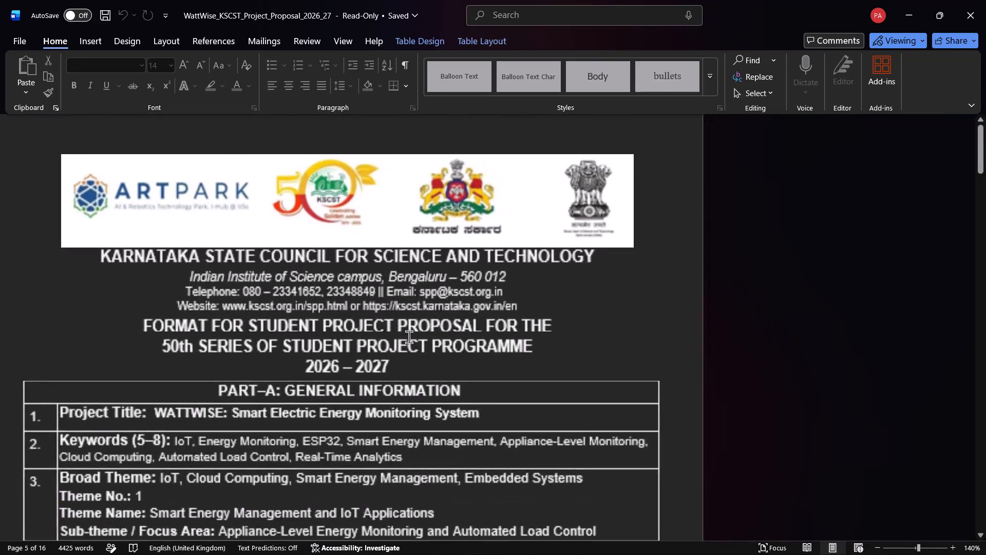
{"action": "scroll", "coordinate": [464, 319], "scroll_direction": "right", "scroll_amount": 2}
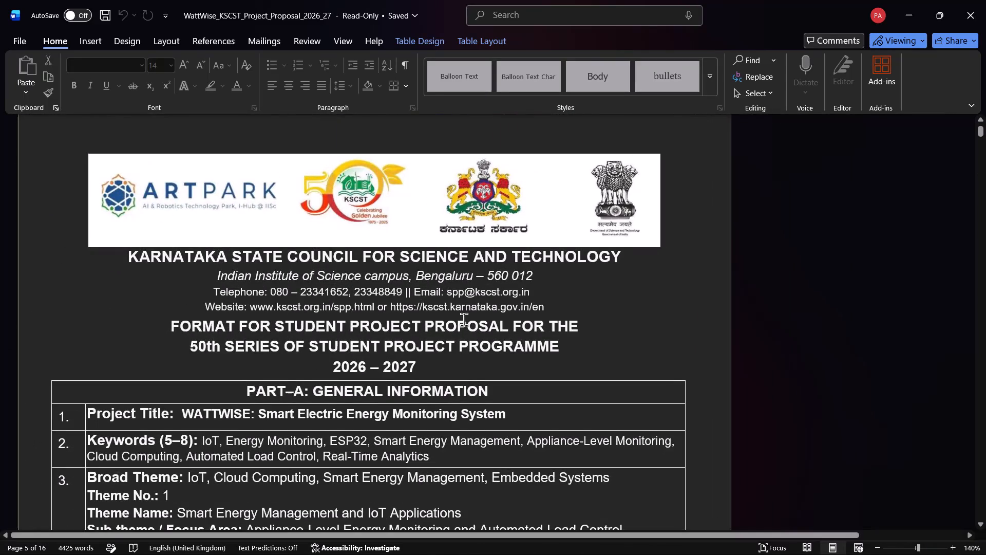
{"action": "scroll", "coordinate": [464, 319], "scroll_direction": "right", "scroll_amount": 18}
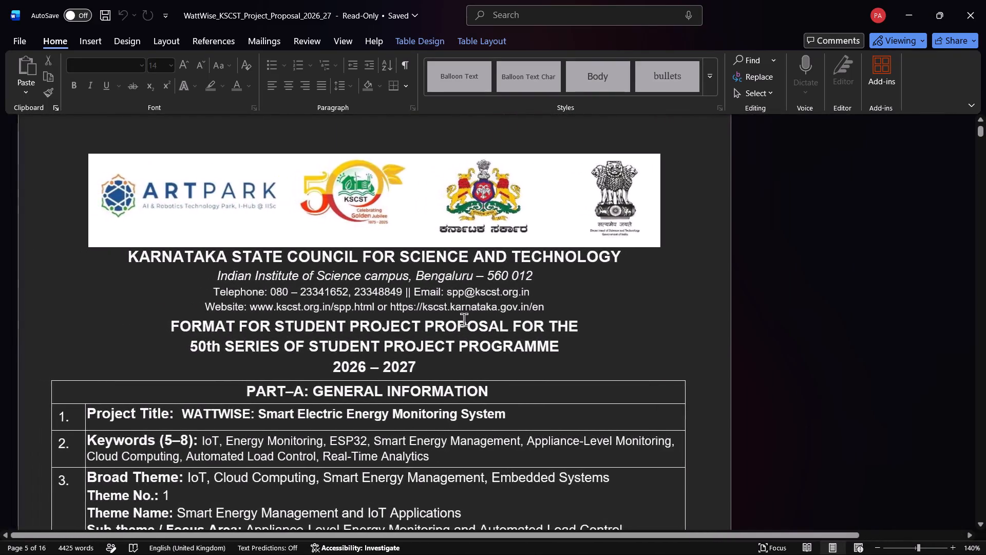
{"action": "scroll", "coordinate": [464, 319], "scroll_direction": "right", "scroll_amount": 3}
{"action": "scroll", "coordinate": [464, 319], "scroll_direction": "right", "scroll_amount": 20}
{"action": "scroll", "coordinate": [464, 319], "scroll_direction": "right", "scroll_amount": 10}
{"action": "scroll", "coordinate": [464, 319], "scroll_direction": "left", "scroll_amount": 1}
{"action": "scroll", "coordinate": [464, 319], "scroll_direction": "right", "scroll_amount": 6}
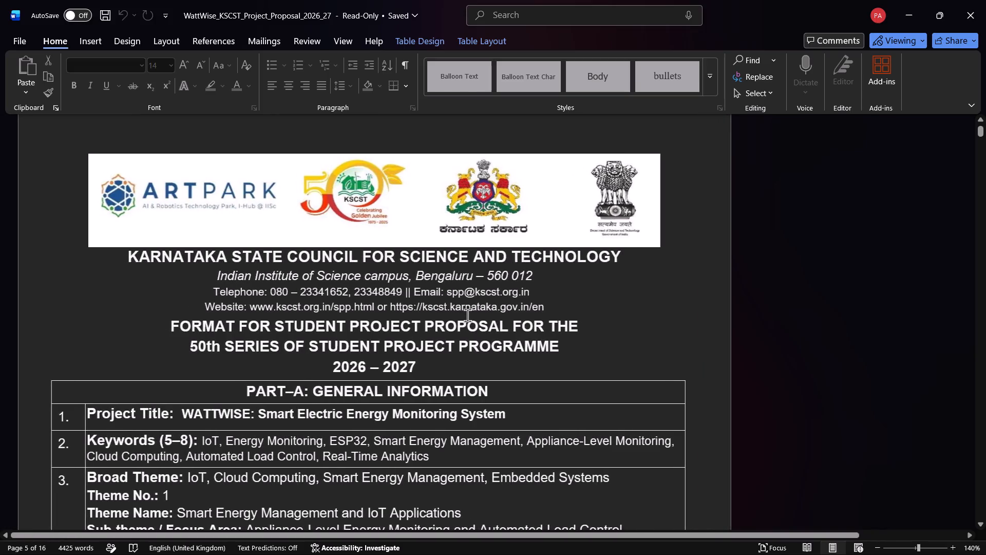
{"action": "scroll", "coordinate": [467, 315], "scroll_direction": "down", "scroll_amount": 7, "text": "ctrl"}
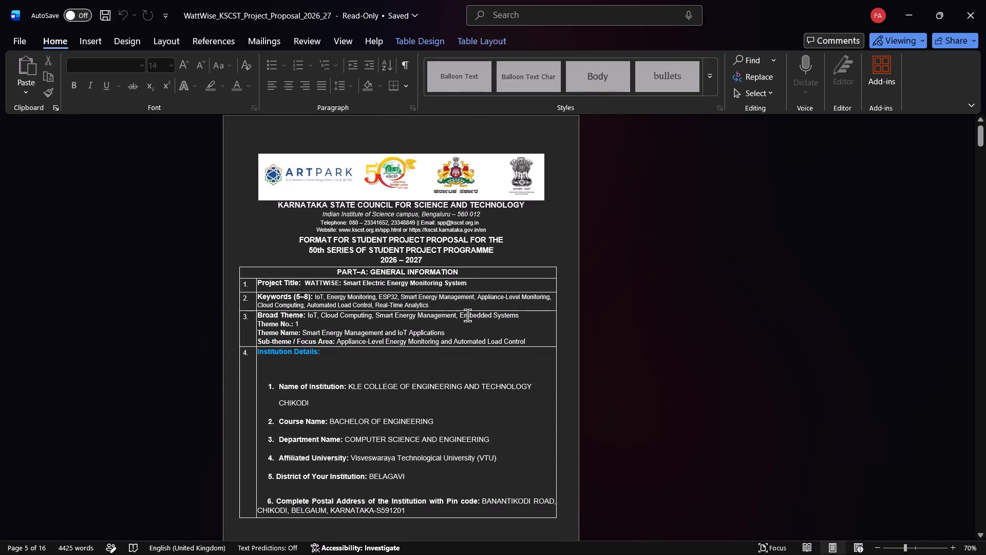
{"action": "scroll", "coordinate": [467, 315], "scroll_direction": "up", "scroll_amount": 3, "text": "ctrl"}
{"action": "scroll", "coordinate": [467, 315], "scroll_direction": "down", "scroll_amount": 3}
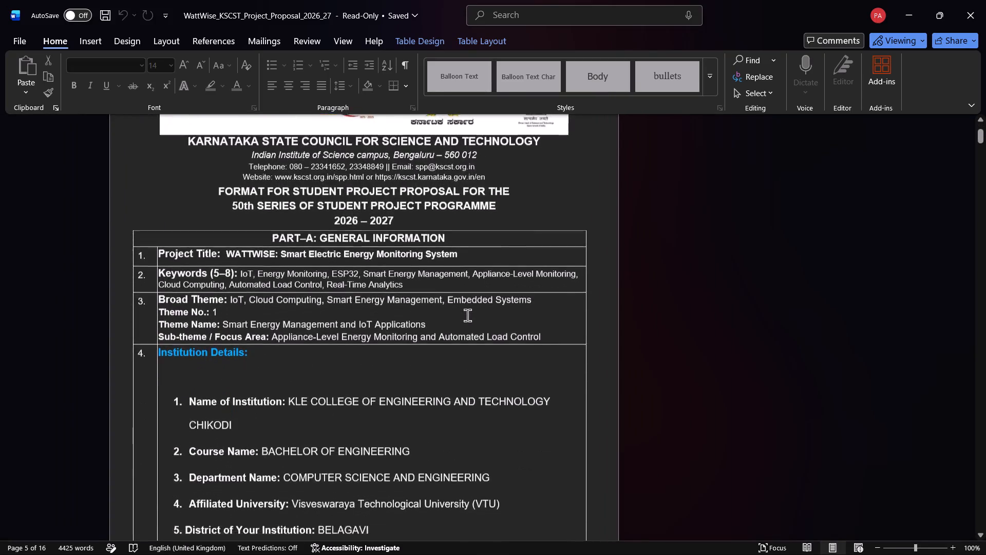
{"action": "scroll", "coordinate": [467, 315], "scroll_direction": "down", "scroll_amount": 6}
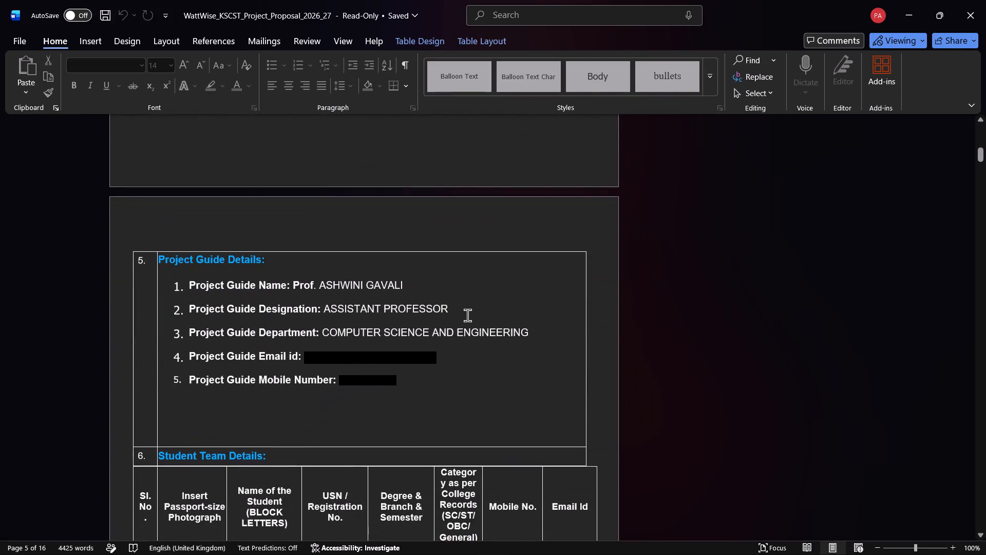
{"action": "scroll", "coordinate": [467, 315], "scroll_direction": "down", "scroll_amount": 5}
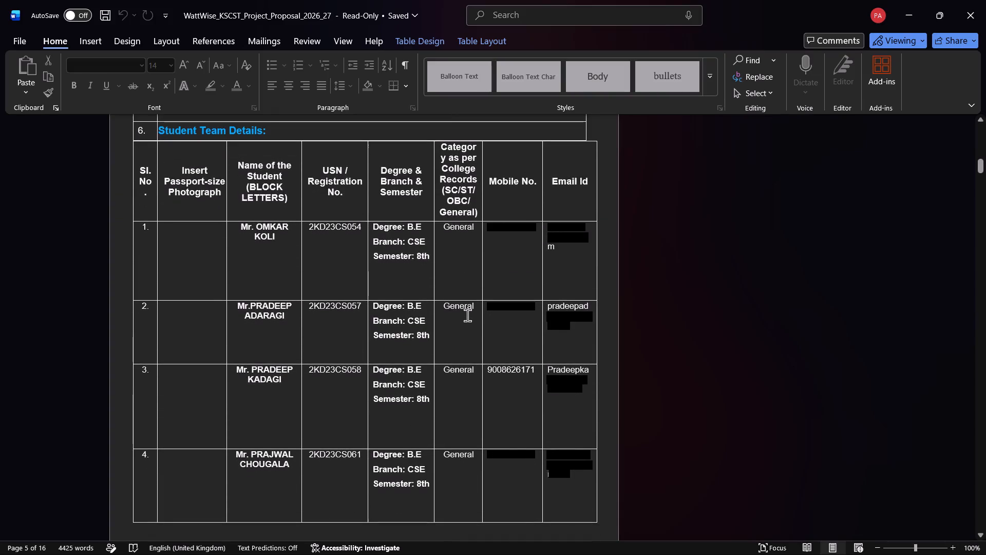
Review the technical sections of the proposal, covering methodology, expected deliverables, outcomes, relevance and the work plan.
{"action": "scroll", "coordinate": [467, 315], "scroll_direction": "down", "scroll_amount": 4}
{"action": "scroll", "coordinate": [467, 315], "scroll_direction": "down", "scroll_amount": 20}
{"action": "scroll", "coordinate": [467, 315], "scroll_direction": "down", "scroll_amount": 20}
{"action": "scroll", "coordinate": [467, 315], "scroll_direction": "down", "scroll_amount": 20}
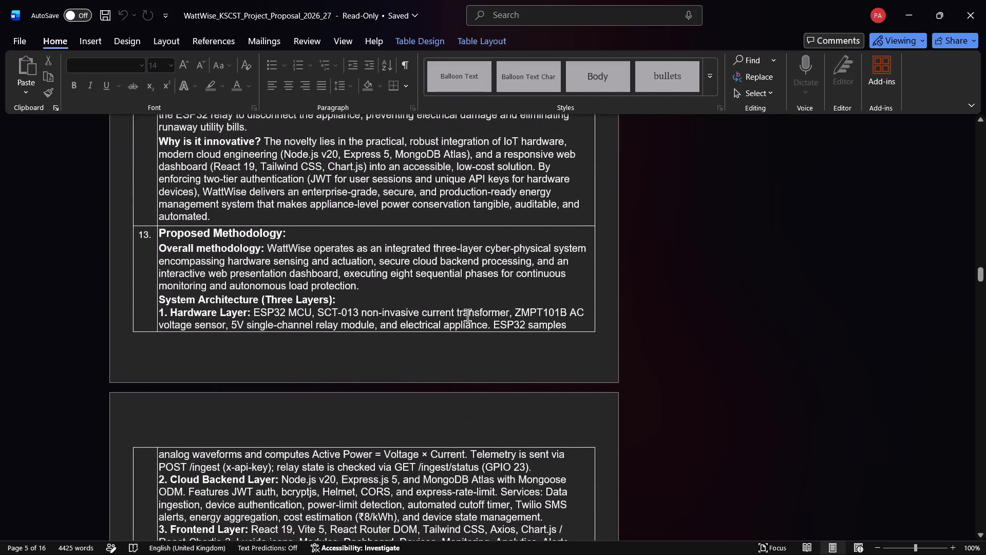
{"action": "scroll", "coordinate": [467, 315], "scroll_direction": "down", "scroll_amount": 3}
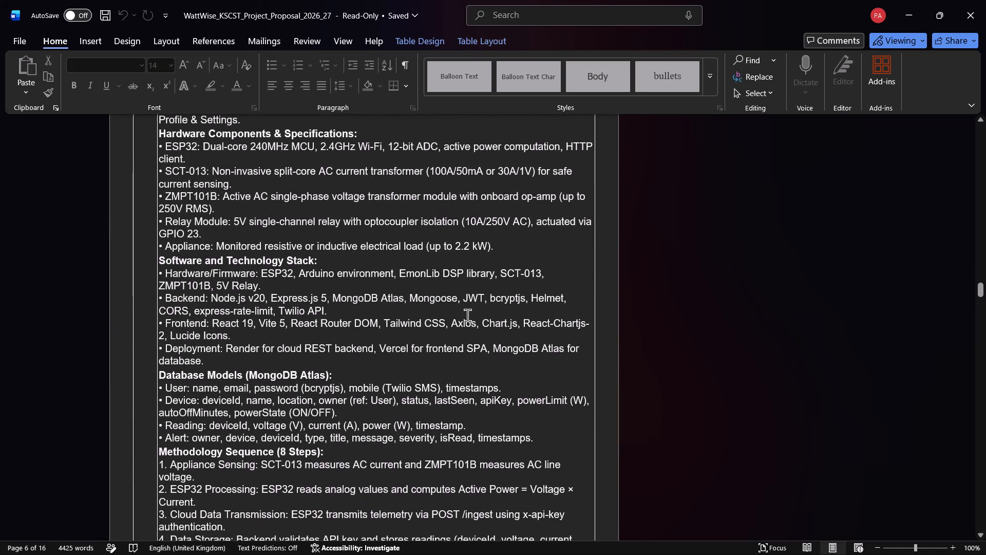
{"action": "scroll", "coordinate": [467, 315], "scroll_direction": "down", "scroll_amount": 7}
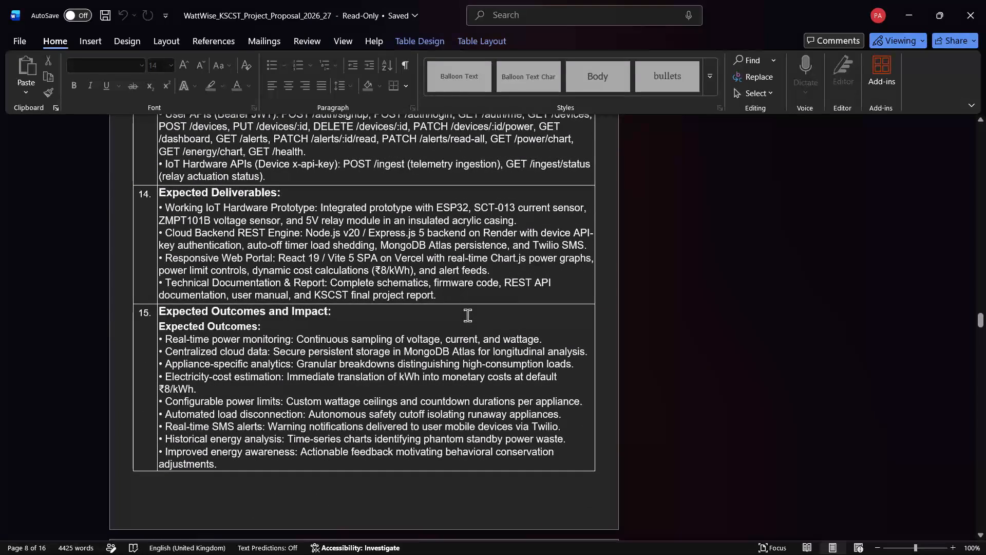
{"action": "scroll", "coordinate": [469, 292], "scroll_direction": "down", "scroll_amount": 4}
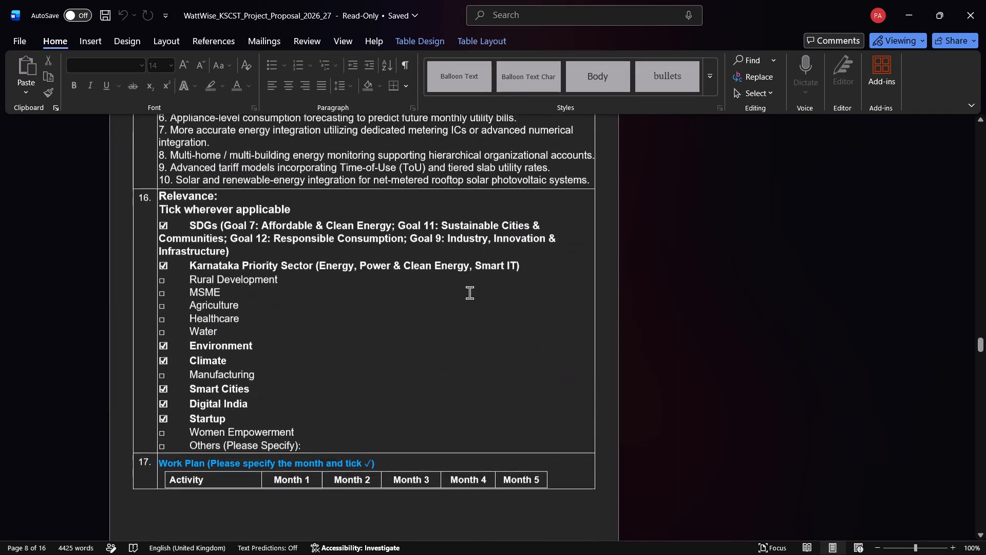
{"action": "scroll", "coordinate": [469, 292], "scroll_direction": "down", "scroll_amount": 7}
{"action": "scroll", "coordinate": [469, 292], "scroll_direction": "up", "scroll_amount": 1}
{"action": "scroll", "coordinate": [469, 292], "scroll_direction": "down", "scroll_amount": 11}
{"action": "scroll", "coordinate": [469, 292], "scroll_direction": "up", "scroll_amount": 1}
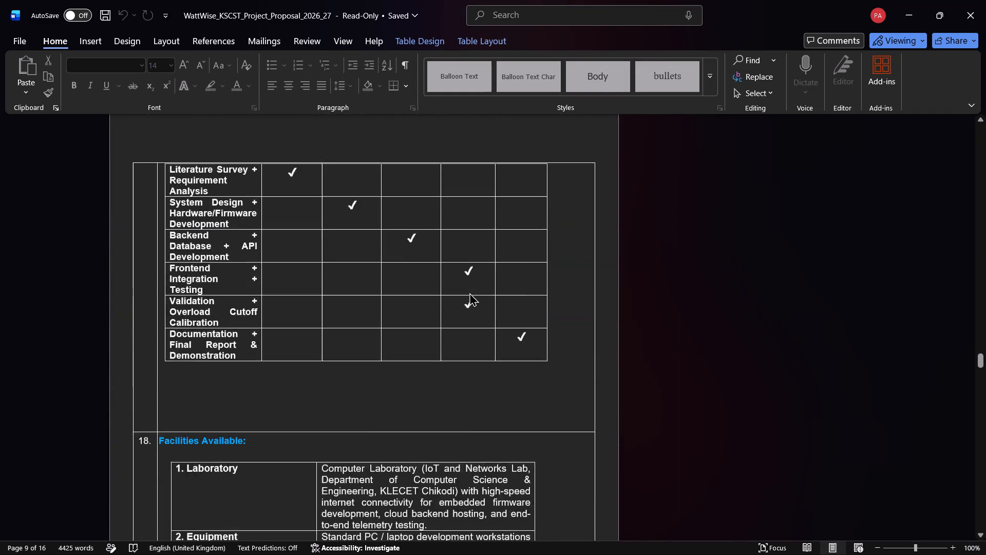
Review the facilities, budget estimate, references, processing fee conditions and payment details sections.
{"action": "scroll", "coordinate": [469, 292], "scroll_direction": "down", "scroll_amount": 8}
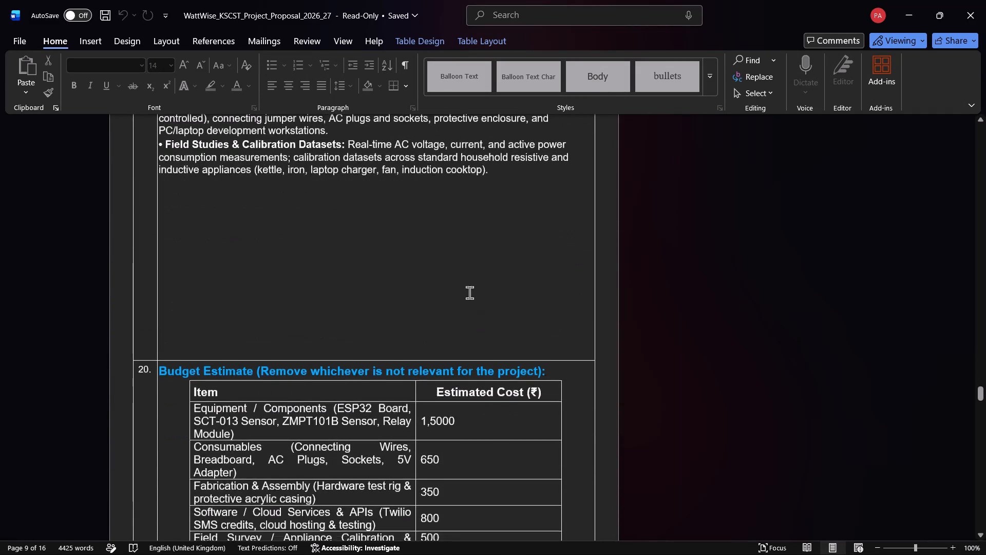
{"action": "scroll", "coordinate": [469, 292], "scroll_direction": "down", "scroll_amount": 1}
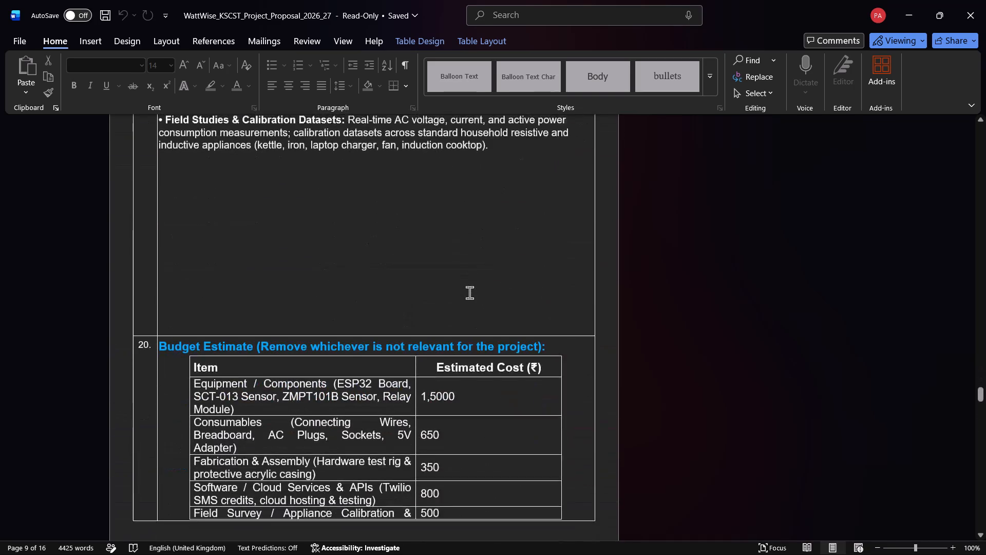
{"action": "scroll", "coordinate": [469, 292], "scroll_direction": "down", "scroll_amount": 1}
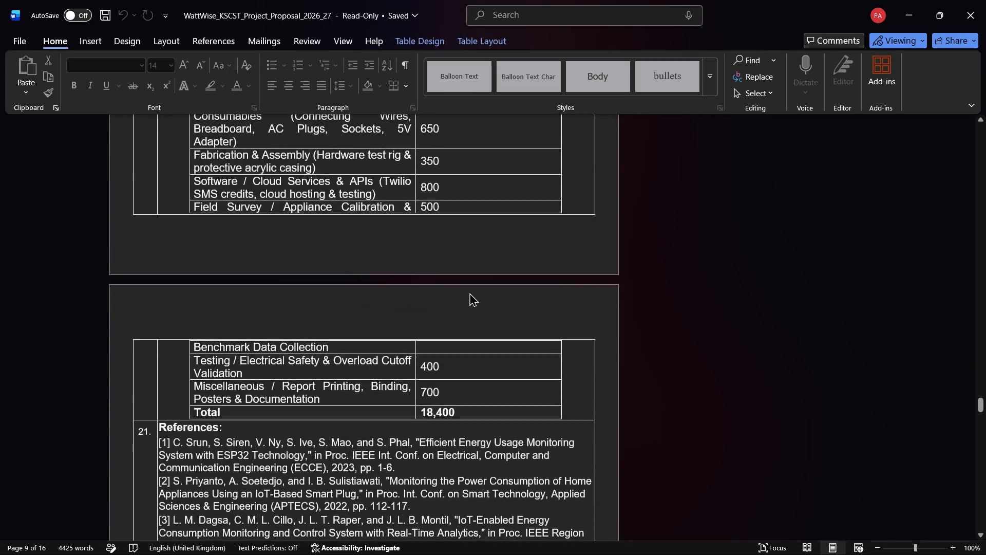
{"action": "scroll", "coordinate": [469, 292], "scroll_direction": "down", "scroll_amount": 3}
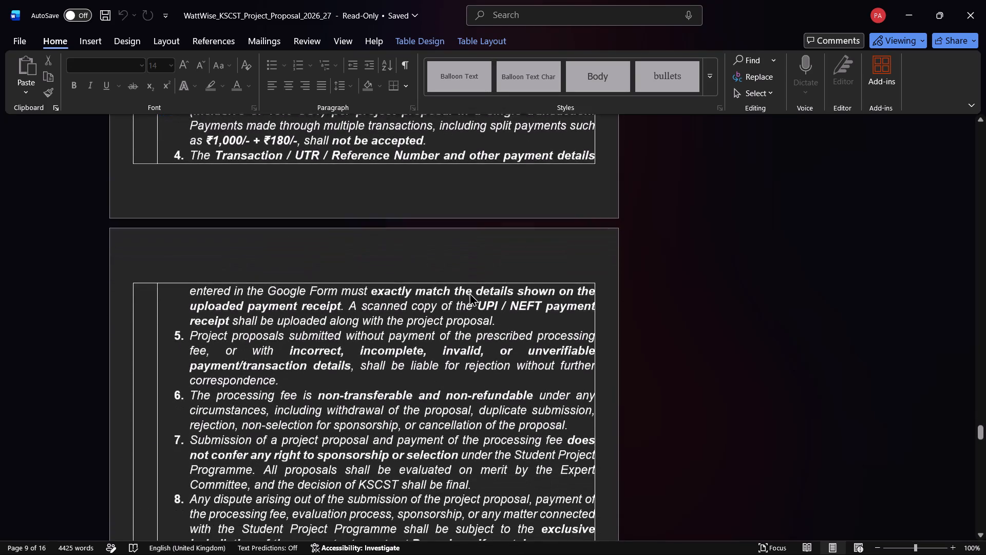
{"action": "scroll", "coordinate": [469, 292], "scroll_direction": "down", "scroll_amount": 5}
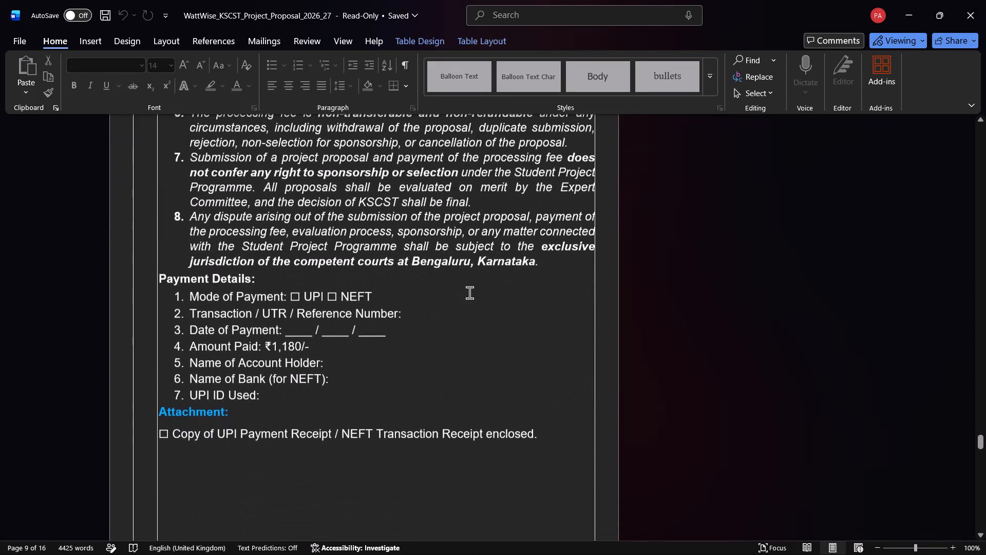
{"action": "scroll", "coordinate": [469, 292], "scroll_direction": "down", "scroll_amount": 2}
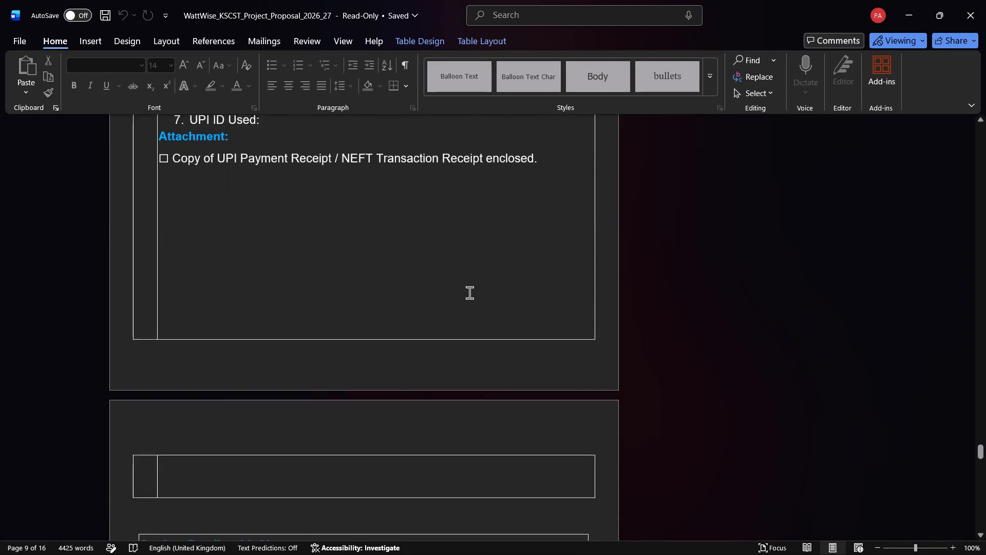
Return to the project title in Part A and enable editing of the read-only proposal copy.
{"action": "scroll", "coordinate": [469, 292], "scroll_direction": "down", "scroll_amount": 1}
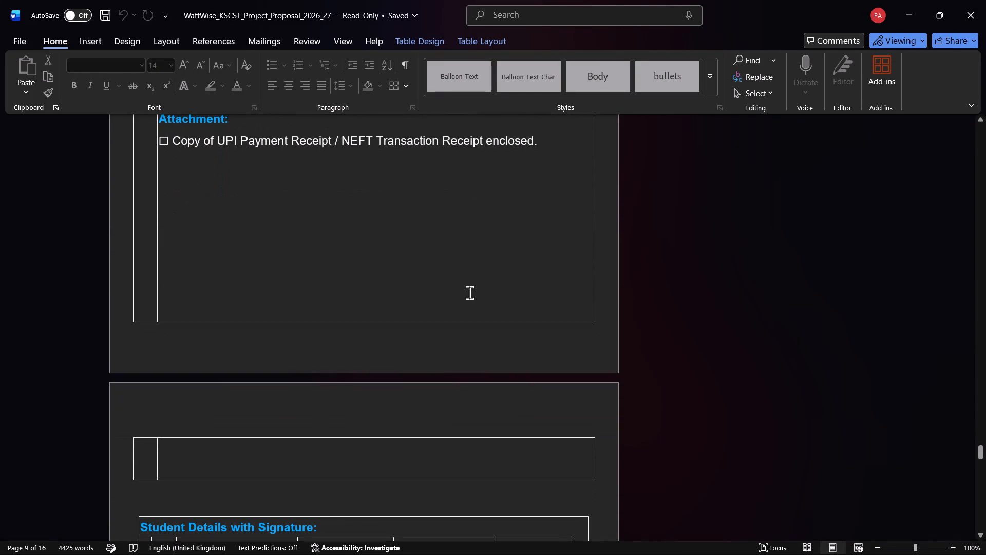
{"action": "scroll", "coordinate": [469, 292], "scroll_direction": "down", "scroll_amount": 1}
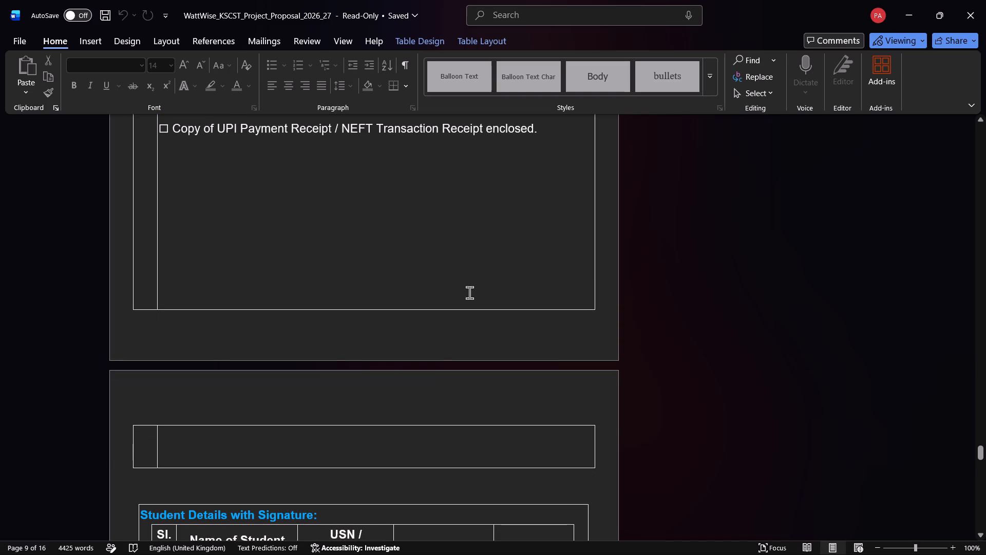
{"action": "scroll", "coordinate": [469, 292], "scroll_direction": "up", "scroll_amount": 12}
{"action": "scroll", "coordinate": [469, 292], "scroll_direction": "up", "scroll_amount": 20}
{"action": "scroll", "coordinate": [469, 292], "scroll_direction": "up", "scroll_amount": 20}
{"action": "scroll", "coordinate": [469, 292], "scroll_direction": "up", "scroll_amount": 20}
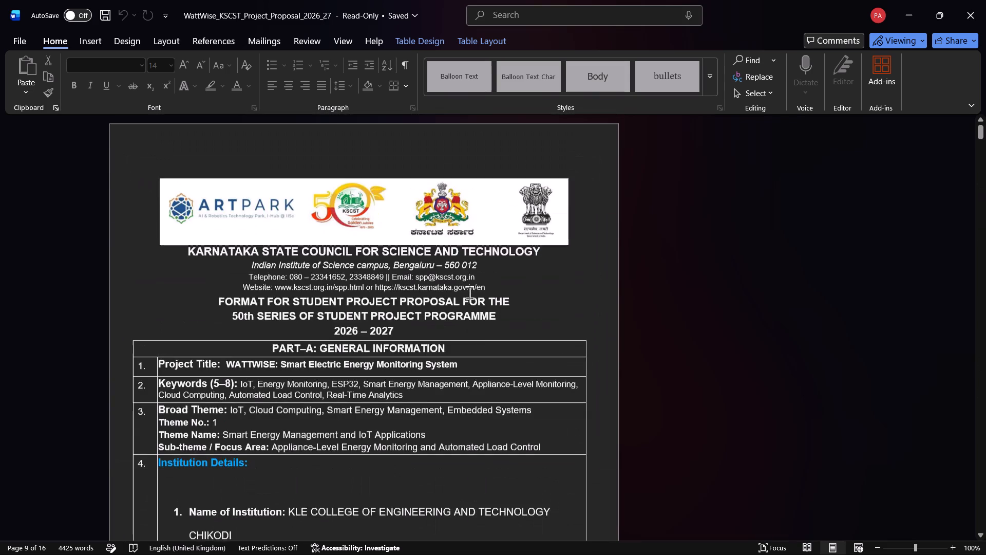
{"action": "scroll", "coordinate": [469, 292], "scroll_direction": "up", "scroll_amount": 4}
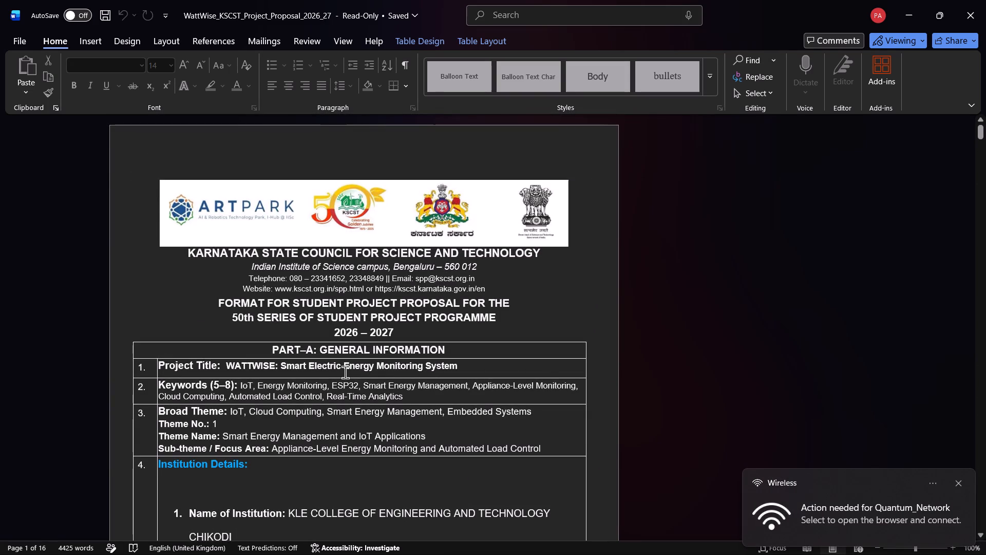
{"action": "left_click", "coordinate": [341, 367]}
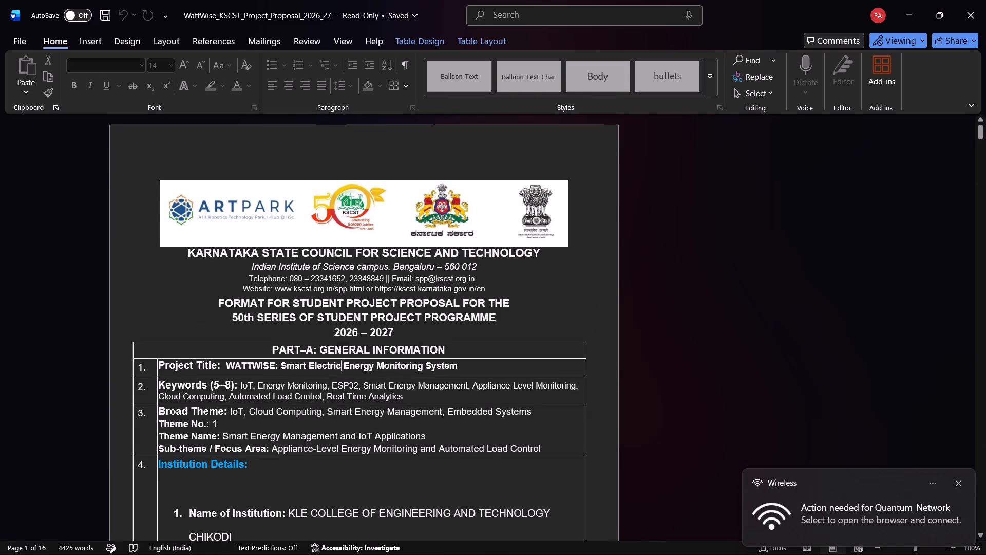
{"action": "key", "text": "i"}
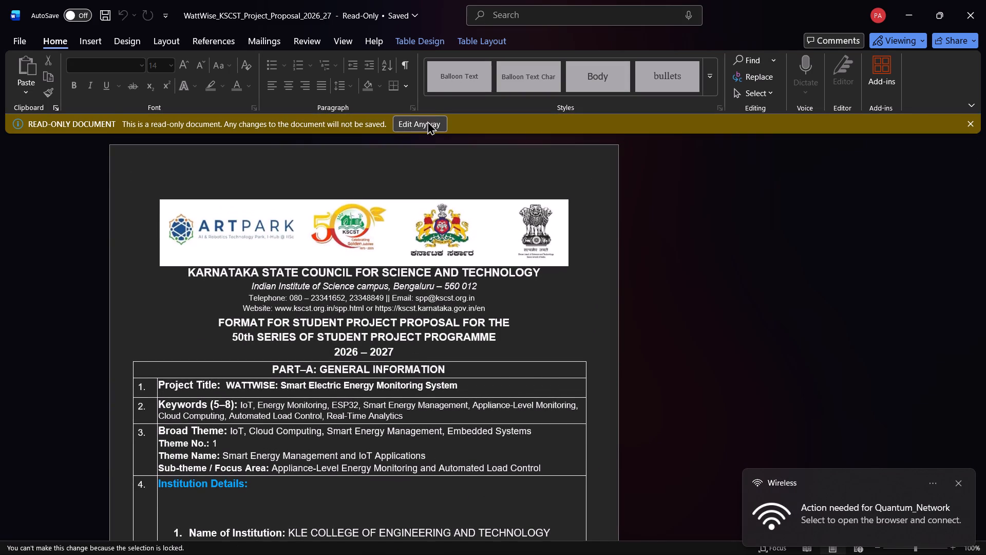
{"action": "left_click", "coordinate": [427, 122]}
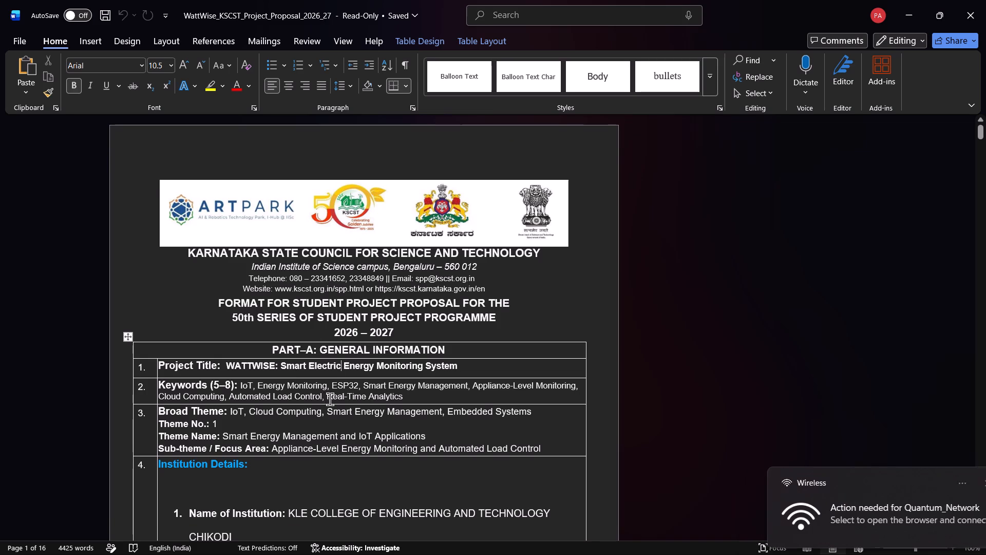
Change the Part A project title to read "WATTWISE: Smart Electricity Monitoring And Energy Monitoring System".
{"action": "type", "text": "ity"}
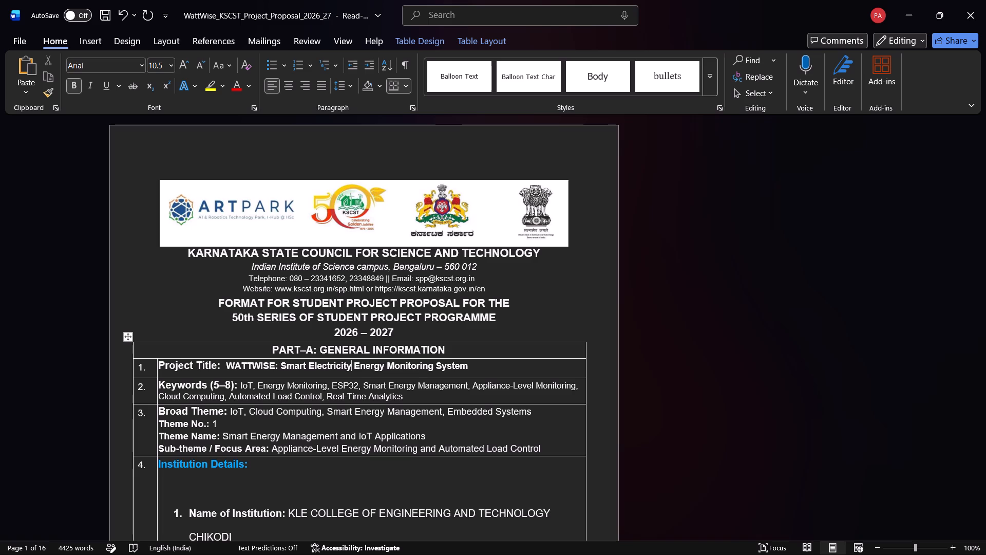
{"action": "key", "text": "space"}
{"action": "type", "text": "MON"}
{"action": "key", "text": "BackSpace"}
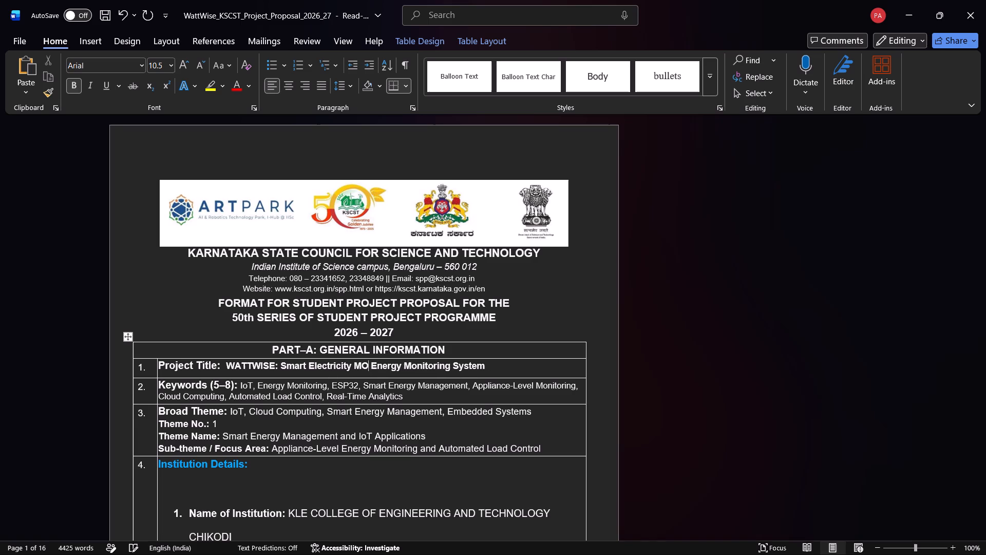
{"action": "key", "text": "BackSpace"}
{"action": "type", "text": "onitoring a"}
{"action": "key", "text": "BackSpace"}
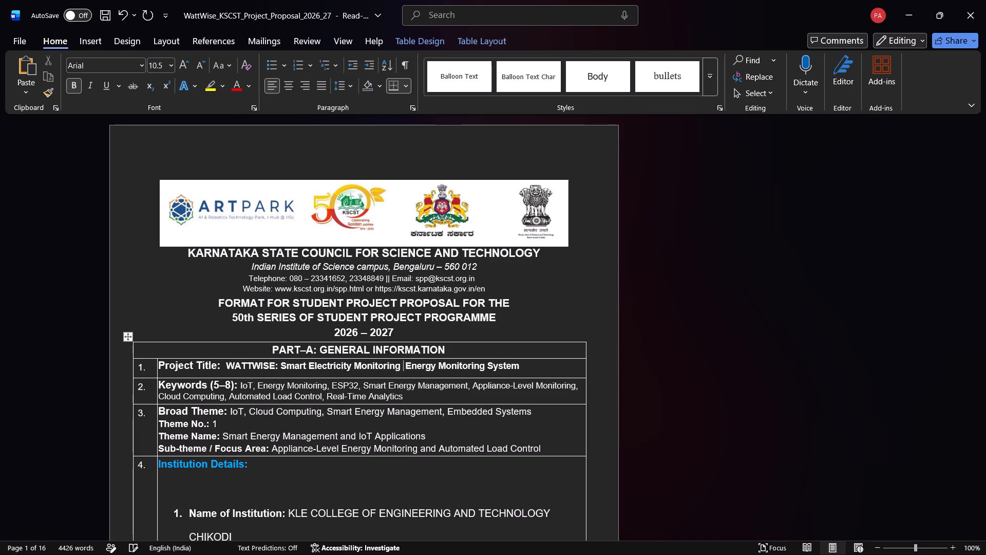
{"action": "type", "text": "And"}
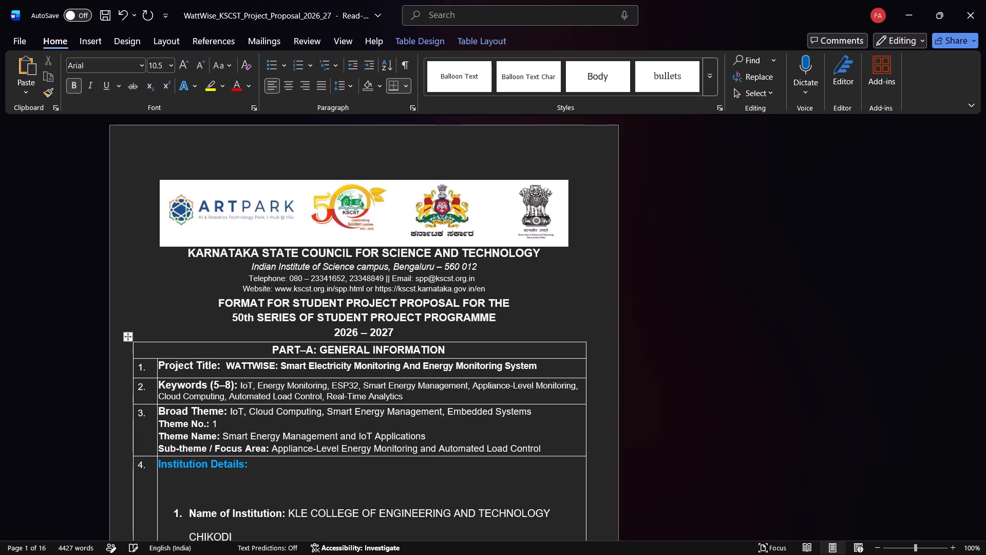
Insert the word "Management" after "Monitoring And" in the Part A project title.
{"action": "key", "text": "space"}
{"action": "type", "text": "MANA"}
{"action": "key", "text": "BackSpace"}
{"action": "key", "text": "BackSpace"}
{"action": "key", "text": "BackSpace"}
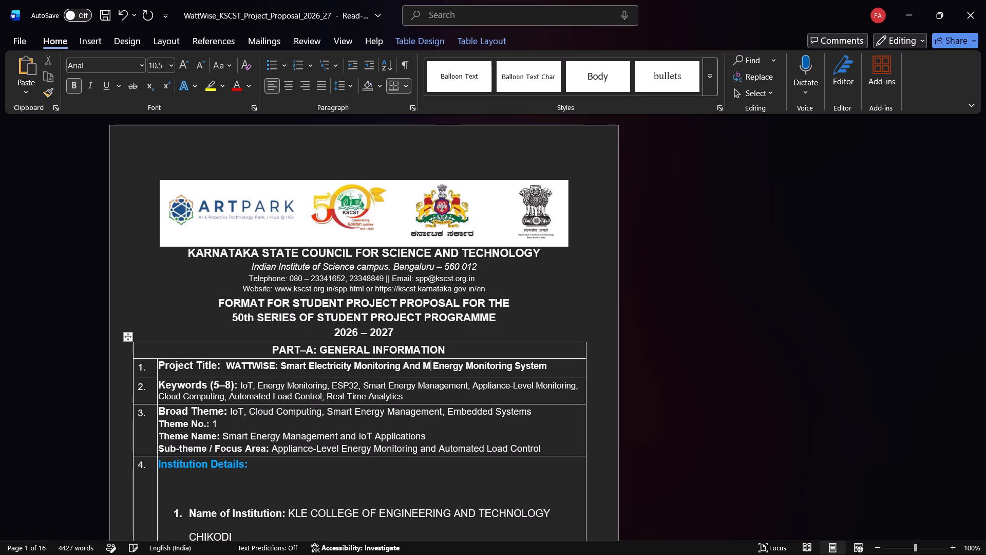
{"action": "type", "text": "anage"}
{"action": "key", "text": "space"}
{"action": "key", "text": "BackSpace"}
{"action": "type", "text": "ment"}
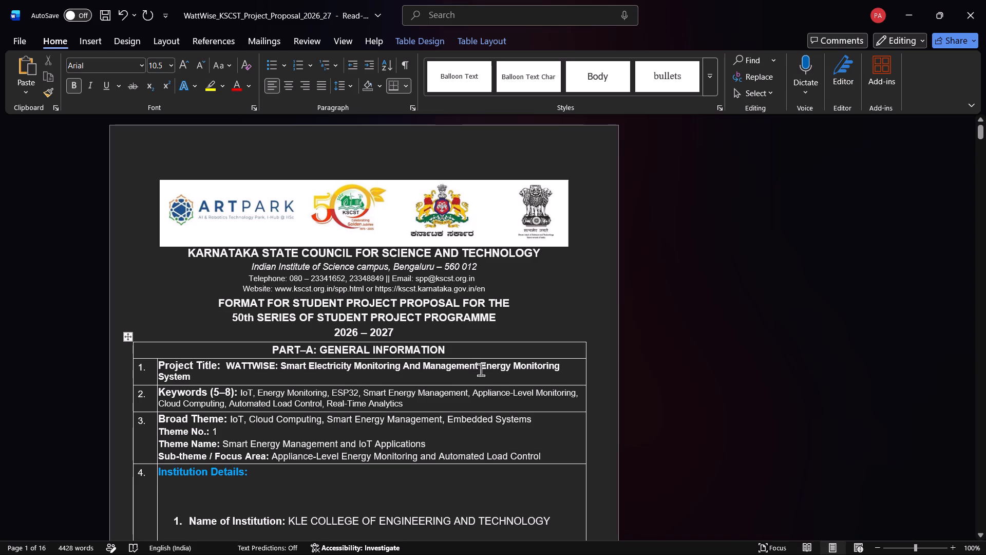
Delete "Energy Monitoring" from the project title so it reads "WATTWISE: Smart Electricity Monitoring And Management System".
{"action": "left_click", "coordinate": [561, 367]}
{"action": "key", "text": "BackSpace"}
{"action": "key", "text": "BackSpace"}
{"action": "key", "text": "BackSpace"}
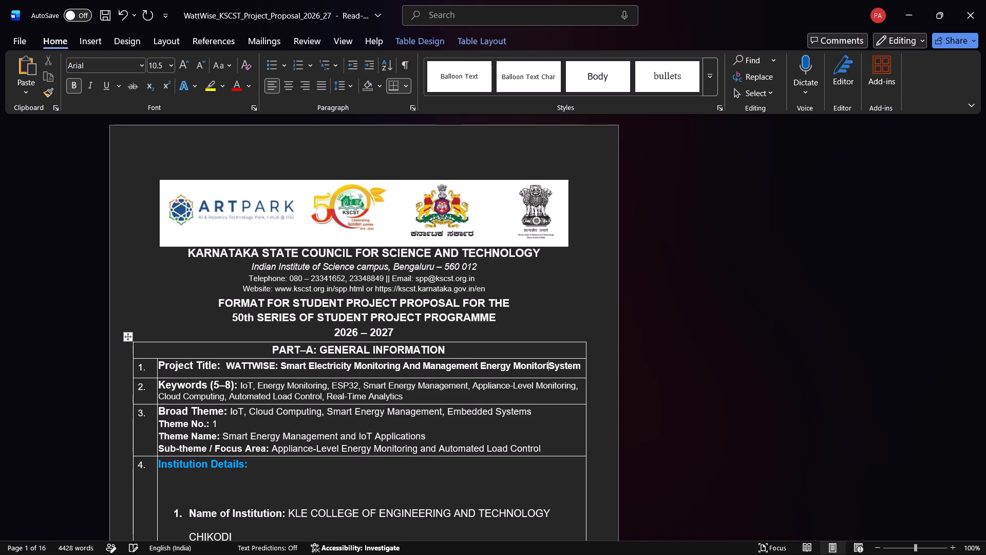
{"action": "key", "text": "BackSpace"}
{"action": "key", "text": "BackSpace"}
{"action": "key", "text": "BackSpace"}
{"action": "key", "text": "BackSpace"}
{"action": "key", "text": "BackSpace"}
{"action": "key", "text": "BackSpace"}
{"action": "key", "text": "BackSpace"}
{"action": "key", "text": "BackSpace"}
{"action": "key", "text": "BackSpace"}
{"action": "key", "text": "BackSpace"}
{"action": "key", "text": "BackSpace"}
{"action": "key", "text": "BackSpace"}
{"action": "key", "text": "BackSpace"}
{"action": "key", "text": "BackSpace"}
{"action": "key", "text": "BackSpace"}
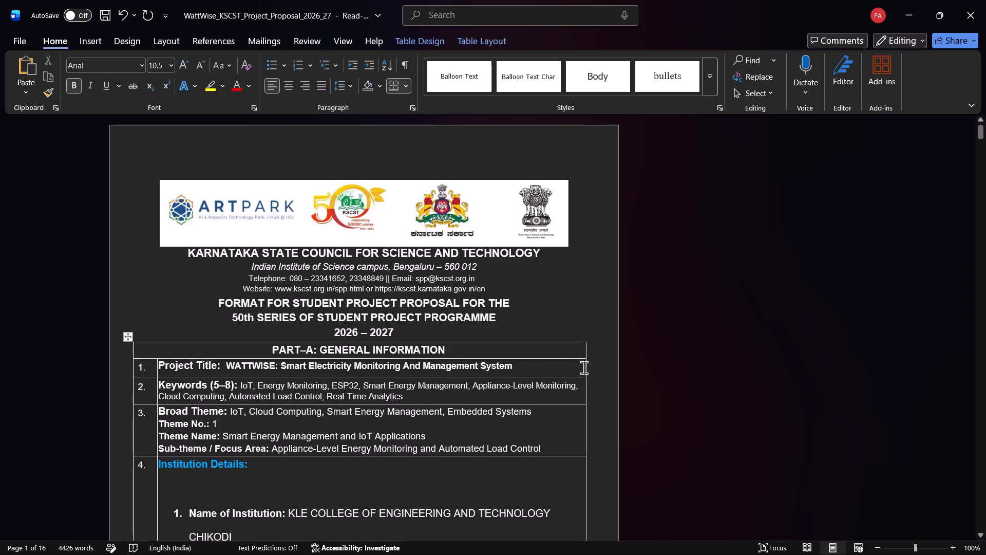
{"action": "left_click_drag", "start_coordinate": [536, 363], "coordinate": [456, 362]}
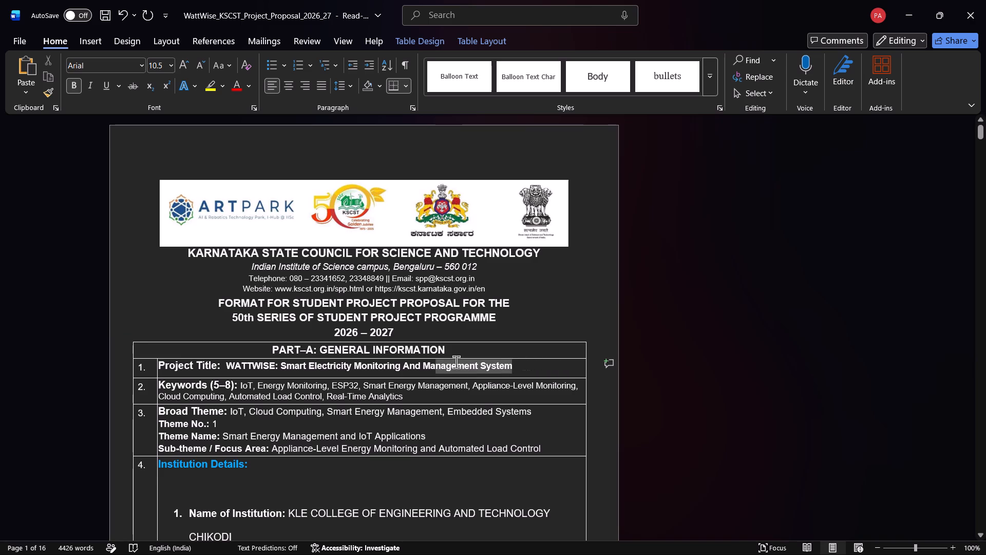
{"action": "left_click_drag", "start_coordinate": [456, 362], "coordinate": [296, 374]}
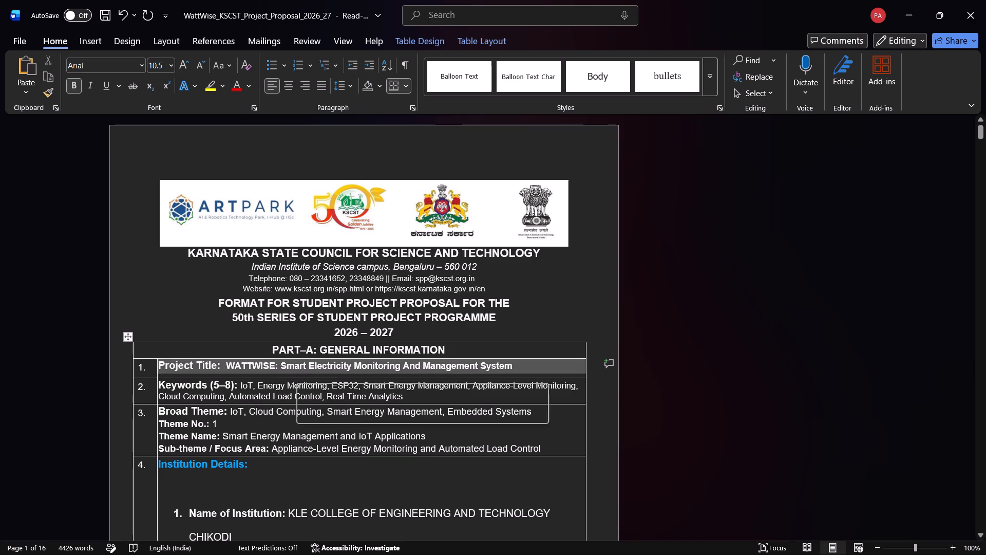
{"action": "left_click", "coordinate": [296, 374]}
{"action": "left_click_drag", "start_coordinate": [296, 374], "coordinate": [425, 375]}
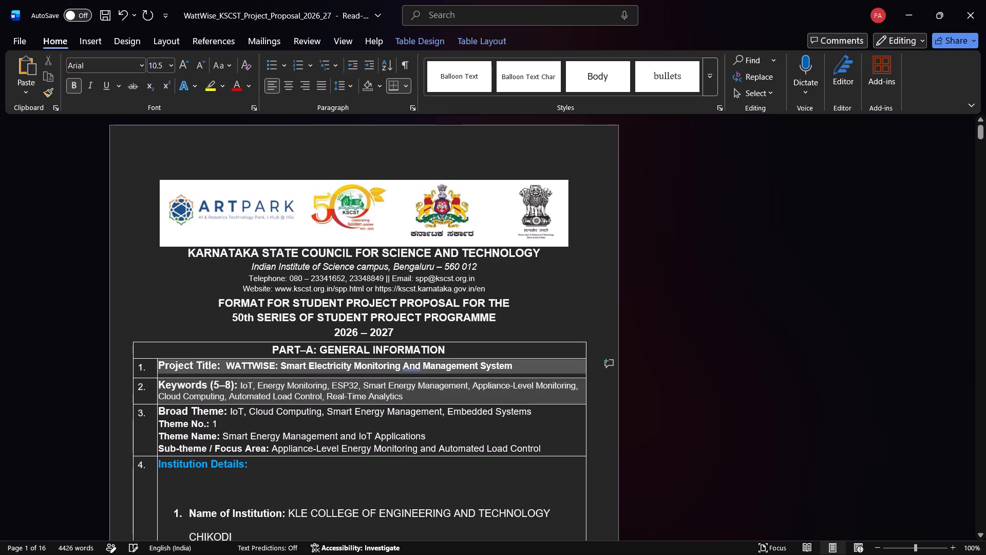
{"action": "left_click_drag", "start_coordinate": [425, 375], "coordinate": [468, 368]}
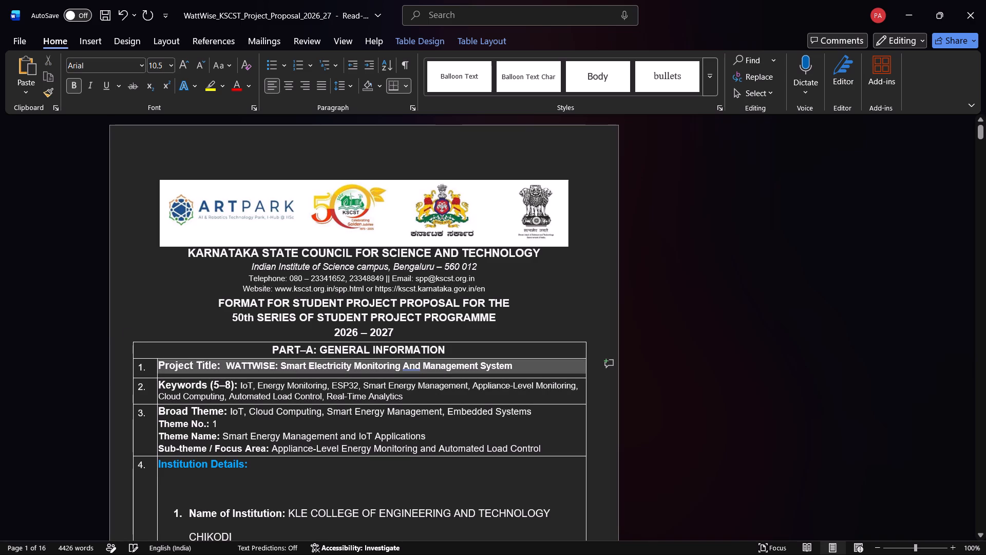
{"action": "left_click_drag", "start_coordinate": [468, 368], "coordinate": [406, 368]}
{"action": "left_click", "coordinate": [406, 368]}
Delete the comment "Name and signature of the Project Guide with Seal" attached below clause 5 of the declaration.
{"action": "scroll", "coordinate": [406, 368], "scroll_direction": "down", "scroll_amount": 2}
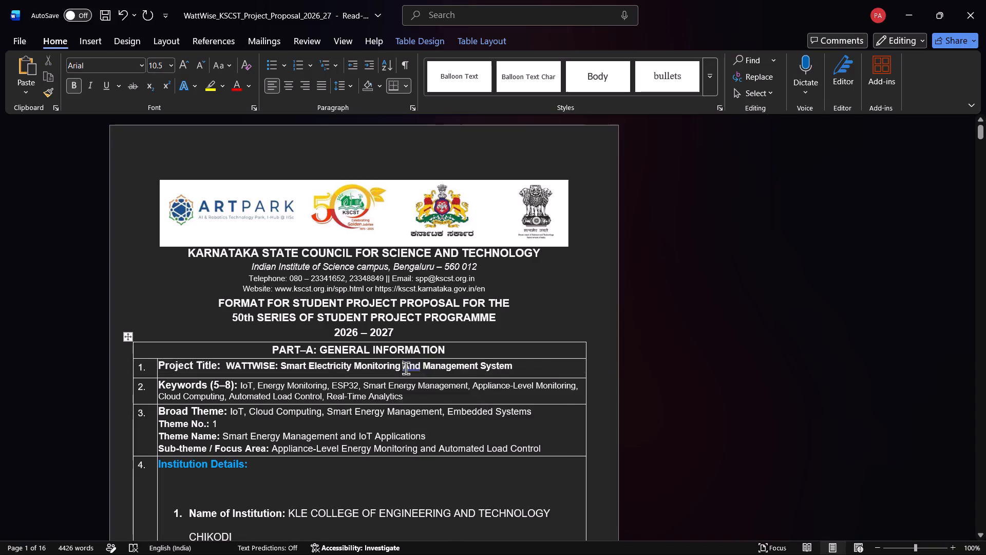
{"action": "scroll", "coordinate": [406, 368], "scroll_direction": "down", "scroll_amount": 3}
{"action": "scroll", "coordinate": [406, 368], "scroll_direction": "down", "scroll_amount": 20}
{"action": "scroll", "coordinate": [406, 368], "scroll_direction": "down", "scroll_amount": 20}
{"action": "scroll", "coordinate": [406, 368], "scroll_direction": "down", "scroll_amount": 20}
{"action": "scroll", "coordinate": [406, 368], "scroll_direction": "down", "scroll_amount": 9}
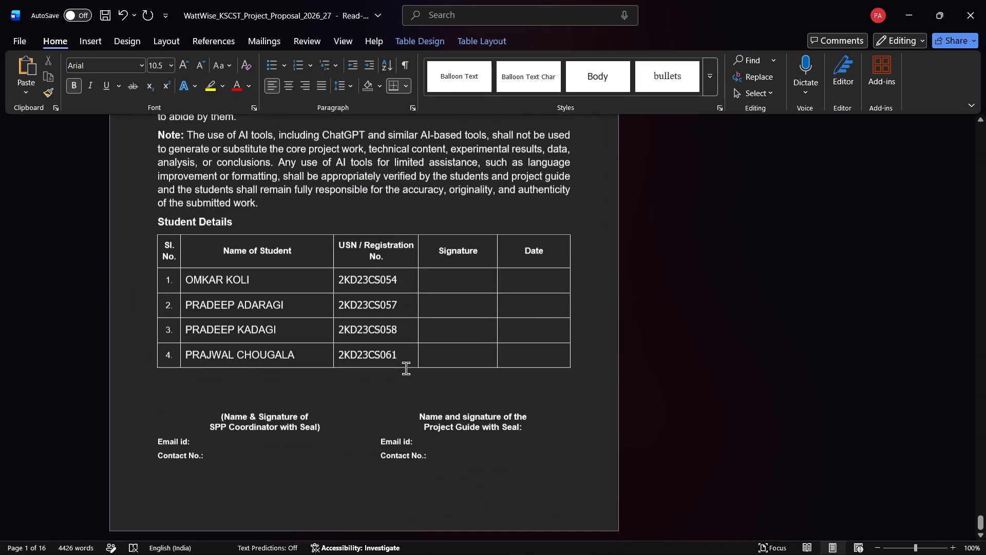
{"action": "scroll", "coordinate": [406, 368], "scroll_direction": "down", "scroll_amount": 1}
{"action": "scroll", "coordinate": [406, 370], "scroll_direction": "up", "scroll_amount": 3}
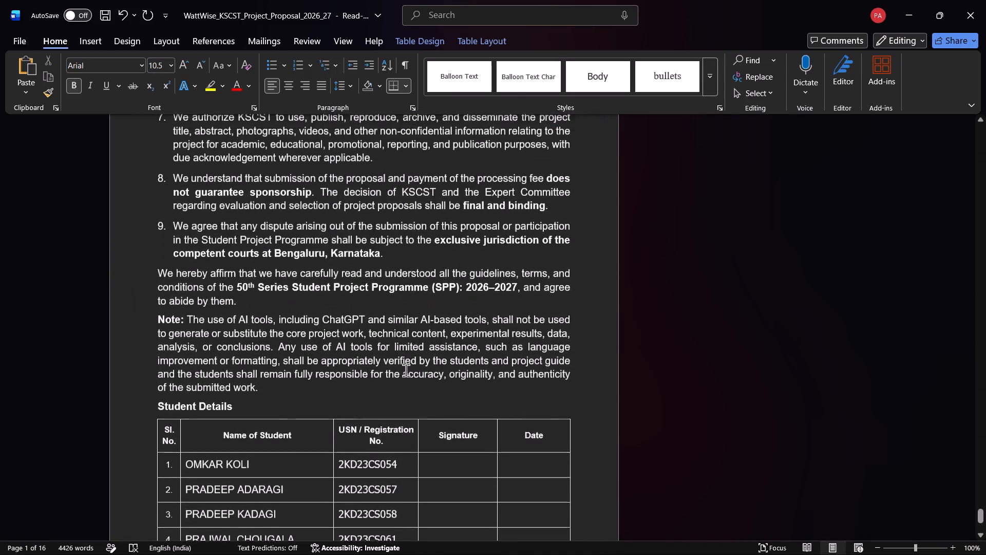
{"action": "scroll", "coordinate": [406, 370], "scroll_direction": "up", "scroll_amount": 3}
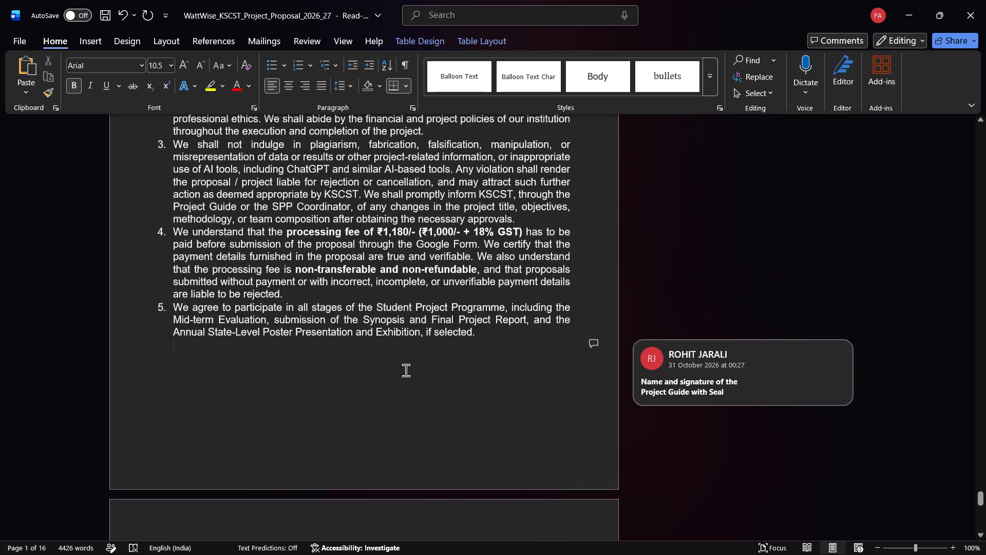
{"action": "scroll", "coordinate": [406, 370], "scroll_direction": "up", "scroll_amount": 1}
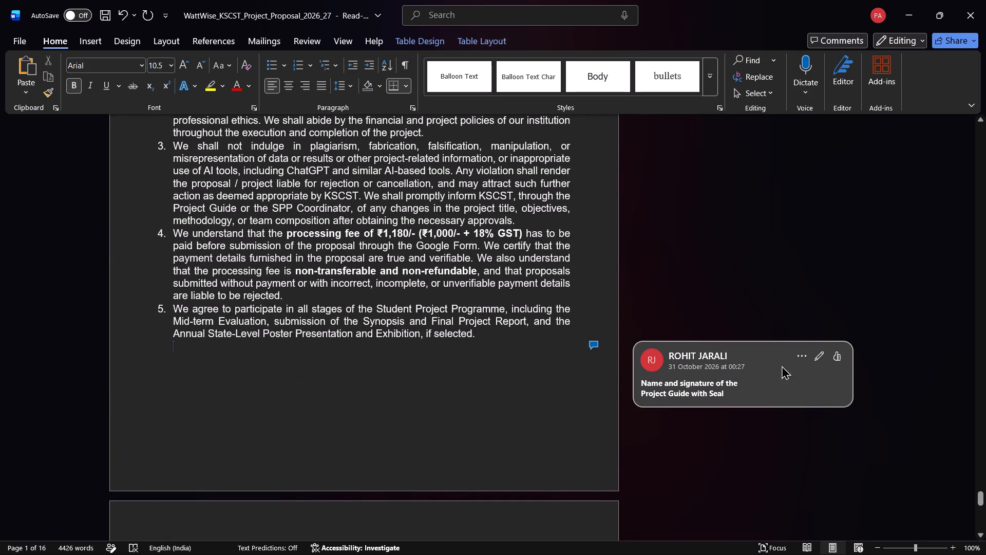
{"action": "left_click", "coordinate": [799, 357]}
{"action": "left_click", "coordinate": [827, 398]}
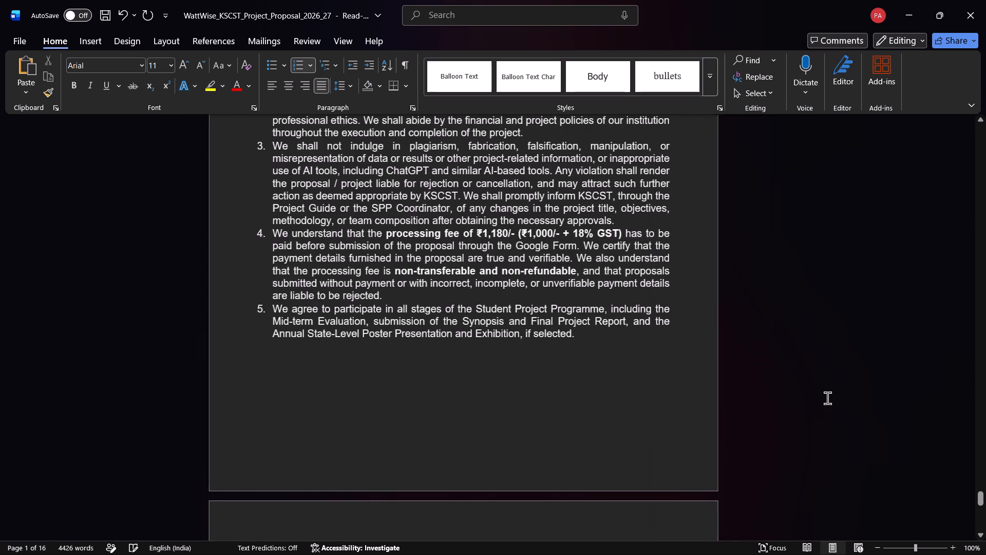
Delete the old project title text after "WATTWISE:" in the Project Details of the Declaration page.
{"action": "scroll", "coordinate": [688, 314], "scroll_direction": "up", "scroll_amount": 3}
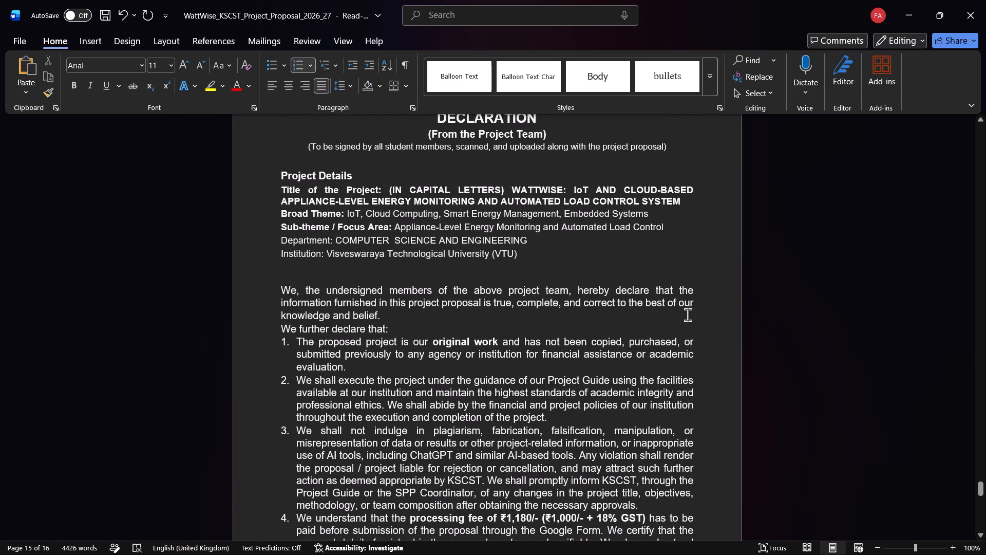
{"action": "scroll", "coordinate": [688, 314], "scroll_direction": "up", "scroll_amount": 1}
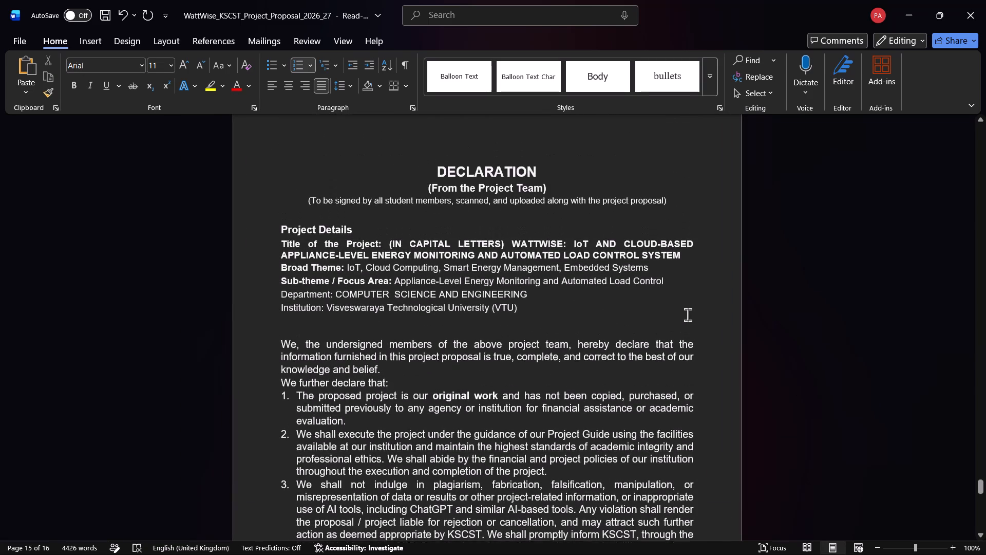
{"action": "scroll", "coordinate": [688, 314], "scroll_direction": "up", "scroll_amount": 1}
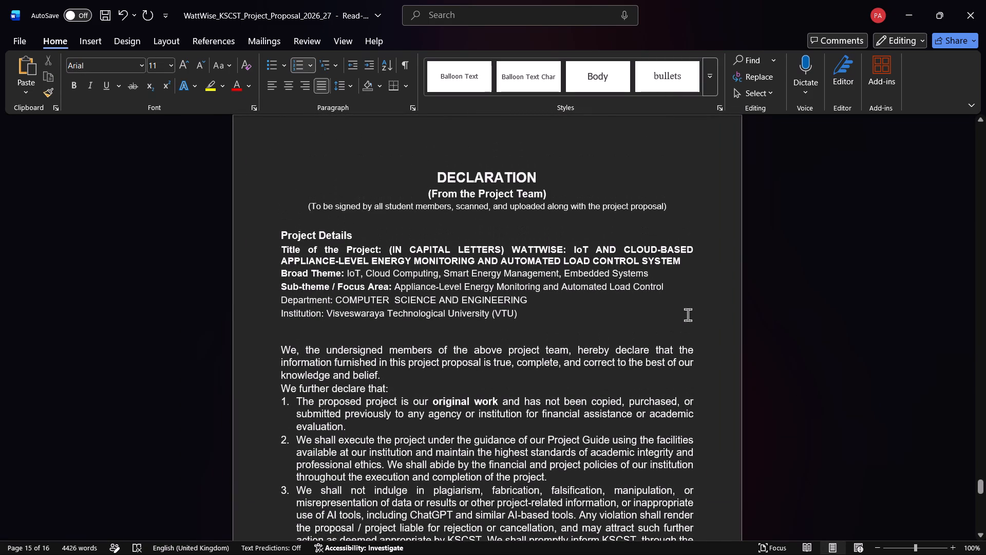
{"action": "scroll", "coordinate": [688, 314], "scroll_direction": "down", "scroll_amount": 1}
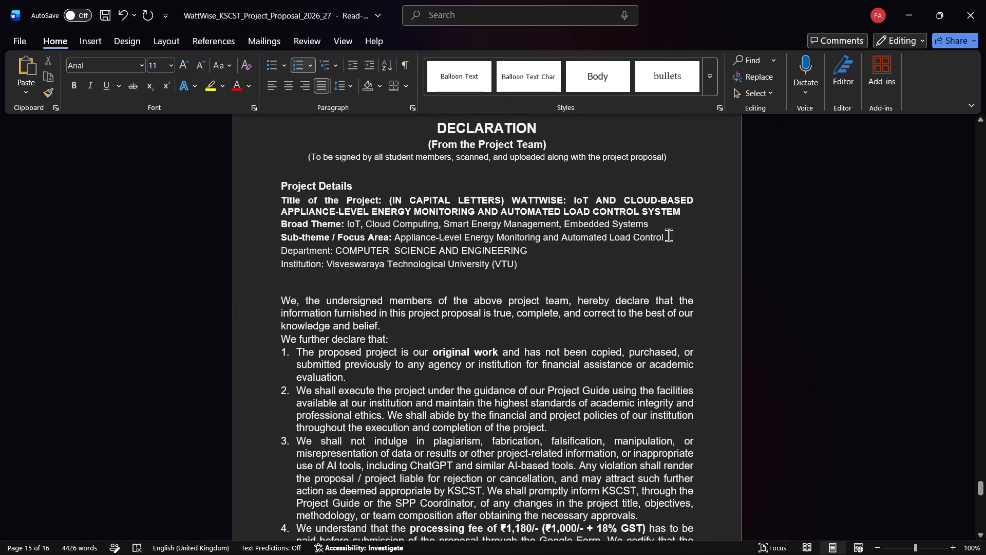
{"action": "left_click_drag", "start_coordinate": [682, 212], "coordinate": [590, 195]}
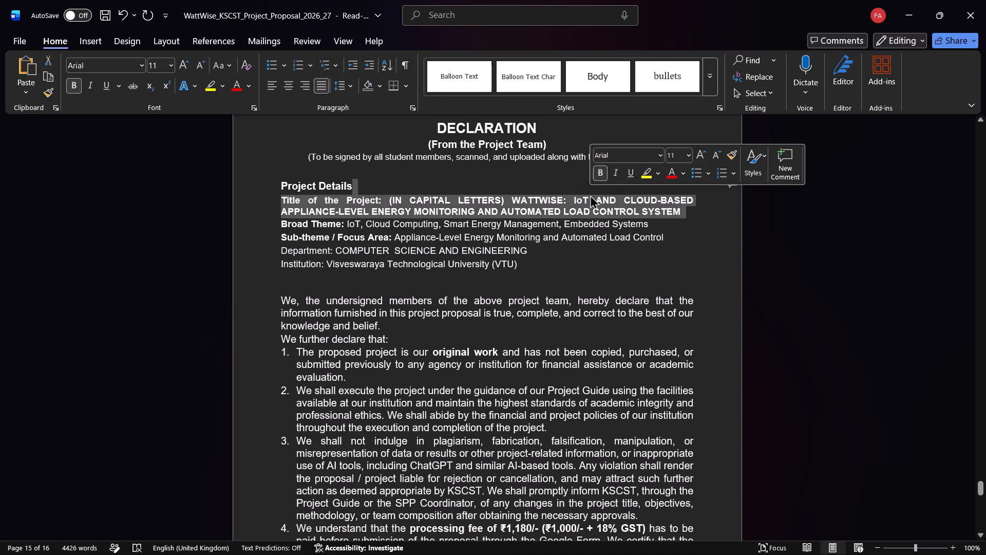
{"action": "left_click", "coordinate": [590, 195]}
{"action": "left_click", "coordinate": [679, 216]}
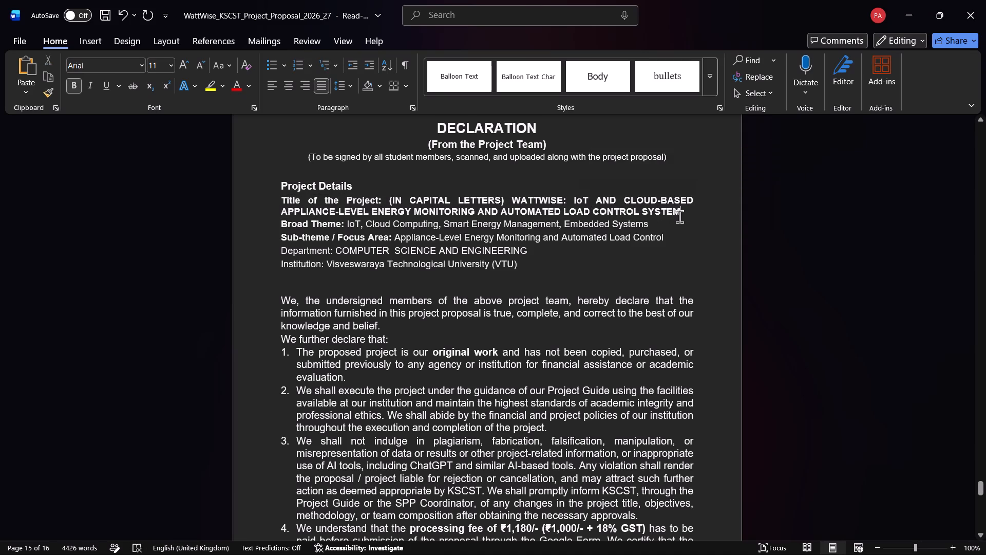
{"action": "left_click", "coordinate": [679, 216]}
{"action": "key", "text": "ctrl+BackSpace"}
{"action": "key", "text": "ctrl+BackSpace"}
{"action": "key", "text": "ctrl+BackSpace"}
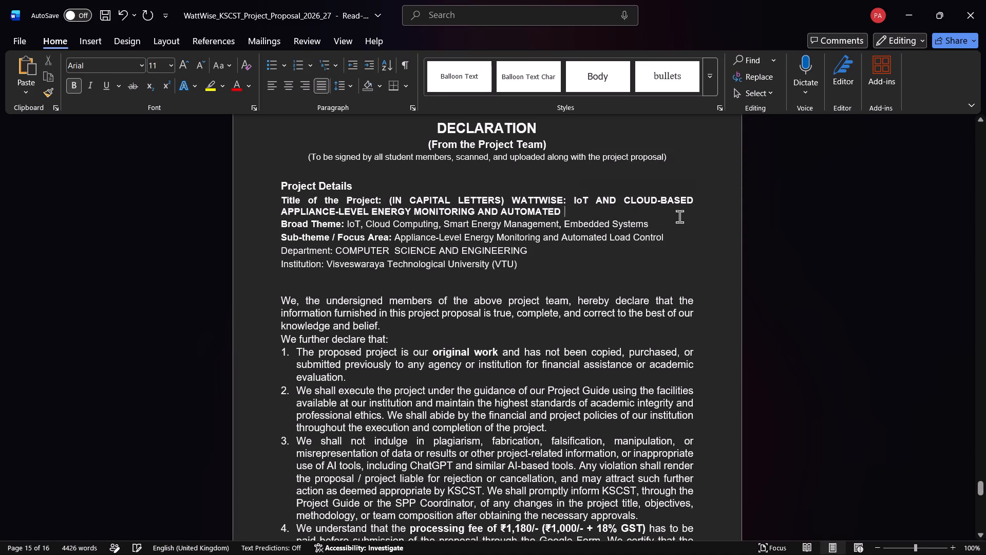
{"action": "key", "text": "ctrl+BackSpace"}
{"action": "key", "text": "ctrl+BackSpace"}
{"action": "key", "text": "ctrl+BackSpace"}
{"action": "key", "text": "ctrl+BackSpace"}
{"action": "key", "text": "ctrl+BackSpace"}
{"action": "key", "text": "ctrl+BackSpace"}
{"action": "key", "text": "ctrl+BackSpace"}
{"action": "key", "text": "ctrl+BackSpace"}
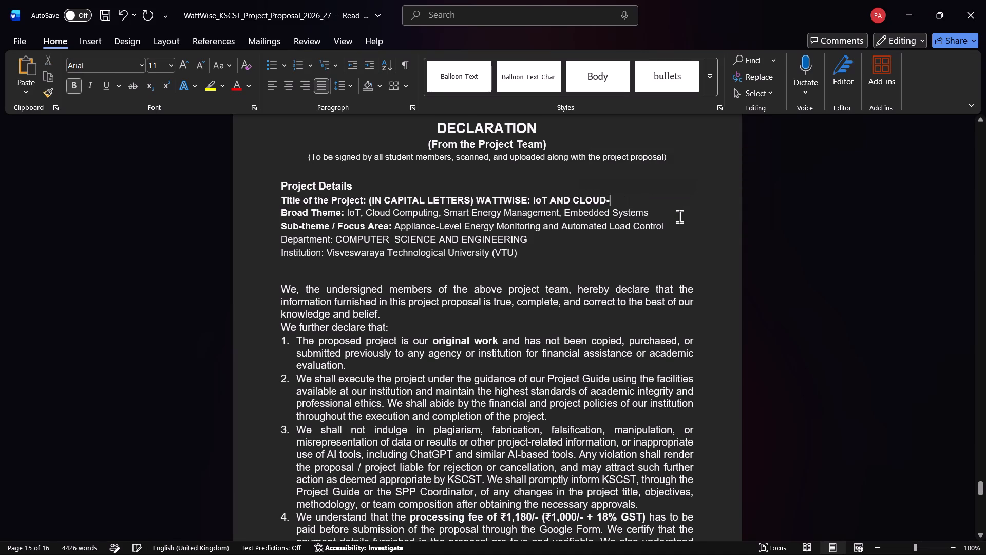
{"action": "key", "text": "ctrl+BackSpace"}
{"action": "key", "text": "ctrl+BackSpace"}
{"action": "key", "text": "ctrl+BackSpace"}
{"action": "key", "text": "ctrl+BackSpace"}
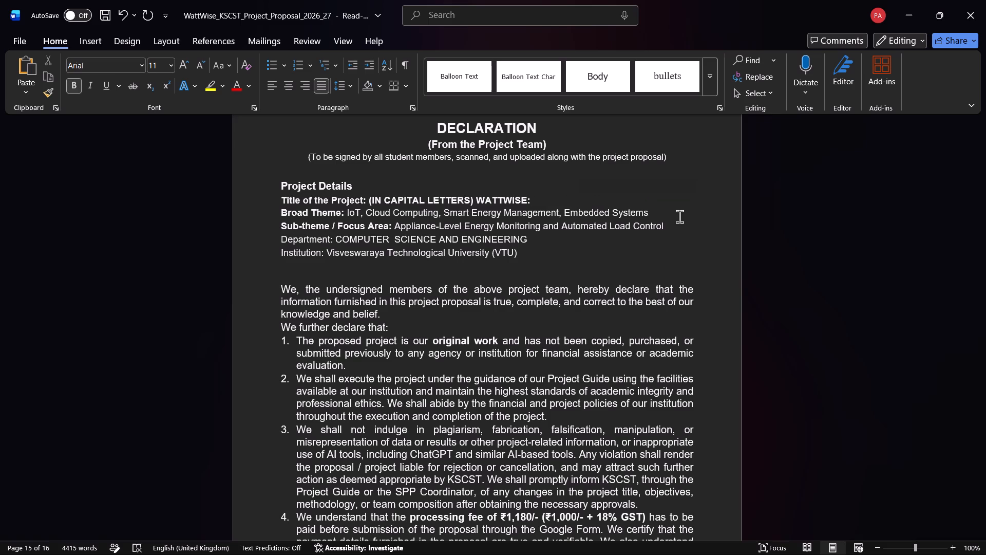
Enter "Smart Electricity Monitoring And Management System" after "WATTWISE:" as the project title on the Declaration page.
{"action": "type", "text": "Smart Electricity And"}
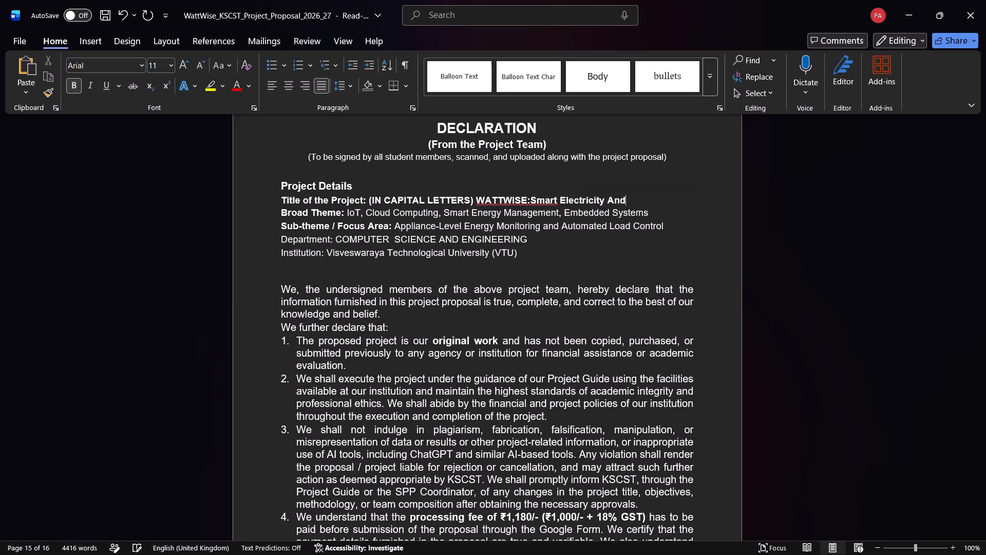
{"action": "key", "text": "space"}
{"action": "key", "text": "Left"}
{"action": "key", "text": "Left"}
{"action": "key", "text": "Left"}
{"action": "key", "text": "Left"}
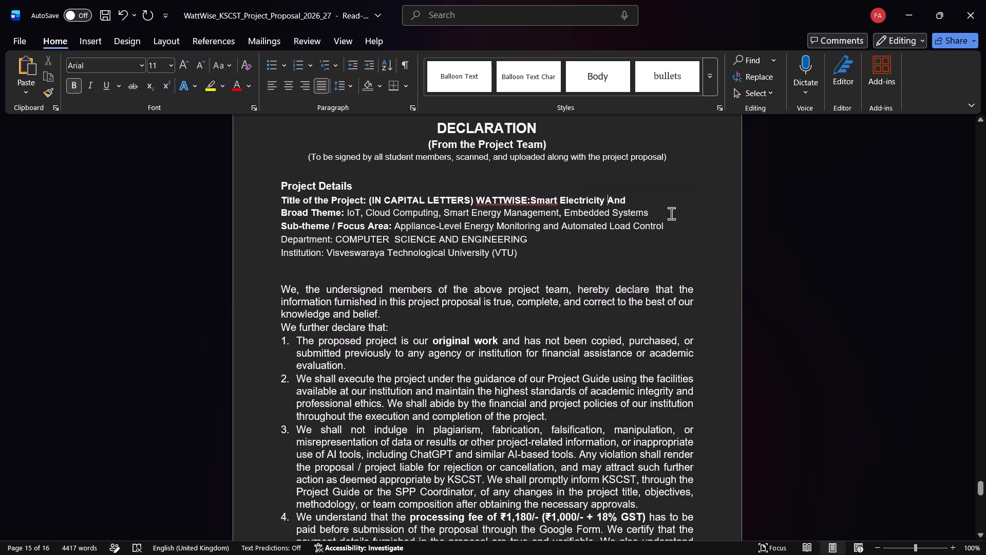
{"action": "type", "text": "Monitoring"}
{"action": "key", "text": "space"}
{"action": "key", "text": "Right"}
{"action": "key", "text": "Right"}
{"action": "key", "text": "Right"}
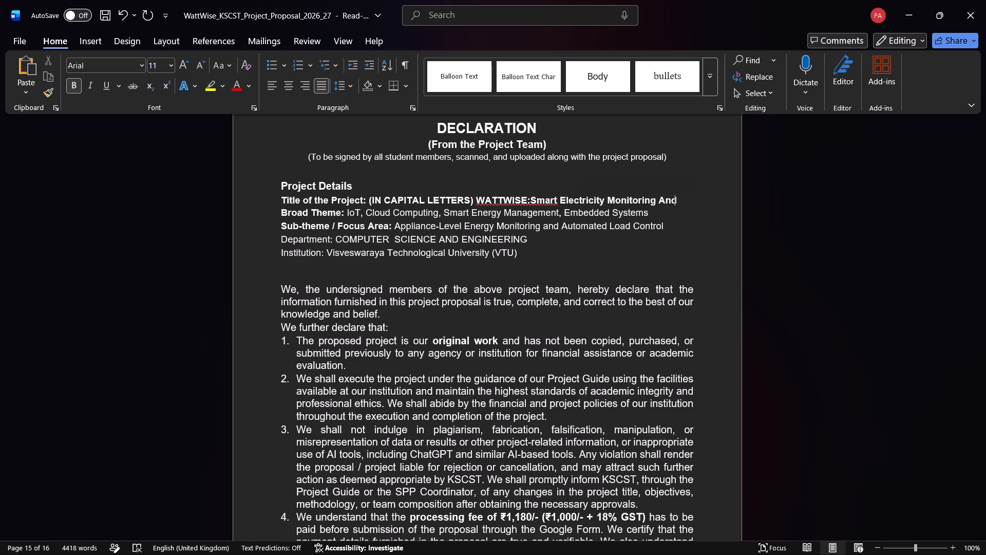
{"action": "key", "text": "space"}
{"action": "type", "text": "Mag"}
{"action": "key", "text": "BackSpace"}
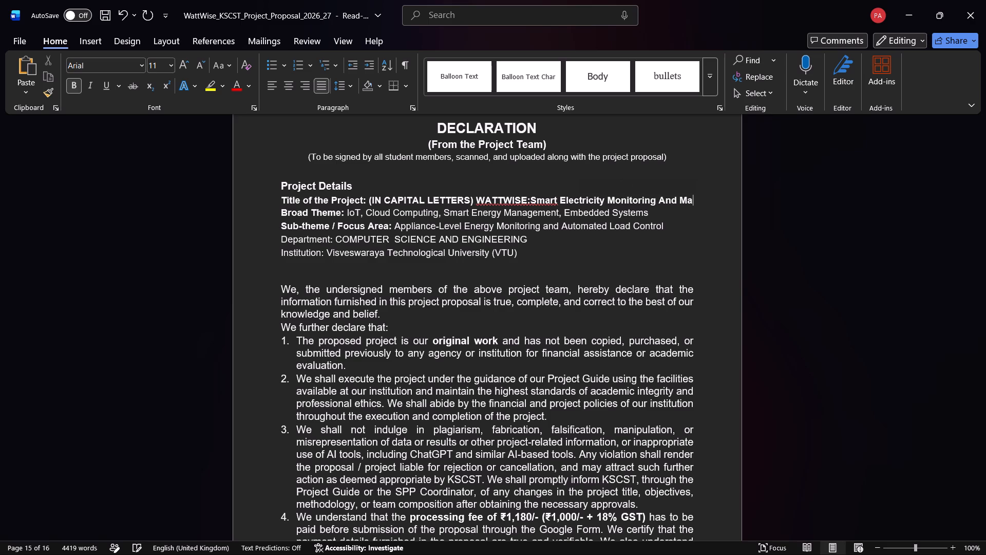
{"action": "type", "text": "nagement System"}
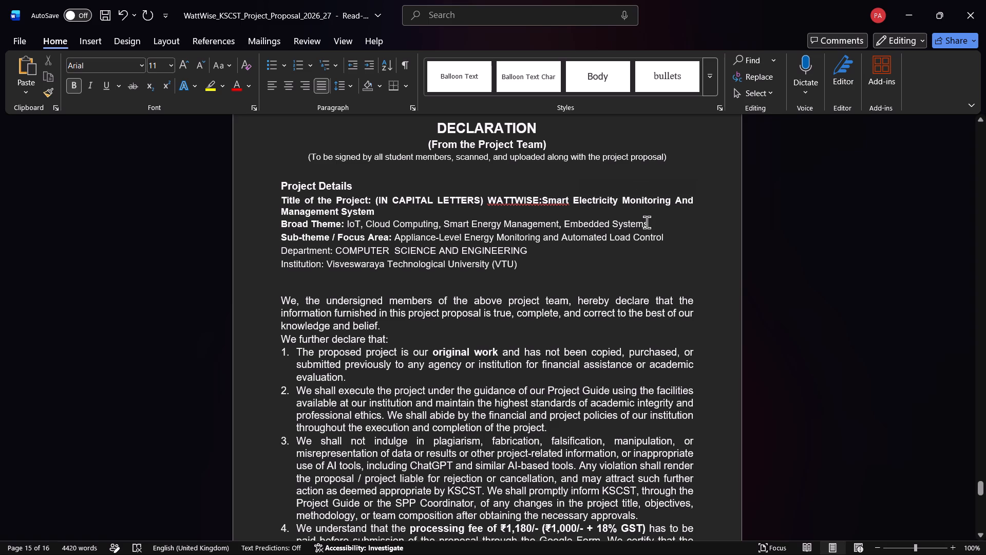
Review the declaration clauses, the student details table and the signature blocks, checking back up to the project details.
{"action": "scroll", "coordinate": [647, 222], "scroll_direction": "down", "scroll_amount": 8}
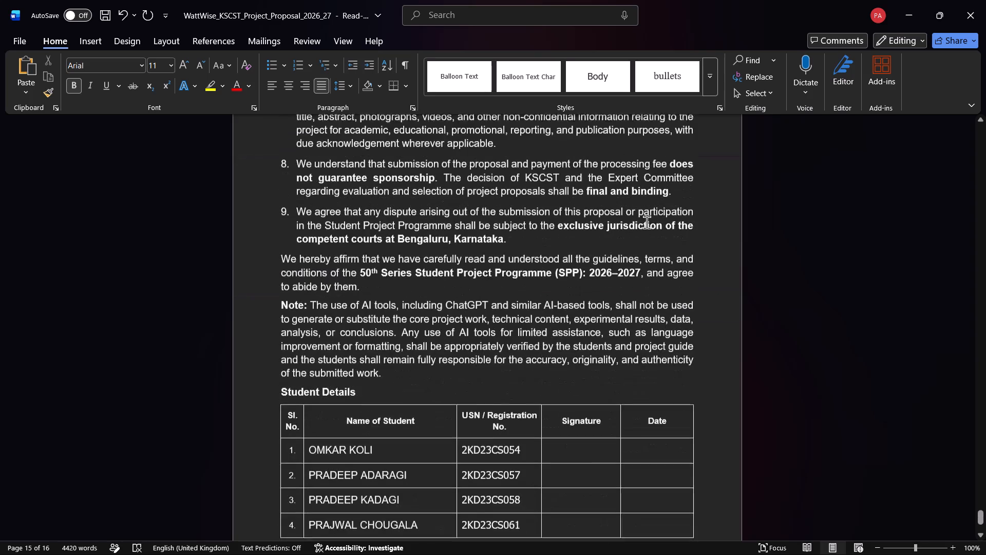
{"action": "scroll", "coordinate": [647, 222], "scroll_direction": "down", "scroll_amount": 3}
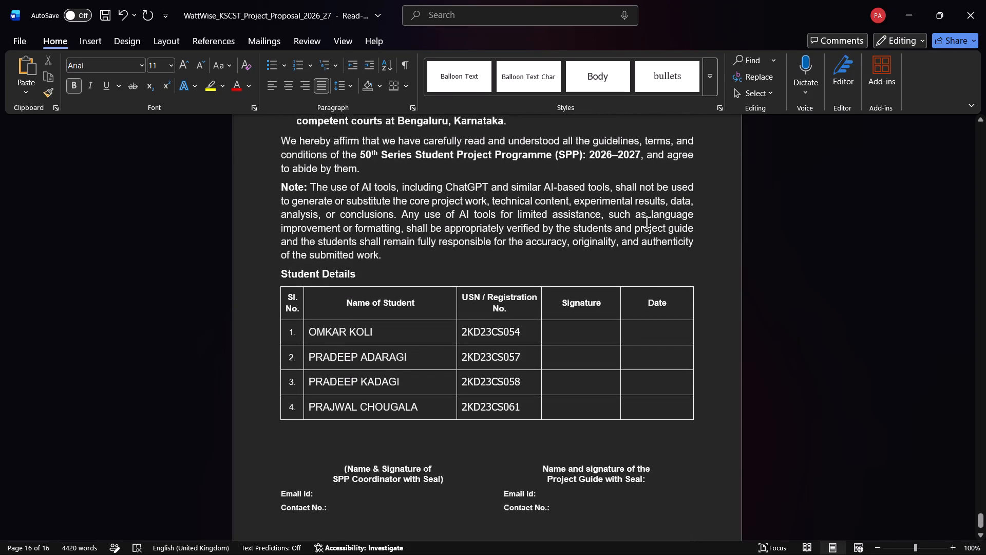
{"action": "scroll", "coordinate": [647, 222], "scroll_direction": "down", "scroll_amount": 10}
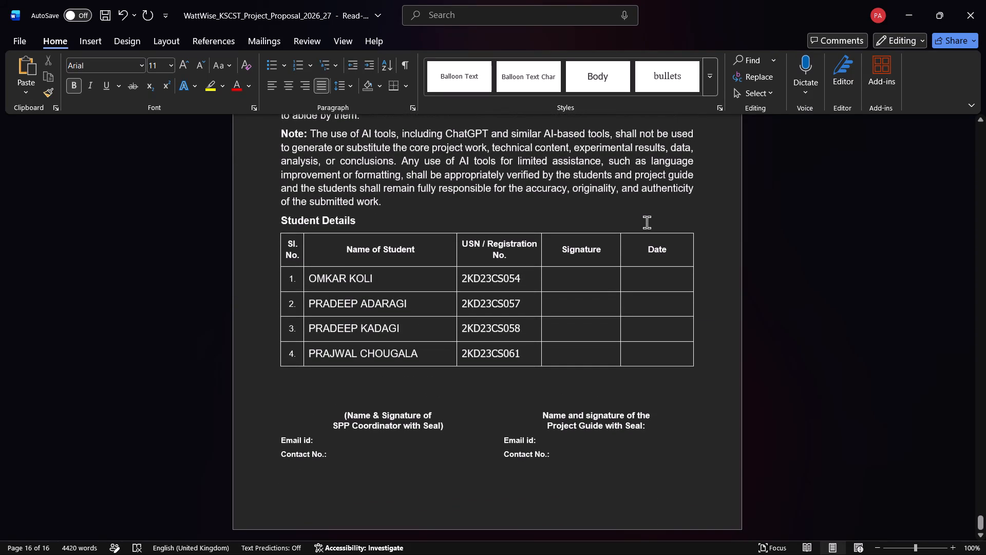
{"action": "scroll", "coordinate": [647, 222], "scroll_direction": "down", "scroll_amount": 1}
{"action": "scroll", "coordinate": [647, 225], "scroll_direction": "up", "scroll_amount": 1}
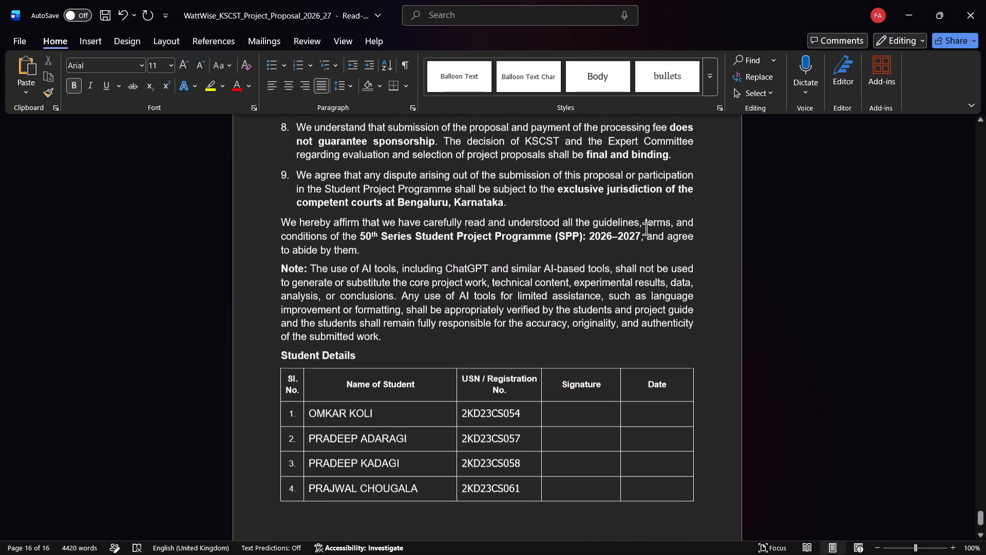
{"action": "scroll", "coordinate": [647, 240], "scroll_direction": "up", "scroll_amount": 3}
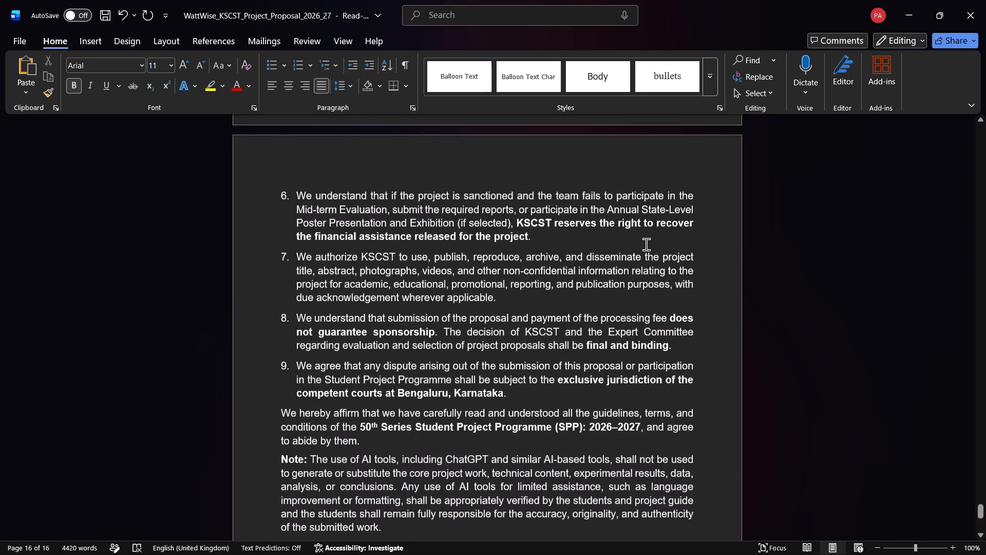
{"action": "scroll", "coordinate": [646, 244], "scroll_direction": "up", "scroll_amount": 6}
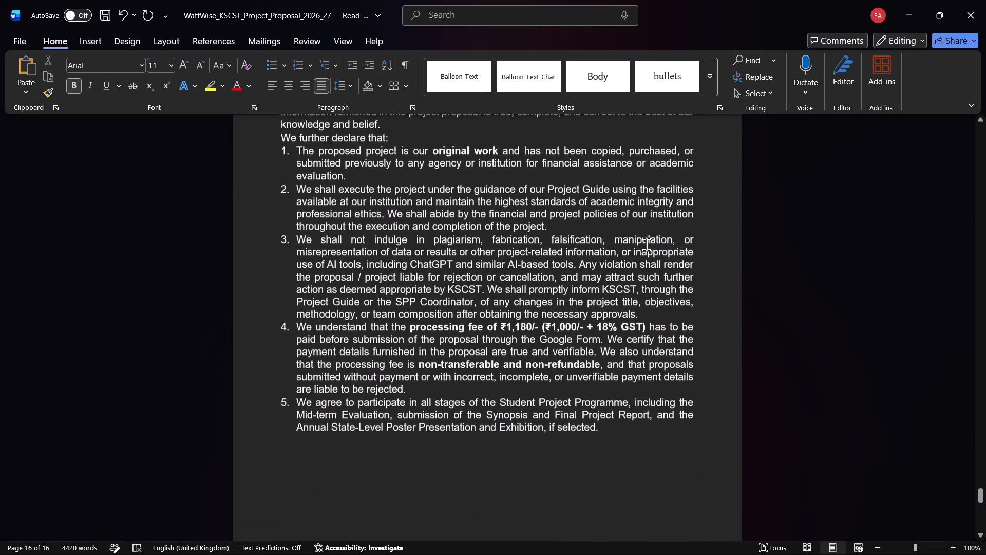
{"action": "scroll", "coordinate": [646, 244], "scroll_direction": "up", "scroll_amount": 1}
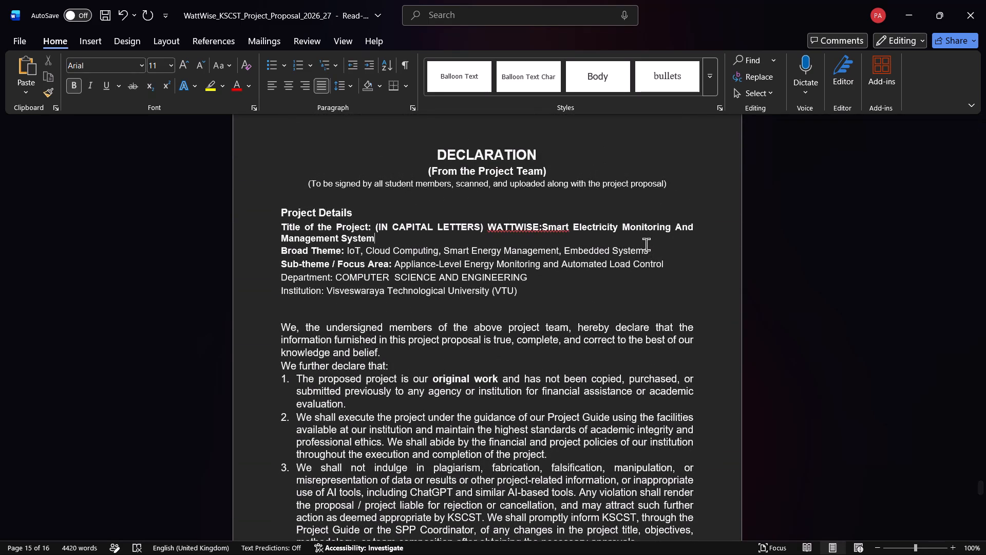
Check back from the Declaration page through the student signature table and the processing fee payment details to the references.
{"action": "scroll", "coordinate": [646, 244], "scroll_direction": "up", "scroll_amount": 1}
{"action": "scroll", "coordinate": [646, 244], "scroll_direction": "down", "scroll_amount": 1}
{"action": "scroll", "coordinate": [646, 244], "scroll_direction": "up", "scroll_amount": 2}
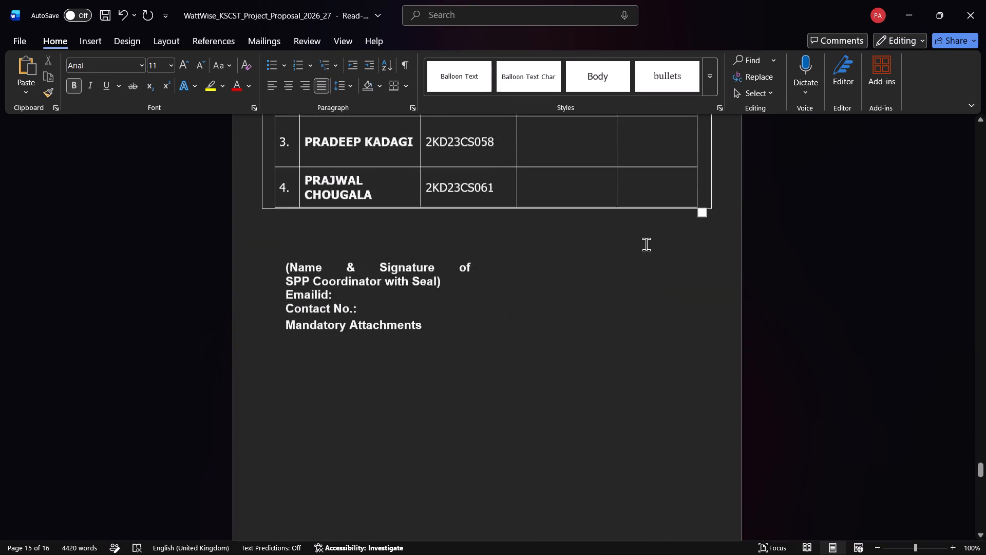
{"action": "scroll", "coordinate": [646, 244], "scroll_direction": "up", "scroll_amount": 2}
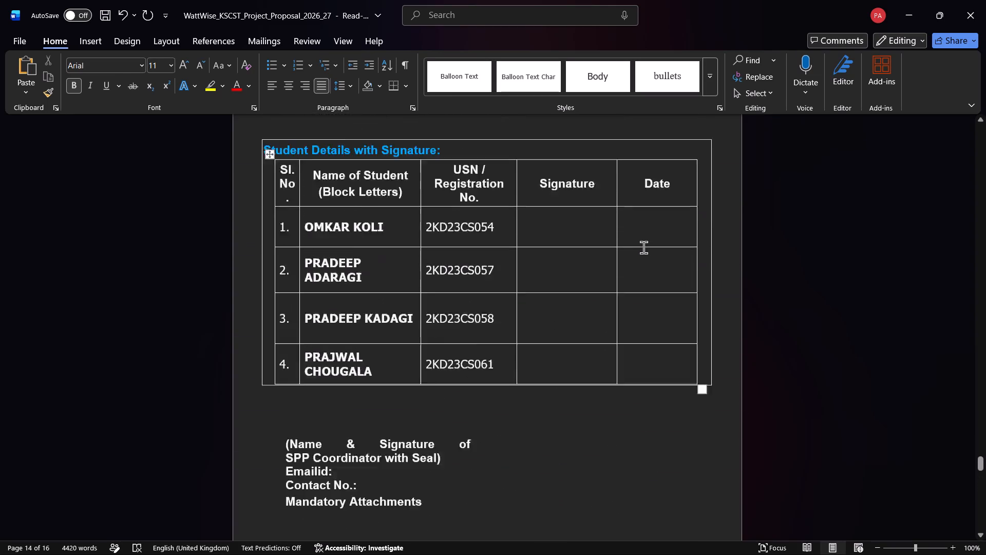
{"action": "scroll", "coordinate": [643, 247], "scroll_direction": "up", "scroll_amount": 1}
{"action": "scroll", "coordinate": [643, 247], "scroll_direction": "down", "scroll_amount": 1}
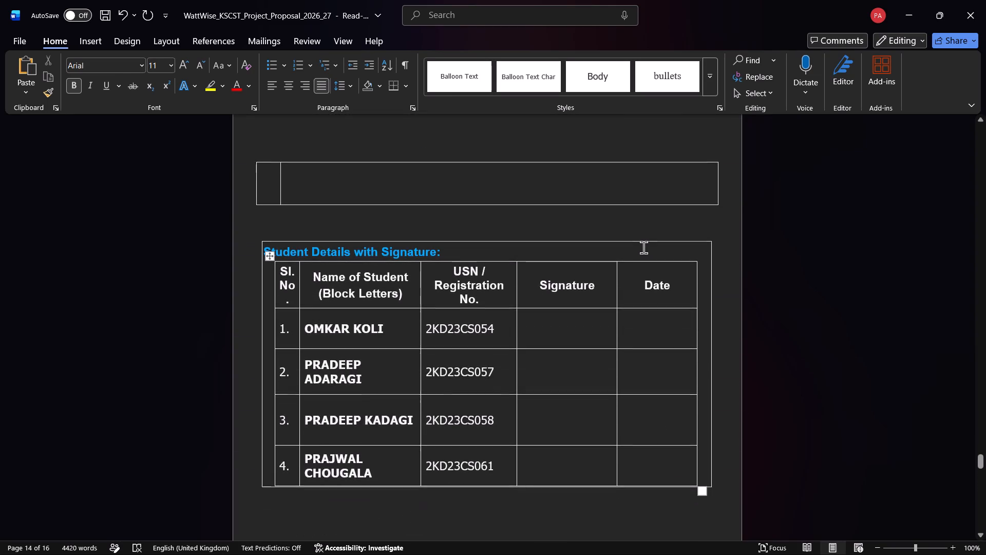
{"action": "scroll", "coordinate": [643, 247], "scroll_direction": "up", "scroll_amount": 6}
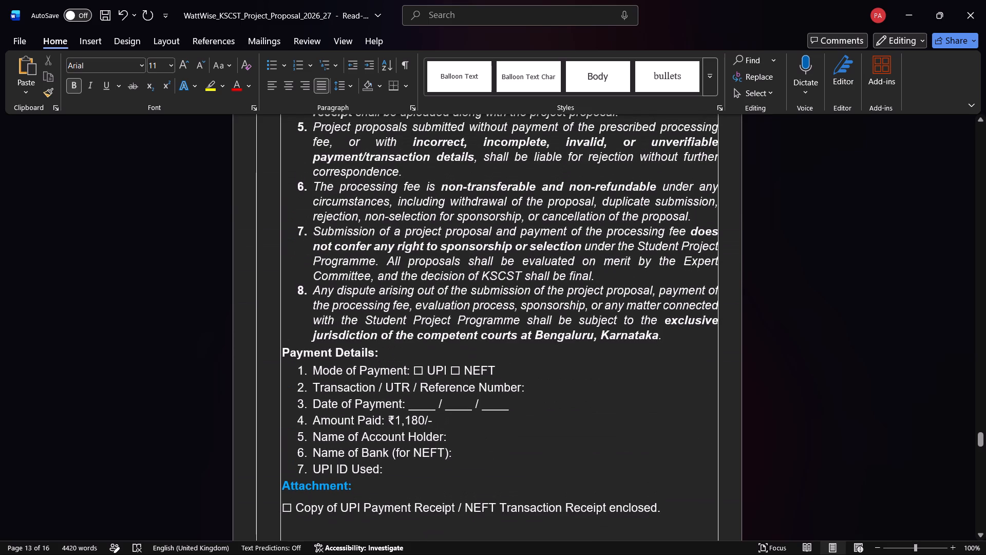
{"action": "scroll", "coordinate": [643, 247], "scroll_direction": "up", "scroll_amount": 4}
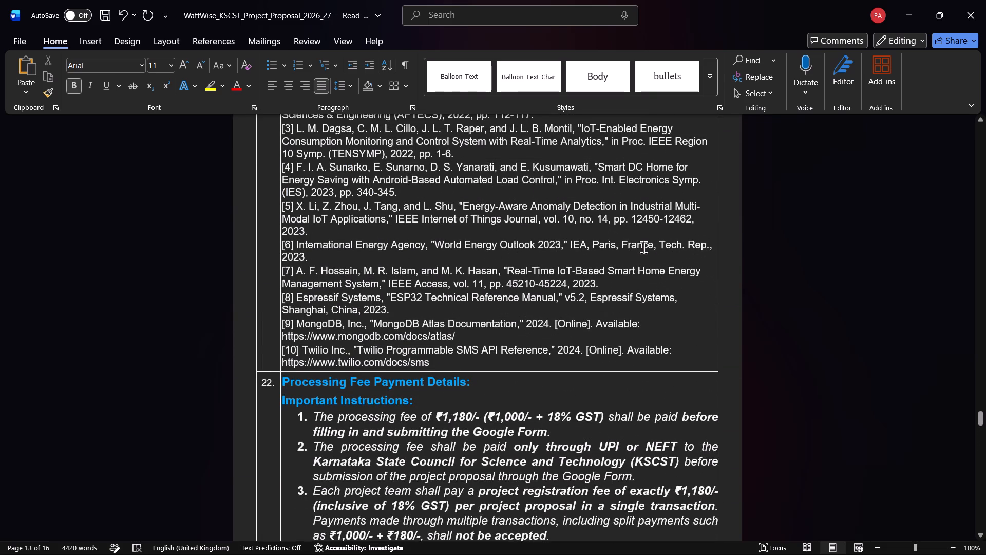
Review the budget estimate, major requirements, available facilities, work plan and relevance sections.
{"action": "scroll", "coordinate": [643, 247], "scroll_direction": "up", "scroll_amount": 7}
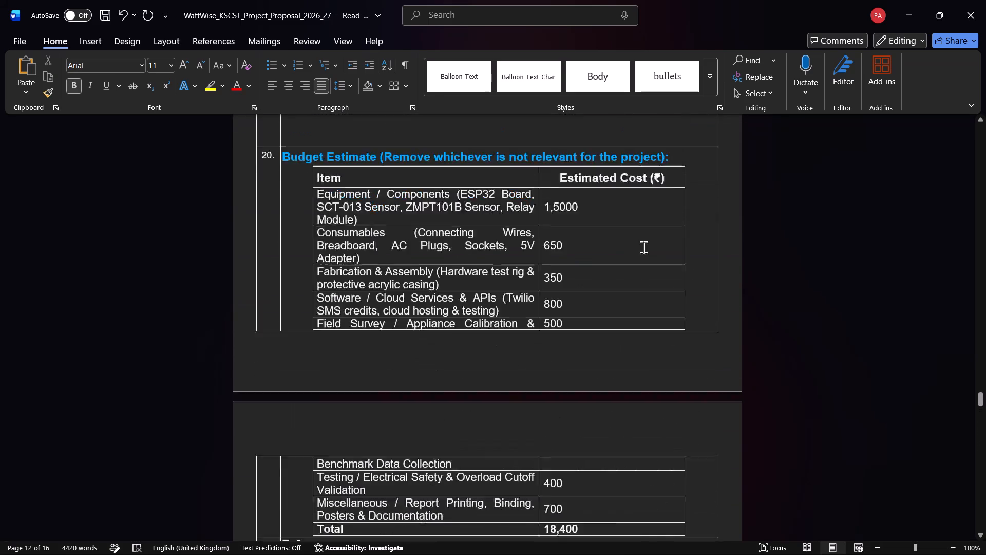
{"action": "scroll", "coordinate": [643, 247], "scroll_direction": "up", "scroll_amount": 6}
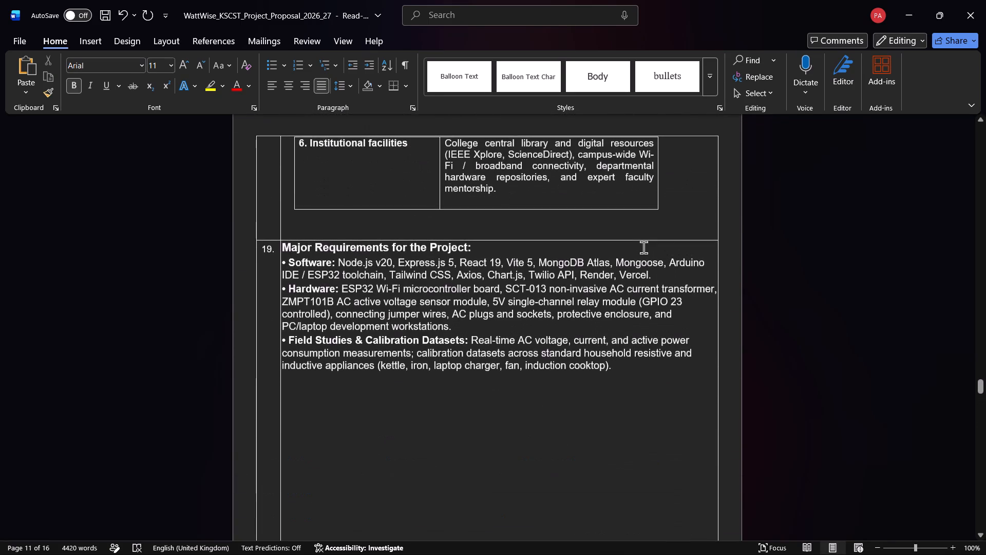
{"action": "scroll", "coordinate": [643, 247], "scroll_direction": "up", "scroll_amount": 5}
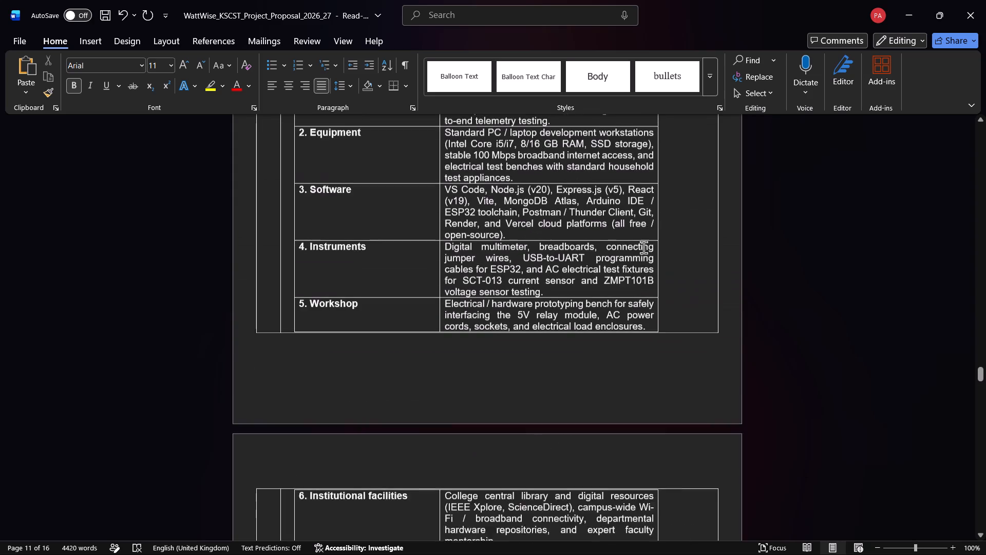
{"action": "scroll", "coordinate": [643, 247], "scroll_direction": "up", "scroll_amount": 3}
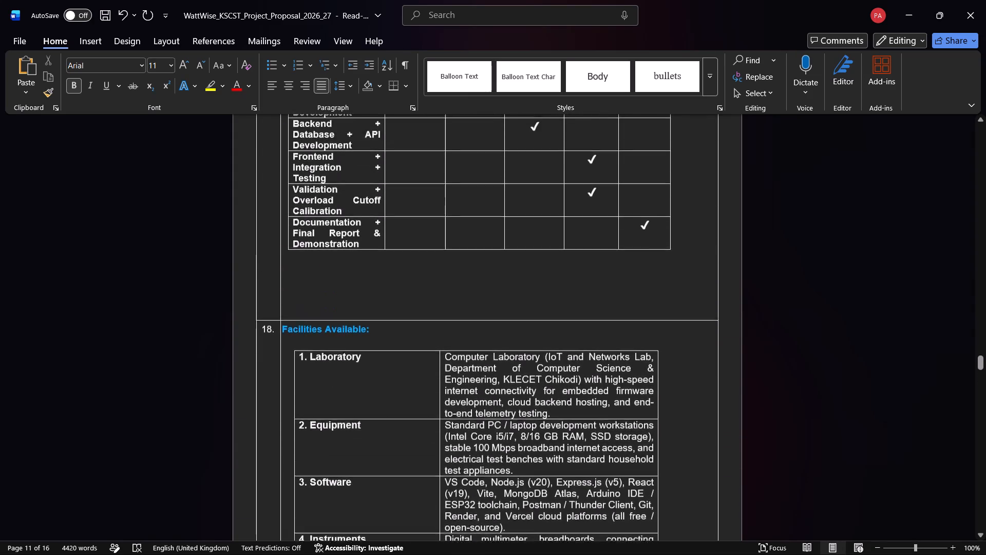
{"action": "scroll", "coordinate": [643, 247], "scroll_direction": "up", "scroll_amount": 3}
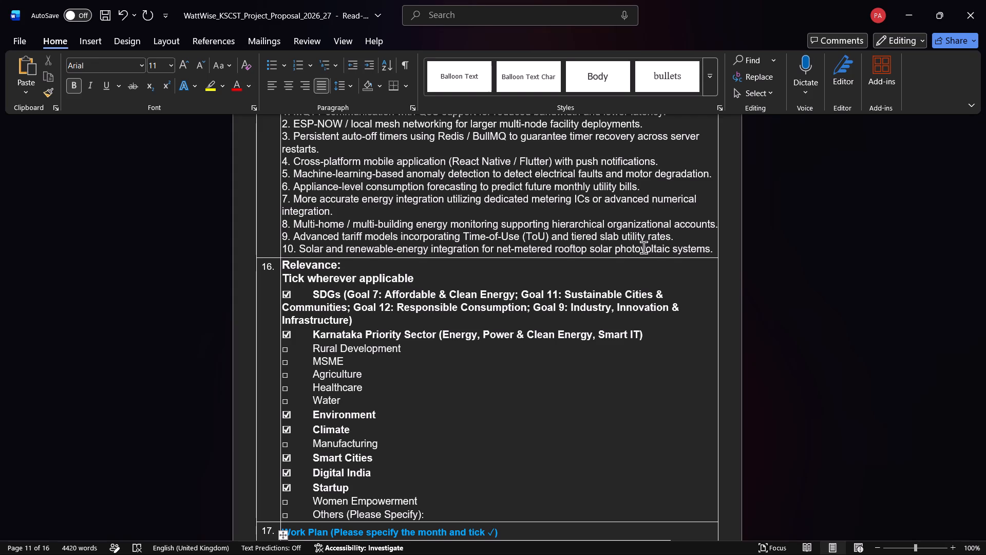
Review the expected outcomes, deliverables, proposed methodology and innovation sections back to the problem statement and research gaps.
{"action": "scroll", "coordinate": [643, 247], "scroll_direction": "up", "scroll_amount": 5}
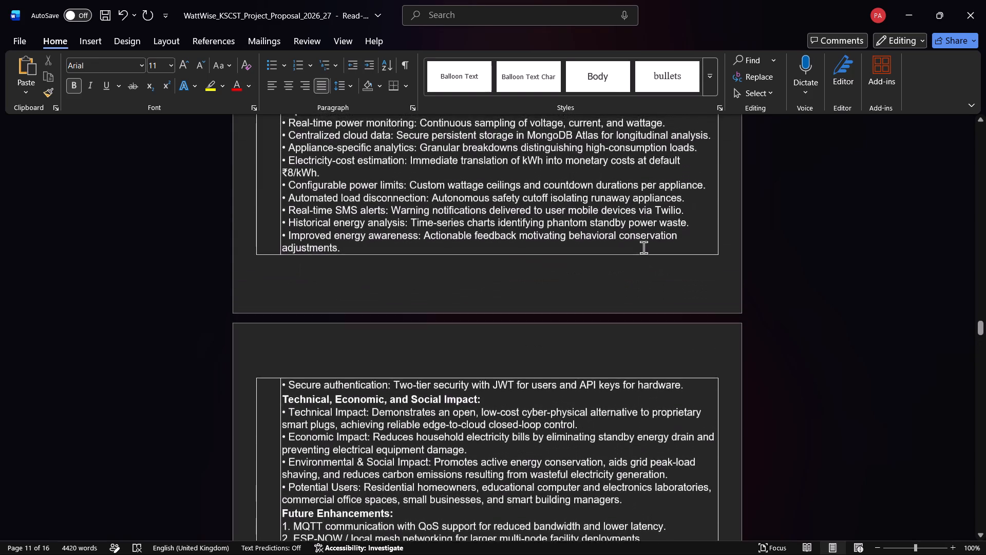
{"action": "scroll", "coordinate": [643, 247], "scroll_direction": "up", "scroll_amount": 3}
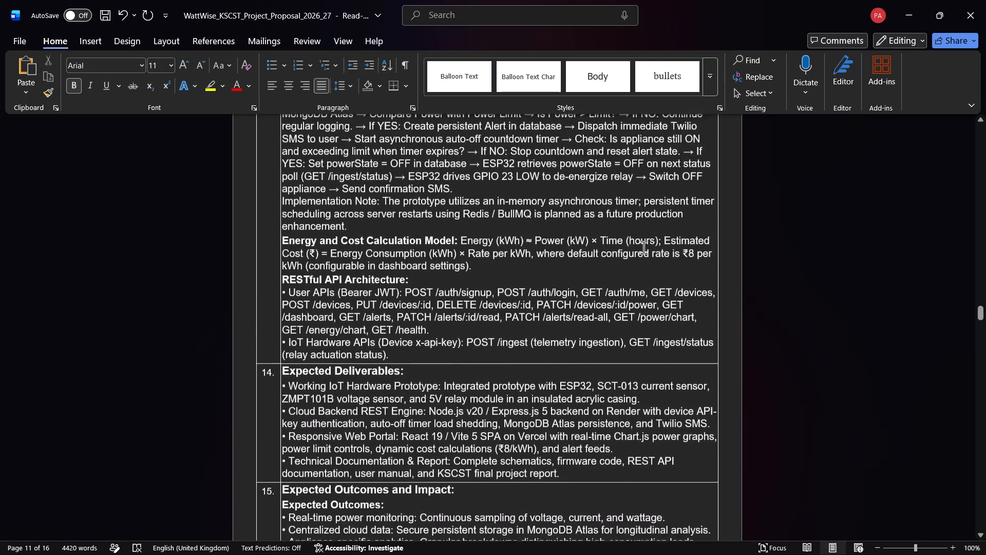
{"action": "scroll", "coordinate": [643, 247], "scroll_direction": "up", "scroll_amount": 6}
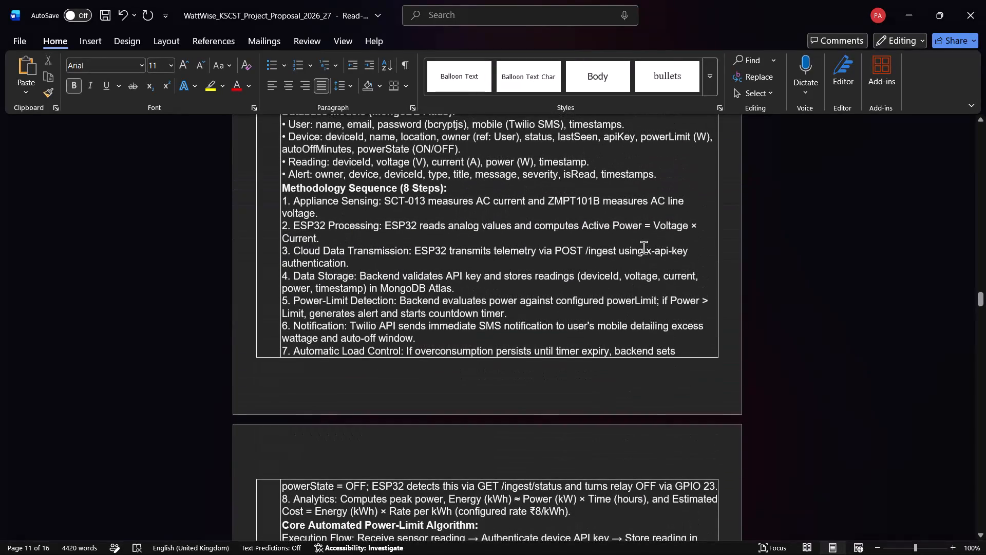
{"action": "scroll", "coordinate": [643, 247], "scroll_direction": "up", "scroll_amount": 6}
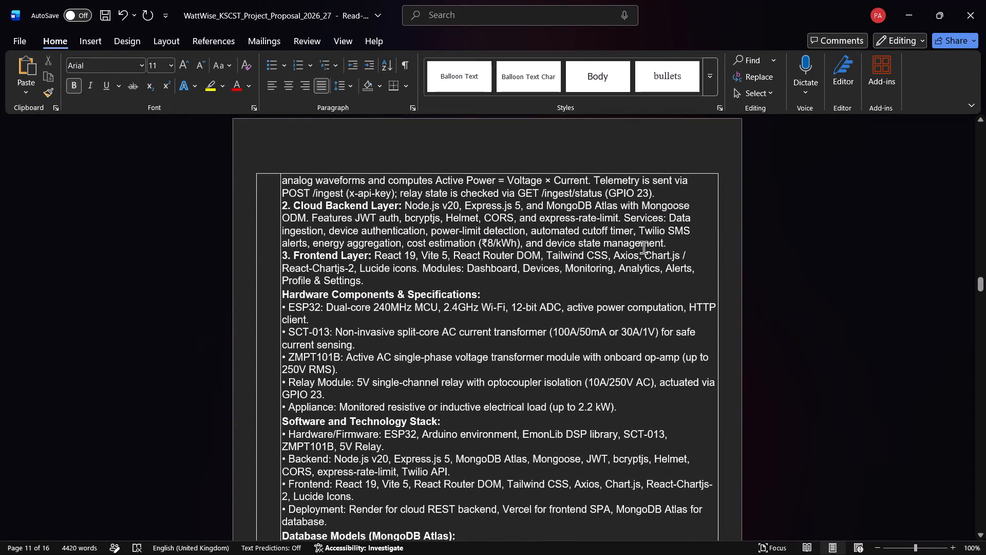
{"action": "scroll", "coordinate": [643, 247], "scroll_direction": "up", "scroll_amount": 3}
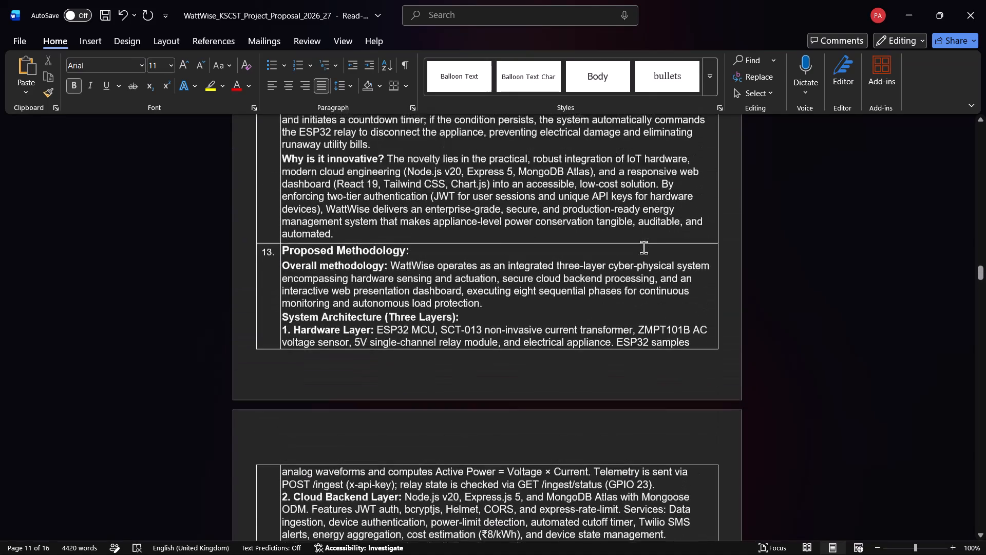
{"action": "scroll", "coordinate": [643, 247], "scroll_direction": "up", "scroll_amount": 7}
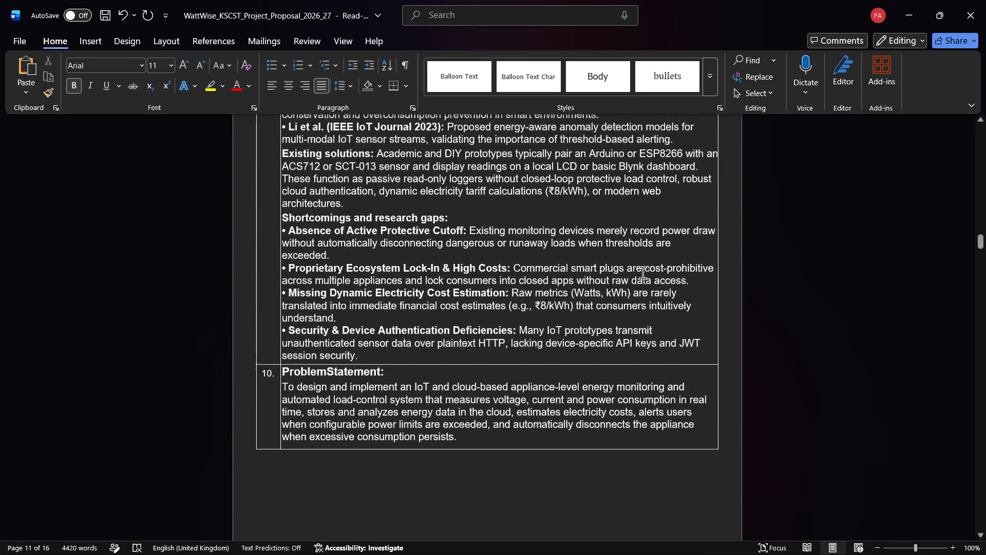
Review the project background, SPP coordinator and student team details, back to the general information on the first page.
{"action": "scroll", "coordinate": [642, 272], "scroll_direction": "up", "scroll_amount": 5}
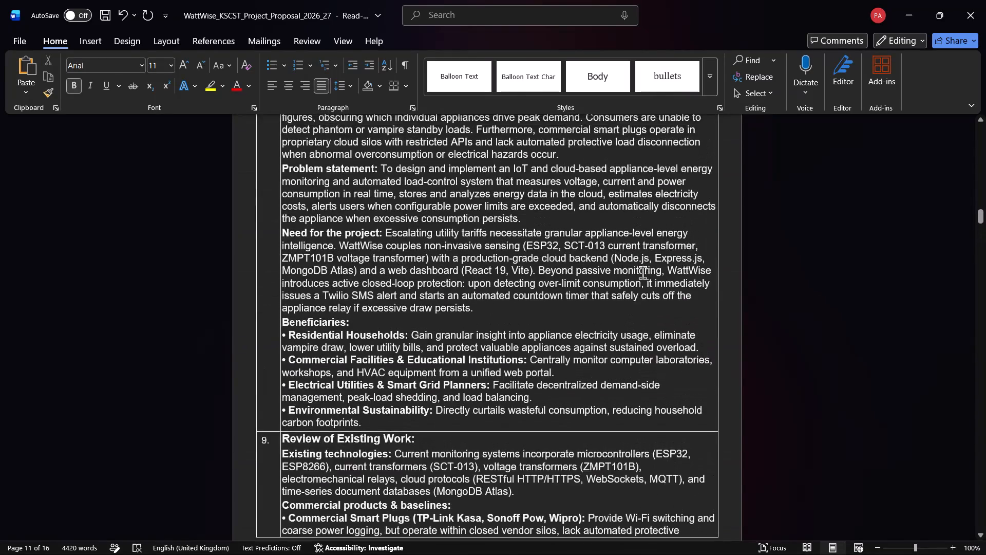
{"action": "scroll", "coordinate": [642, 272], "scroll_direction": "up", "scroll_amount": 5}
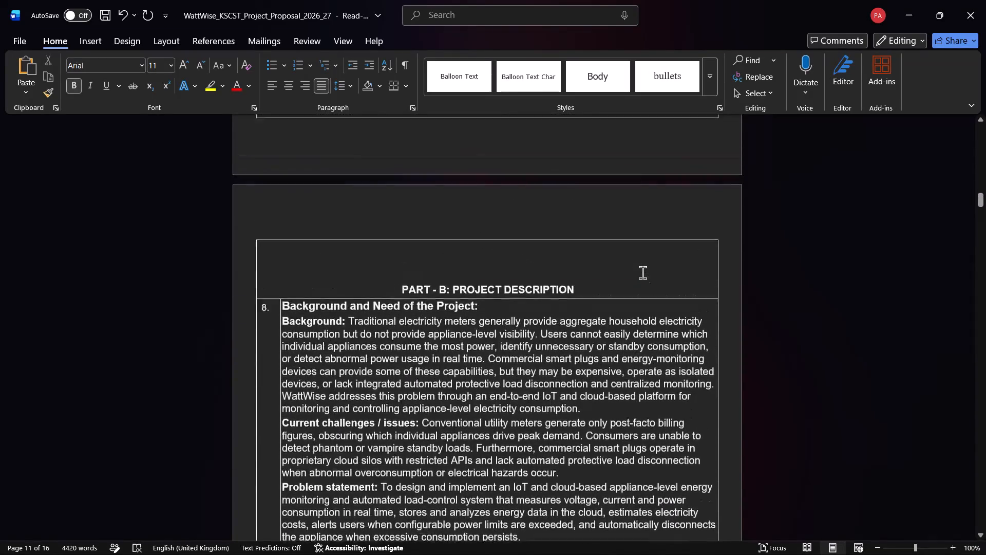
{"action": "scroll", "coordinate": [642, 272], "scroll_direction": "up", "scroll_amount": 7}
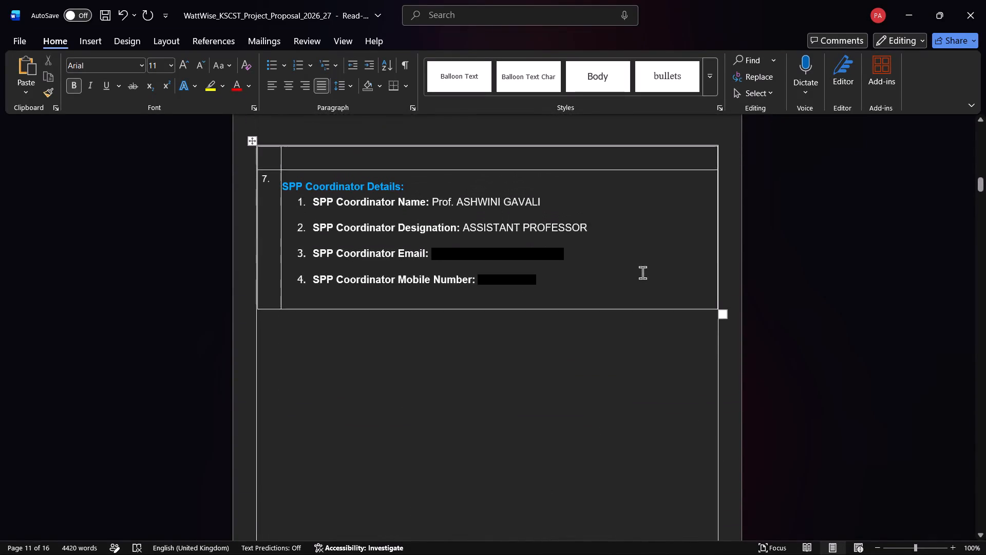
{"action": "scroll", "coordinate": [642, 272], "scroll_direction": "up", "scroll_amount": 6}
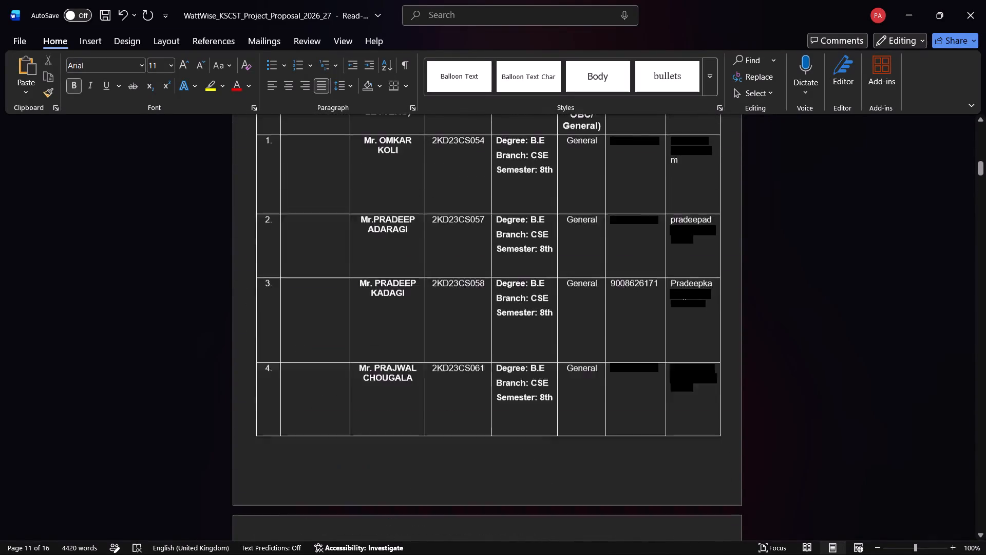
{"action": "scroll", "coordinate": [642, 272], "scroll_direction": "up", "scroll_amount": 1}
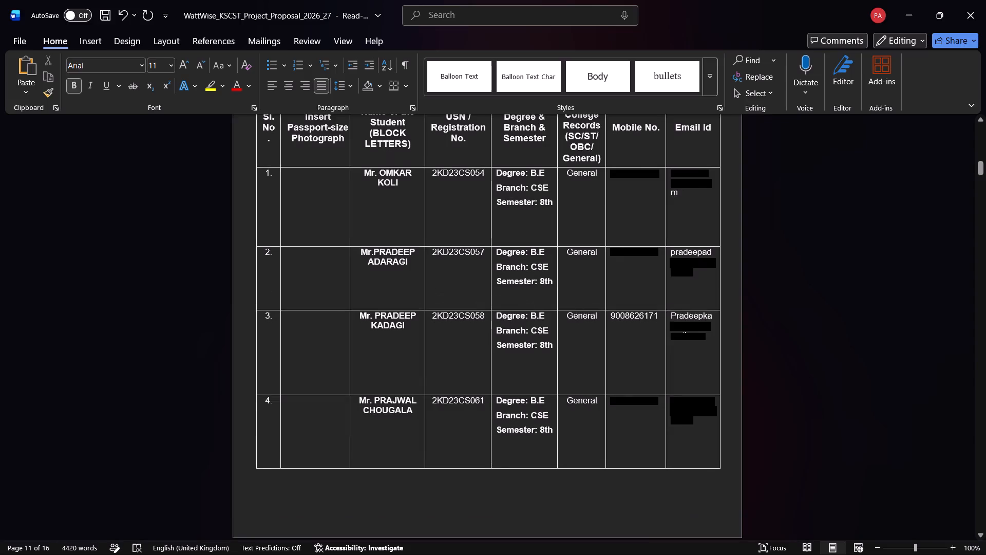
{"action": "scroll", "coordinate": [642, 272], "scroll_direction": "up", "scroll_amount": 1}
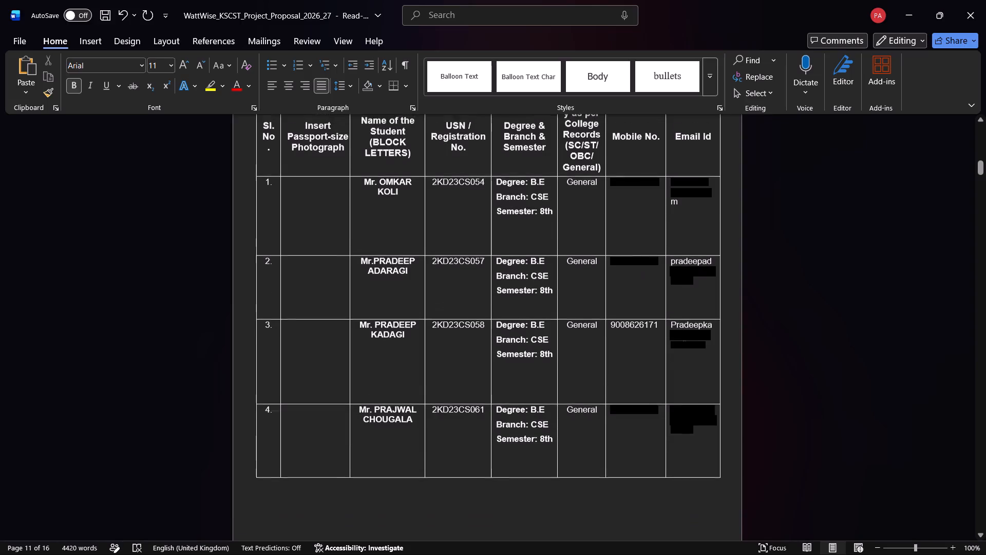
{"action": "scroll", "coordinate": [642, 272], "scroll_direction": "up", "scroll_amount": 4}
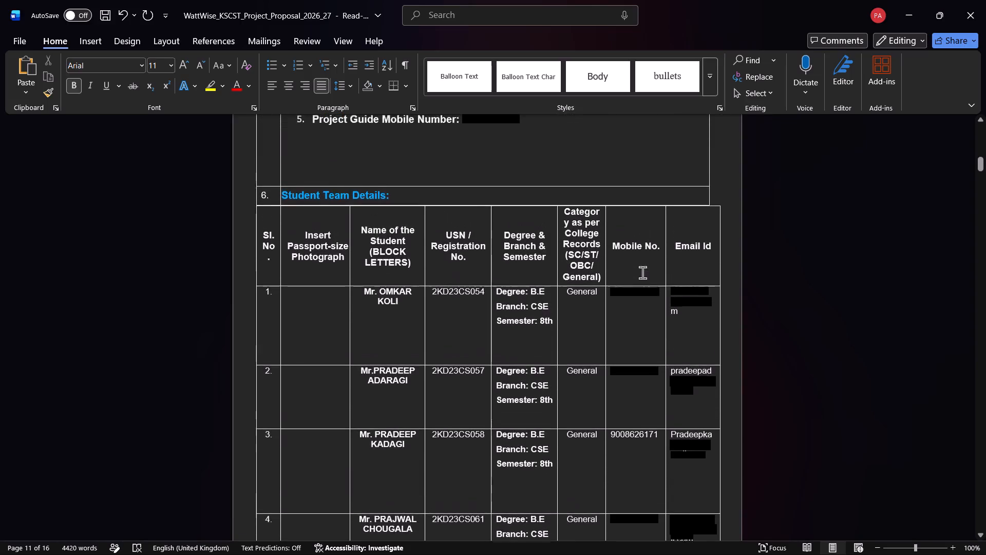
{"action": "scroll", "coordinate": [642, 272], "scroll_direction": "up", "scroll_amount": 8}
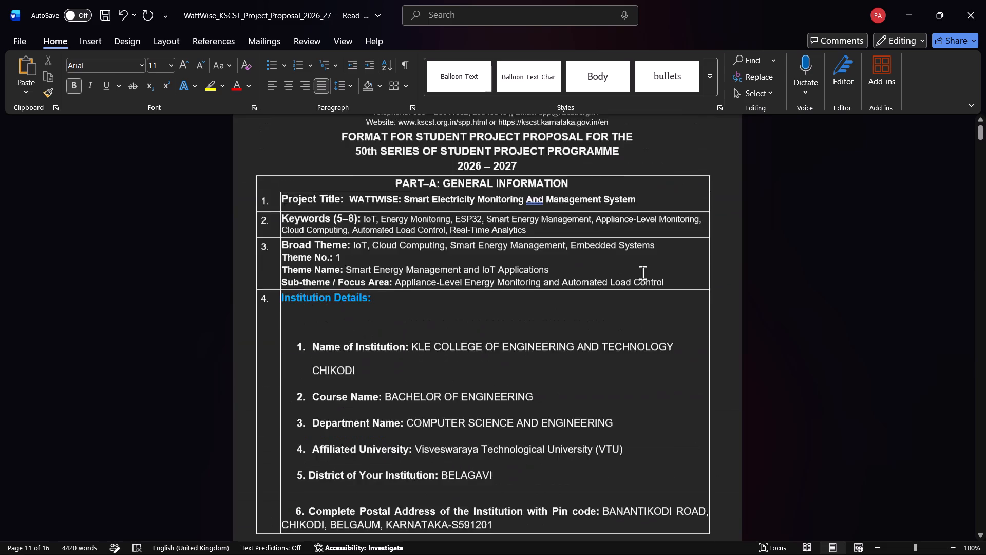
{"action": "scroll", "coordinate": [642, 272], "scroll_direction": "up", "scroll_amount": 1}
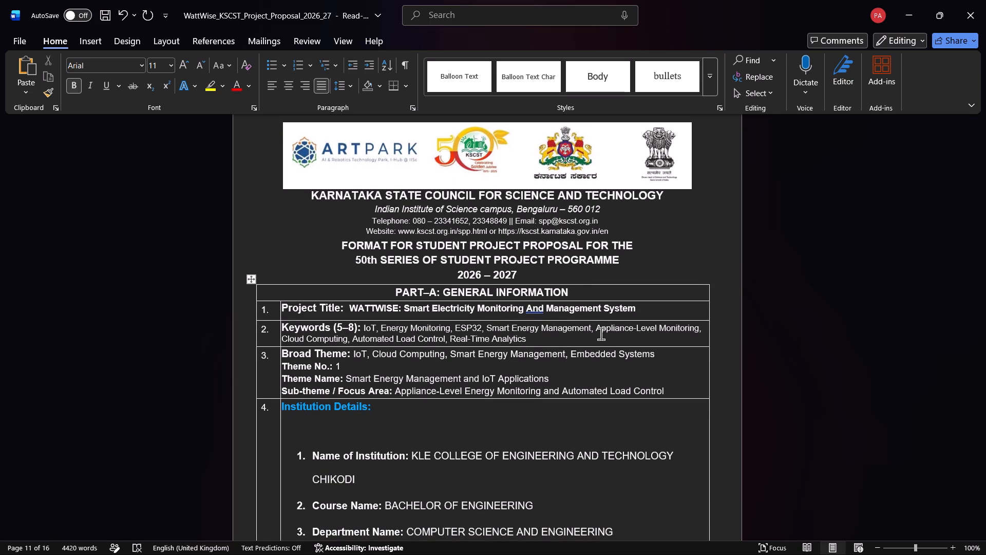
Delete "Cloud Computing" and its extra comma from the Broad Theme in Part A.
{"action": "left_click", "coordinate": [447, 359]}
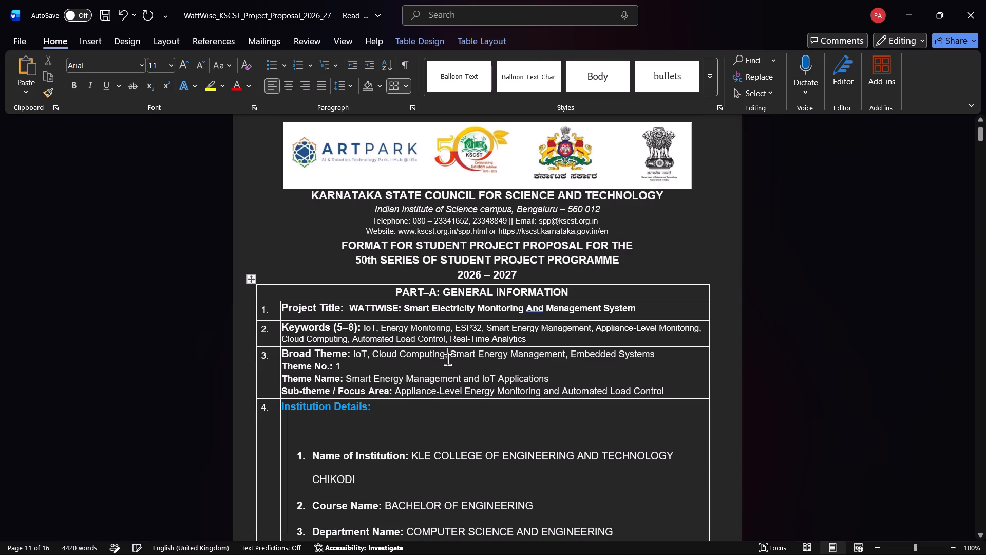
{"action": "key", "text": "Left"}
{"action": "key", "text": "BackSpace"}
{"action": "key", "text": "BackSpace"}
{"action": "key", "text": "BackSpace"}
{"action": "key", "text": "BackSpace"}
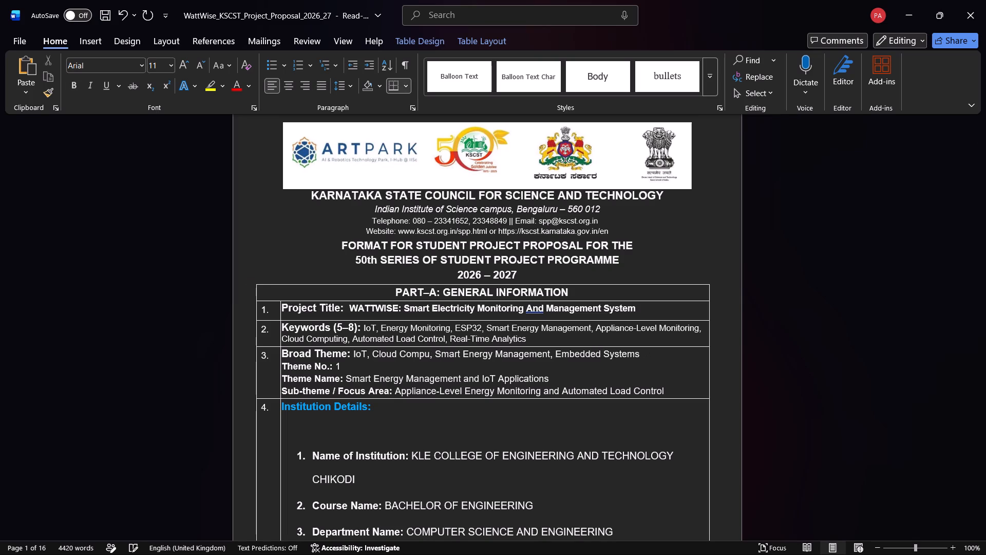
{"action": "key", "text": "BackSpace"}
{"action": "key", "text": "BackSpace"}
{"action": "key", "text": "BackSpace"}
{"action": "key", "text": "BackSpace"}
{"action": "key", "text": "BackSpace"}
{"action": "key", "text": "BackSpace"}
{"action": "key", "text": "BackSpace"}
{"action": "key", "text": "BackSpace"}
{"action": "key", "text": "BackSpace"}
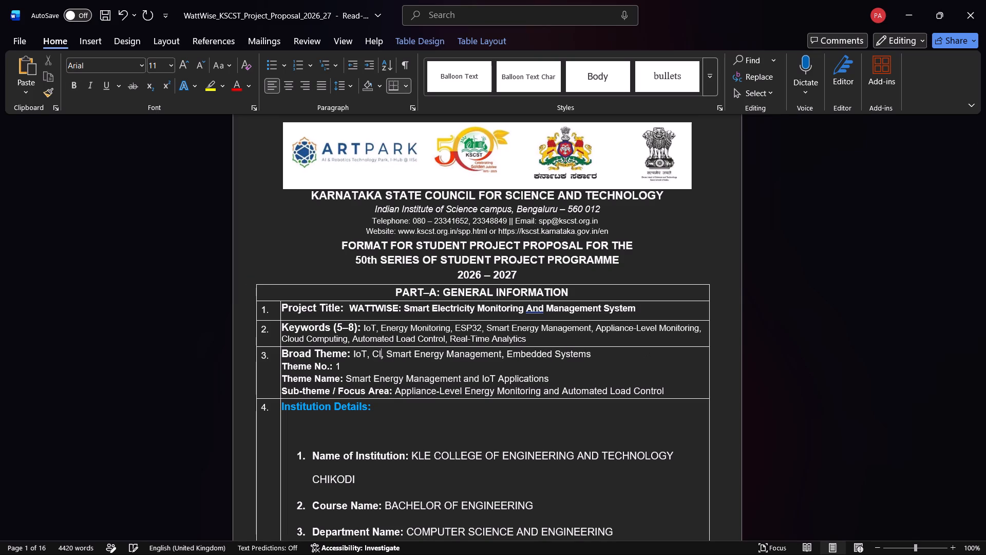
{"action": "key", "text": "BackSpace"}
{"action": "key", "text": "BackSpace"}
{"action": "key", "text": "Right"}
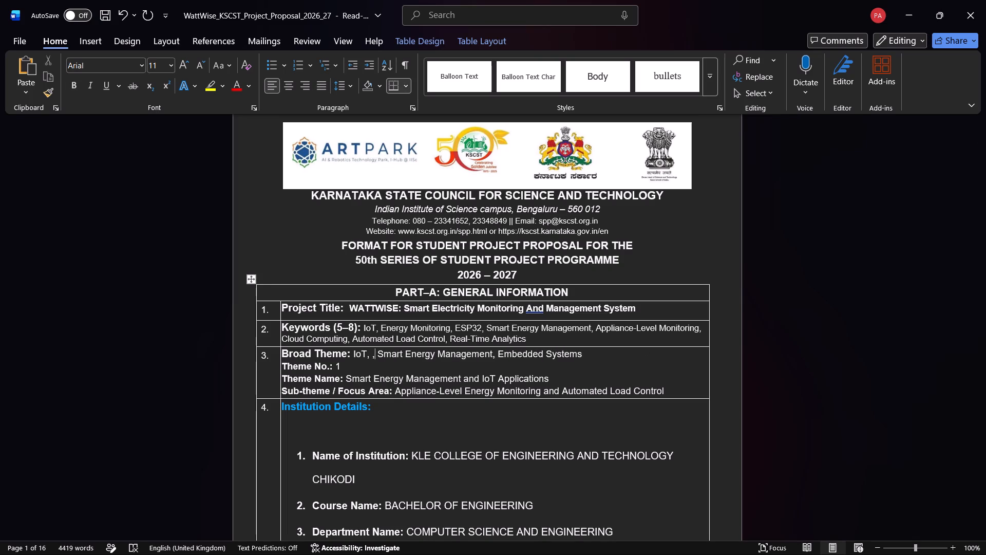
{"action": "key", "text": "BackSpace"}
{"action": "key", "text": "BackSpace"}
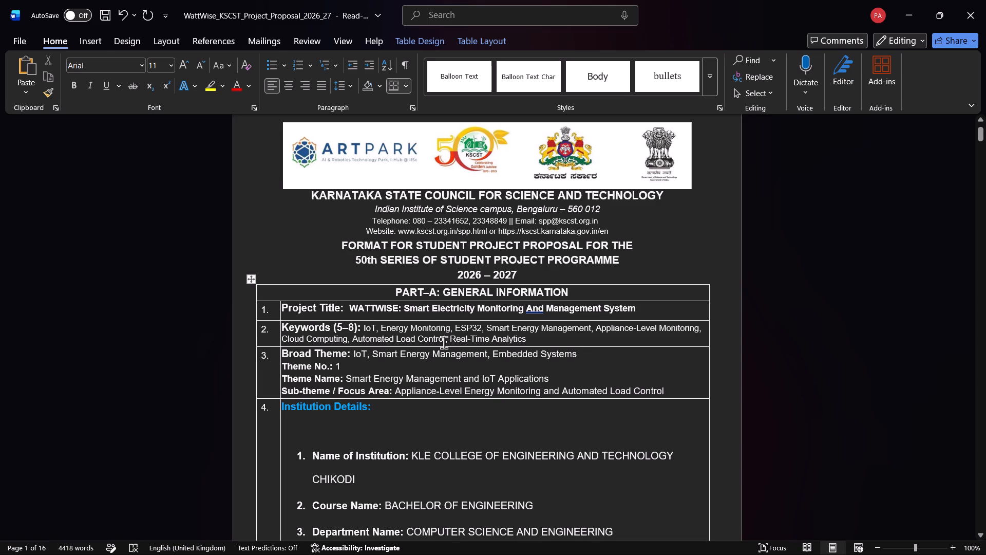
Insert "Cloud Computing" after "IoT," in the Broad Theme of Part A.
{"action": "scroll", "coordinate": [444, 342], "scroll_direction": "down", "scroll_amount": 1}
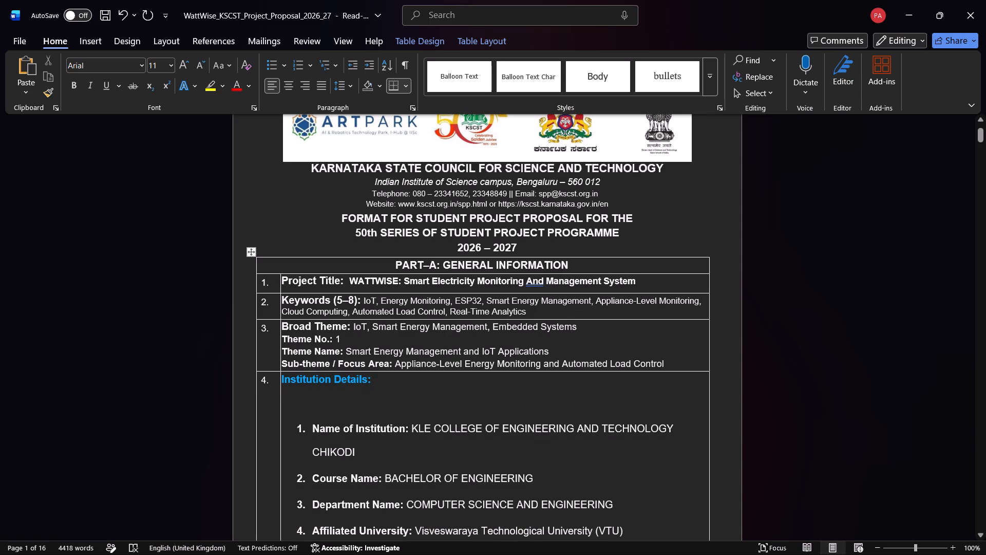
{"action": "scroll", "coordinate": [512, 364], "scroll_direction": "down", "scroll_amount": 1}
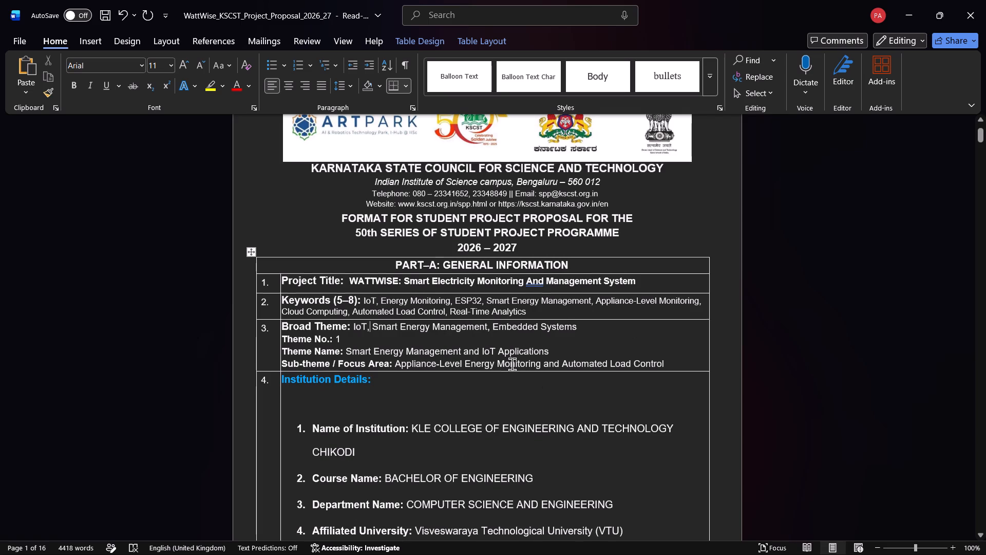
{"action": "scroll", "coordinate": [512, 364], "scroll_direction": "down", "scroll_amount": 3}
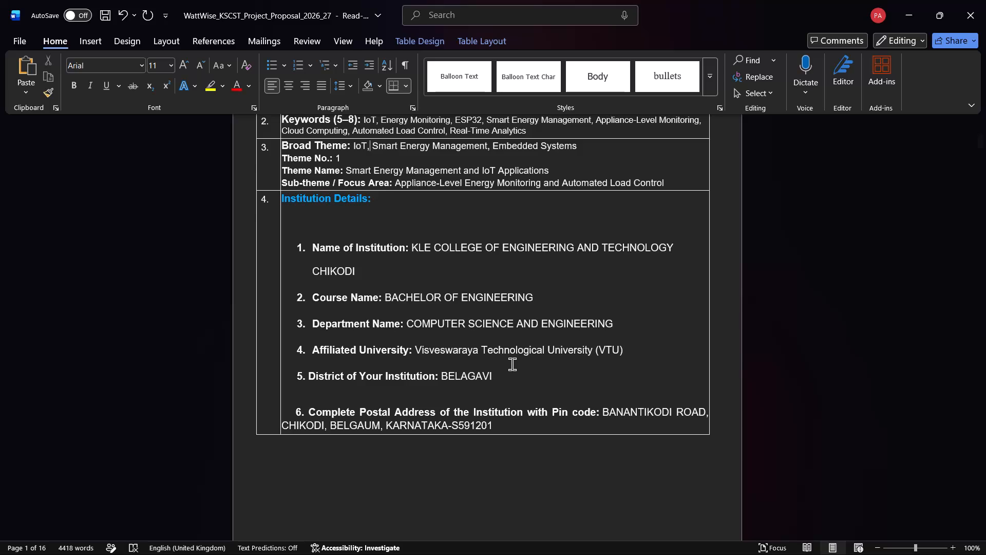
{"action": "scroll", "coordinate": [512, 364], "scroll_direction": "up", "scroll_amount": 4}
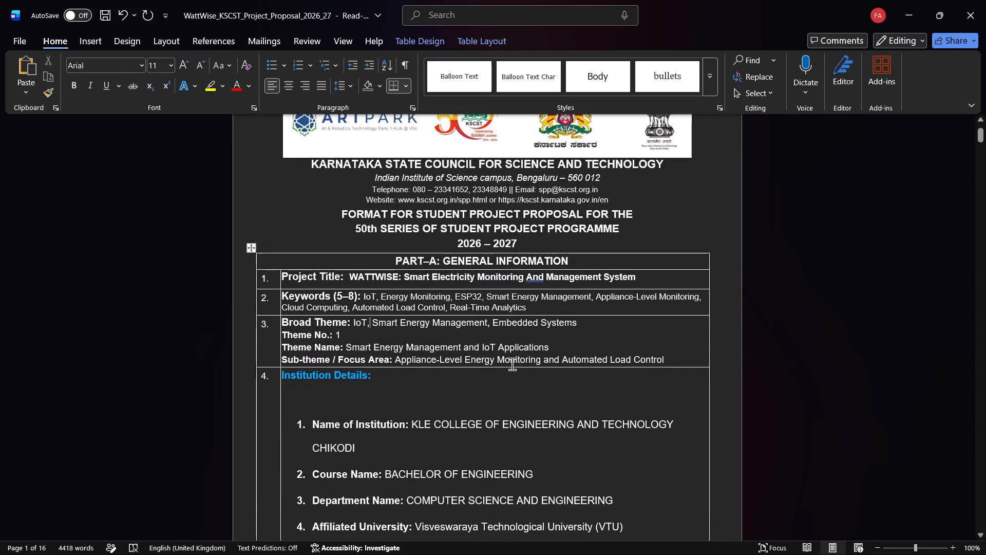
{"action": "type", "text": "Cloud c"}
{"action": "key", "text": "BackSpace"}
{"action": "type", "text": "Computing"}
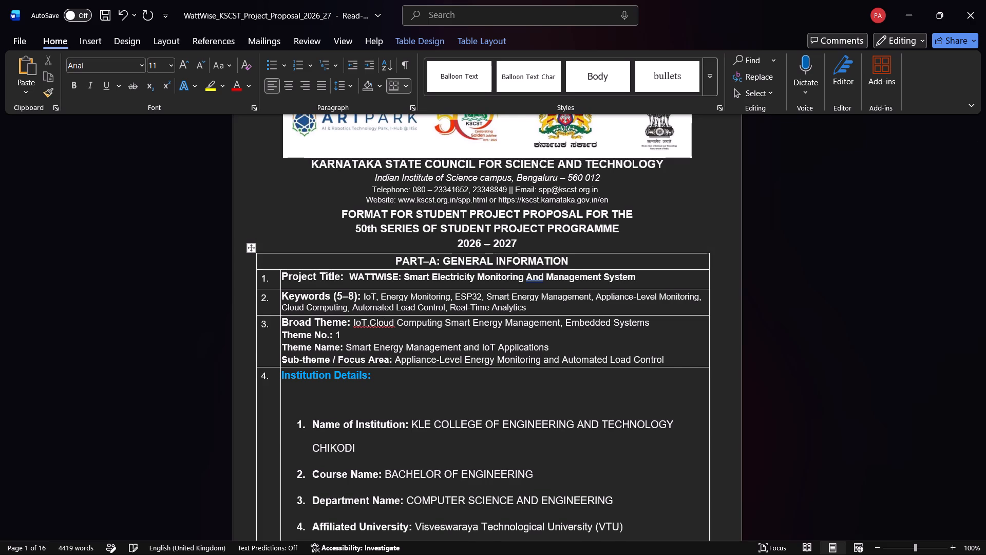
Add a comma after "Computing" and a space before "Cloud" in the Broad Theme.
{"action": "key", "text": "Left"}
{"action": "key", "text": "Left"}
{"action": "key", "text": "Left"}
{"action": "key", "text": "Left"}
{"action": "key", "text": "Left"}
{"action": "key", "text": "Left"}
{"action": "key", "text": "Left"}
{"action": "key", "text": "Left"}
{"action": "key", "text": "Right"}
{"action": "key", "text": "Right"}
{"action": "key", "text": "Right"}
{"action": "key", "text": "Right"}
{"action": "key", "text": "Right"}
{"action": "key", "text": "Right"}
{"action": "key", "text": "Right"}
{"action": "key", "text": "Right"}
{"action": "key", "text": "comma"}
{"action": "key", "text": "Left"}
{"action": "key", "text": "Left"}
{"action": "key", "text": "Left"}
{"action": "key", "text": "Left"}
{"action": "key", "text": "Left"}
{"action": "key", "text": "Left"}
{"action": "key", "text": "Left"}
{"action": "key", "text": "Left"}
{"action": "key", "text": "Left"}
{"action": "key", "text": "Left"}
{"action": "key", "text": "Left"}
{"action": "key", "text": "Left"}
{"action": "key", "text": "Left"}
{"action": "key", "text": "Left"}
{"action": "key", "text": "Left"}
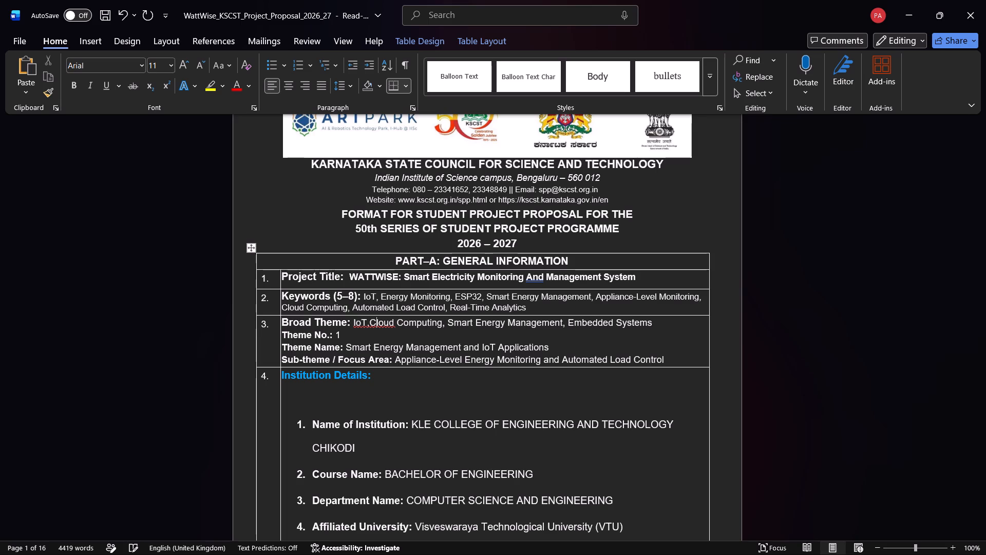
{"action": "key", "text": "Left"}
{"action": "key", "text": "space"}
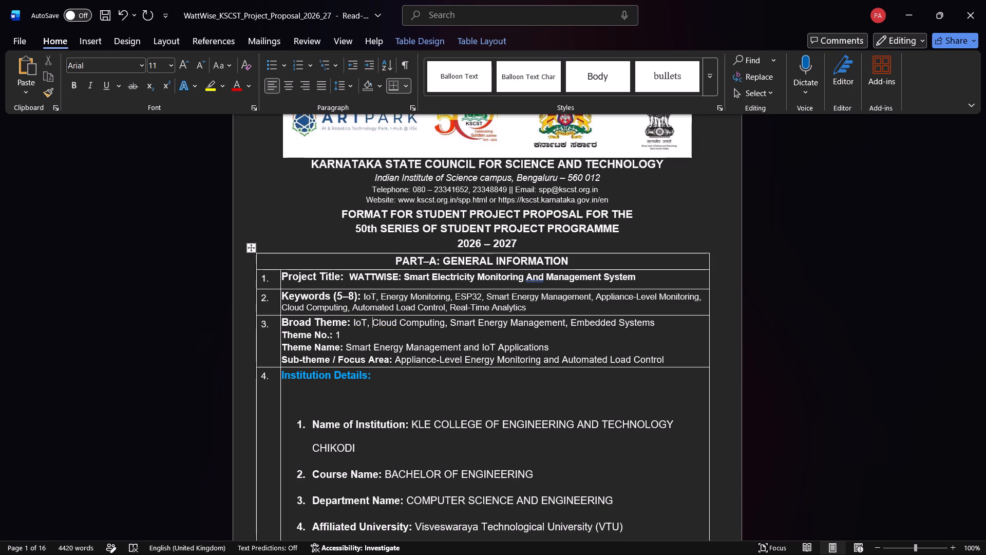
Review the proposal from the institution, guide and student team details through Part B's objectives, innovation and proposed methodology sections.
{"action": "scroll", "coordinate": [512, 364], "scroll_direction": "down", "scroll_amount": 7}
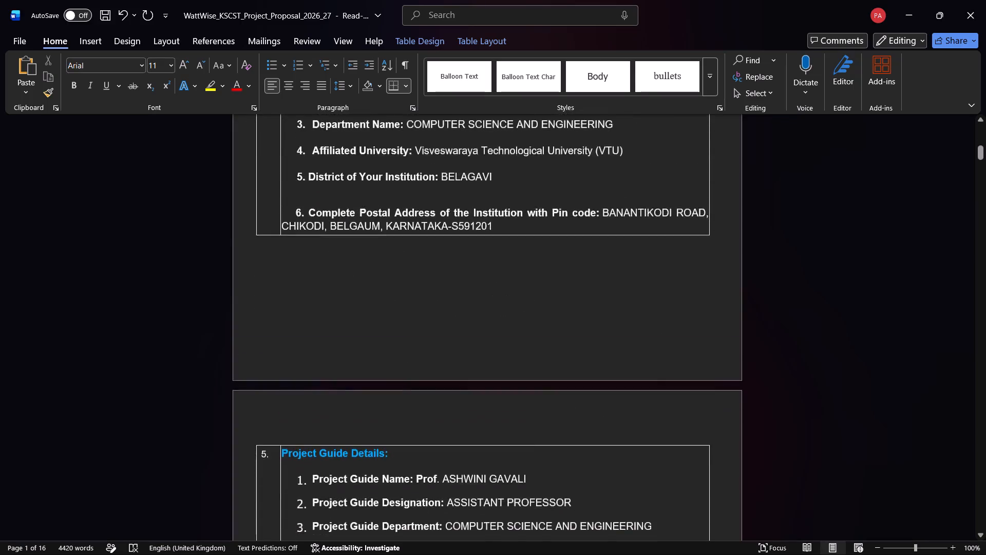
{"action": "scroll", "coordinate": [512, 364], "scroll_direction": "down", "scroll_amount": 1}
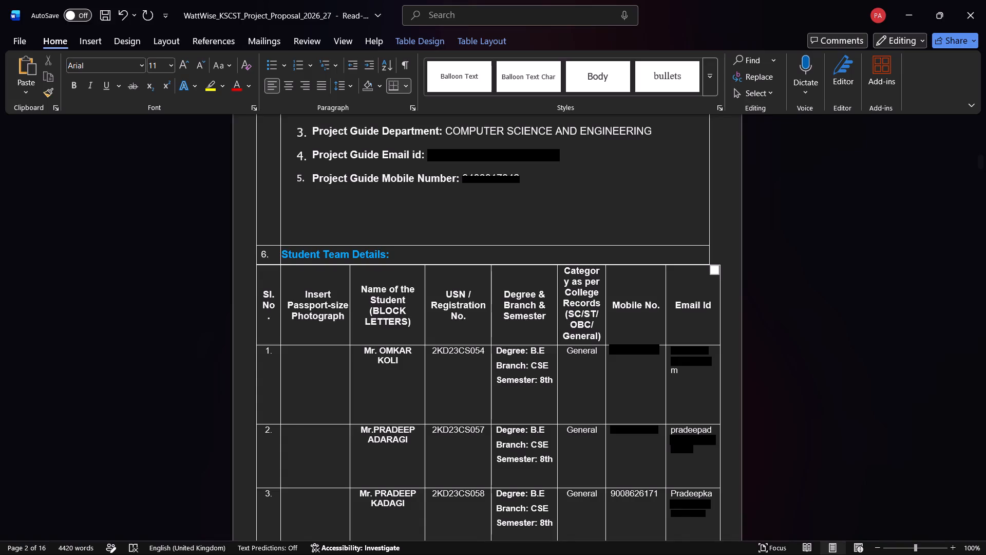
{"action": "scroll", "coordinate": [512, 364], "scroll_direction": "down", "scroll_amount": 5}
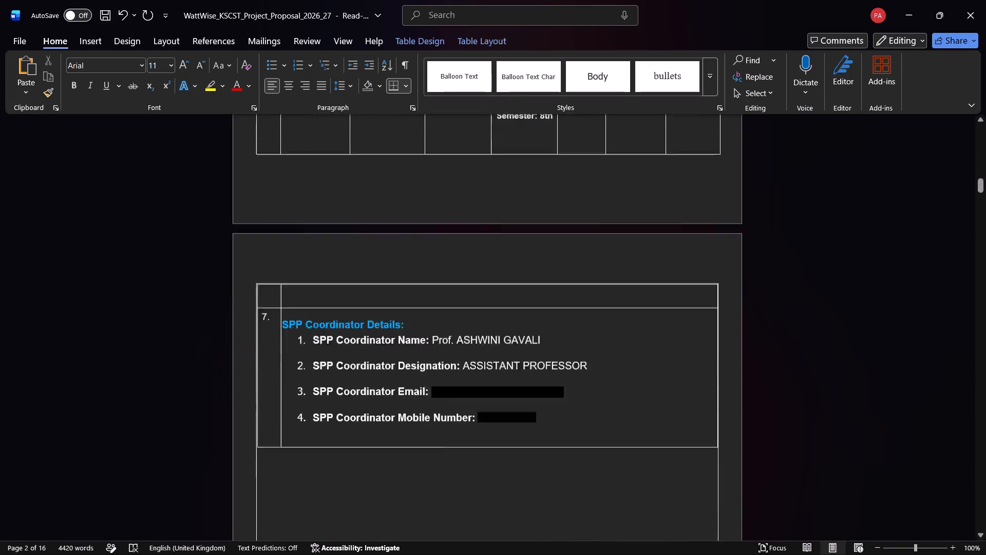
{"action": "scroll", "coordinate": [512, 364], "scroll_direction": "down", "scroll_amount": 5}
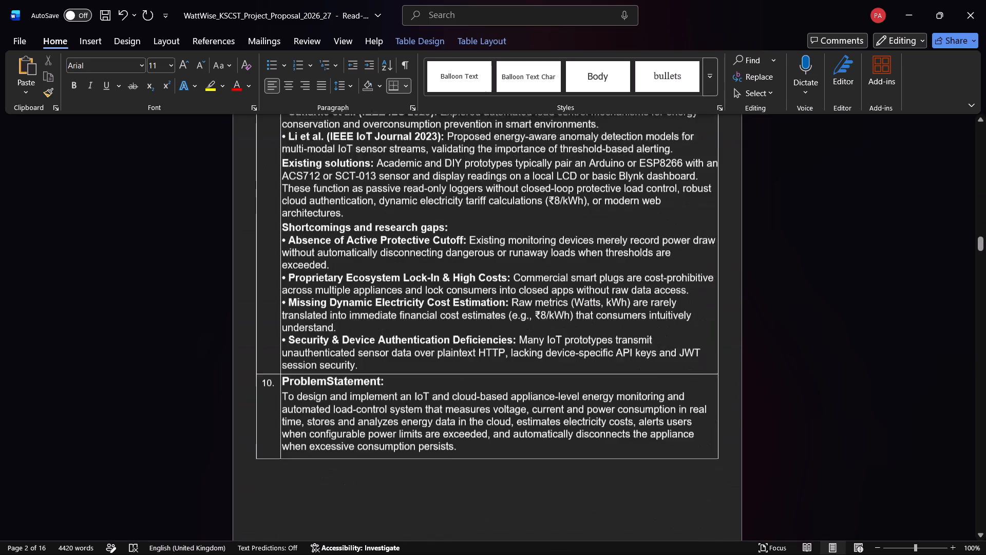
{"action": "scroll", "coordinate": [512, 364], "scroll_direction": "down", "scroll_amount": 8}
{"action": "scroll", "coordinate": [512, 364], "scroll_direction": "up", "scroll_amount": 1}
{"action": "scroll", "coordinate": [512, 364], "scroll_direction": "down", "scroll_amount": 1}
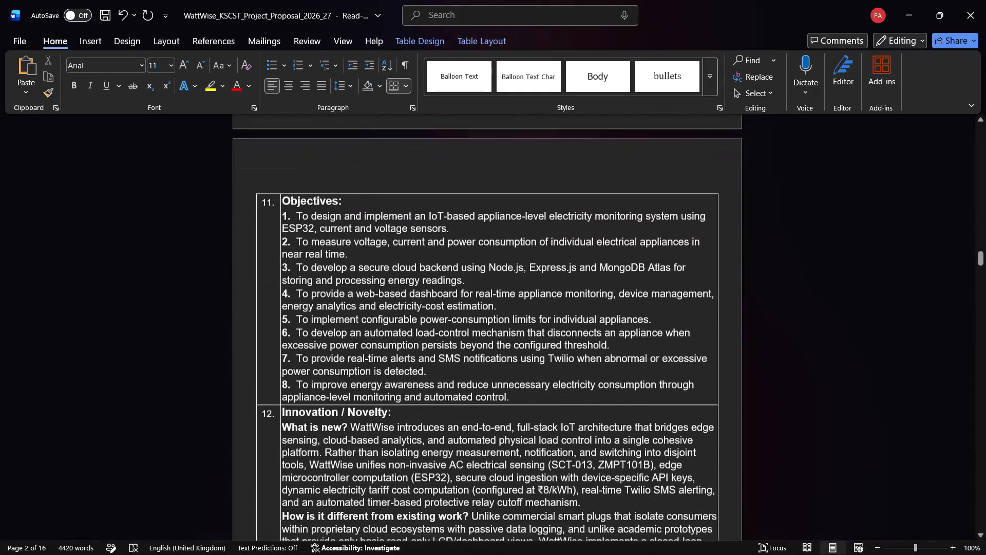
{"action": "scroll", "coordinate": [512, 364], "scroll_direction": "down", "scroll_amount": 3}
Look back from the proposed methodology and innovation sections to the start of Part B.
{"action": "scroll", "coordinate": [512, 364], "scroll_direction": "up", "scroll_amount": 1}
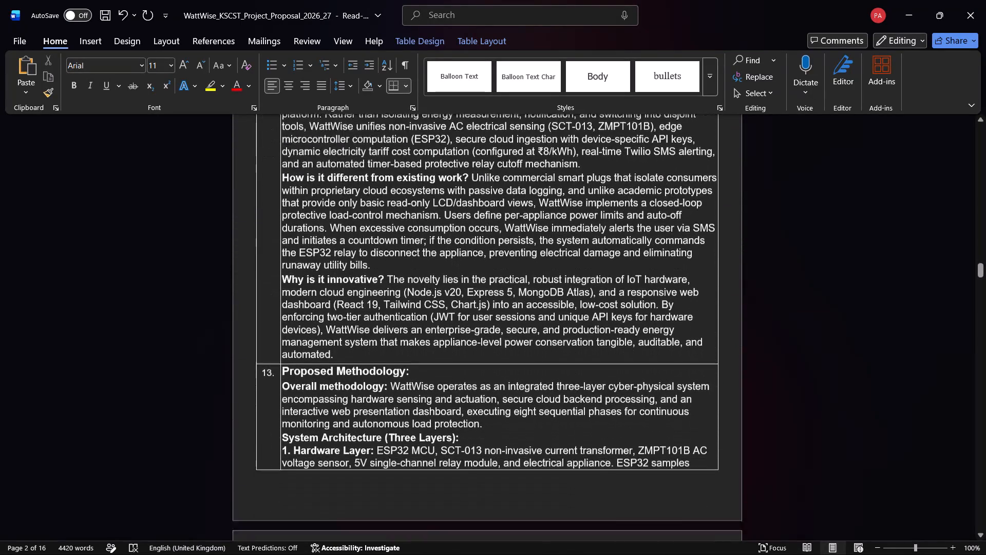
{"action": "scroll", "coordinate": [512, 364], "scroll_direction": "up", "scroll_amount": 5}
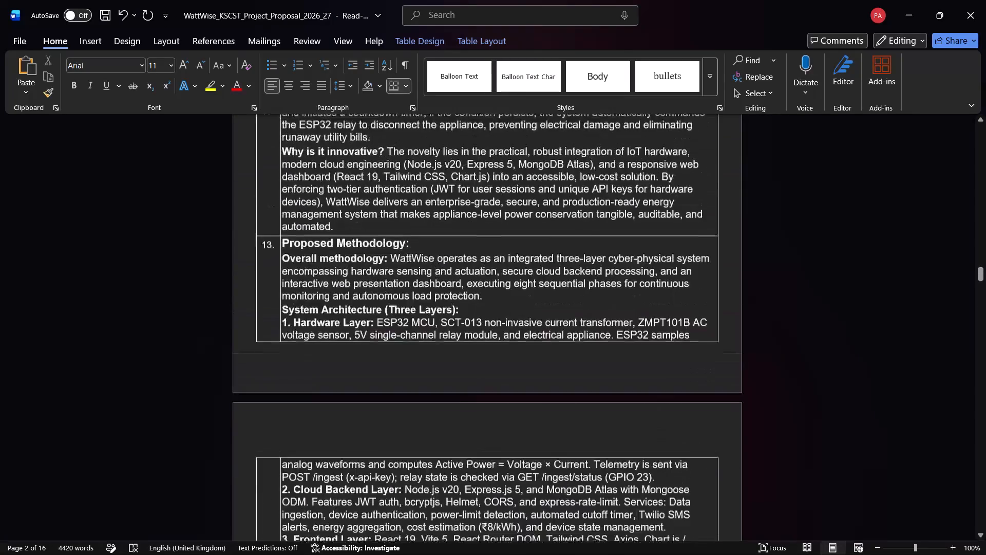
{"action": "scroll", "coordinate": [512, 364], "scroll_direction": "up", "scroll_amount": 4}
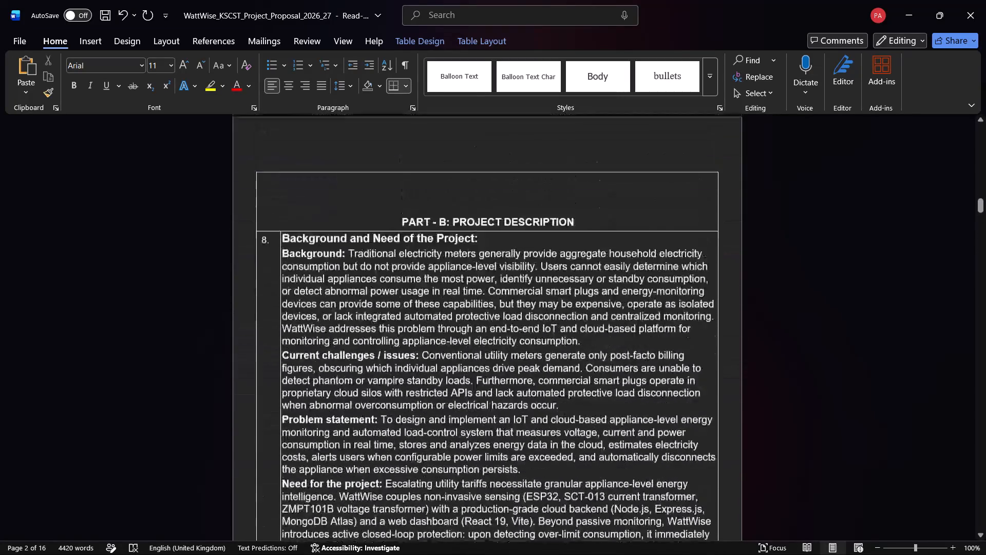
{"action": "scroll", "coordinate": [512, 364], "scroll_direction": "up", "scroll_amount": 1}
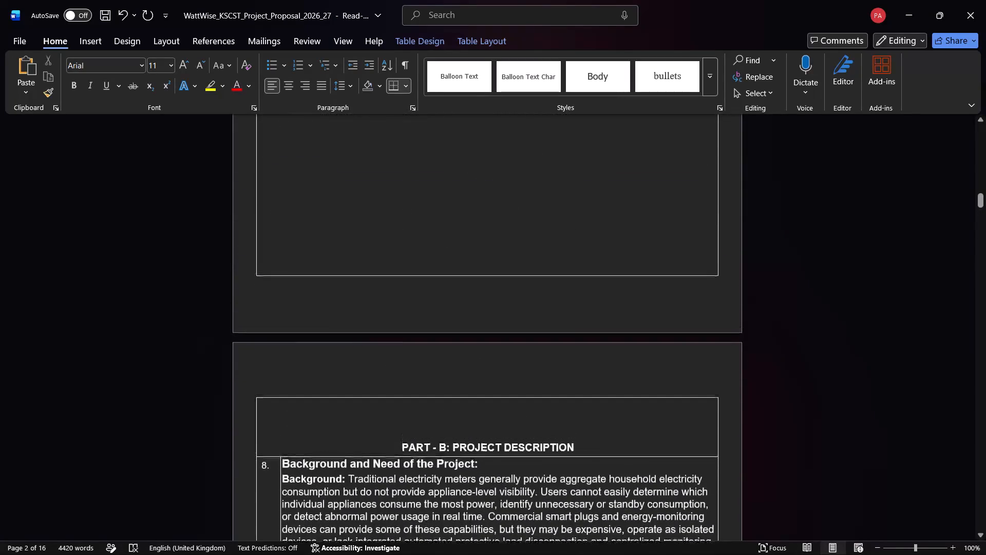
{"action": "scroll", "coordinate": [512, 364], "scroll_direction": "up", "scroll_amount": 4}
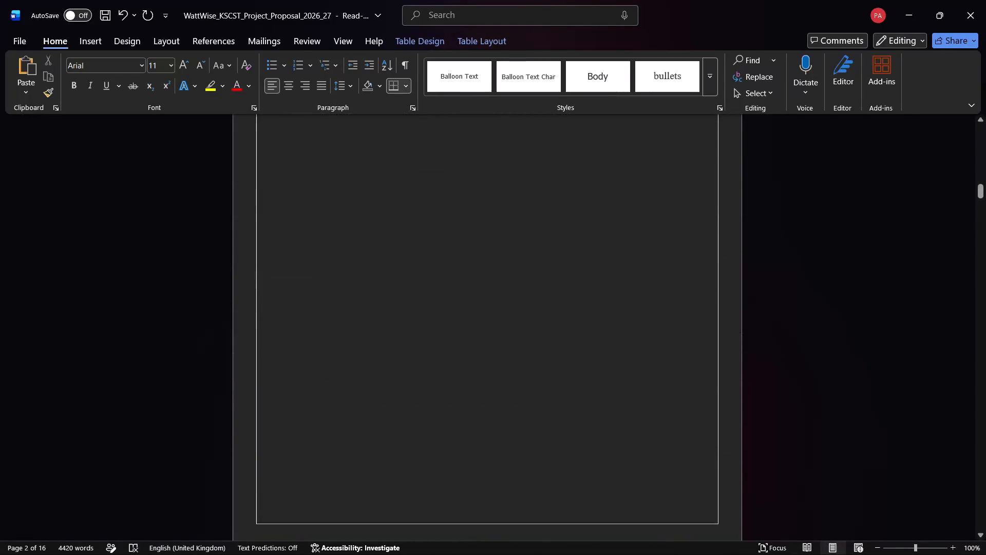
{"action": "scroll", "coordinate": [512, 364], "scroll_direction": "up", "scroll_amount": 1}
{"action": "scroll", "coordinate": [512, 364], "scroll_direction": "right", "scroll_amount": 1}
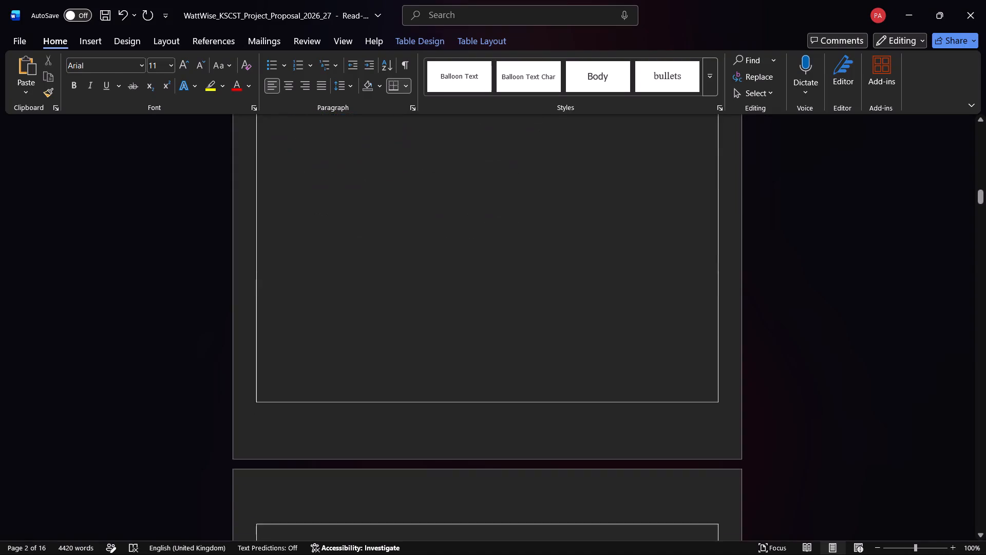
{"action": "scroll", "coordinate": [512, 364], "scroll_direction": "right", "scroll_amount": 1}
Read the Background and Need of the Project section, including the problem statement, need for the project and beneficiaries.
{"action": "scroll", "coordinate": [512, 364], "scroll_direction": "down", "scroll_amount": 4}
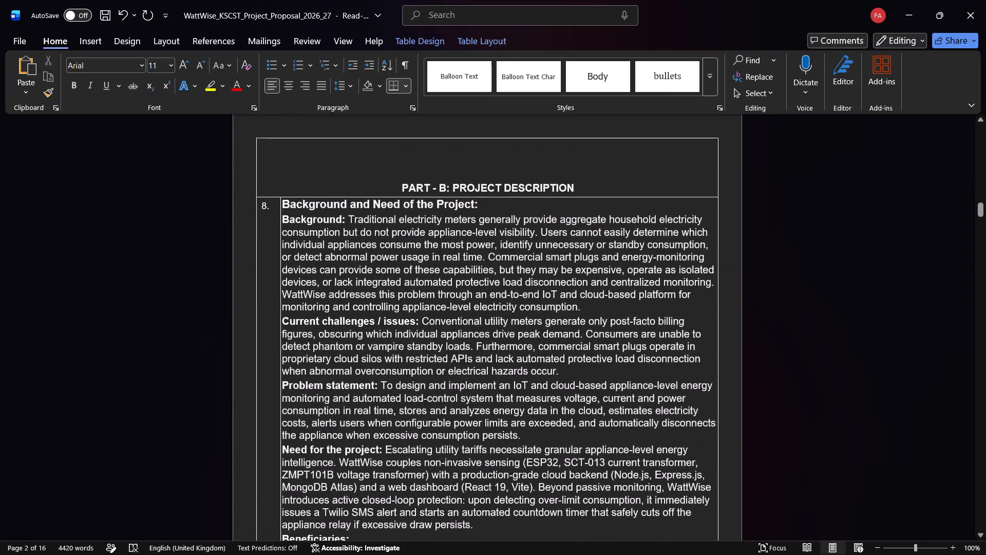
{"action": "scroll", "coordinate": [512, 364], "scroll_direction": "down", "scroll_amount": 2}
{"action": "scroll", "coordinate": [512, 364], "scroll_direction": "up", "scroll_amount": 1}
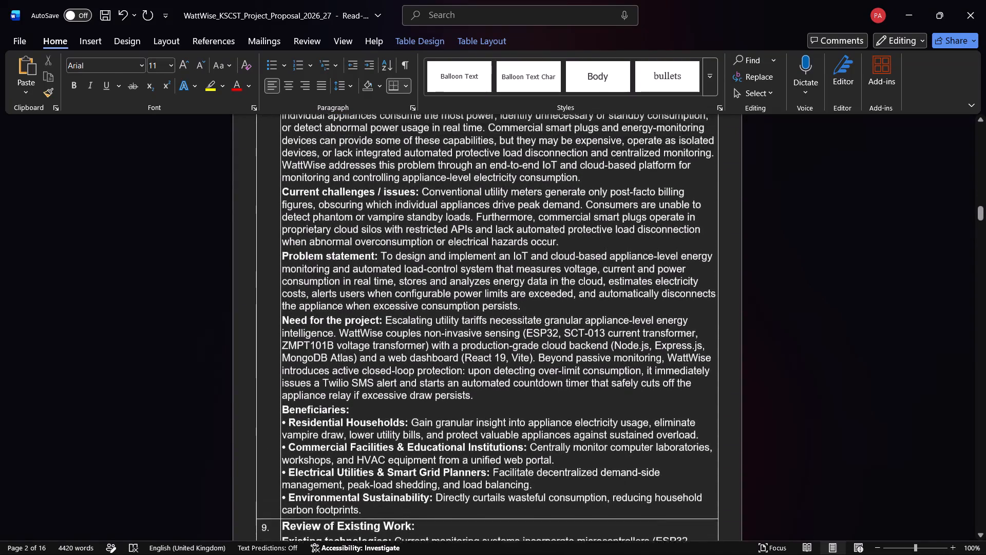
{"action": "scroll", "coordinate": [512, 364], "scroll_direction": "up", "scroll_amount": 1}
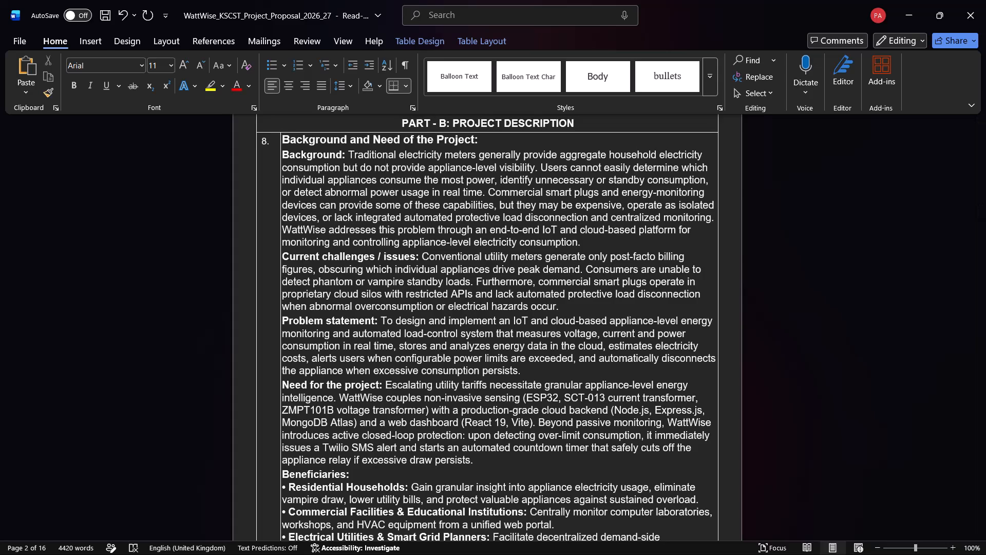
{"action": "scroll", "coordinate": [512, 364], "scroll_direction": "down", "scroll_amount": 1}
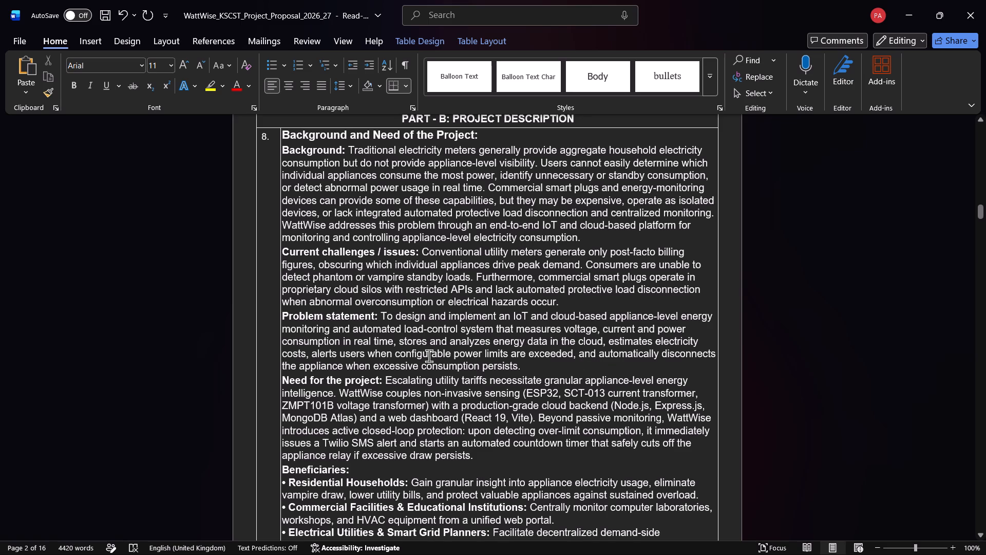
{"action": "scroll", "coordinate": [435, 335], "scroll_direction": "down", "scroll_amount": 2}
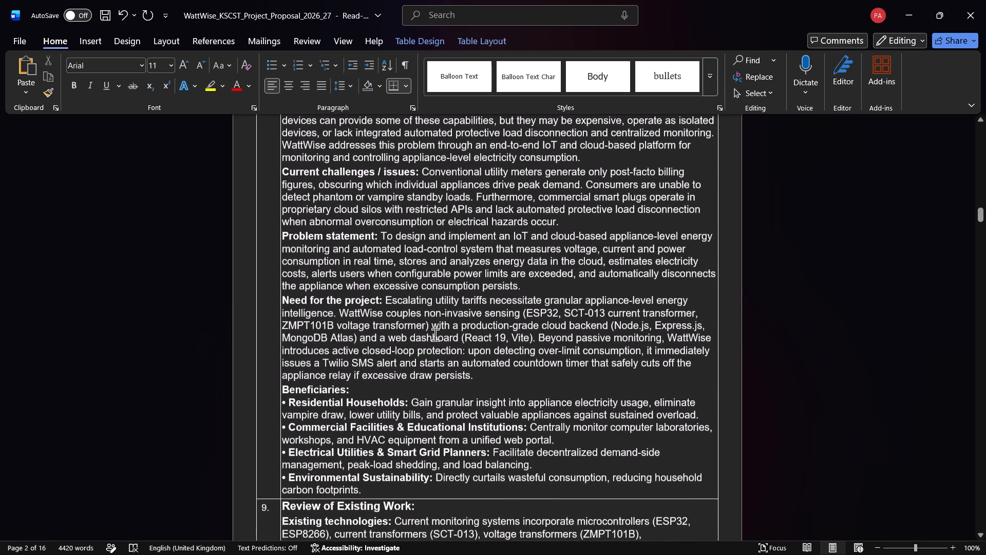
{"action": "scroll", "coordinate": [373, 298], "scroll_direction": "down", "scroll_amount": 1}
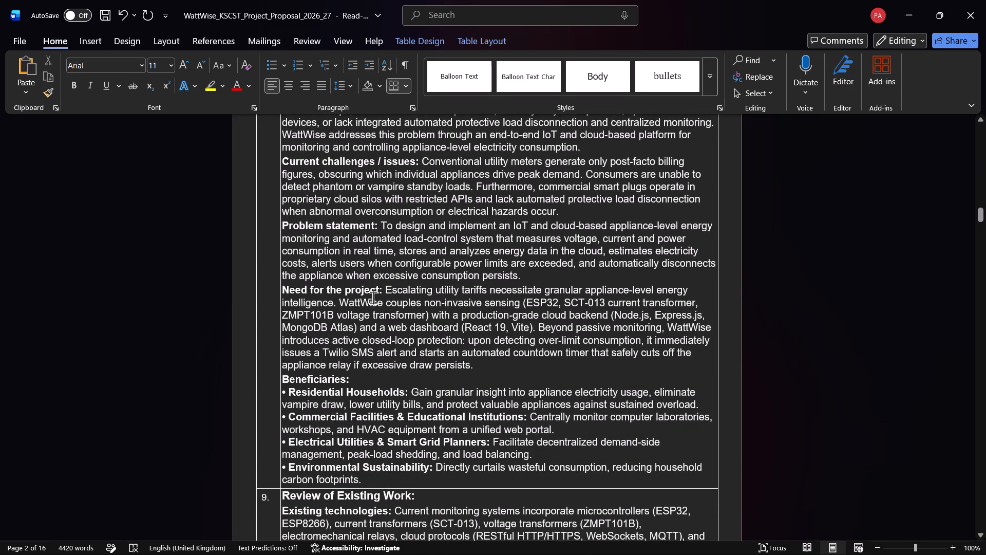
{"action": "scroll", "coordinate": [373, 298], "scroll_direction": "right", "scroll_amount": 1}
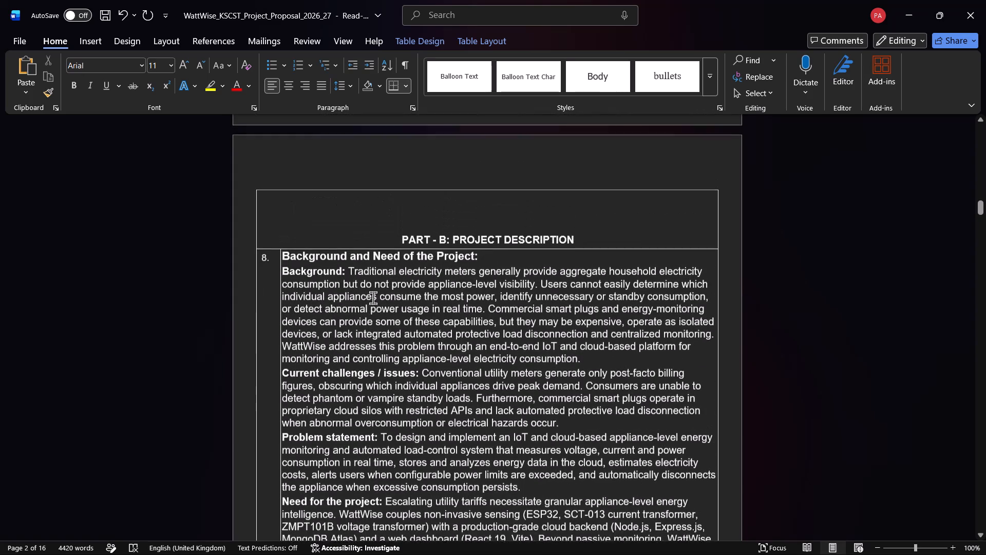
{"action": "scroll", "coordinate": [373, 298], "scroll_direction": "right", "scroll_amount": 1}
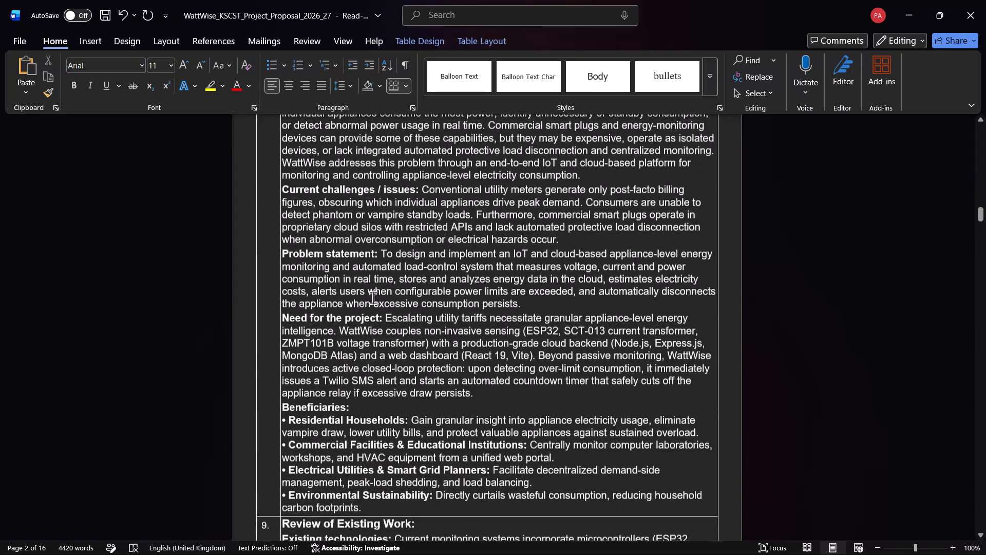
Delete "ZMPT101B" before "voltage transformer" in the Need for the project paragraph and start its replacement with "P".
{"action": "scroll", "coordinate": [373, 298], "scroll_direction": "down", "scroll_amount": 1}
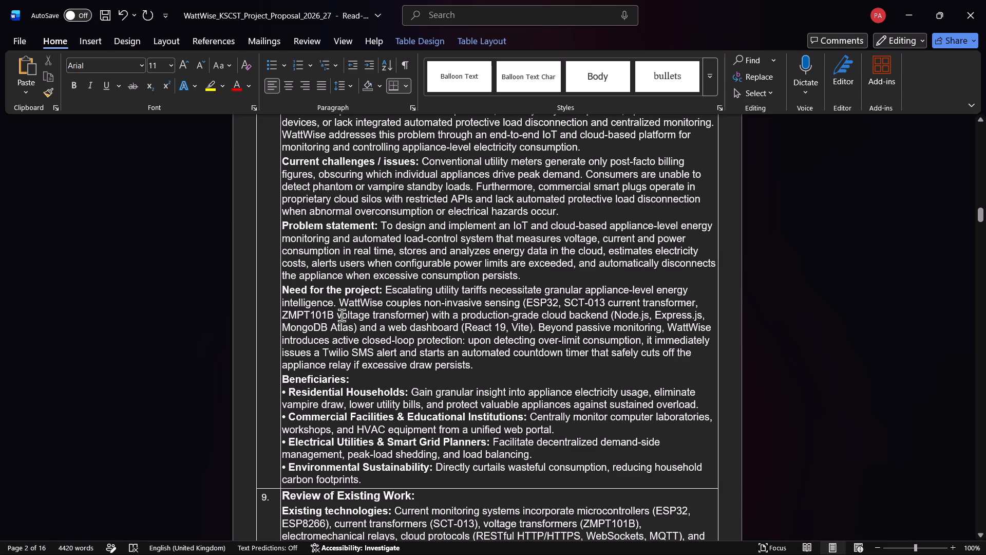
{"action": "left_click", "coordinate": [334, 311]}
{"action": "key", "text": "BackSpace"}
{"action": "key", "text": "BackSpace"}
{"action": "key", "text": "BackSpace"}
{"action": "key", "text": "BackSpace"}
{"action": "key", "text": "BackSpace"}
{"action": "key", "text": "BackSpace"}
{"action": "key", "text": "BackSpace"}
{"action": "key", "text": "BackSpace"}
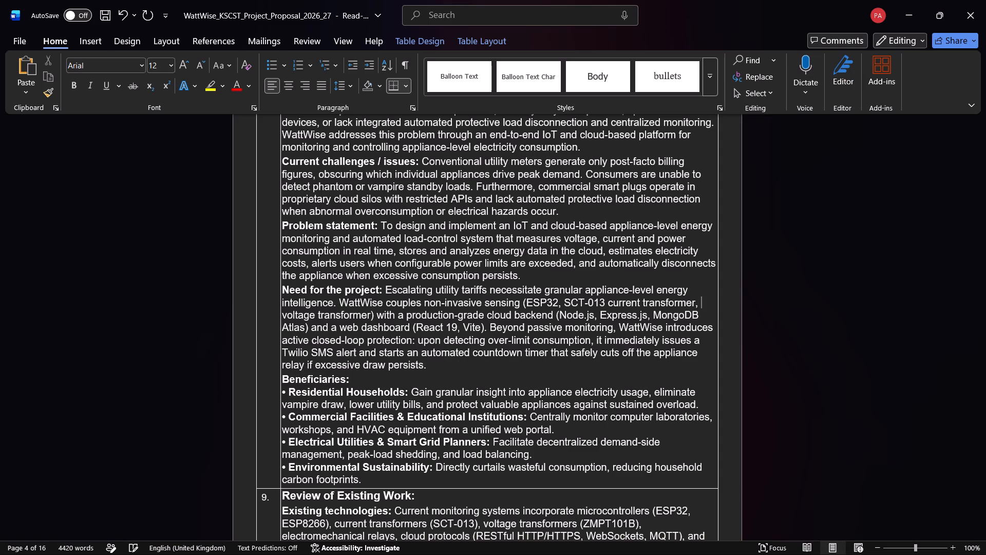
{"action": "key", "text": "shift+p"}
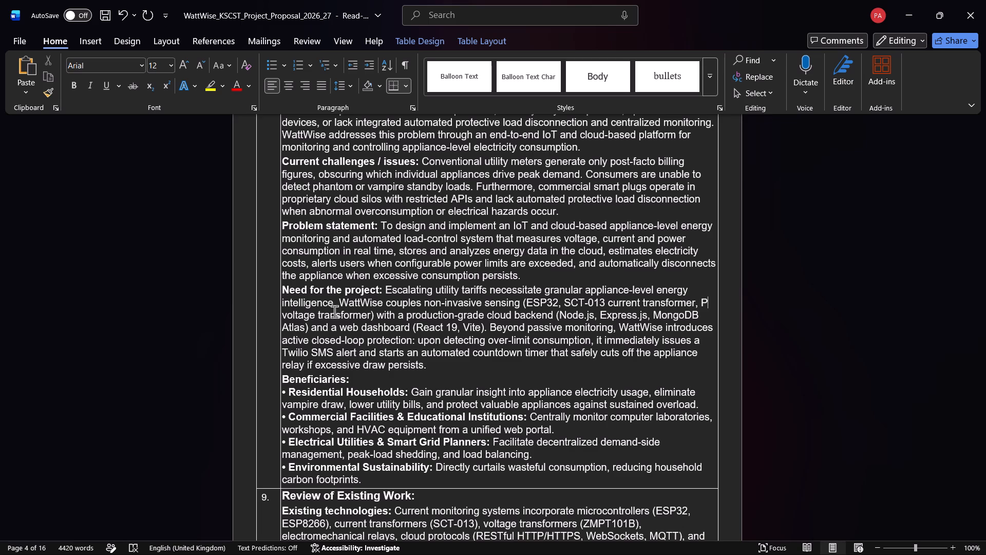
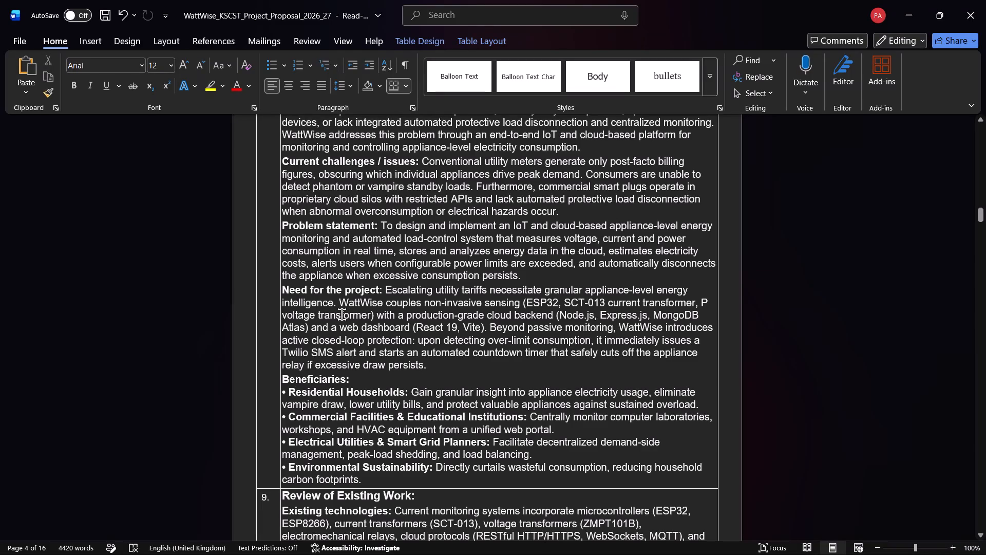
Replace the leftover "P voltage transformer" in the Need for the project paragraph with "PZEM-004T".
{"action": "left_click", "coordinate": [370, 311]}
{"action": "key", "text": "BackSpace"}
{"action": "key", "text": "BackSpace"}
{"action": "key", "text": "BackSpace"}
{"action": "key", "text": "BackSpace"}
{"action": "key", "text": "BackSpace"}
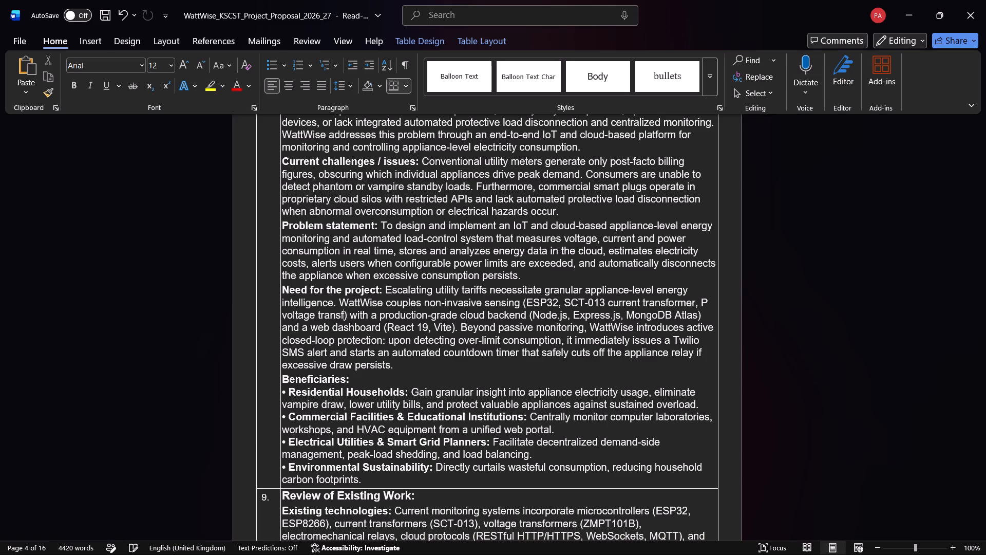
{"action": "key", "text": "BackSpace"}
{"action": "key", "text": "BackSpace"}
{"action": "key", "text": "BackSpace"}
{"action": "key", "text": "BackSpace"}
{"action": "key", "text": "BackSpace"}
{"action": "key", "text": "BackSpace"}
{"action": "key", "text": "BackSpace"}
{"action": "key", "text": "BackSpace"}
{"action": "key", "text": "BackSpace"}
{"action": "key", "text": "BackSpace"}
{"action": "key", "text": "BackSpace"}
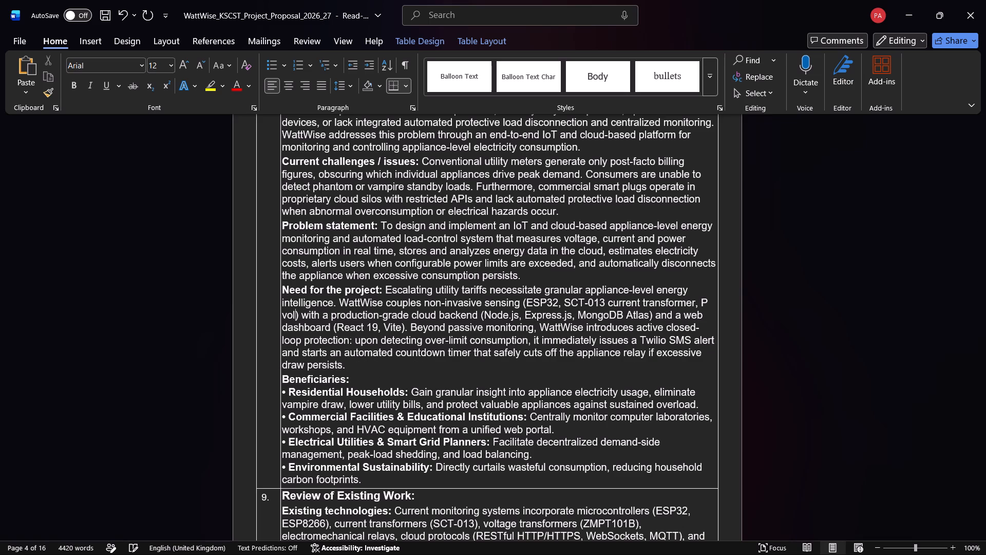
{"action": "key", "text": "BackSpace"}
{"action": "key", "text": "BackSpace"}
{"action": "key", "text": "BackSpace"}
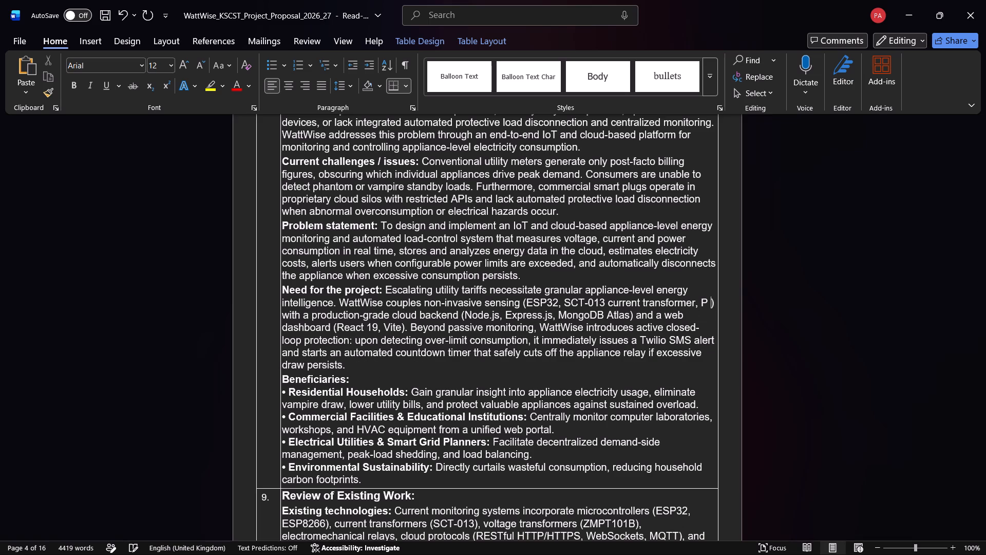
{"action": "key", "text": "BackSpace"}
{"action": "type", "text": "ZEM"}
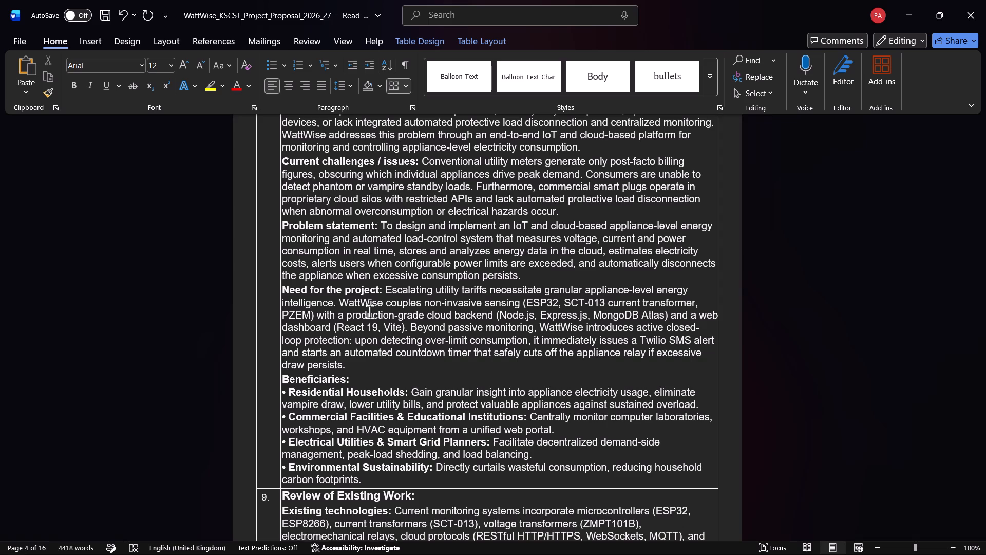
{"action": "key", "text": "4"}
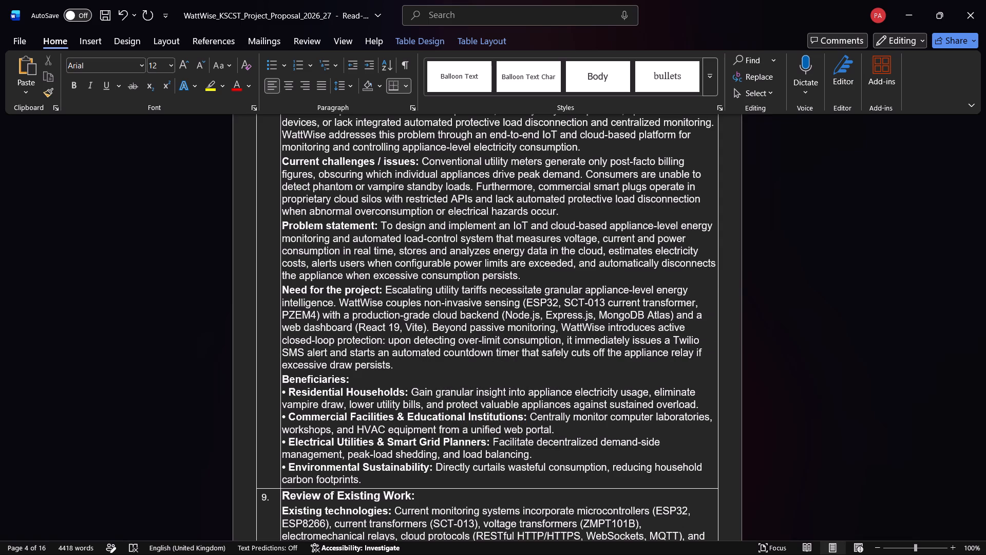
{"action": "key", "text": "minus"}
{"action": "key", "text": "BackSpace"}
{"action": "key", "text": "BackSpace"}
{"action": "type", "text": "-00"}
{"action": "type", "text": "4T"}
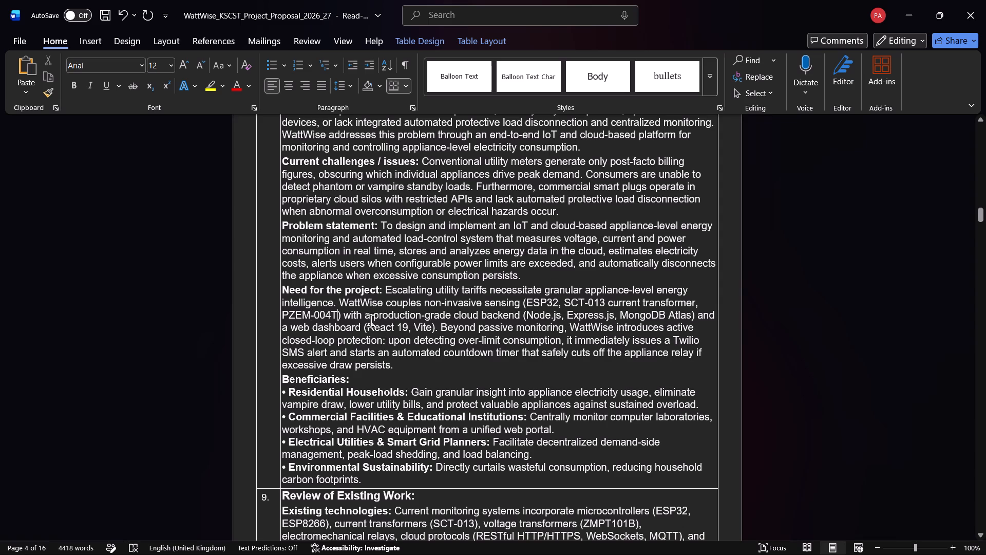
Add "measures voltage,current,power,energy and frequency" after "PZEM-004T" inside the brackets.
{"action": "key", "text": "space"}
{"action": "type", "text": "measures"}
{"action": "key", "text": "space"}
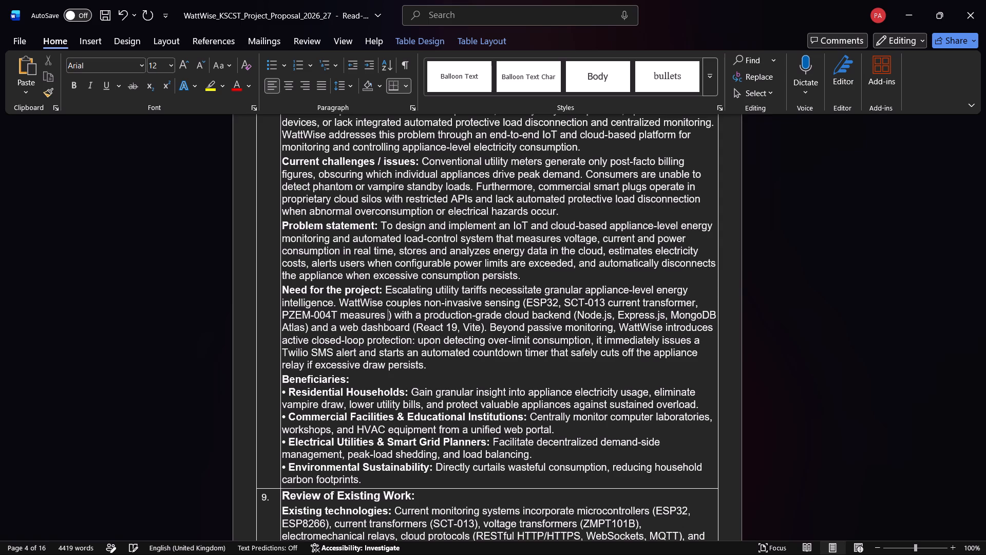
{"action": "type", "text": "vola"}
{"action": "key", "text": "BackSpace"}
{"action": "type", "text": "tae"}
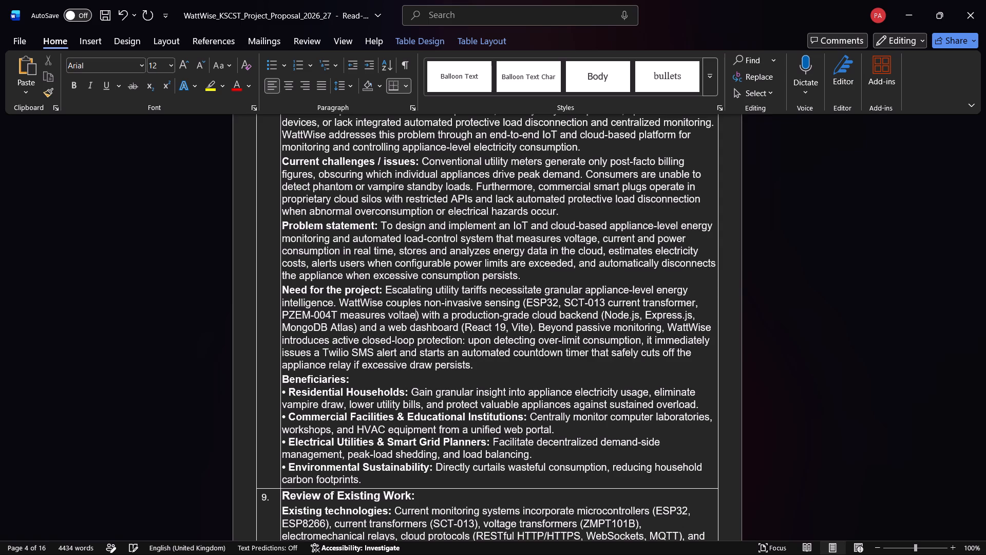
{"action": "key", "text": "BackSpace"}
{"action": "type", "text": "ge,current,"}
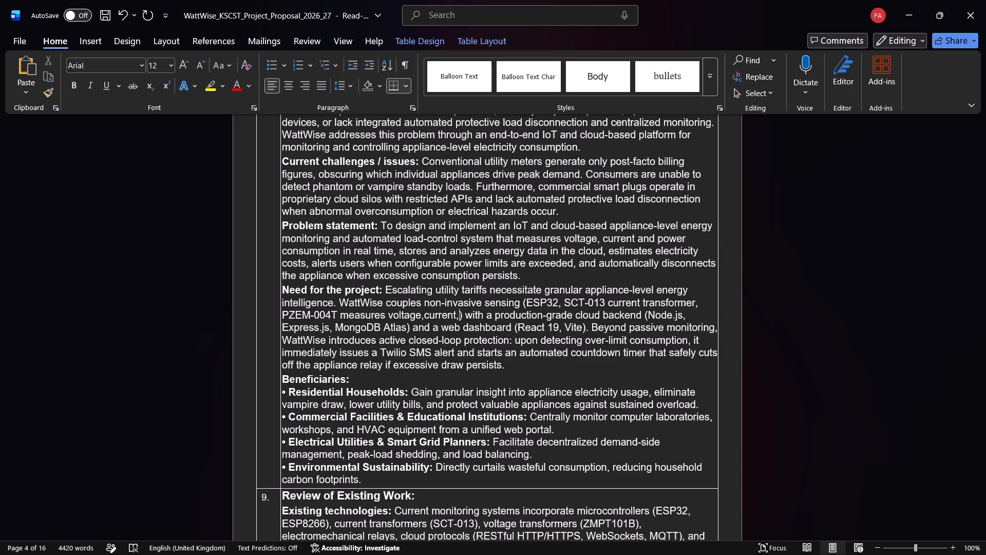
{"action": "type", "text": "power"}
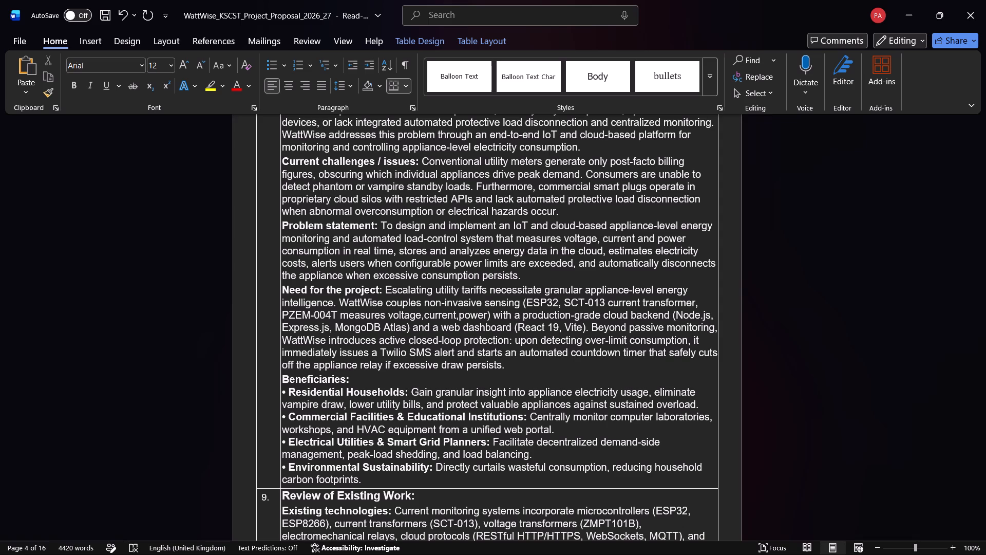
{"action": "type", "text": ",ene"}
{"action": "type", "text": "rgy and"}
{"action": "key", "text": "space"}
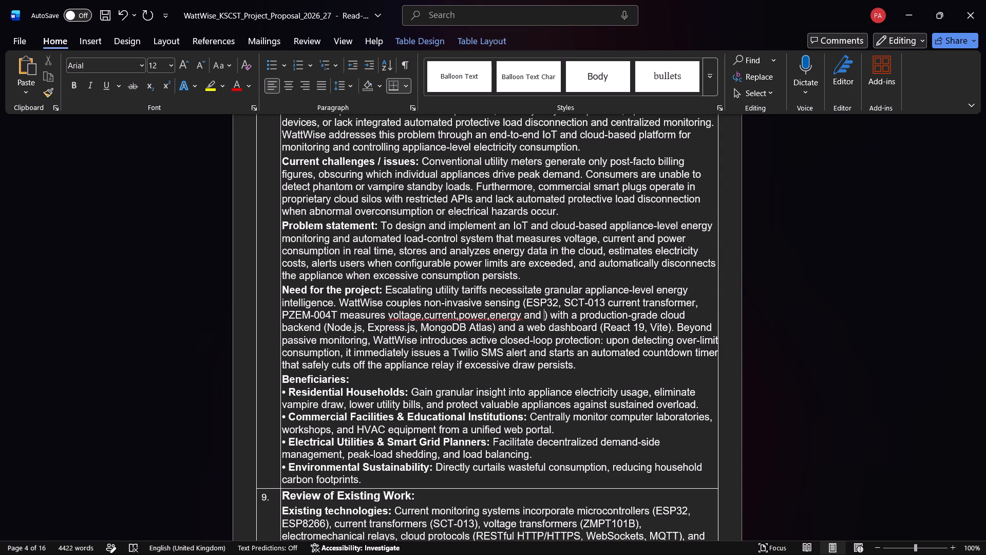
{"action": "type", "text": "frequenl"}
{"action": "key", "text": "BackSpace"}
{"action": "type", "text": "cy"}
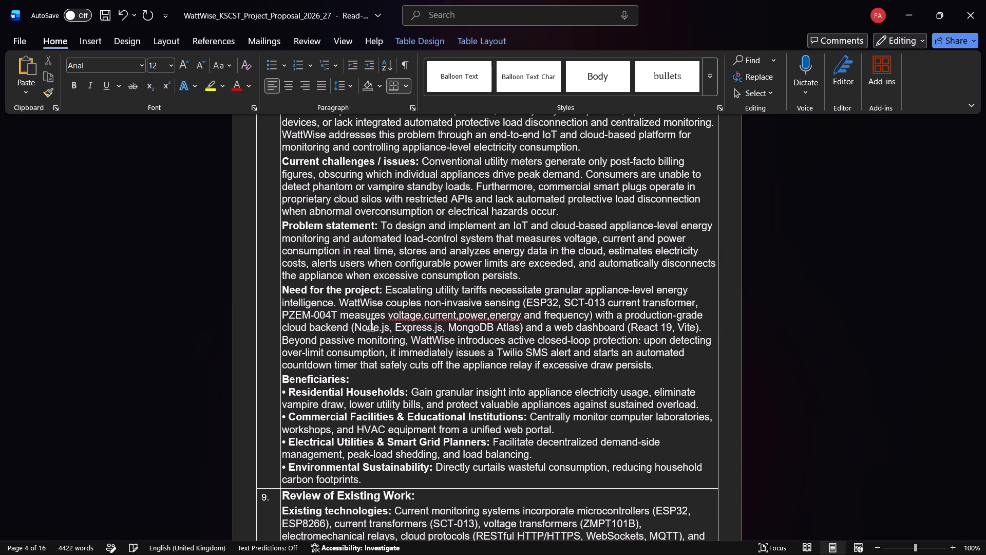
Space the list of measured quantities so it reads "voltage, current, power, energy", with a space after each comma and none before.
{"action": "left_click", "coordinate": [425, 314]}
{"action": "key", "text": "space"}
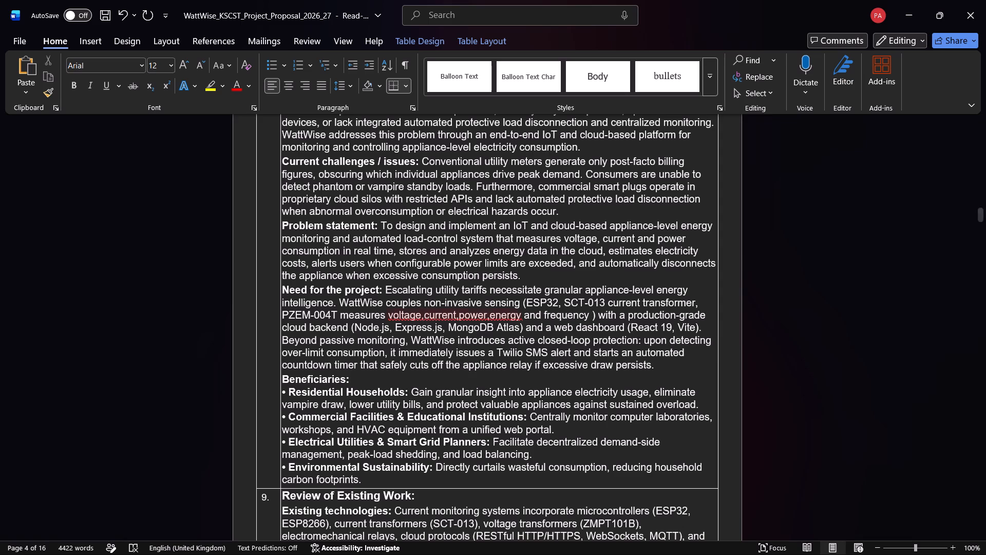
{"action": "key", "text": "space"}
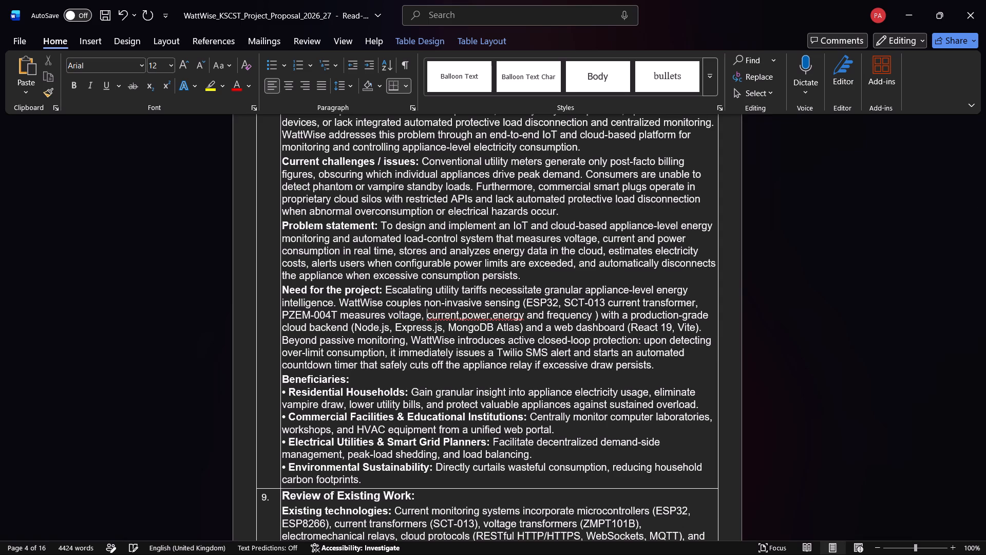
{"action": "key", "text": "Right"}
{"action": "key", "text": "Right"}
{"action": "key", "text": "Right"}
{"action": "key", "text": "Right"}
{"action": "key", "text": "Right"}
{"action": "key", "text": "Right"}
{"action": "key", "text": "Right"}
{"action": "key", "text": "space"}
{"action": "key", "text": "Right"}
{"action": "key", "text": "Right"}
{"action": "key", "text": "Right"}
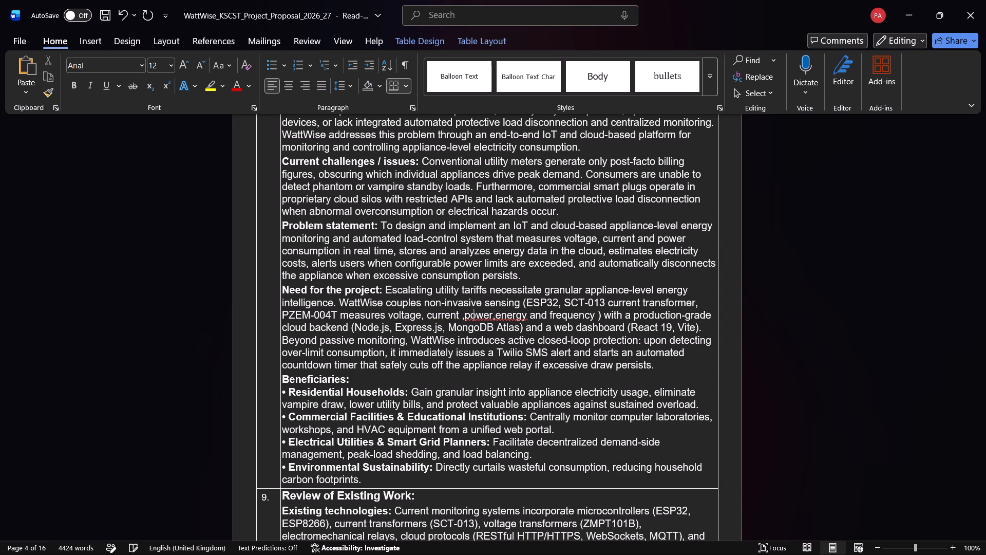
{"action": "key", "text": "Right"}
{"action": "key", "text": "Right"}
{"action": "key", "text": "Right"}
{"action": "key", "text": "space"}
{"action": "key", "text": "Right"}
{"action": "key", "text": "Right"}
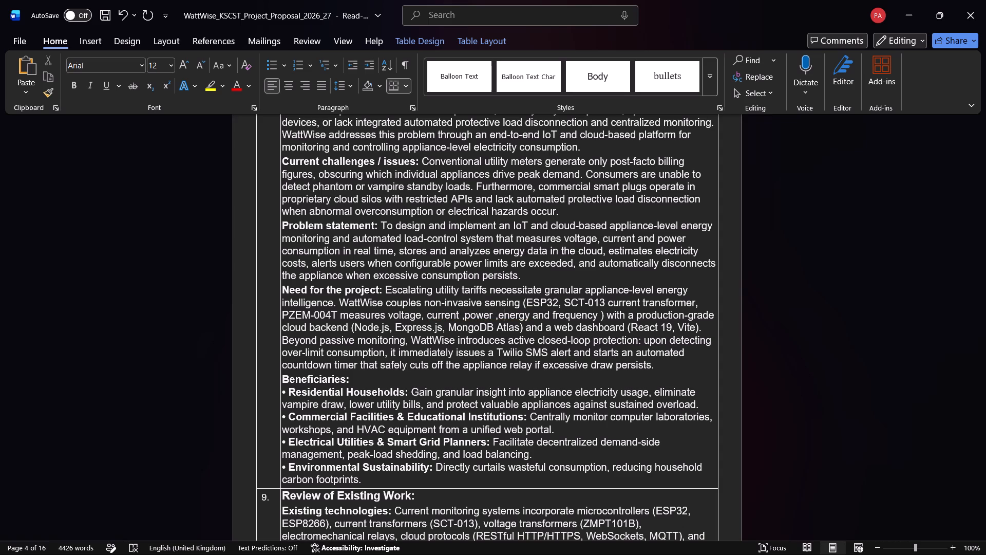
{"action": "key", "text": "Left"}
{"action": "key", "text": "Left"}
{"action": "key", "text": "Left"}
{"action": "key", "text": "Right"}
{"action": "key", "text": "Right"}
{"action": "key", "text": "BackSpace"}
{"action": "key", "text": "BackSpace"}
{"action": "type", "text": ","}
{"action": "key", "text": "space"}
{"action": "key", "text": "Left"}
{"action": "key", "text": "Left"}
{"action": "key", "text": "Left"}
{"action": "key", "text": "Left"}
{"action": "key", "text": "Left"}
{"action": "key", "text": "Left"}
{"action": "key", "text": "Left"}
{"action": "key", "text": "Left"}
{"action": "key", "text": "Right"}
{"action": "key", "text": "BackSpace"}
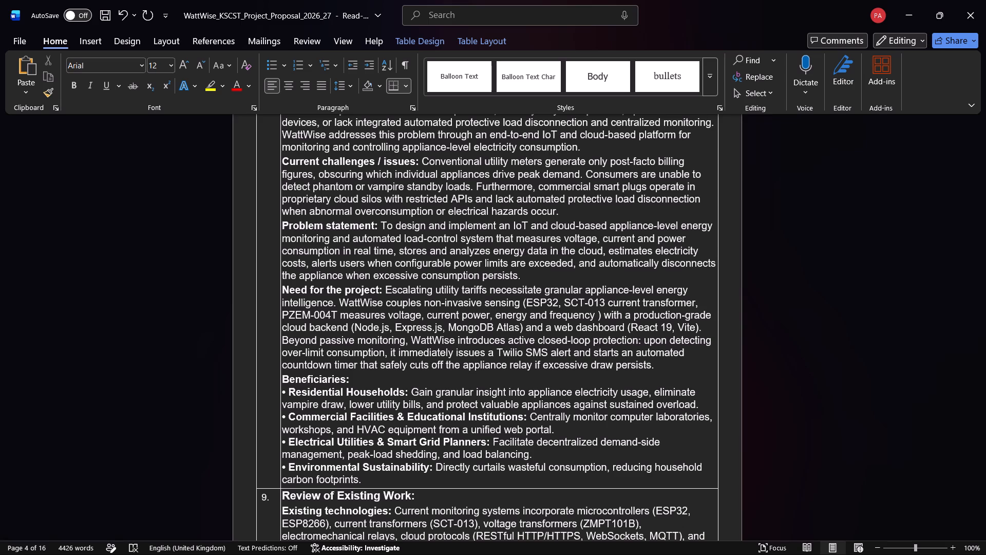
{"action": "key", "text": "BackSpace"}
{"action": "type", "text": ","}
{"action": "key", "text": "space"}
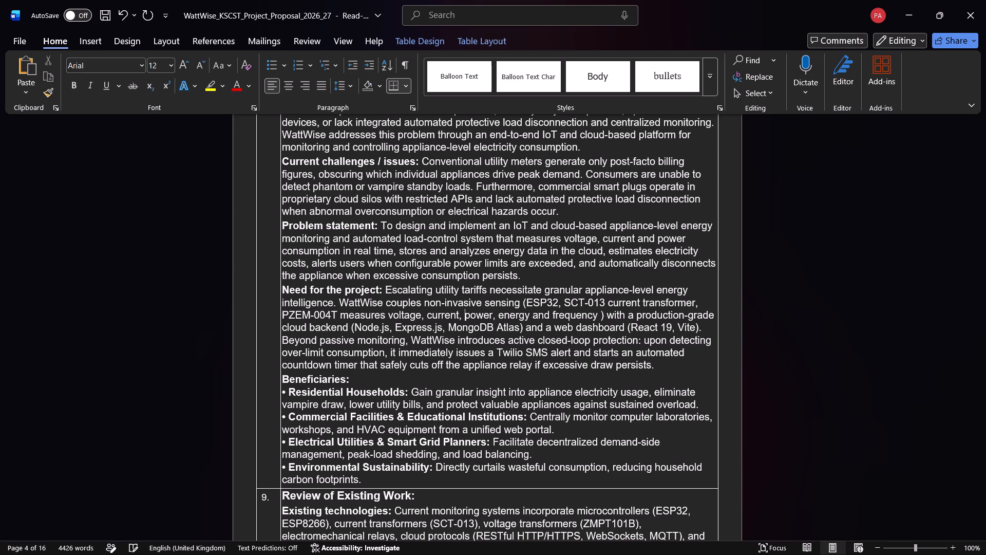
Remove the stray space between "frequency" and the closing bracket.
{"action": "key", "text": "Left"}
{"action": "key", "text": "Right"}
{"action": "key", "text": "Right"}
{"action": "key", "text": "Right"}
{"action": "key", "text": "Right"}
{"action": "key", "text": "Right"}
{"action": "key", "text": "Right"}
{"action": "key", "text": "Right"}
{"action": "key", "text": "Right"}
{"action": "key", "text": "Right"}
{"action": "key", "text": "Right"}
{"action": "key", "text": "Right"}
{"action": "key", "text": "Right"}
{"action": "key", "text": "Right"}
{"action": "key", "text": "Right"}
{"action": "key", "text": "Right"}
{"action": "key", "text": "Right"}
{"action": "key", "text": "Right"}
{"action": "key", "text": "Right"}
{"action": "key", "text": "Right"}
{"action": "key", "text": "Right"}
{"action": "key", "text": "Left"}
{"action": "key", "text": "BackSpace"}
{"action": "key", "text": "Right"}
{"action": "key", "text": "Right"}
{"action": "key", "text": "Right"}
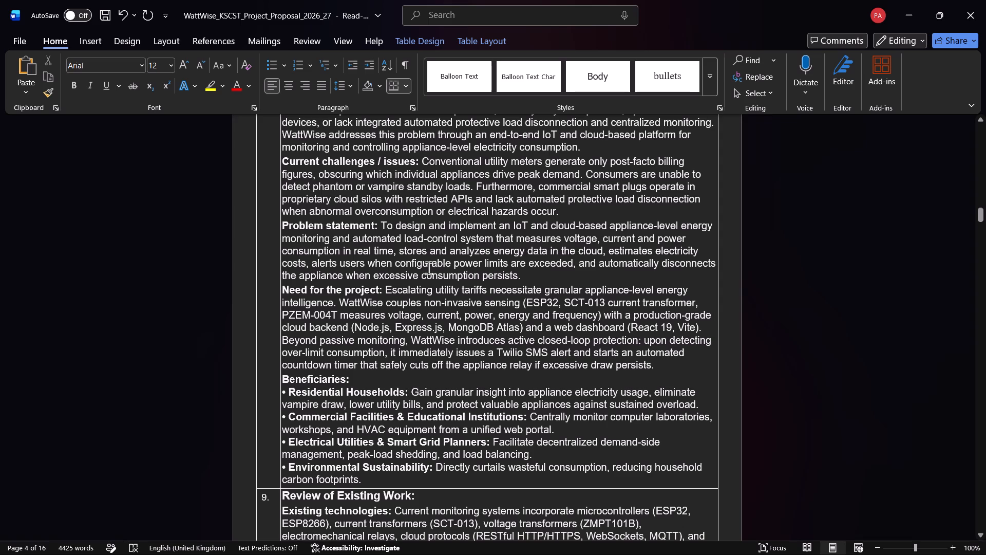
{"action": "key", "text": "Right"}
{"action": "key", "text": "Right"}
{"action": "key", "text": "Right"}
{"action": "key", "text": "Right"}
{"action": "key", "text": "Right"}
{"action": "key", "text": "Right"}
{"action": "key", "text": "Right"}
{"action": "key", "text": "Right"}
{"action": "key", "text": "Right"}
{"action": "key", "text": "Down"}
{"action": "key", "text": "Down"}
Replace "SCT-013 current transformer" in the Need for the project paragraph with "Relay module".
{"action": "left_click_drag", "start_coordinate": [696, 306], "coordinate": [593, 300]}
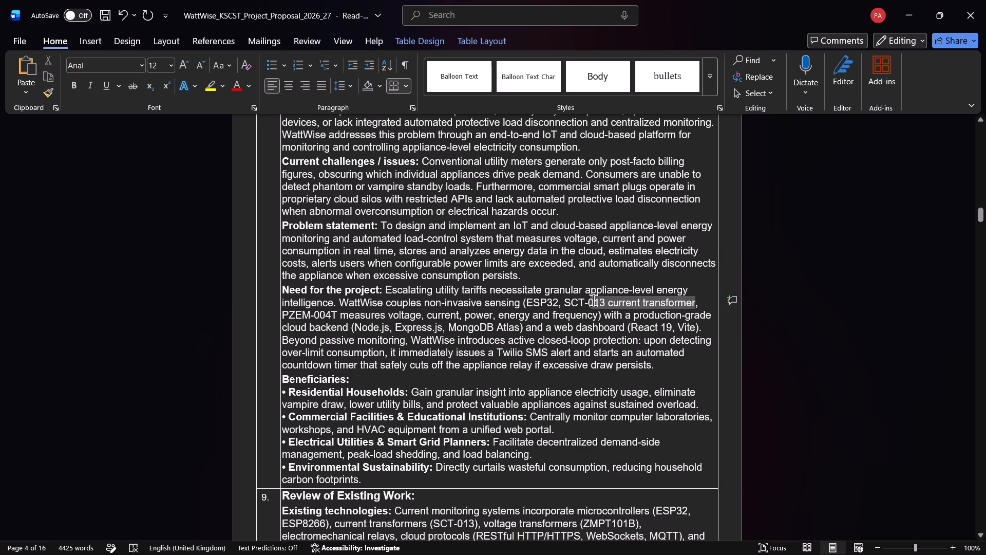
{"action": "left_click_drag", "start_coordinate": [593, 300], "coordinate": [571, 300]}
{"action": "key", "text": "BackSpace"}
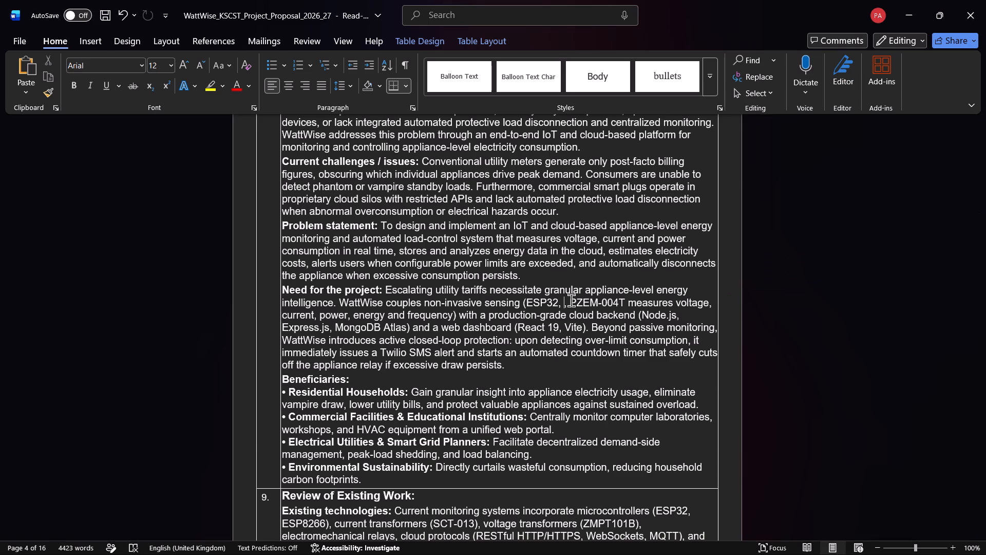
{"action": "type", "text": "Relay"}
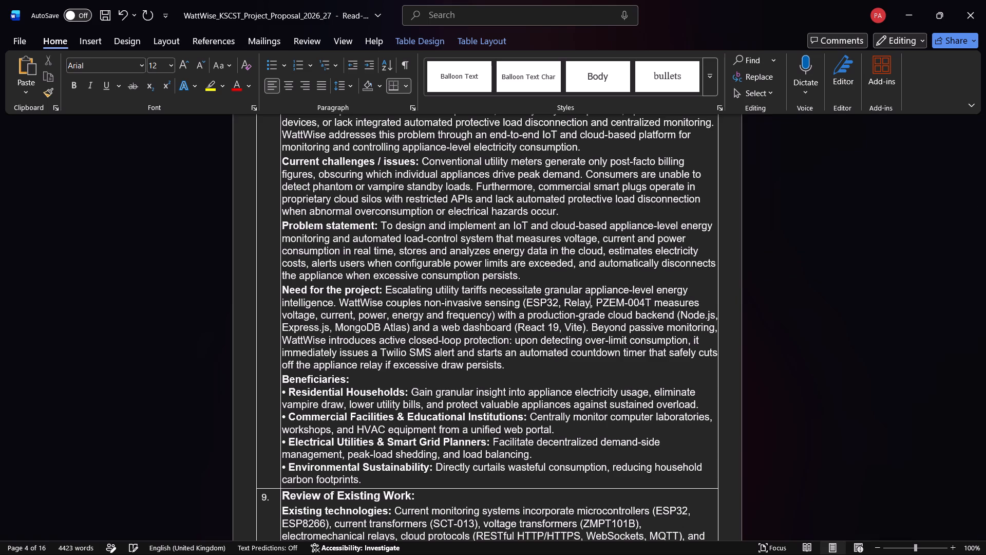
{"action": "key", "text": "space"}
{"action": "type", "text": "module"}
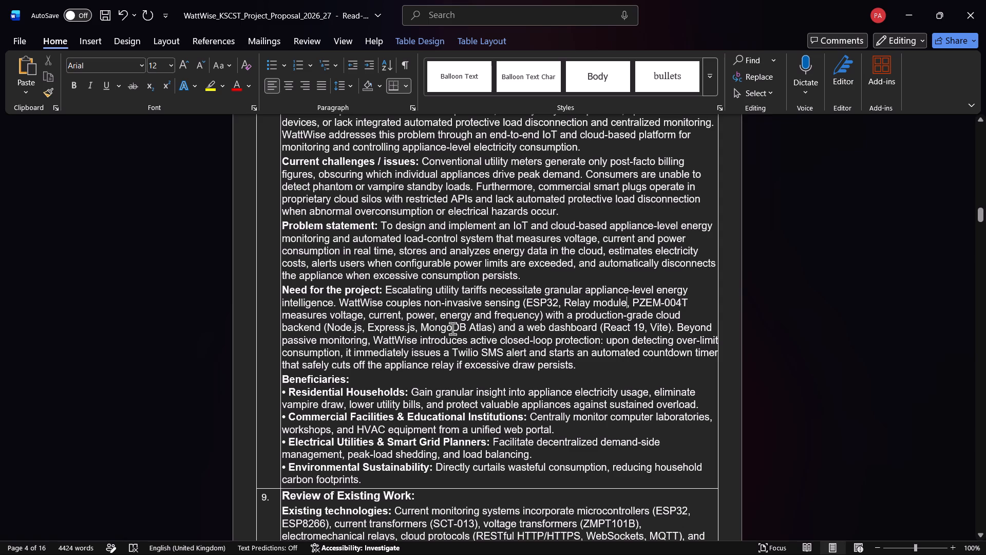
Add "two channel" after "Relay module" in the Need for the project component list.
{"action": "left_click", "coordinate": [691, 301]}
{"action": "left_click", "coordinate": [627, 301]}
{"action": "type", "text": "()"}
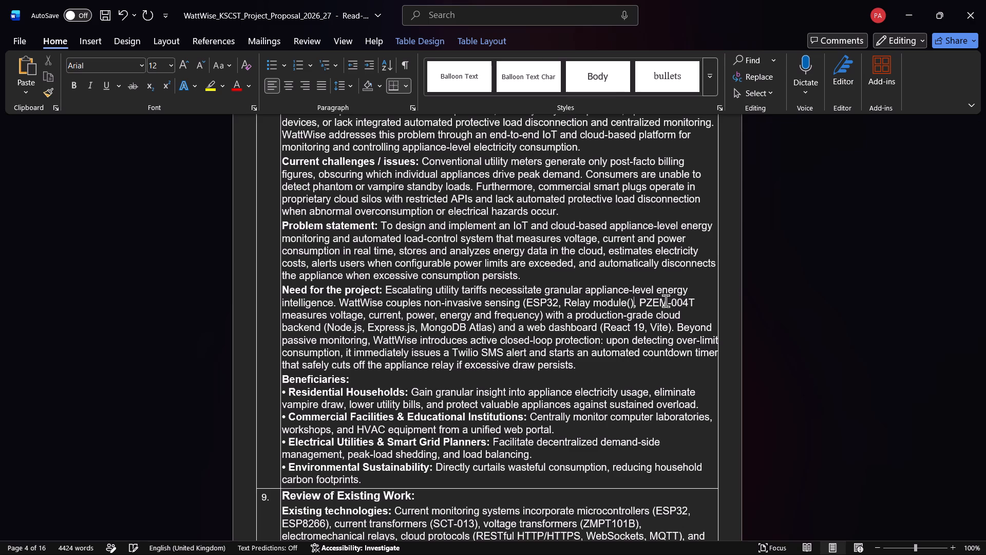
{"action": "key", "text": "BackSpace"}
{"action": "key", "text": "BackSpace"}
{"action": "key", "text": "space"}
{"action": "type", "text": "two channel"}
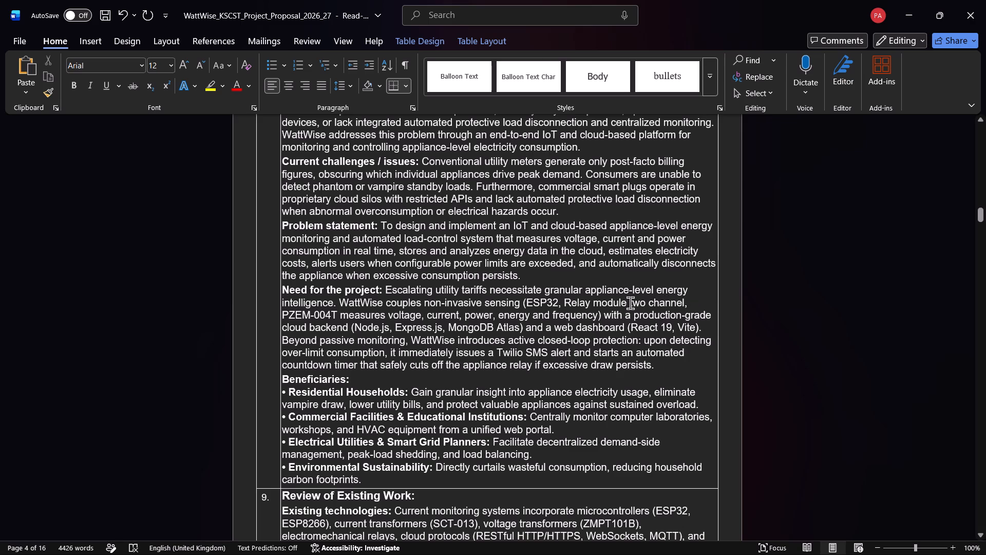
Remove "two channel" from after "Relay module" in the Need for the project component list.
{"action": "key", "text": "BackSpace"}
{"action": "key", "text": "BackSpace"}
{"action": "key", "text": "BackSpace"}
{"action": "key", "text": "BackSpace"}
{"action": "key", "text": "BackSpace"}
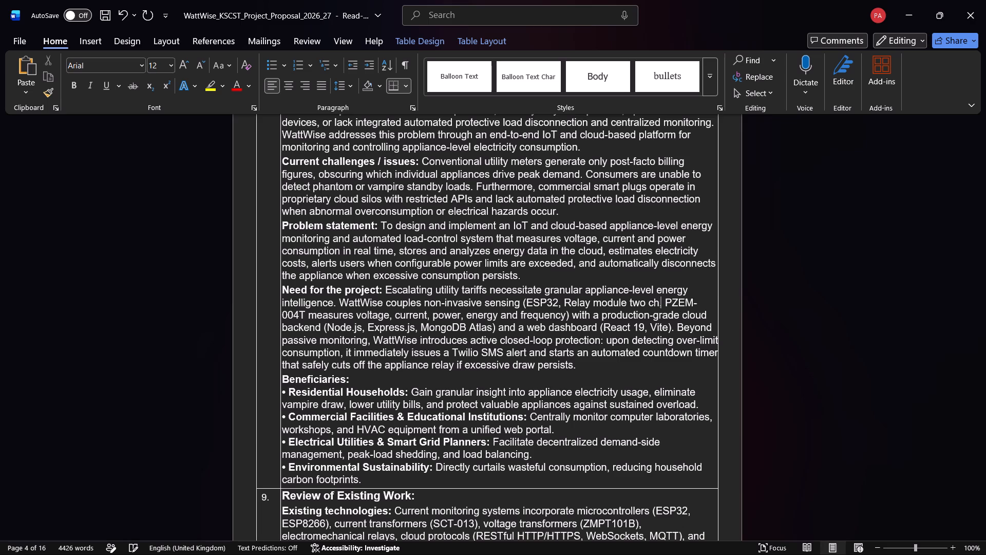
{"action": "key", "text": "BackSpace"}
{"action": "key", "text": "BackSpace"}
{"action": "key", "text": "BackSpace"}
{"action": "key", "text": "BackSpace"}
{"action": "key", "text": "BackSpace"}
{"action": "key", "text": "BackSpace"}
{"action": "key", "text": "BackSpace"}
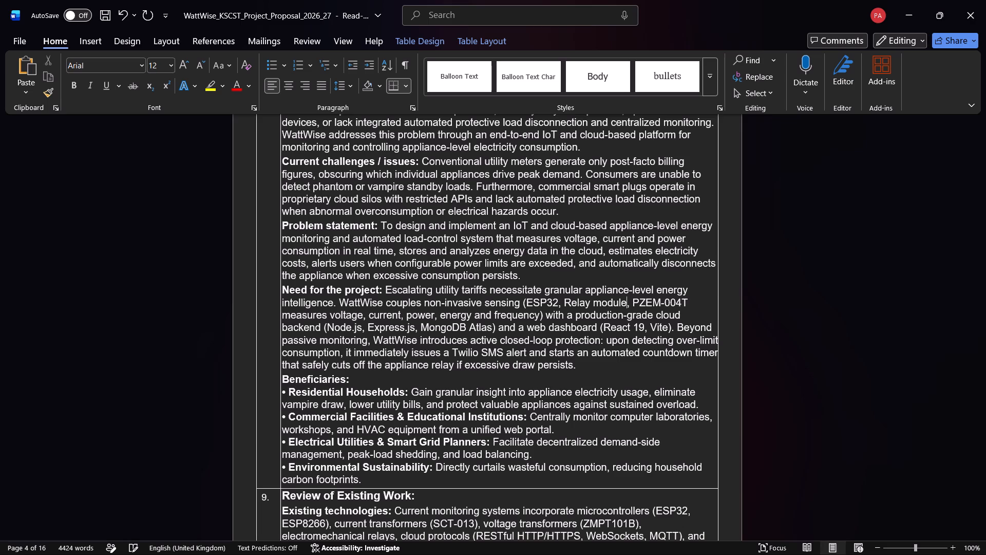
Insert "two channel" before "Relay module" in the Need for the project component list, with a space between them.
{"action": "key", "text": "Left"}
{"action": "key", "text": "Left"}
{"action": "key", "text": "Left"}
{"action": "key", "text": "Left"}
{"action": "key", "text": "Left"}
{"action": "key", "text": "Left"}
{"action": "key", "text": "Left"}
{"action": "key", "text": "Left"}
{"action": "key", "text": "Left"}
{"action": "key", "text": "Left"}
{"action": "key", "text": "Left"}
{"action": "key", "text": "Left"}
{"action": "type", "text": "two channel"}
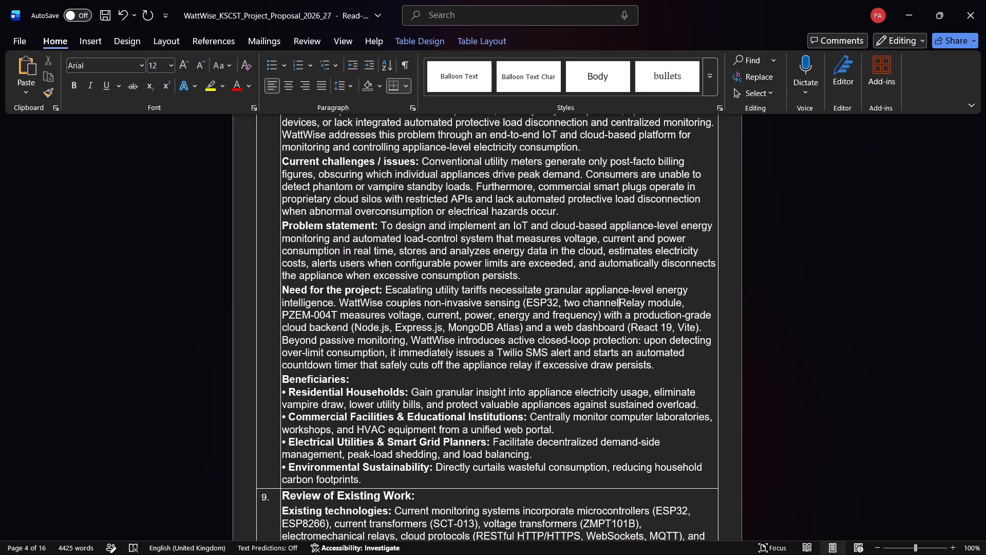
{"action": "type", "text": "ned"}
{"action": "key", "text": "space"}
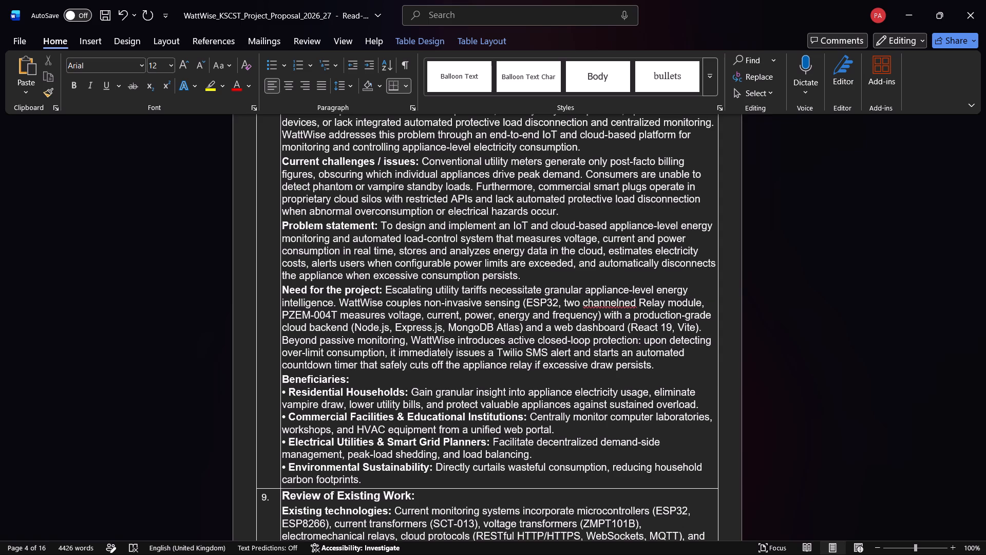
{"action": "key", "text": "BackSpace"}
{"action": "key", "text": "BackSpace"}
{"action": "key", "text": "BackSpace"}
{"action": "key", "text": "BackSpace"}
{"action": "key", "text": "BackSpace"}
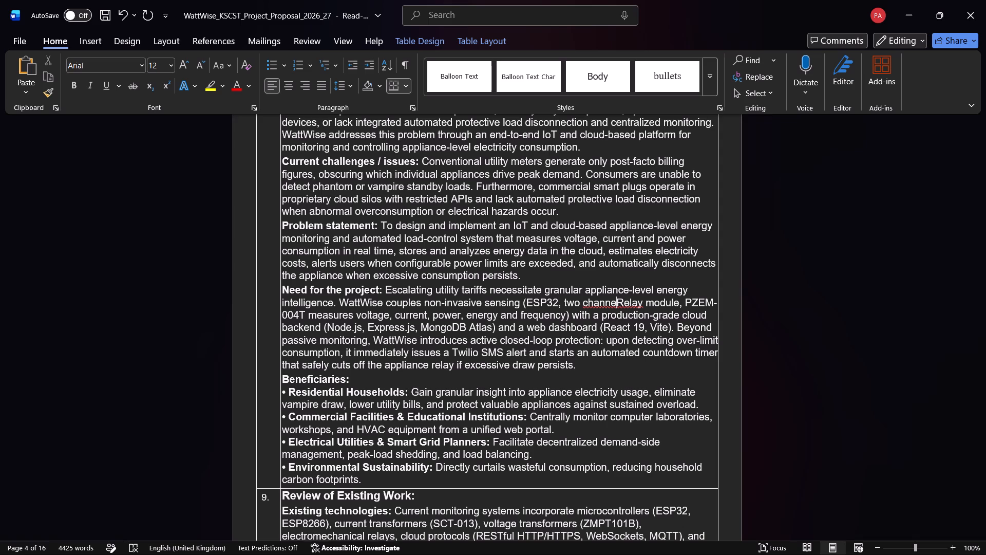
{"action": "type", "text": "led"}
{"action": "key", "text": "space"}
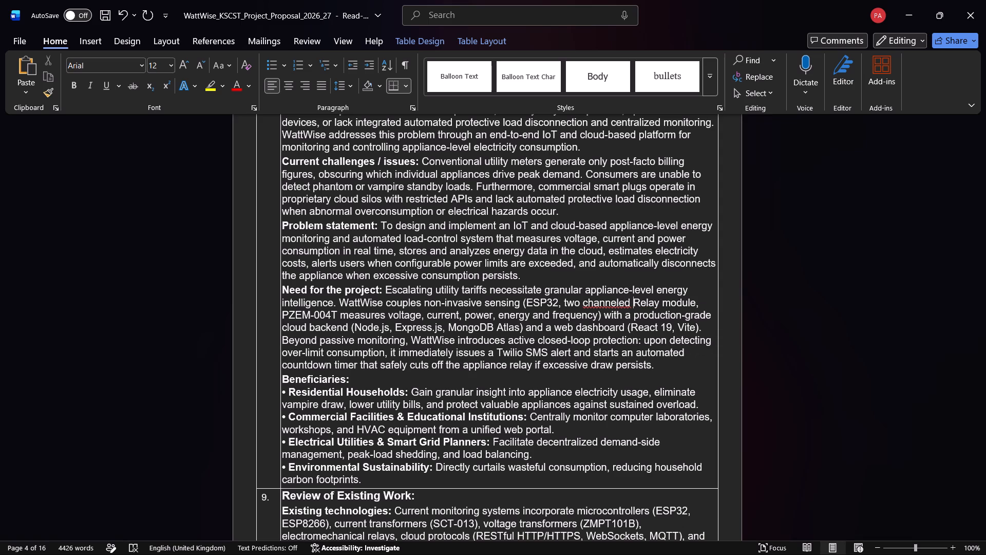
{"action": "key", "text": "Left"}
{"action": "key", "text": "BackSpace"}
{"action": "key", "text": "BackSpace"}
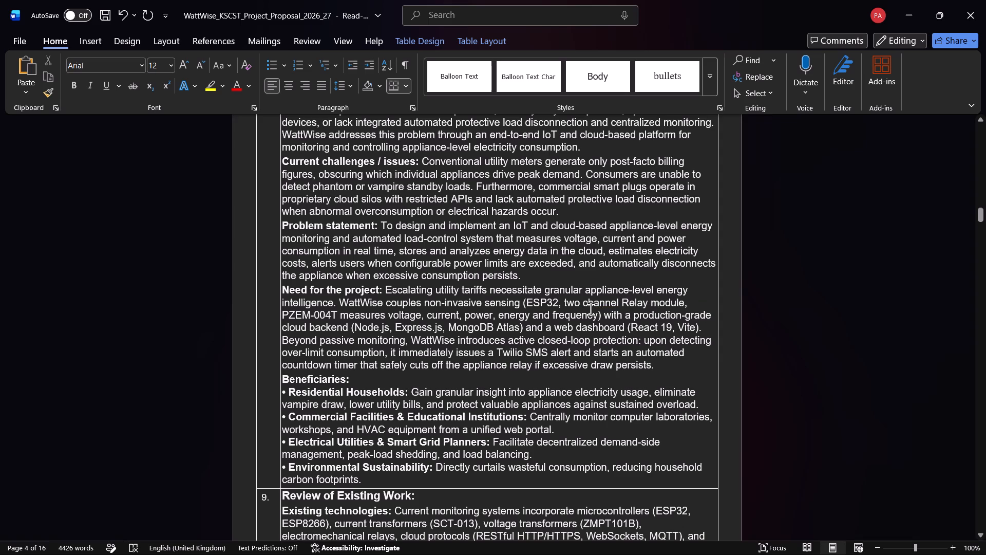
Add "with CT coil" after "PZEM-004T" and before "measures voltage" in the Need for the project paragraph.
{"action": "left_click", "coordinate": [336, 317]}
{"action": "type", "text": "with"}
{"action": "key", "text": "space"}
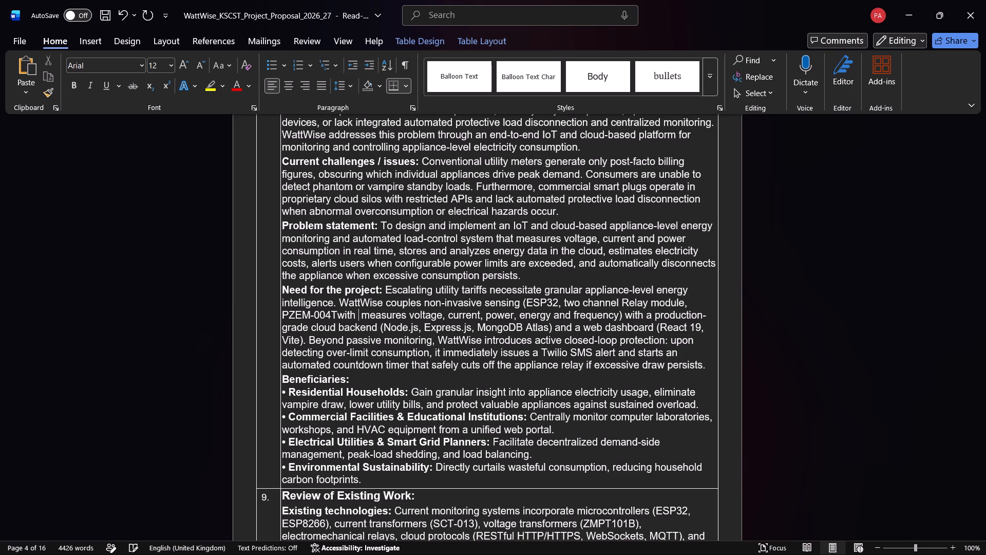
{"action": "type", "text": "CT coil"}
{"action": "key", "text": "space"}
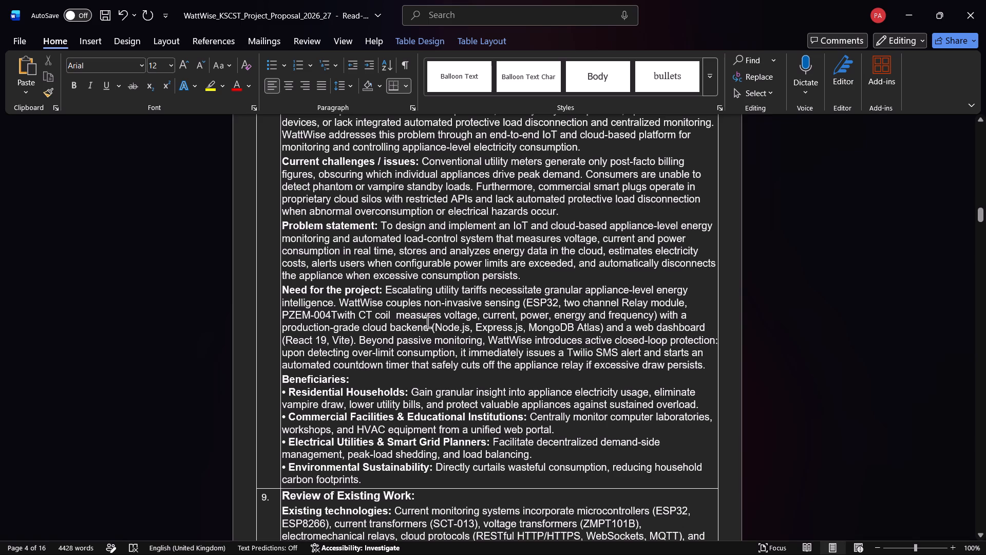
{"action": "key", "text": "BackSpace"}
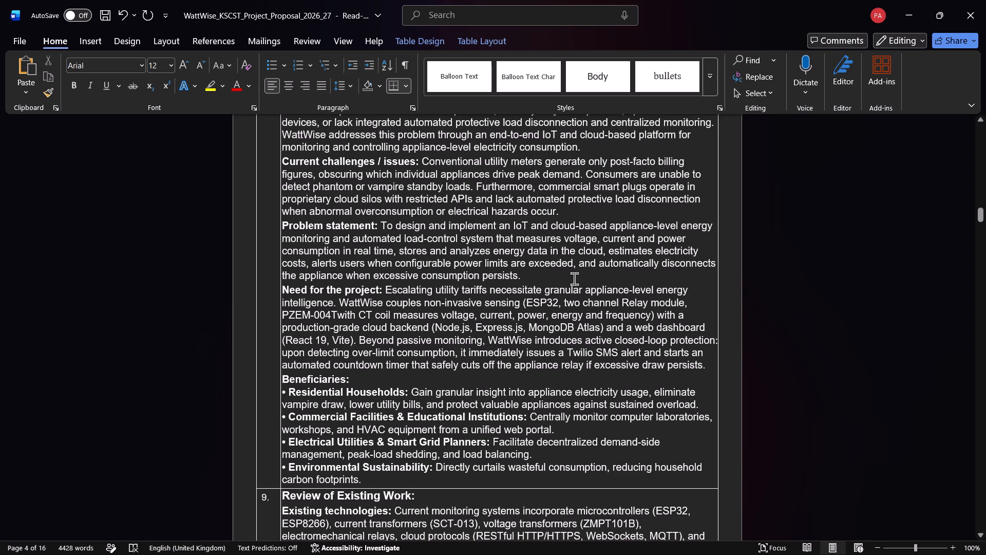
Review the sections from Review of Existing Work through Facilities Available, checking the hardware descriptions, and return to the Objectives.
{"action": "scroll", "coordinate": [575, 270], "scroll_direction": "down", "scroll_amount": 2}
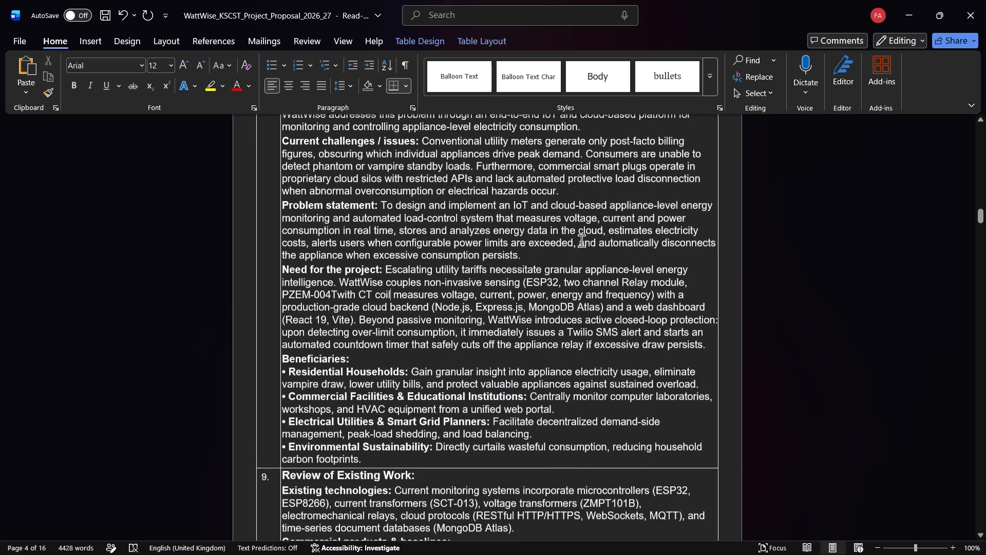
{"action": "scroll", "coordinate": [581, 240], "scroll_direction": "down", "scroll_amount": 1}
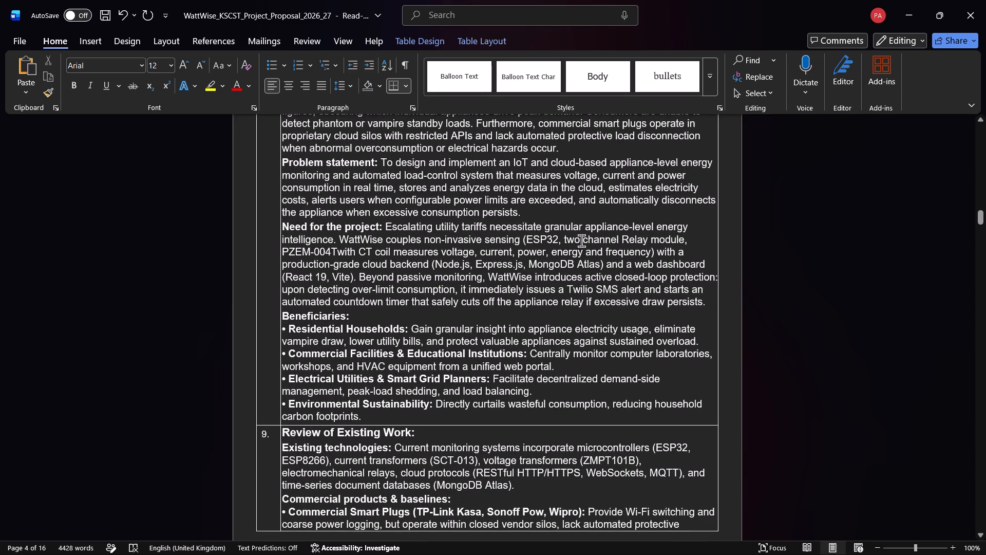
{"action": "scroll", "coordinate": [581, 240], "scroll_direction": "down", "scroll_amount": 1}
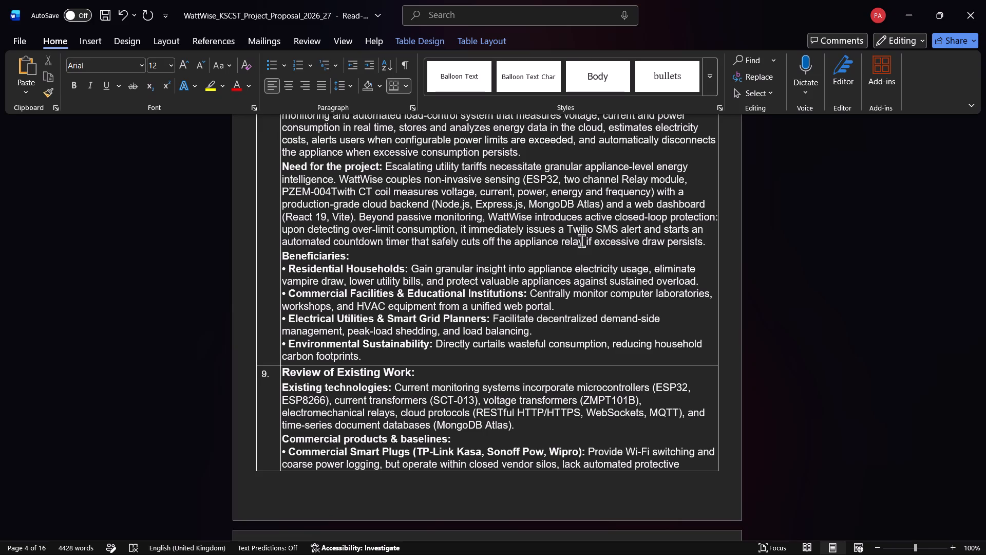
{"action": "scroll", "coordinate": [388, 381], "scroll_direction": "down", "scroll_amount": 1}
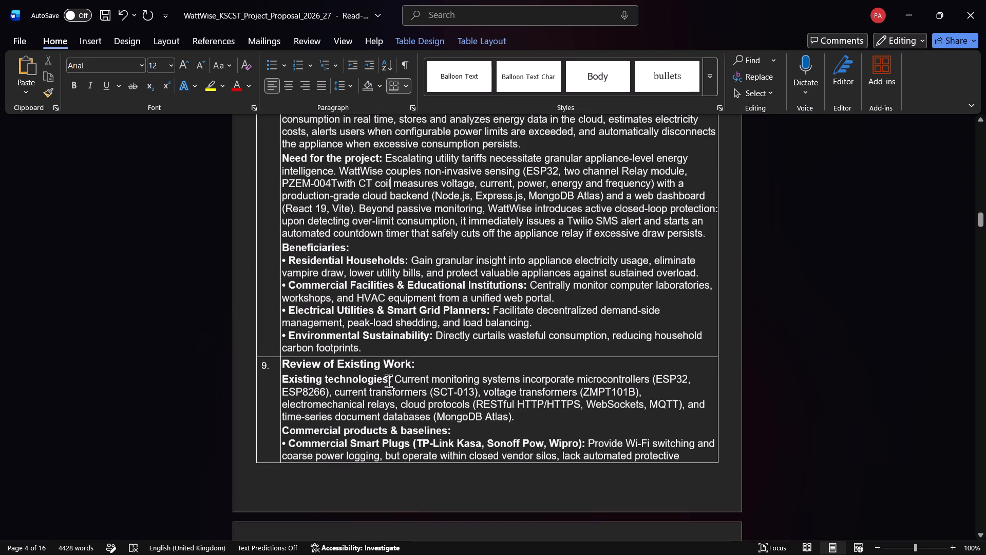
{"action": "scroll", "coordinate": [388, 381], "scroll_direction": "down", "scroll_amount": 1}
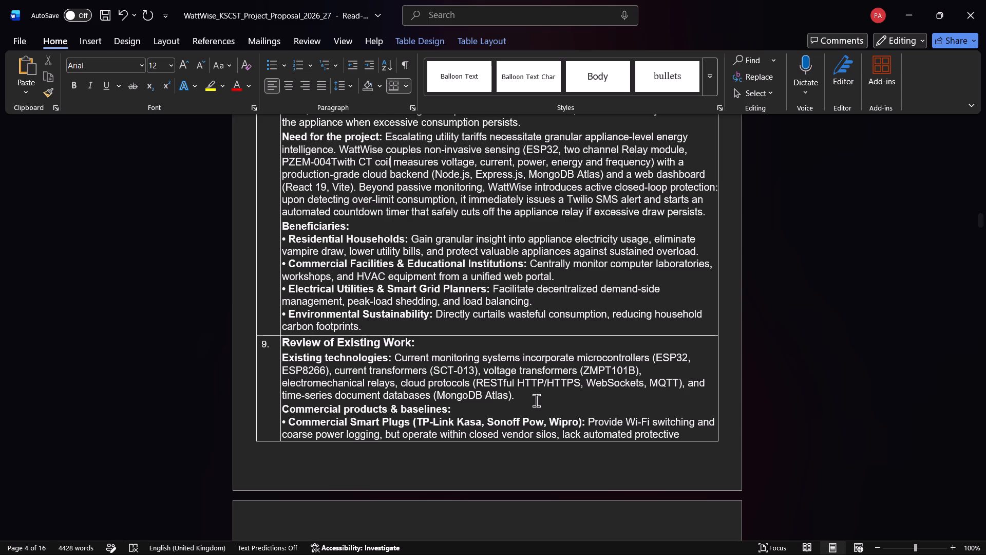
{"action": "scroll", "coordinate": [536, 400], "scroll_direction": "down", "scroll_amount": 1}
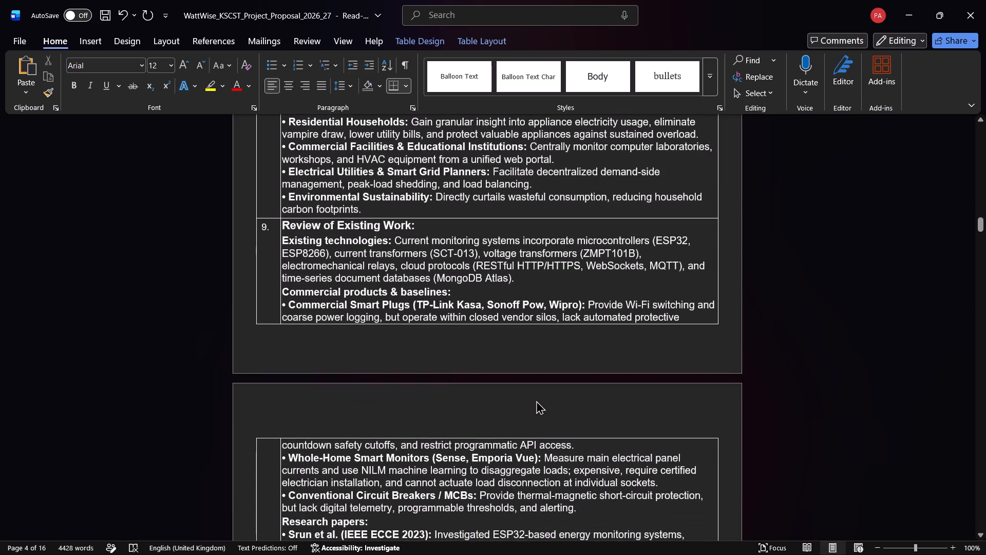
{"action": "scroll", "coordinate": [536, 400], "scroll_direction": "down", "scroll_amount": 1}
{"action": "left_click_drag", "start_coordinate": [428, 309], "coordinate": [488, 312]}
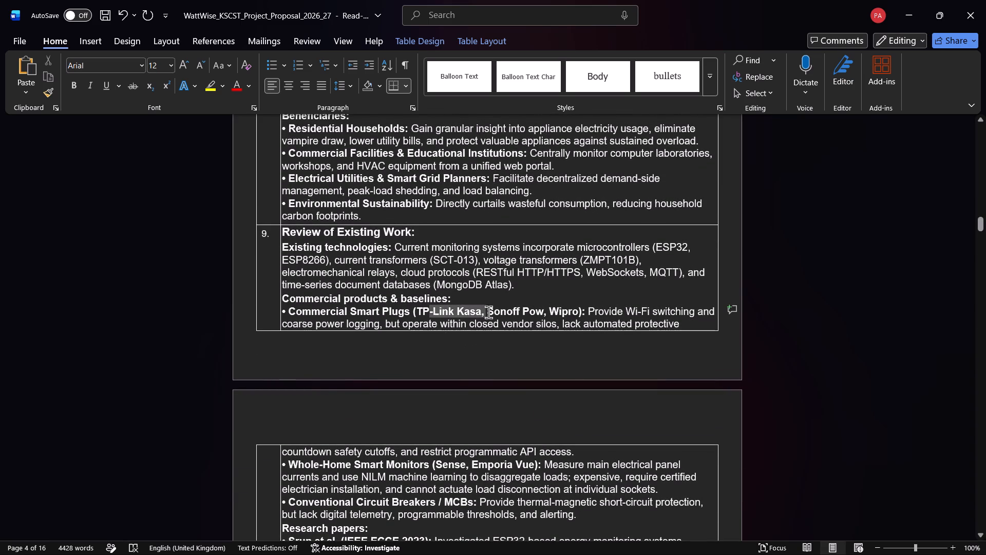
{"action": "left_click_drag", "start_coordinate": [488, 312], "coordinate": [488, 312]}
{"action": "scroll", "coordinate": [507, 405], "scroll_direction": "down", "scroll_amount": 8}
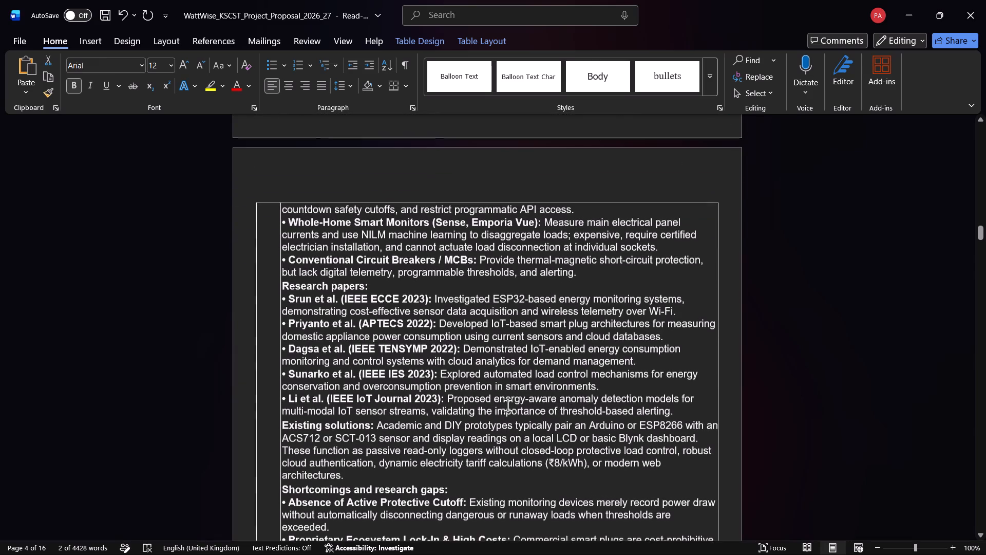
{"action": "scroll", "coordinate": [507, 405], "scroll_direction": "down", "scroll_amount": 5}
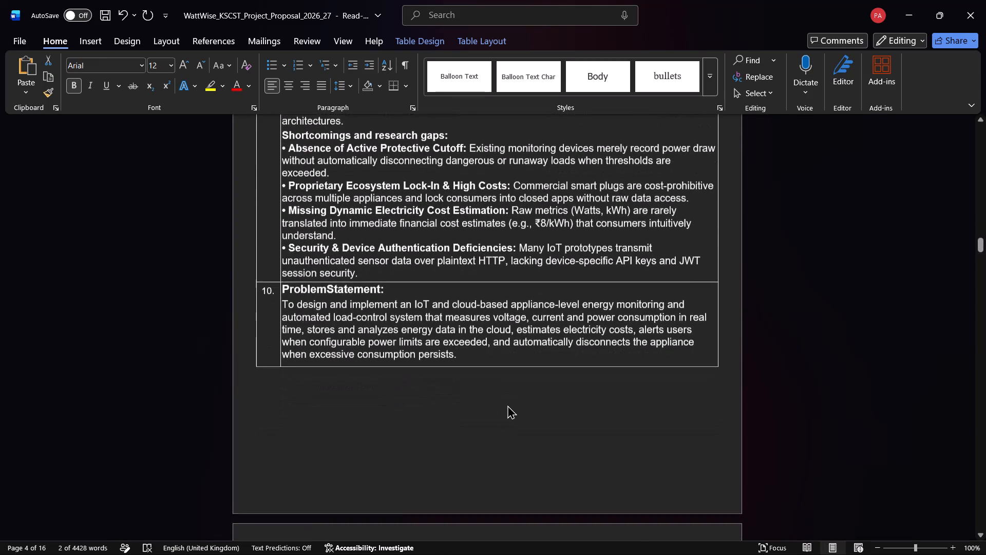
{"action": "scroll", "coordinate": [507, 405], "scroll_direction": "down", "scroll_amount": 1}
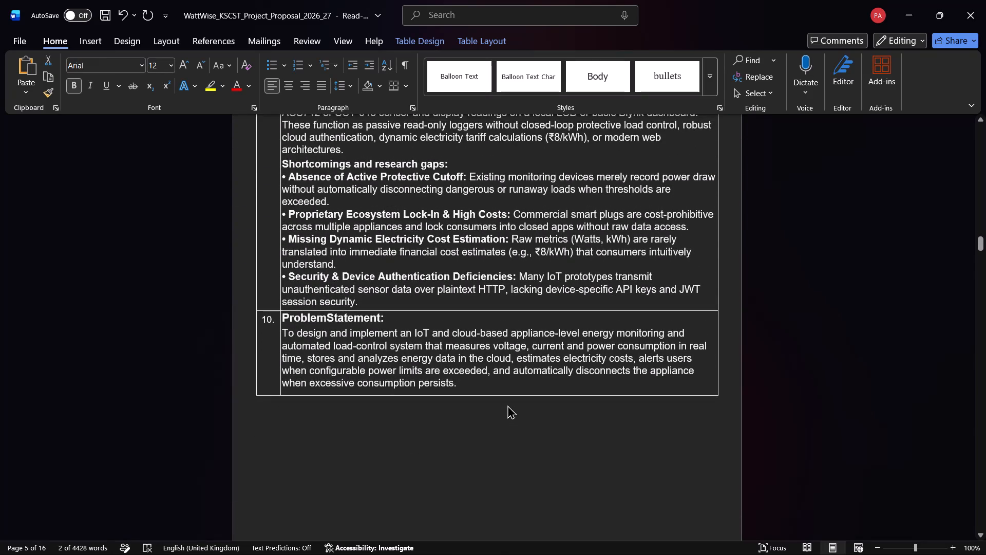
{"action": "scroll", "coordinate": [507, 405], "scroll_direction": "down", "scroll_amount": 2}
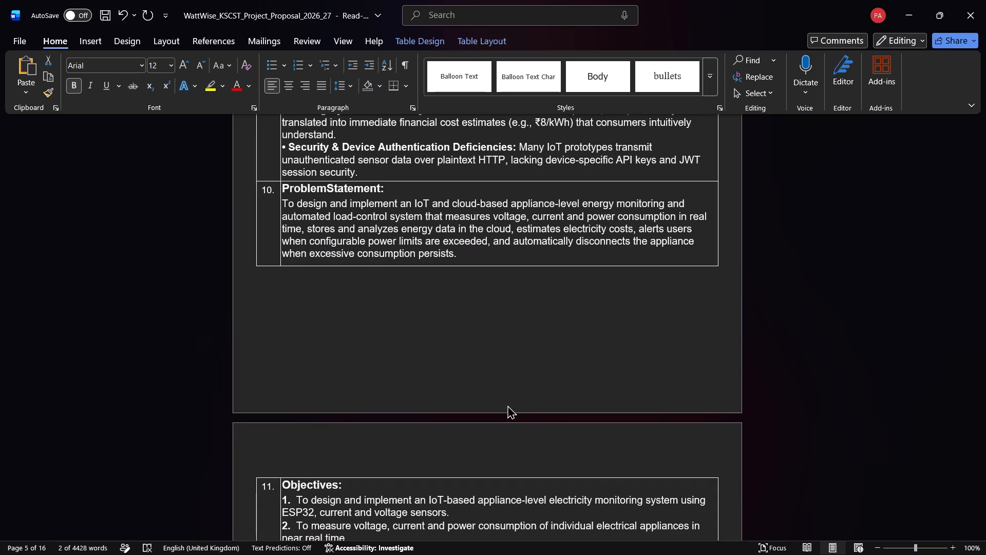
{"action": "scroll", "coordinate": [507, 405], "scroll_direction": "down", "scroll_amount": 19}
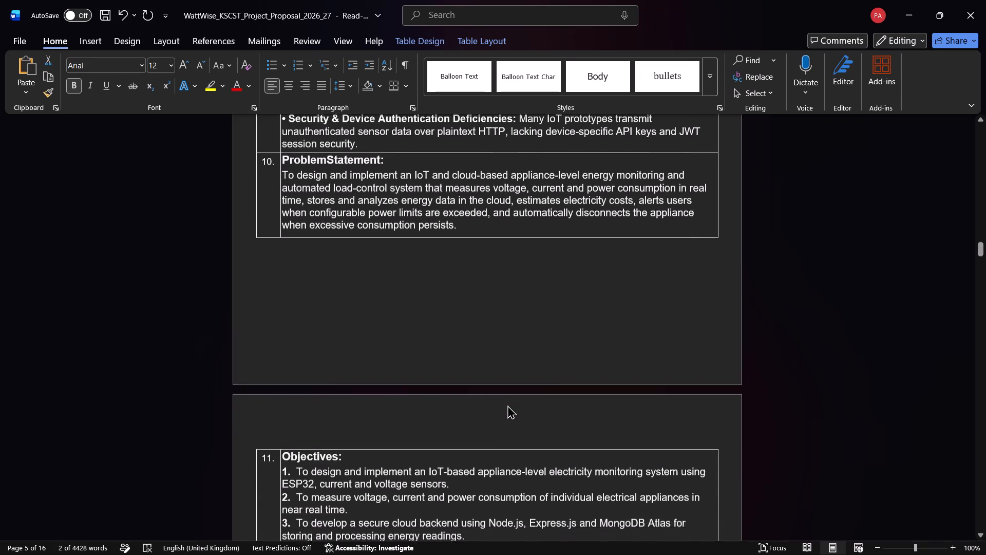
{"action": "scroll", "coordinate": [507, 405], "scroll_direction": "down", "scroll_amount": 20}
{"action": "scroll", "coordinate": [507, 405], "scroll_direction": "down", "scroll_amount": 20}
{"action": "scroll", "coordinate": [507, 405], "scroll_direction": "down", "scroll_amount": 20}
{"action": "scroll", "coordinate": [507, 405], "scroll_direction": "up", "scroll_amount": 10}
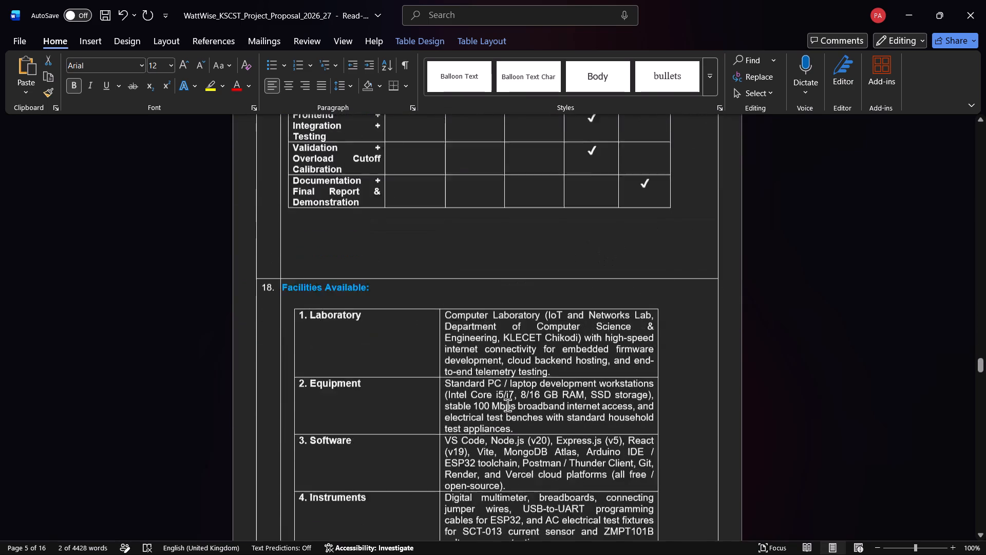
{"action": "scroll", "coordinate": [507, 405], "scroll_direction": "up", "scroll_amount": 7}
{"action": "scroll", "coordinate": [507, 405], "scroll_direction": "down", "scroll_amount": 2}
{"action": "scroll", "coordinate": [507, 405], "scroll_direction": "up", "scroll_amount": 13}
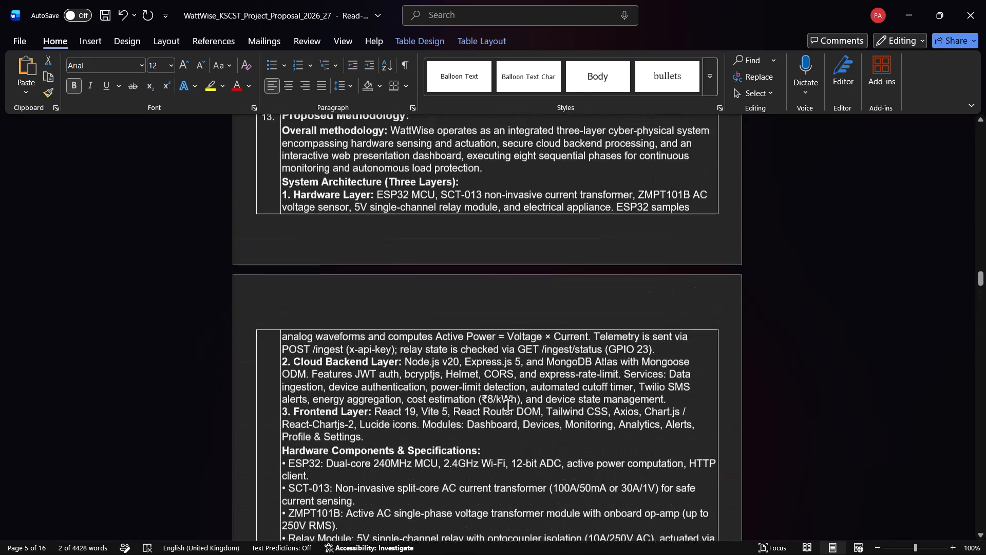
{"action": "scroll", "coordinate": [507, 405], "scroll_direction": "up", "scroll_amount": 6}
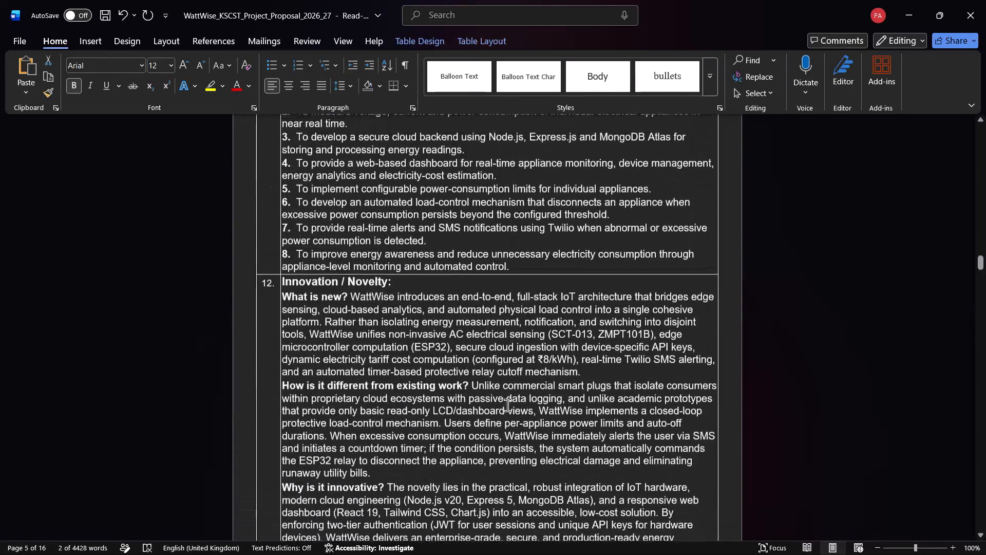
{"action": "scroll", "coordinate": [507, 405], "scroll_direction": "up", "scroll_amount": 4}
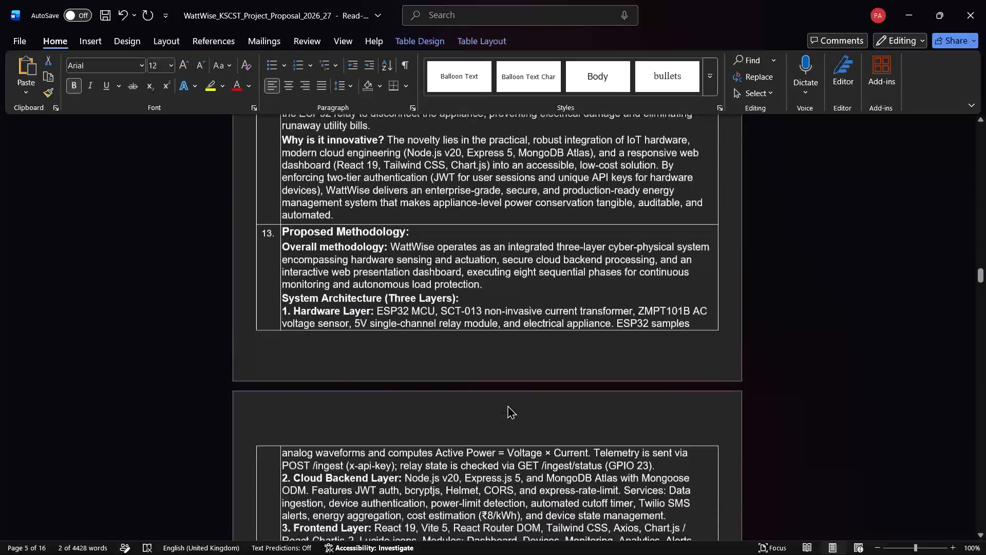
{"action": "scroll", "coordinate": [507, 405], "scroll_direction": "up", "scroll_amount": 1}
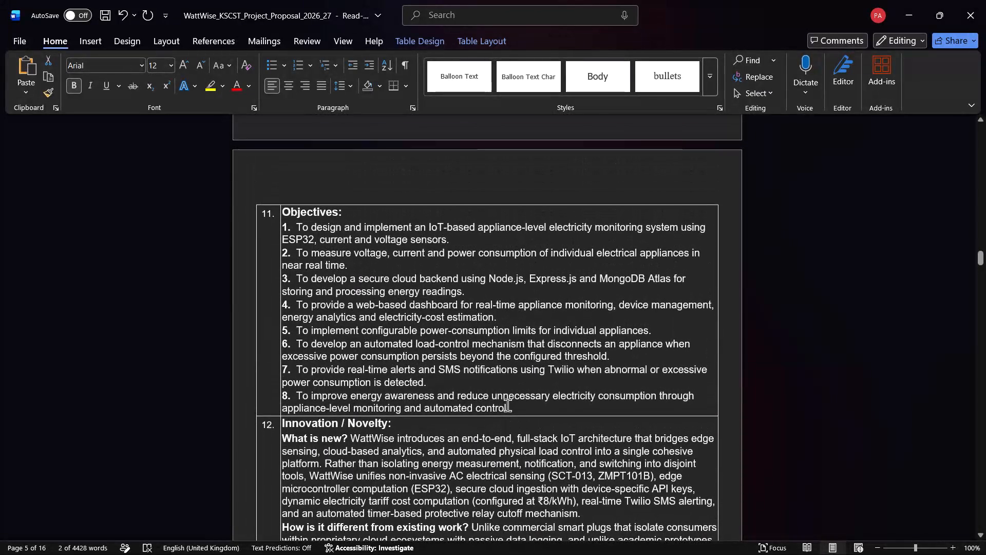
Replace "current and voltage sensors" in the first objective with "PZEM004T" after "ESP32,".
{"action": "left_click", "coordinate": [445, 237]}
{"action": "key", "text": "BackSpace"}
{"action": "key", "text": "BackSpace"}
{"action": "key", "text": "BackSpace"}
{"action": "key", "text": "BackSpace"}
{"action": "key", "text": "BackSpace"}
{"action": "key", "text": "BackSpace"}
{"action": "key", "text": "BackSpace"}
{"action": "key", "text": "BackSpace"}
{"action": "key", "text": "BackSpace"}
{"action": "key", "text": "BackSpace"}
{"action": "key", "text": "BackSpace"}
{"action": "key", "text": "BackSpace"}
{"action": "key", "text": "BackSpace"}
{"action": "key", "text": "BackSpace"}
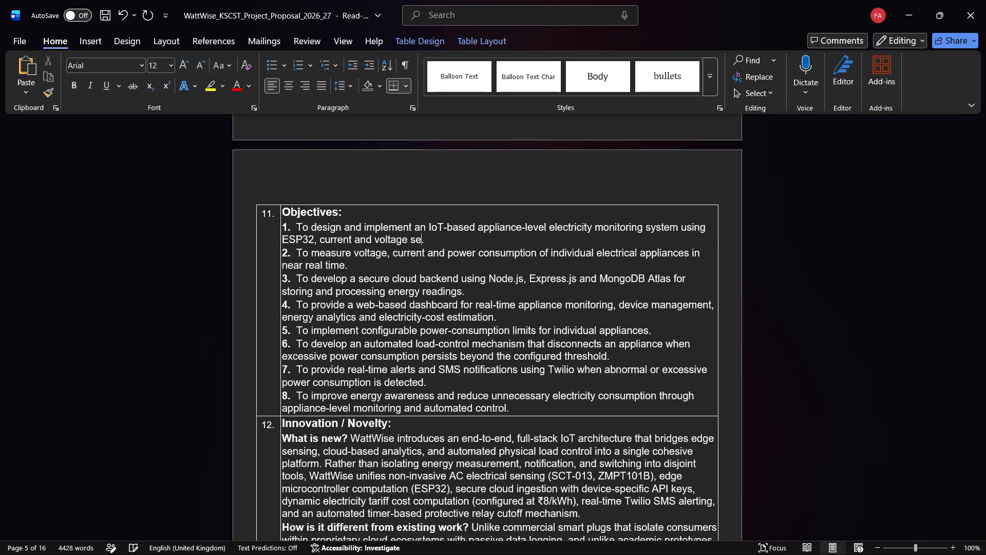
{"action": "key", "text": "BackSpace"}
{"action": "key", "text": "BackSpace"}
{"action": "key", "text": "BackSpace"}
{"action": "key", "text": "BackSpace"}
{"action": "key", "text": "BackSpace"}
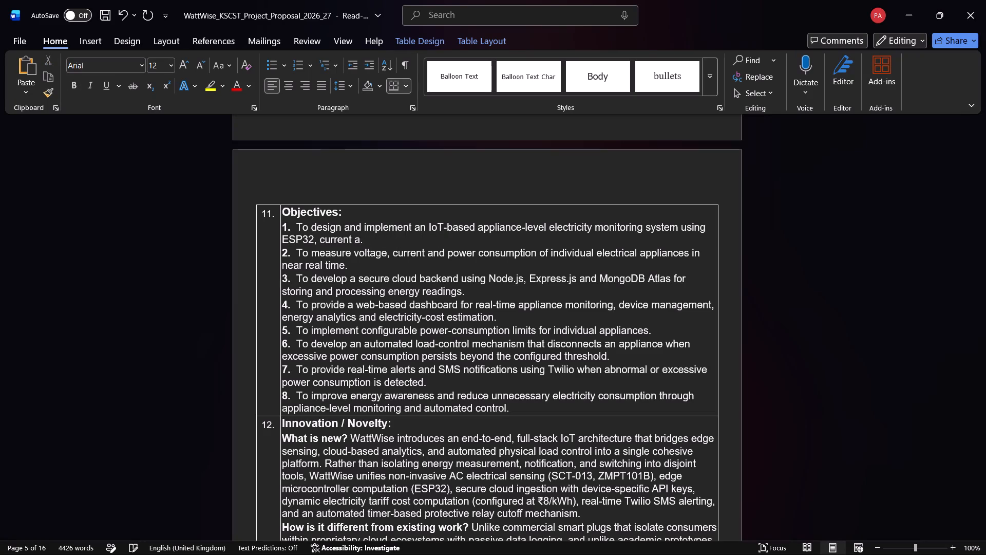
{"action": "key", "text": "BackSpace"}
{"action": "key", "text": "BackSpace"}
{"action": "key", "text": "BackSpace"}
{"action": "key", "text": "BackSpace"}
{"action": "key", "text": "BackSpace"}
{"action": "key", "text": "BackSpace"}
{"action": "key", "text": "BackSpace"}
{"action": "key", "text": "BackSpace"}
{"action": "key", "text": "BackSpace"}
{"action": "type", "text": "PZEM004T"}
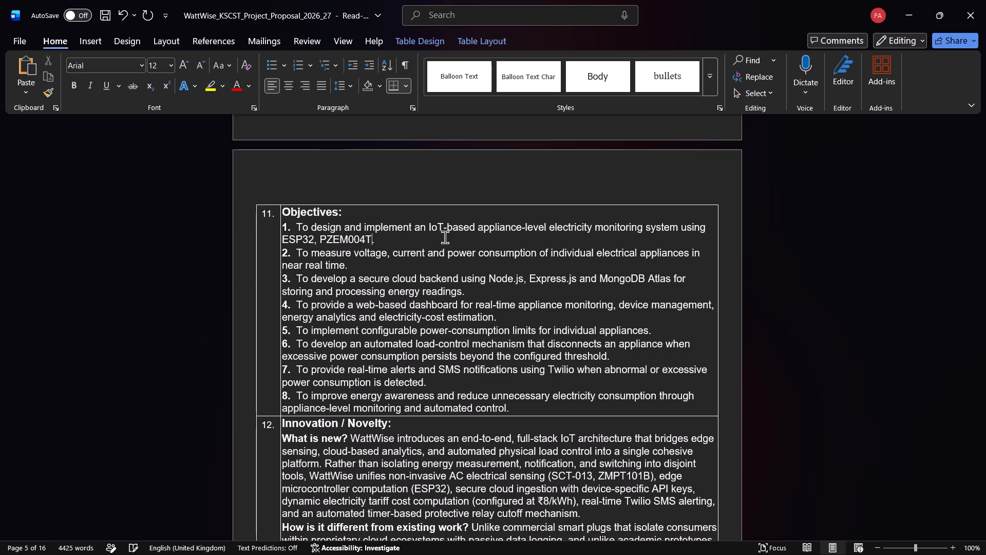
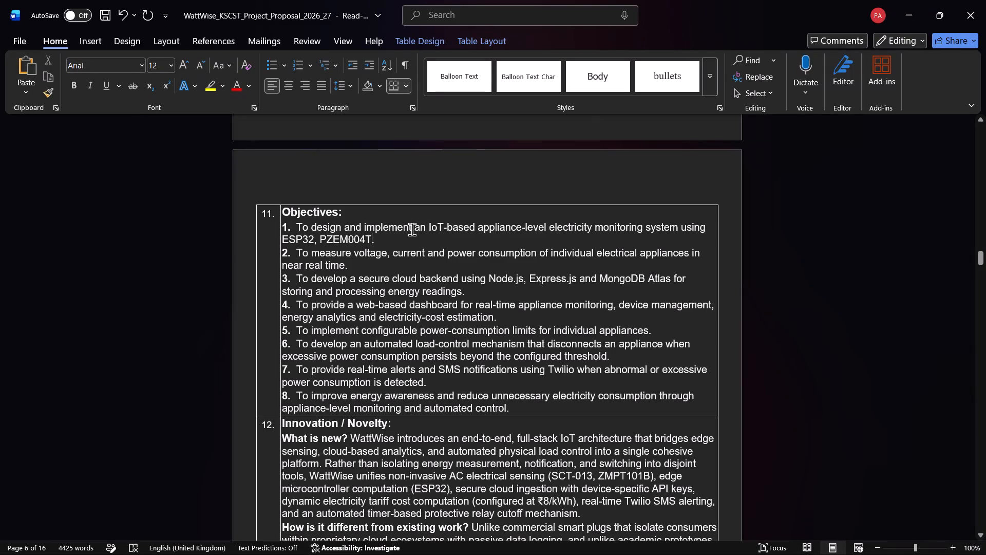
Add "with CT coil" after "PZEM004T" at the end of the first objective.
{"action": "key", "text": "space"}
{"action": "type", "text": "with"}
{"action": "key", "text": "space"}
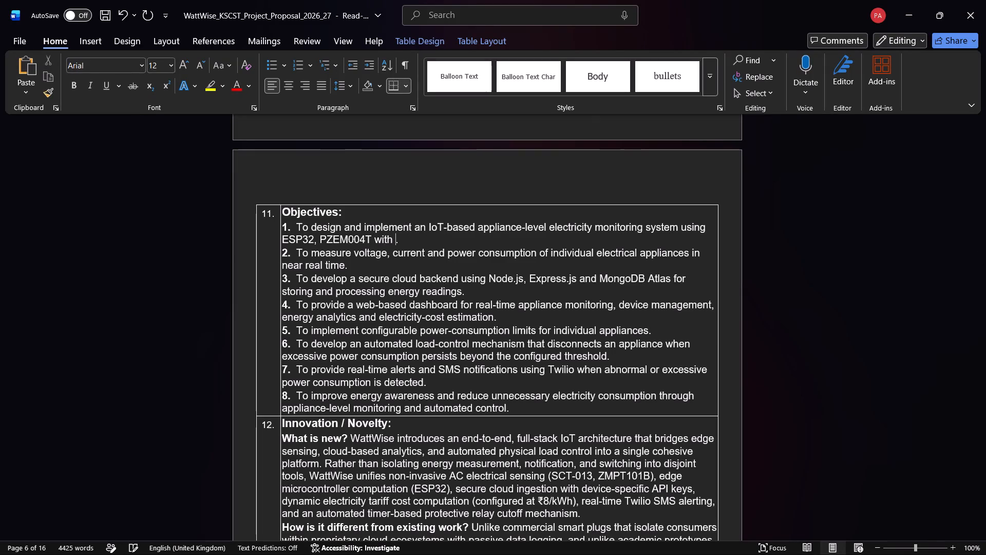
{"action": "type", "text": "CT coil"}
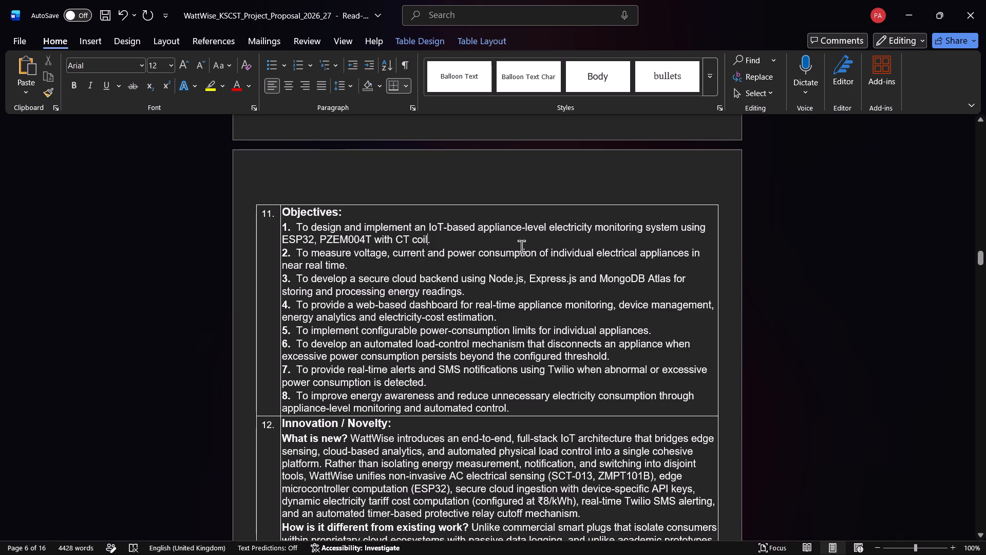
Insert ", energy" after "current" in the second objective, keeping a space before "and power consumption".
{"action": "left_click", "coordinate": [428, 249]}
{"action": "key", "text": "BackSpace"}
{"action": "type", "text": ", energy"}
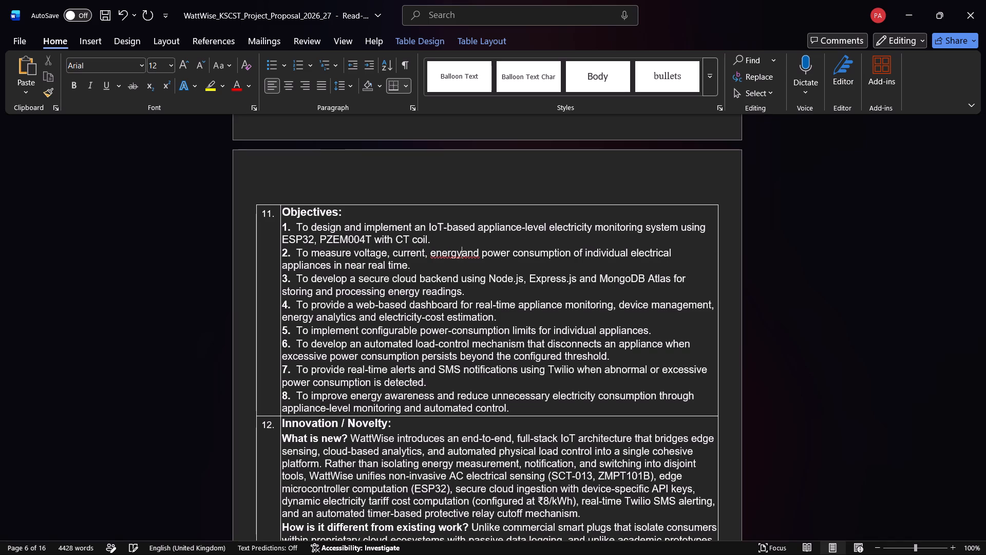
{"action": "key", "text": "space"}
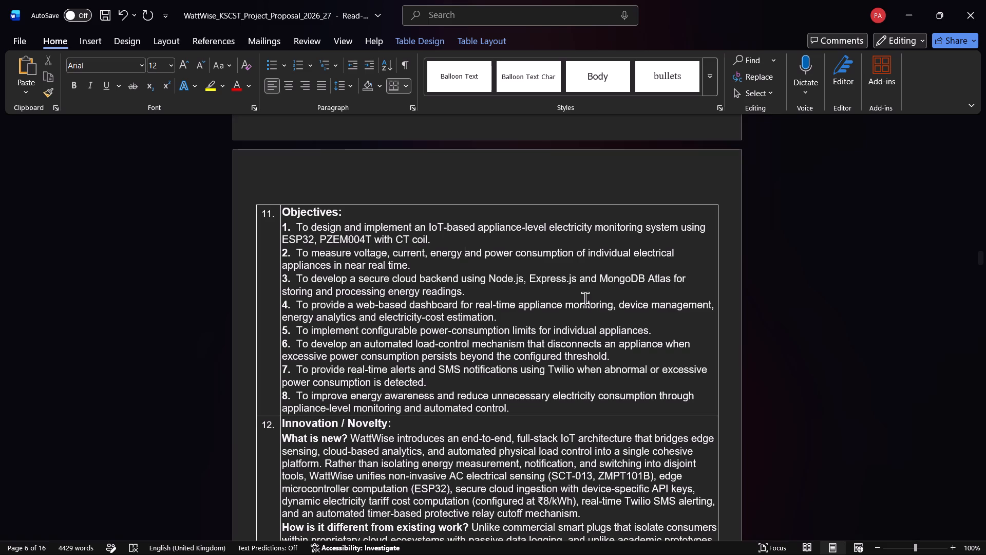
Replace "ZMPT101B AC voltage sensor" with "PZEM004T with CT coil" in the Hardware Layer paragraph of the Proposed Methodology.
{"action": "scroll", "coordinate": [575, 423], "scroll_direction": "down", "scroll_amount": 4}
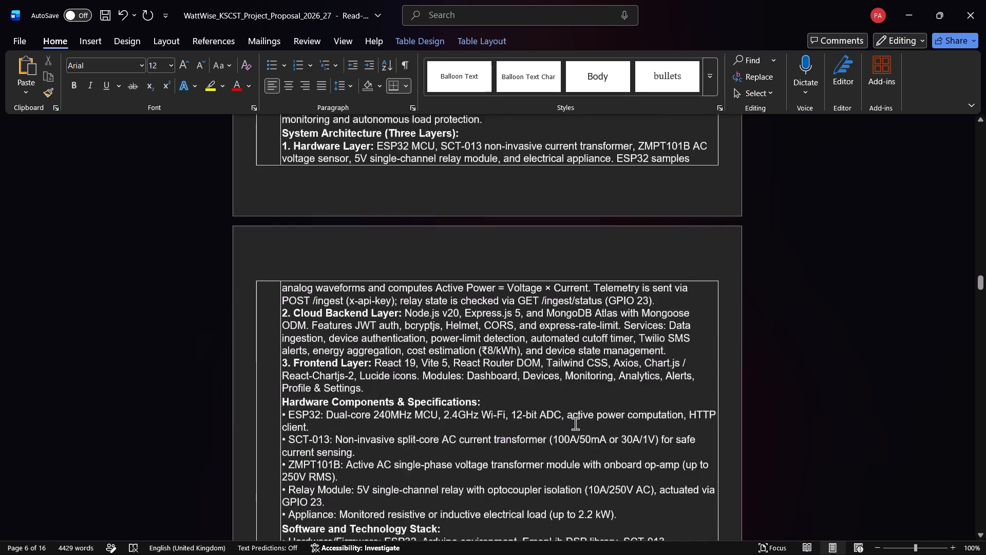
{"action": "scroll", "coordinate": [575, 423], "scroll_direction": "up", "scroll_amount": 3}
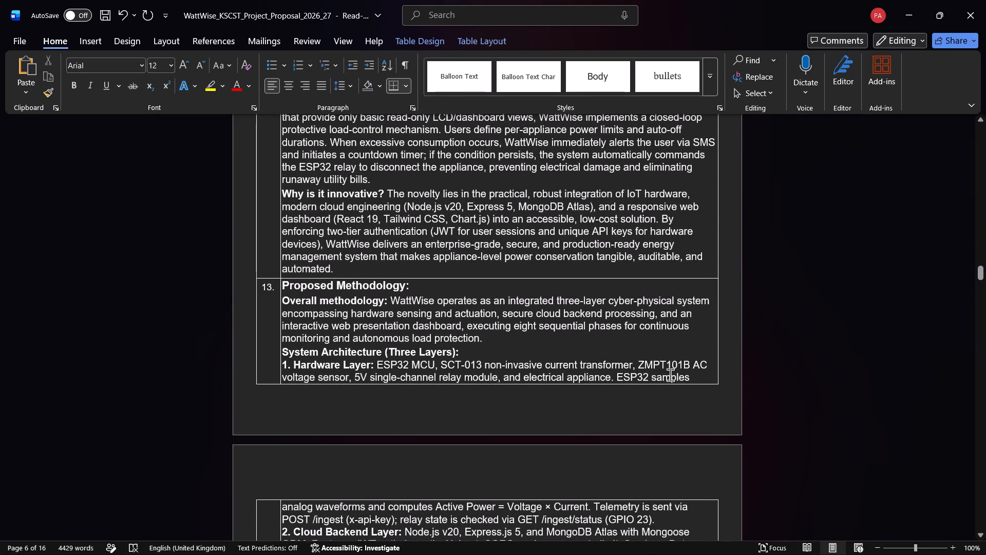
{"action": "left_click", "coordinate": [688, 366]}
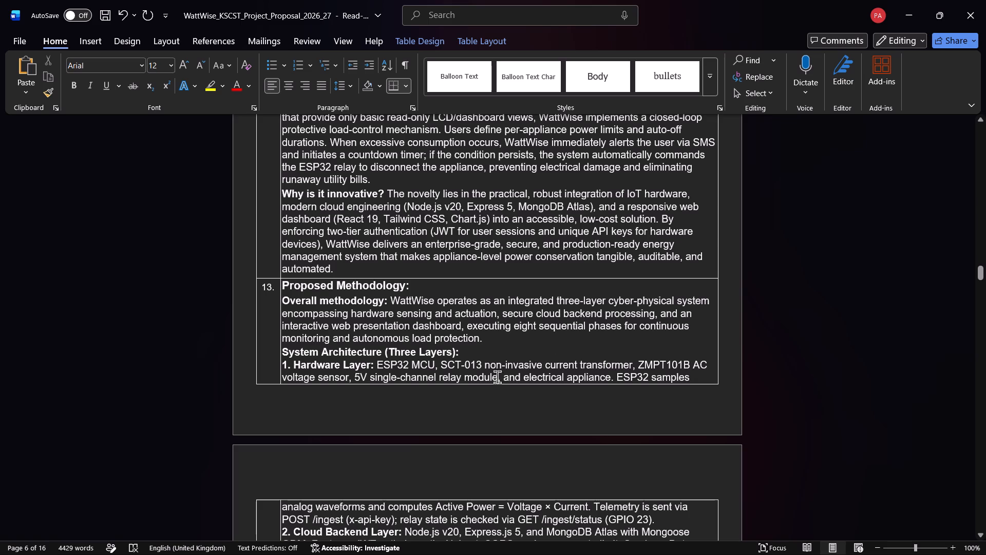
{"action": "left_click", "coordinate": [349, 373]}
{"action": "key", "text": "BackSpace"}
{"action": "key", "text": "BackSpace"}
{"action": "key", "text": "BackSpace"}
{"action": "key", "text": "BackSpace"}
{"action": "key", "text": "BackSpace"}
{"action": "key", "text": "BackSpace"}
{"action": "key", "text": "BackSpace"}
{"action": "key", "text": "BackSpace"}
{"action": "key", "text": "BackSpace"}
{"action": "key", "text": "BackSpace"}
{"action": "key", "text": "BackSpace"}
{"action": "key", "text": "BackSpace"}
{"action": "key", "text": "BackSpace"}
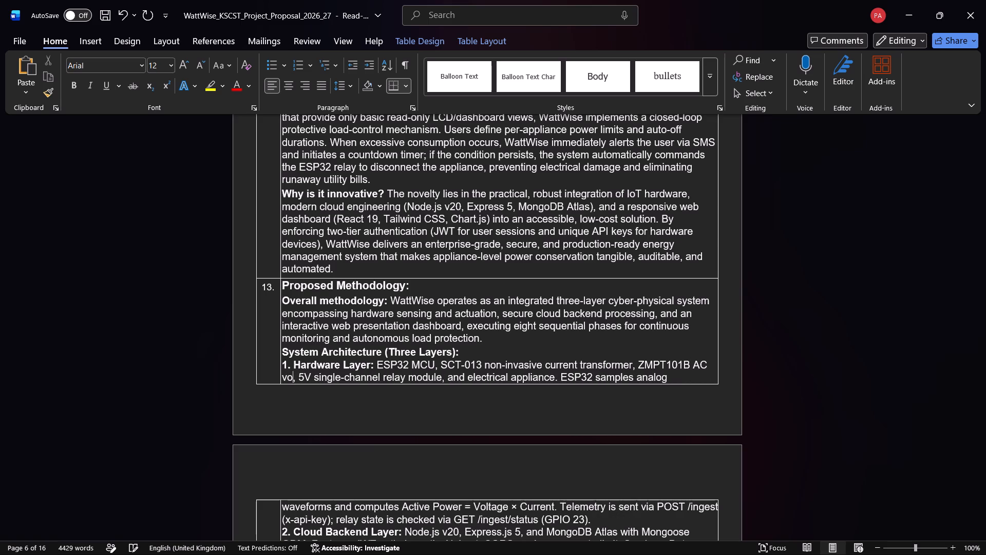
{"action": "key", "text": "BackSpace"}
{"action": "key", "text": "BackSpace"}
{"action": "key", "text": "BackSpace"}
{"action": "key", "text": "BackSpace"}
{"action": "key", "text": "BackSpace"}
{"action": "key", "text": "BackSpace"}
{"action": "key", "text": "BackSpace"}
{"action": "key", "text": "BackSpace"}
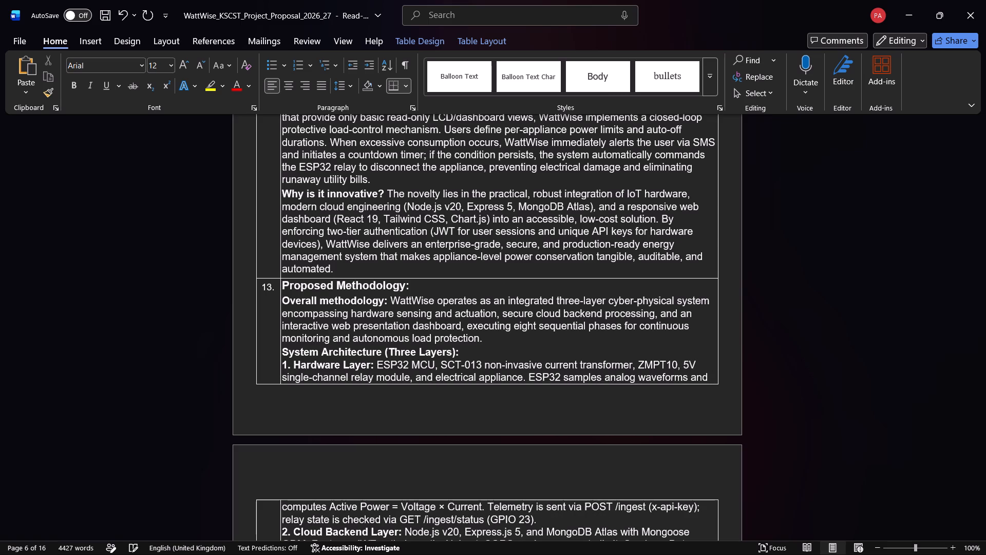
{"action": "key", "text": "BackSpace"}
{"action": "key", "text": "BackSpace"}
{"action": "key", "text": "BackSpace"}
{"action": "key", "text": "BackSpace"}
{"action": "key", "text": "BackSpace"}
{"action": "key", "text": "BackSpace"}
{"action": "key", "text": "shift+p"}
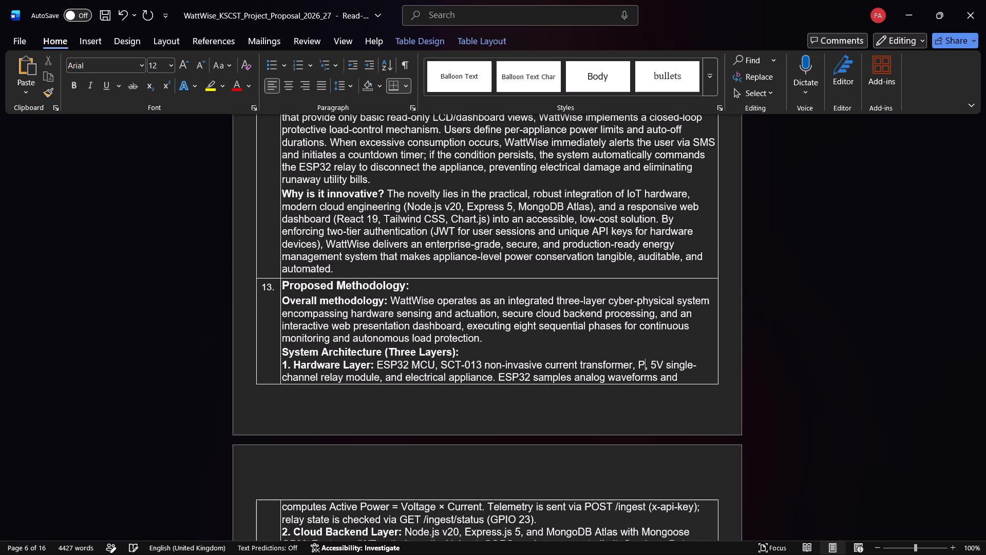
{"action": "type", "text": "ZEM004T wiy"}
{"action": "key", "text": "BackSpace"}
{"action": "type", "text": "th"}
{"action": "key", "text": "space"}
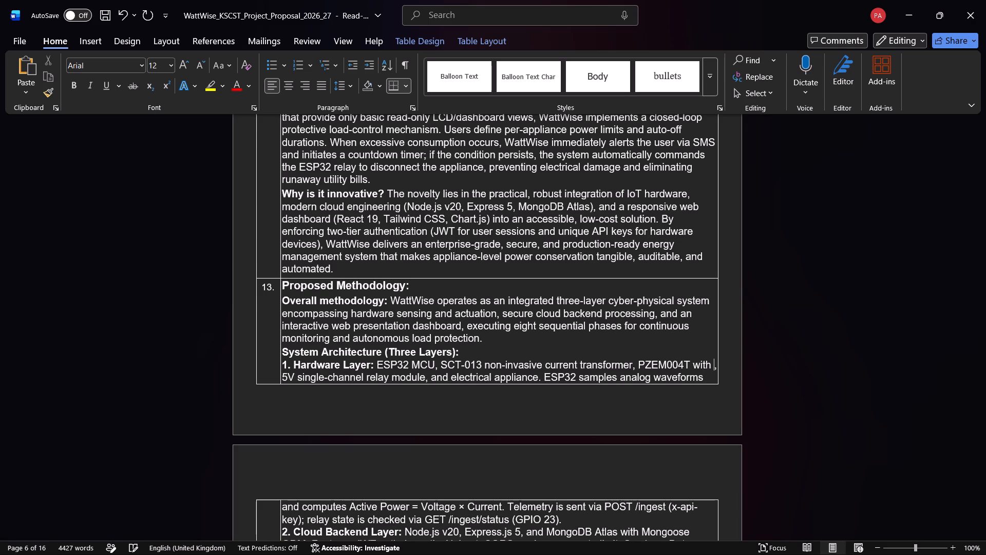
{"action": "type", "text": "CT coi"}
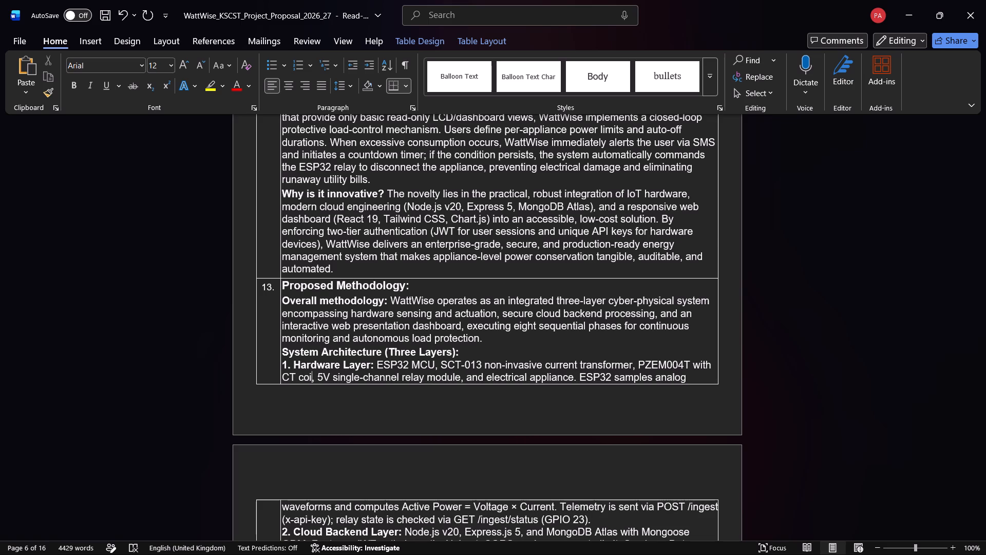
{"action": "key", "text": "l"}
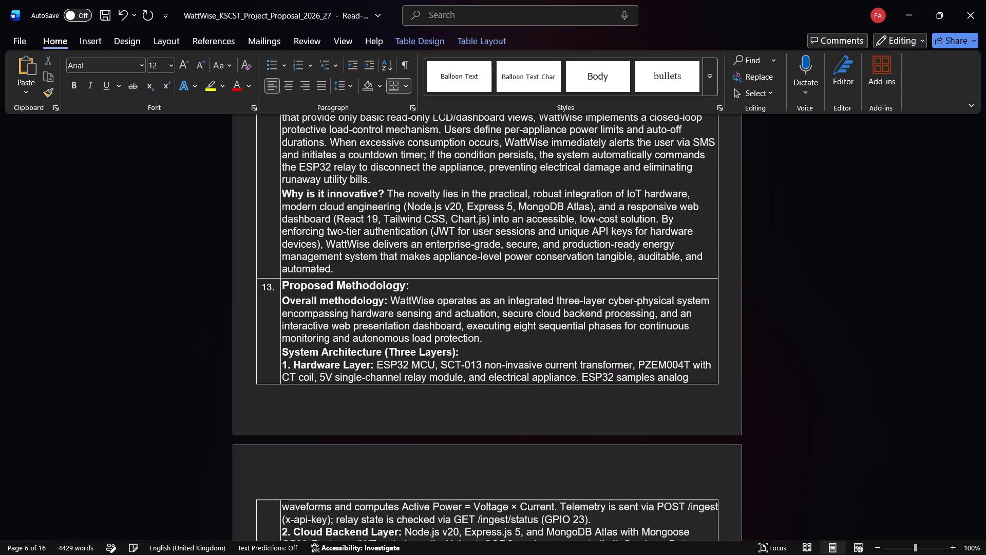
Add "to measure voltage, current, power, energy and frequency" after "PZEM004T with CT coil" in the Hardware Layer paragraph.
{"action": "key", "text": "space"}
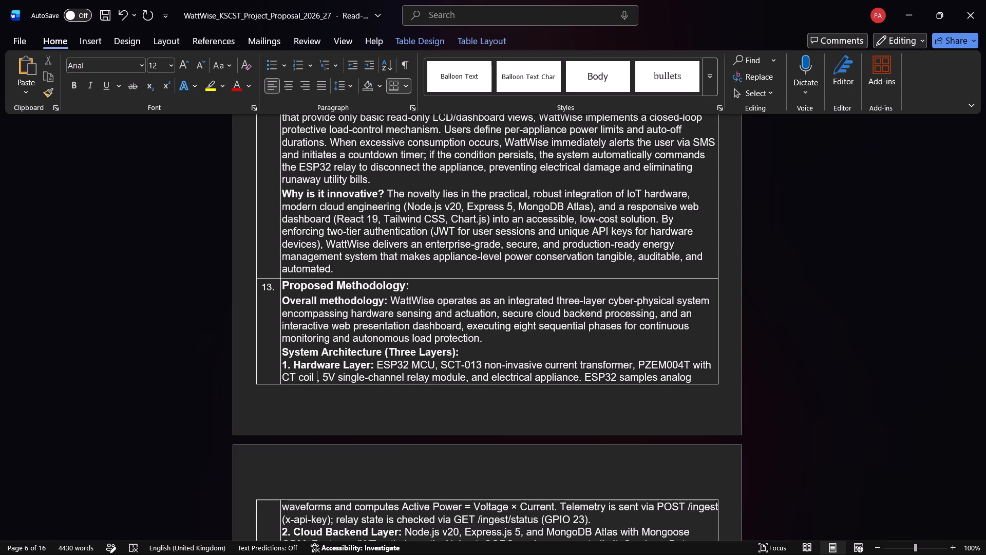
{"action": "type", "text": "to measure"}
{"action": "key", "text": "space"}
{"action": "type", "text": "voltage, curent,"}
{"action": "key", "text": "space"}
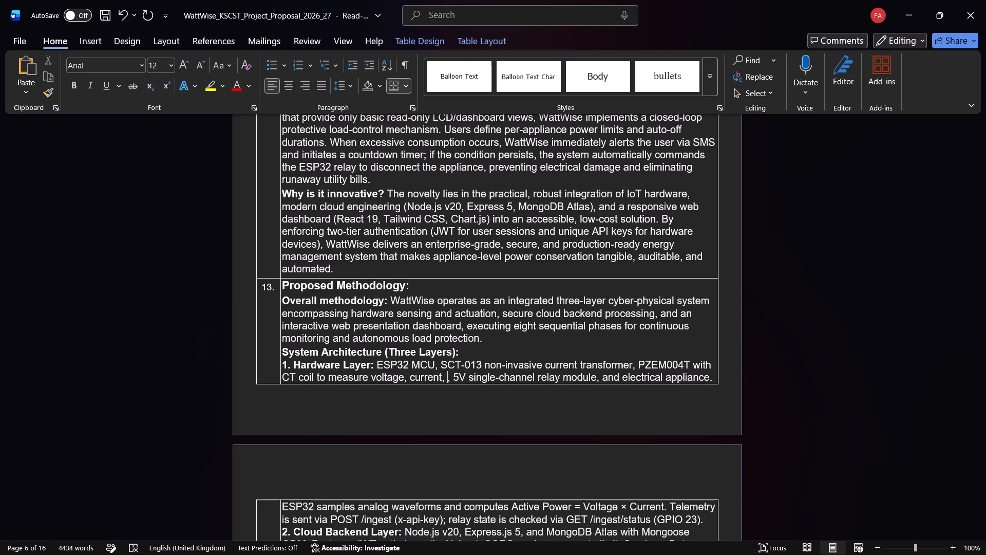
{"action": "type", "text": "power"}
{"action": "key", "text": "space"}
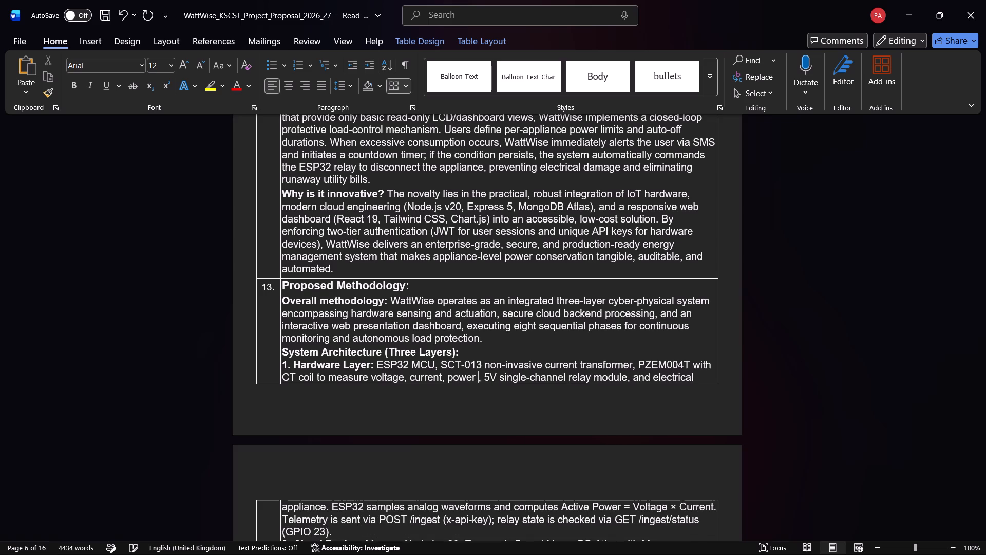
{"action": "key", "text": "BackSpace"}
{"action": "key", "text": "comma"}
{"action": "key", "text": "BackSpace"}
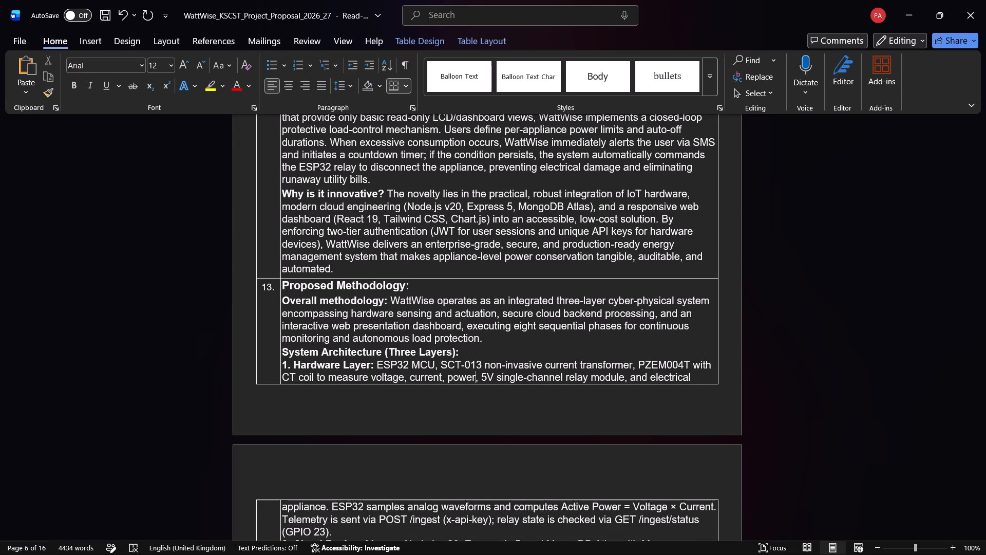
{"action": "type", "text": ","}
{"action": "key", "text": "space"}
{"action": "type", "text": "Energy"}
{"action": "key", "text": "space"}
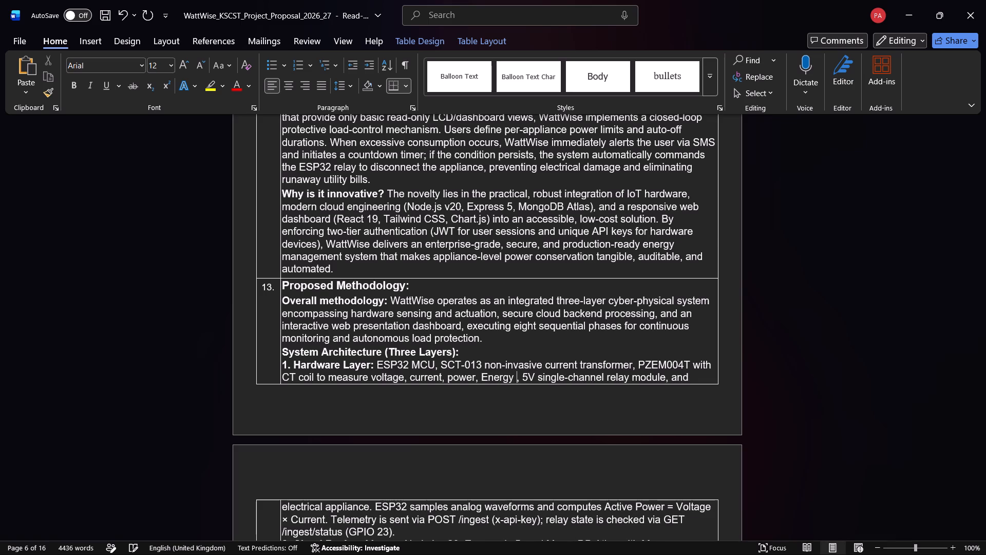
{"action": "key", "text": "BackSpace"}
{"action": "key", "text": "BackSpace"}
{"action": "key", "text": "BackSpace"}
{"action": "key", "text": "BackSpace"}
{"action": "key", "text": "BackSpace"}
{"action": "key", "text": "BackSpace"}
{"action": "key", "text": "BackSpace"}
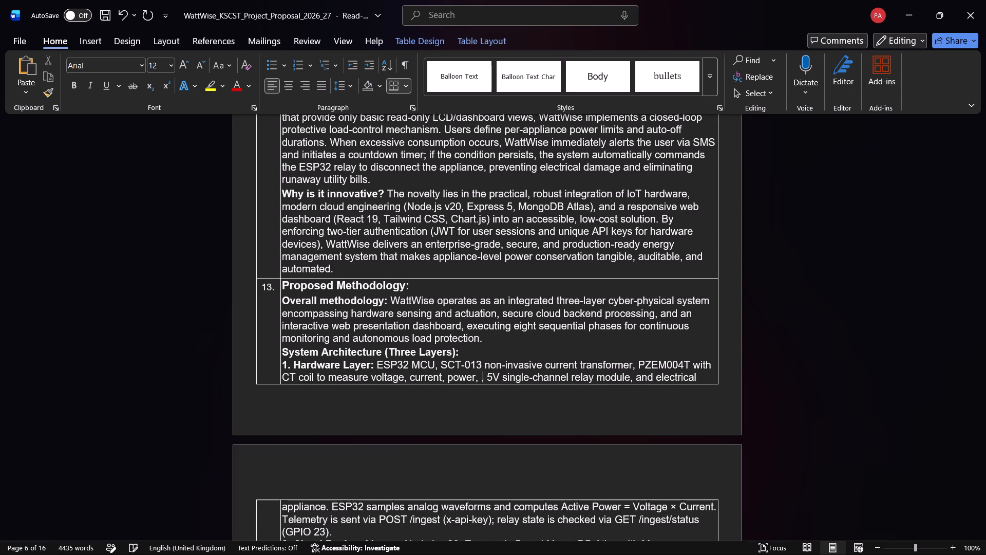
{"action": "type", "text": "energy and"}
{"action": "key", "text": "space"}
{"action": "type", "text": "frequency"}
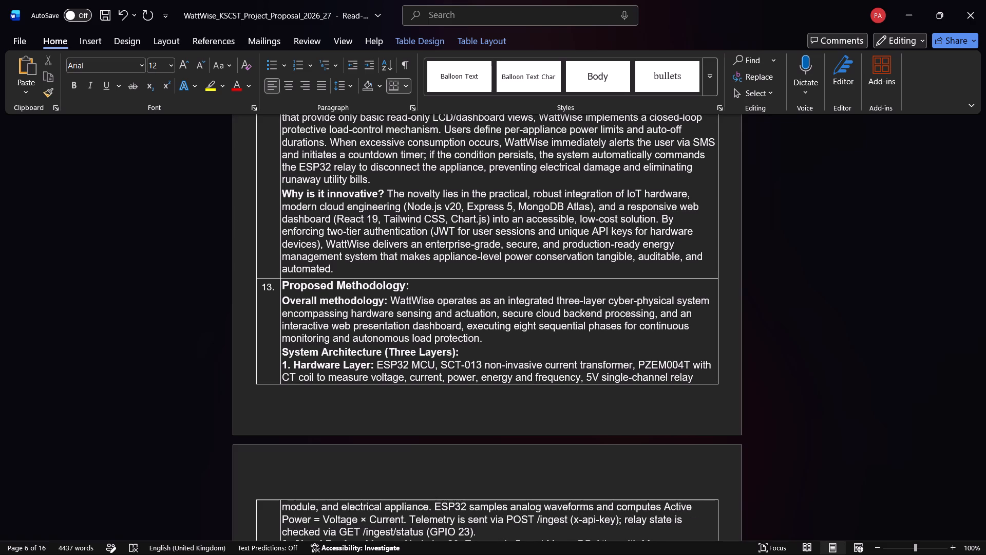
Change the relay module in the Hardware Layer paragraph from "single-channel" to "two-channel".
{"action": "key", "text": "Right"}
{"action": "key", "text": "Right"}
{"action": "key", "text": "Right"}
{"action": "key", "text": "Right"}
{"action": "key", "text": "Right"}
{"action": "key", "text": "Right"}
{"action": "key", "text": "Right"}
{"action": "key", "text": "Right"}
{"action": "key", "text": "Right"}
{"action": "key", "text": "Right"}
{"action": "key", "text": "Right"}
{"action": "key", "text": "Right"}
{"action": "key", "text": "Left"}
{"action": "key", "text": "BackSpace"}
{"action": "key", "text": "BackSpace"}
{"action": "key", "text": "BackSpace"}
{"action": "key", "text": "BackSpace"}
{"action": "key", "text": "BackSpace"}
{"action": "key", "text": "BackSpace"}
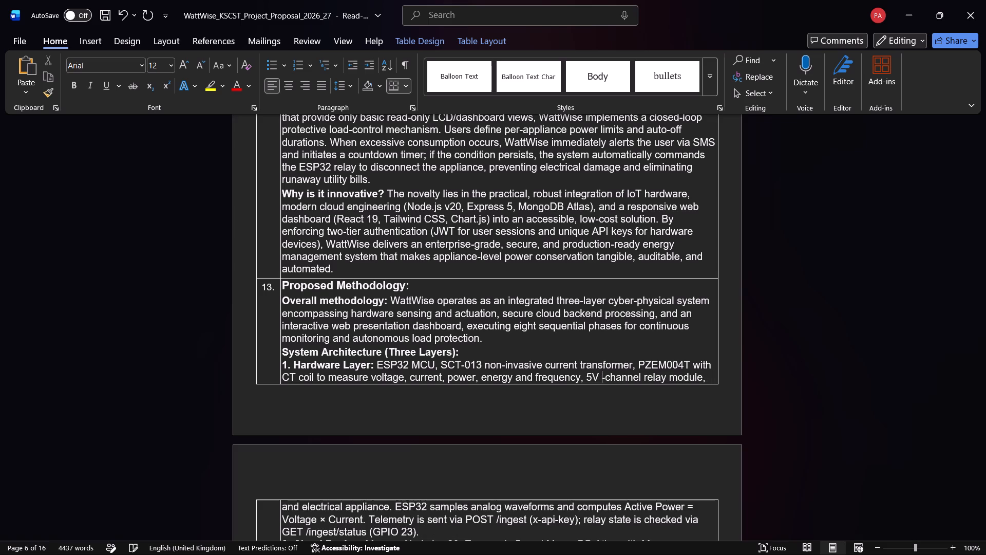
{"action": "type", "text": "two"}
{"action": "key", "text": "Right"}
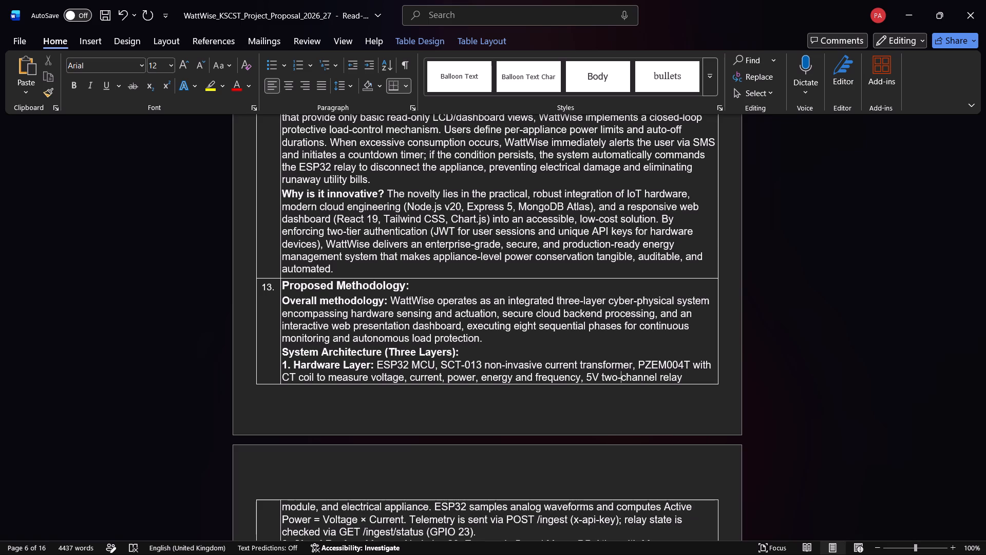
Check the remaining Proposed Methodology text from the Hardware Layer through Hardware Components & Specifications.
{"action": "scroll", "coordinate": [349, 373], "scroll_direction": "down", "scroll_amount": 2}
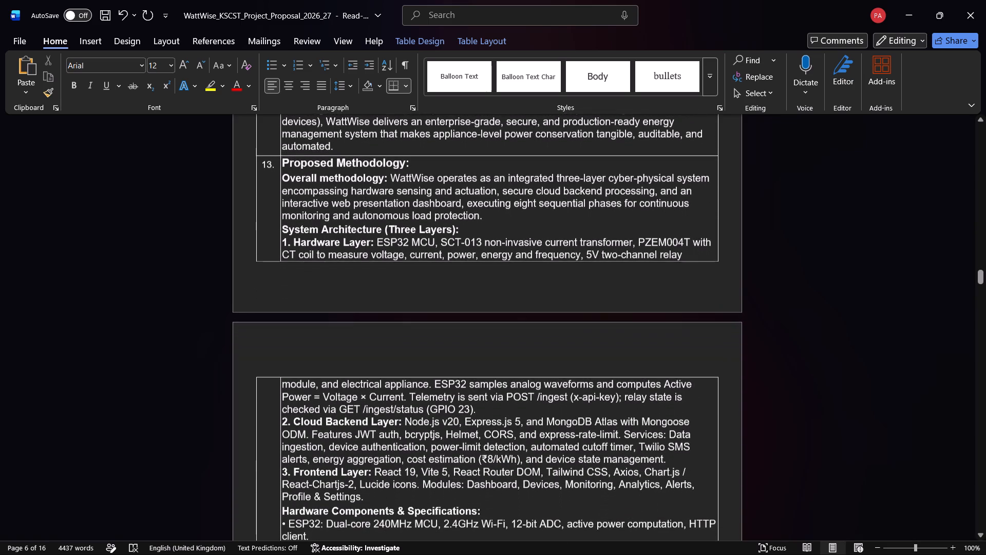
{"action": "scroll", "coordinate": [496, 380], "scroll_direction": "down", "scroll_amount": 1}
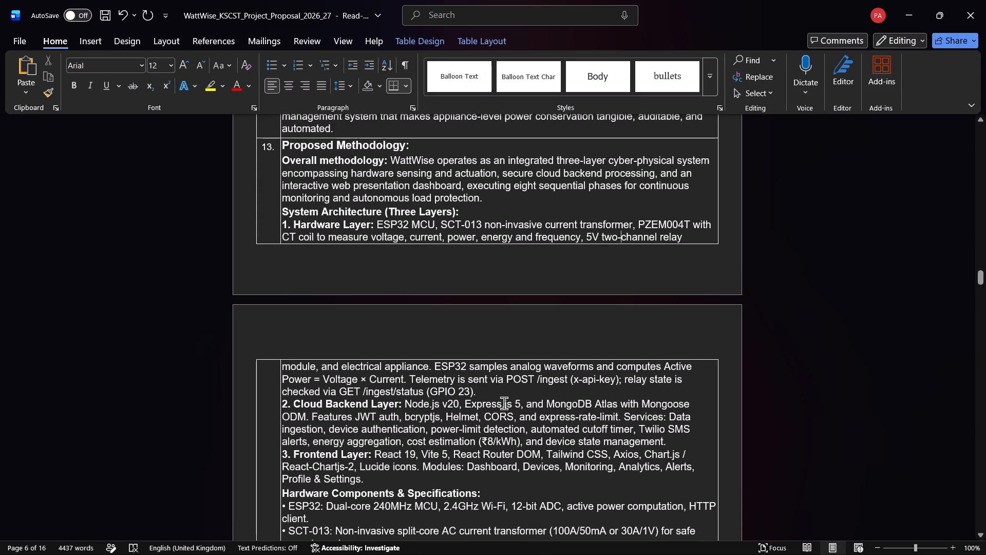
{"action": "scroll", "coordinate": [504, 403], "scroll_direction": "down", "scroll_amount": 1}
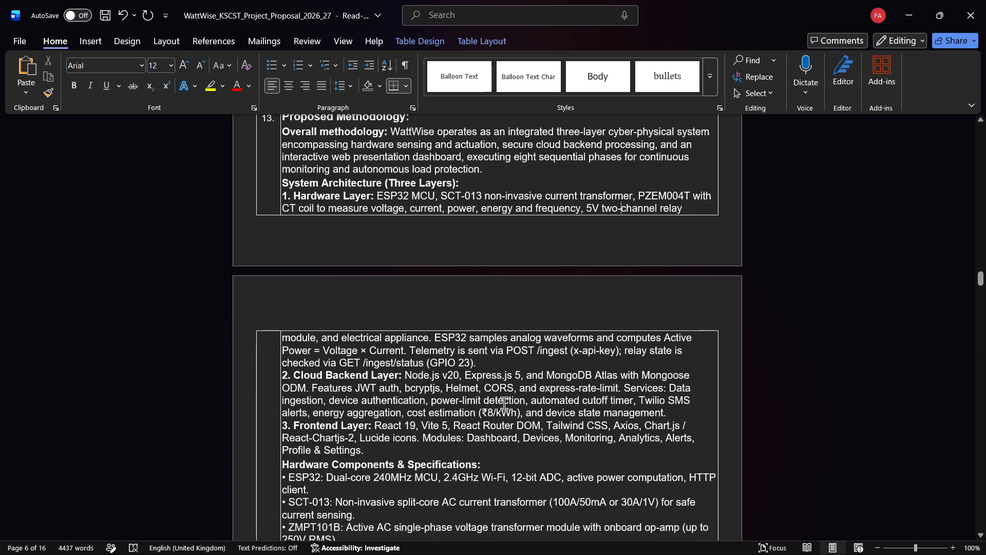
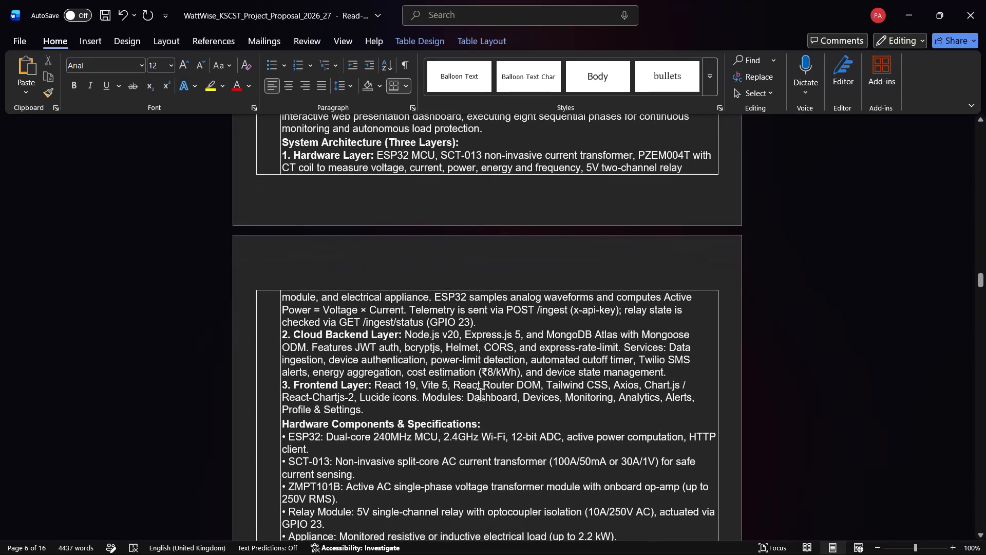
Replace the "SCT-013" label with "PZEM004T with CT coil" in the Hardware Components & Specifications list.
{"action": "scroll", "coordinate": [557, 408], "scroll_direction": "down", "scroll_amount": 1}
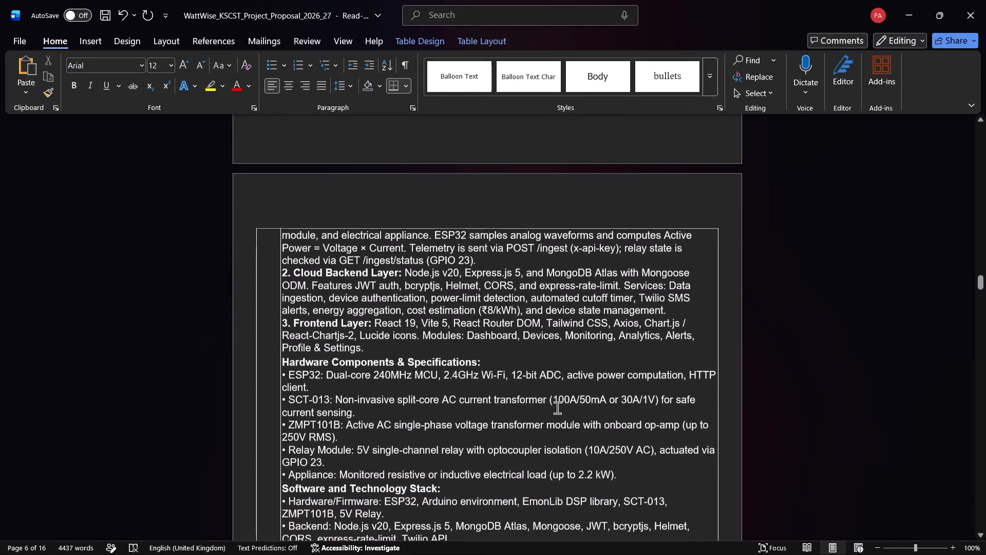
{"action": "scroll", "coordinate": [557, 408], "scroll_direction": "down", "scroll_amount": 1}
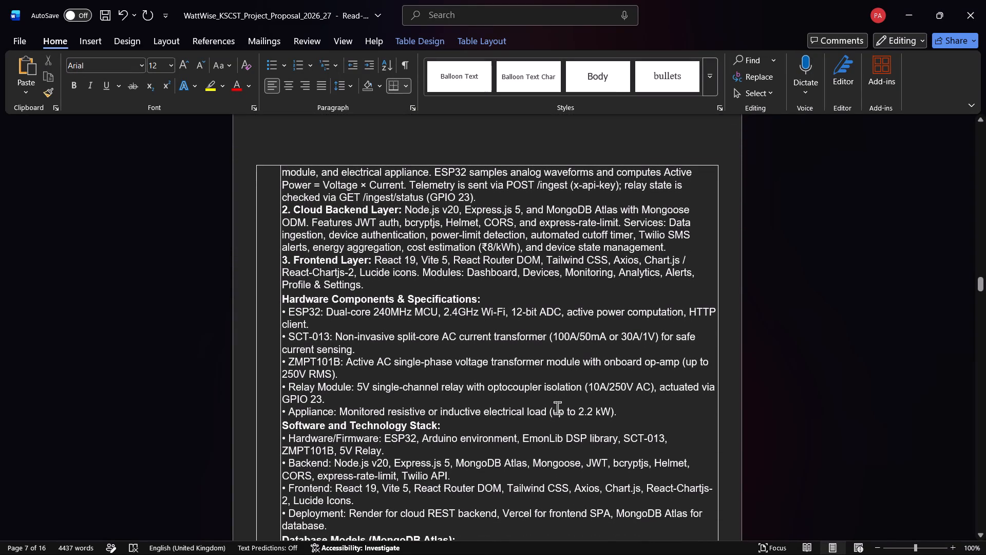
{"action": "left_click", "coordinate": [330, 337]}
{"action": "key", "text": "BackSpace"}
{"action": "key", "text": "BackSpace"}
{"action": "key", "text": "BackSpace"}
{"action": "key", "text": "BackSpace"}
{"action": "key", "text": "BackSpace"}
{"action": "key", "text": "BackSpace"}
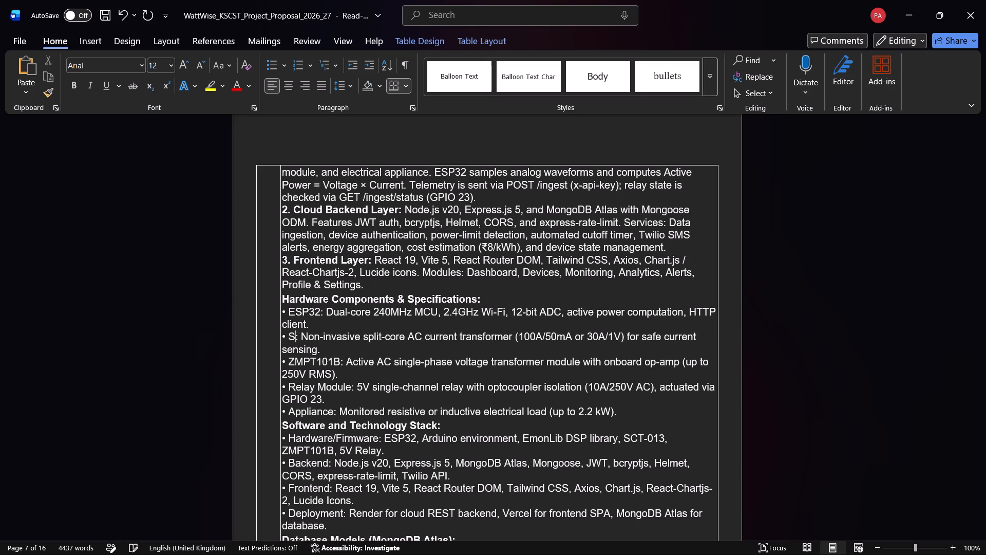
{"action": "key", "text": "BackSpace"}
{"action": "key", "text": "shift+p"}
{"action": "type", "text": "ZEM004TY"}
{"action": "key", "text": "BackSpace"}
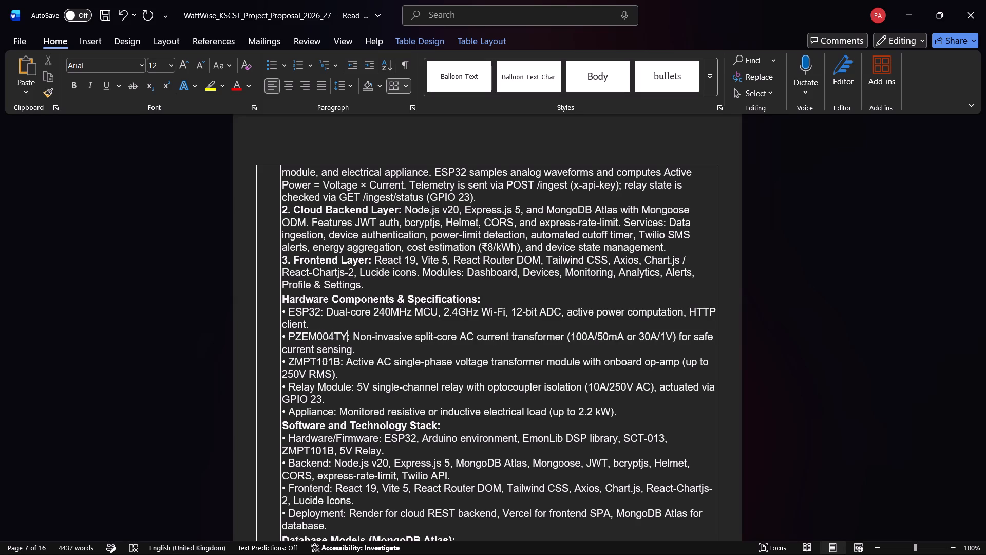
{"action": "key", "text": "space"}
{"action": "type", "text": "wiy"}
{"action": "key", "text": "BackSpace"}
{"action": "type", "text": "th CT"}
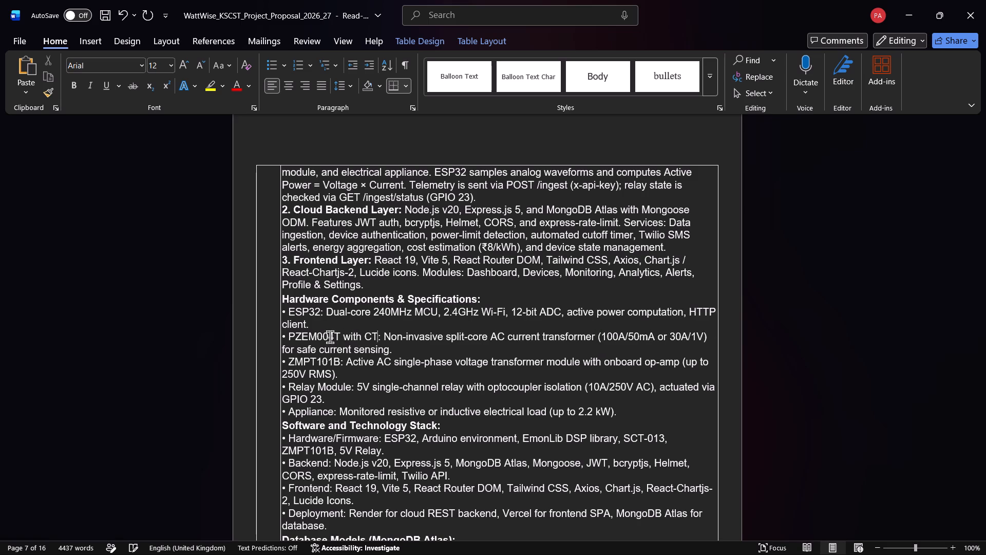
{"action": "key", "text": "space"}
{"action": "type", "text": "coil"}
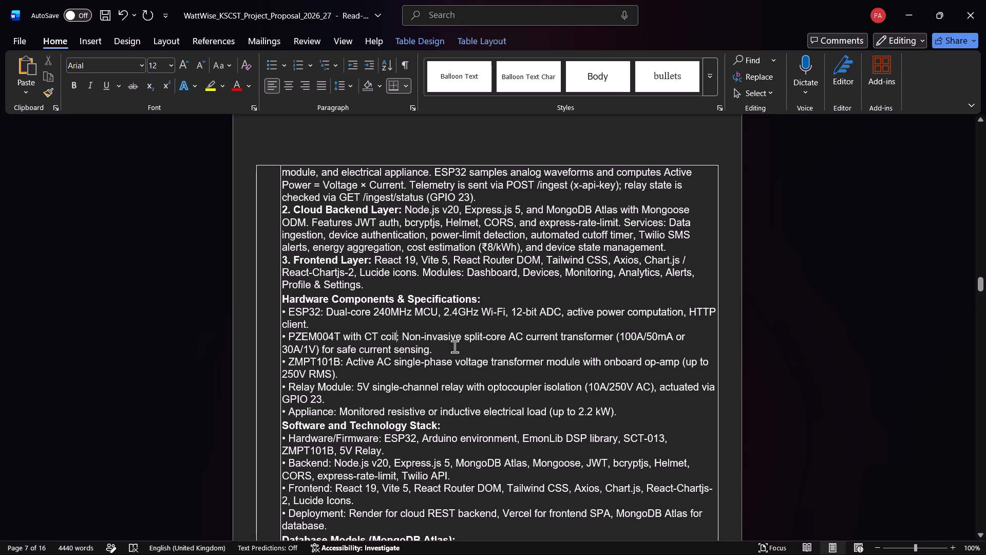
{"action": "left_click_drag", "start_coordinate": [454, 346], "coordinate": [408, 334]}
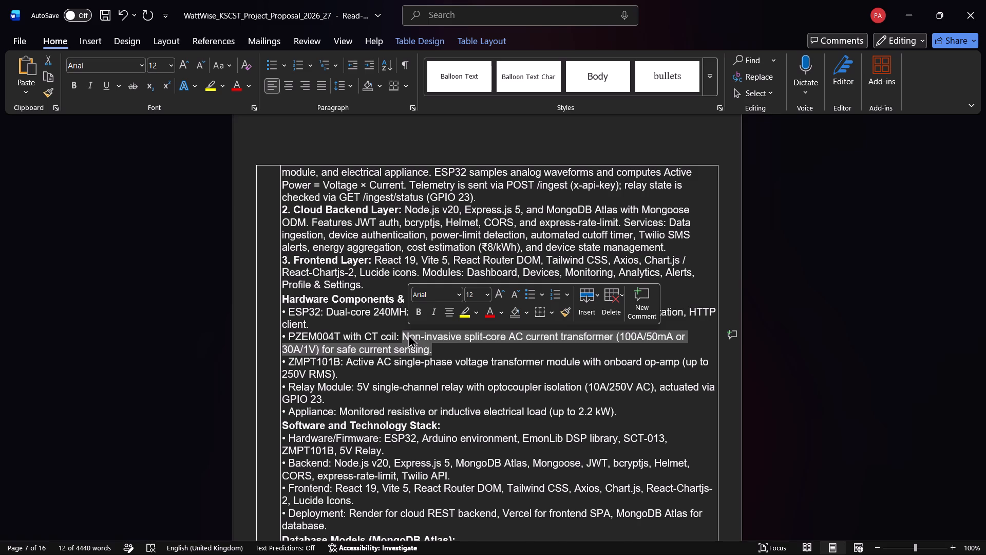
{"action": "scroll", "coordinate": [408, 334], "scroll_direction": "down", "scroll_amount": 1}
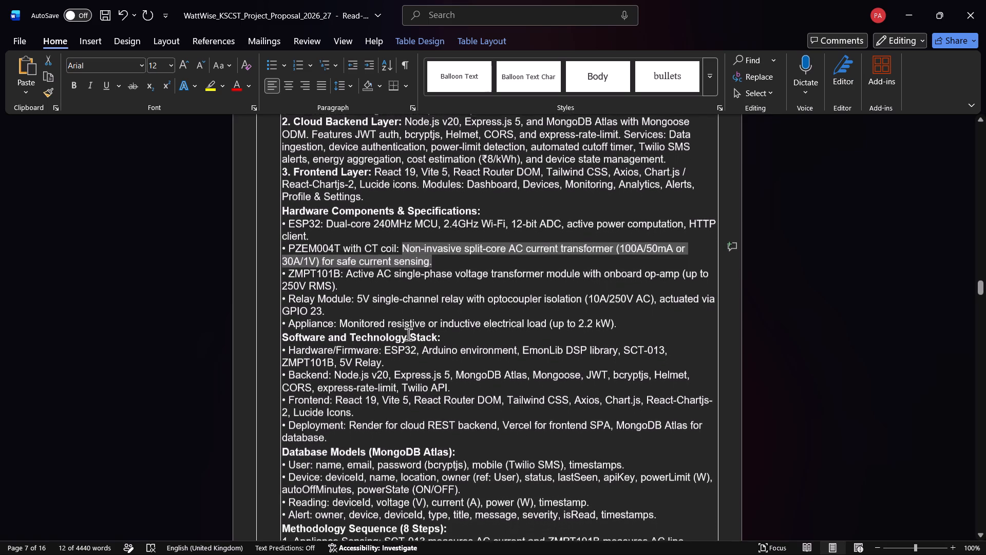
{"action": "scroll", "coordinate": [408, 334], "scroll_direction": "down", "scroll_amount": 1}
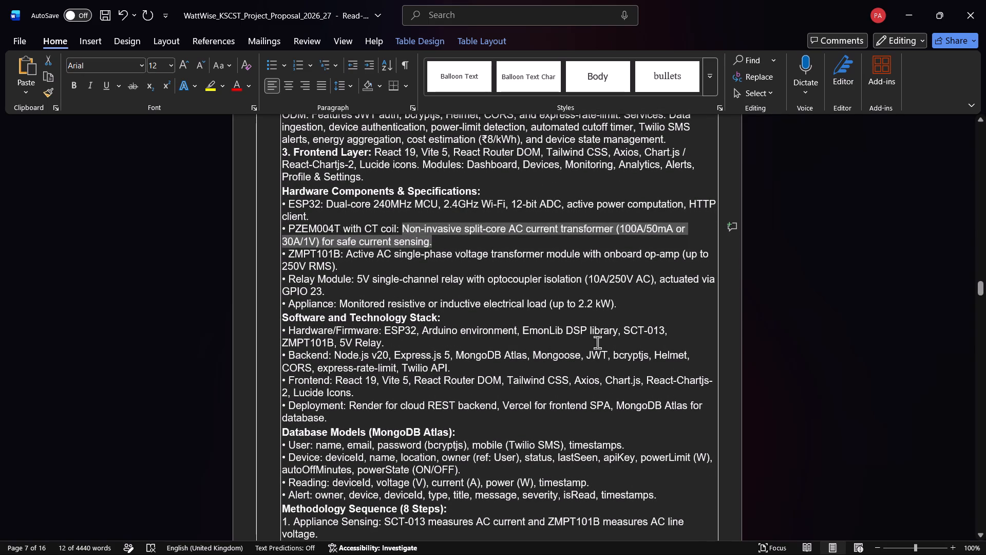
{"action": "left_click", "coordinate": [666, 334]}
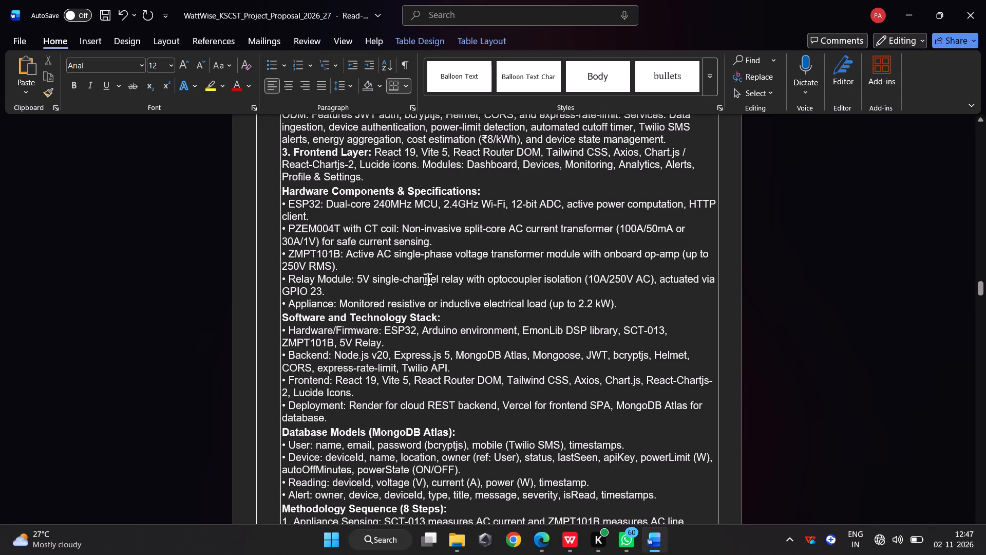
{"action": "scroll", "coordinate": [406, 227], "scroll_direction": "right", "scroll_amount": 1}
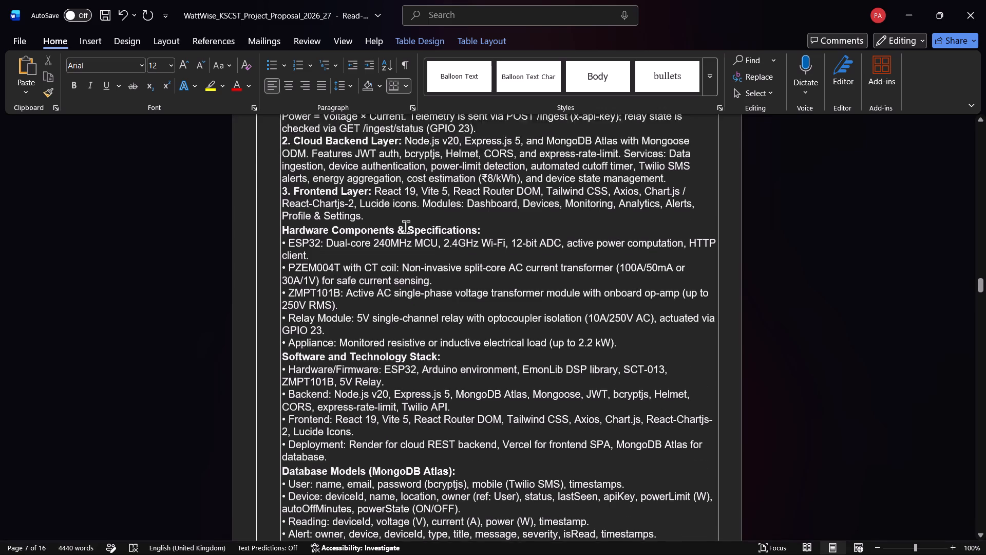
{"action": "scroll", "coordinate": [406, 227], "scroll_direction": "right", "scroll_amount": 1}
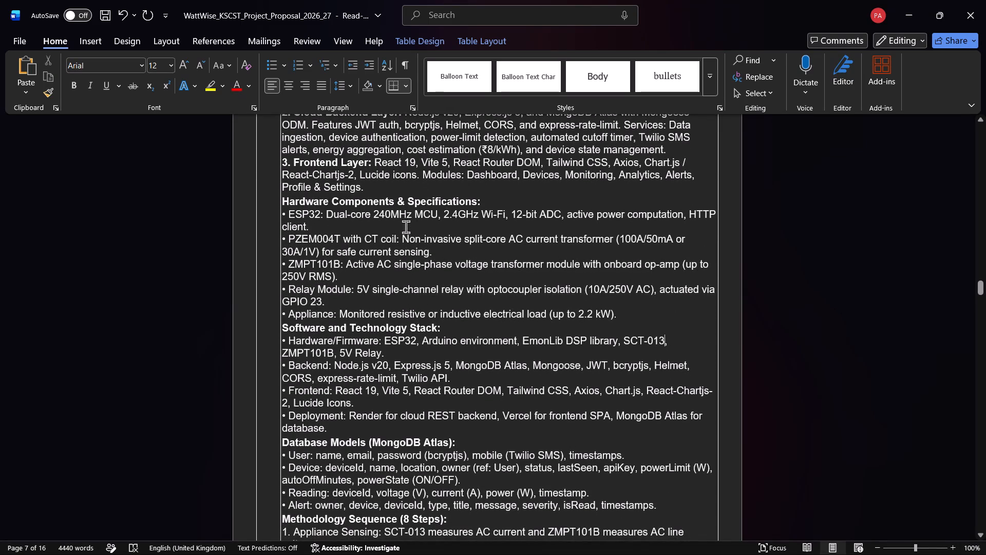
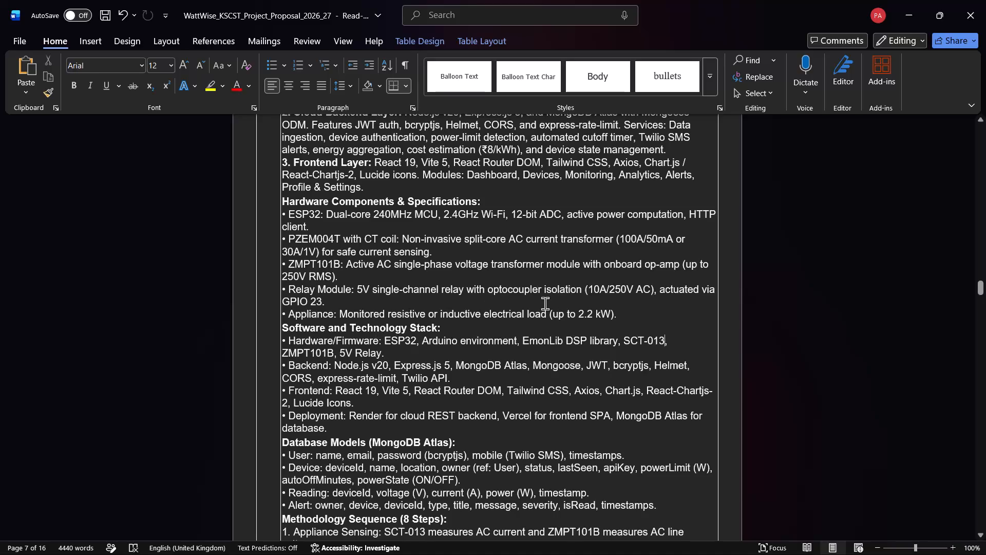
Replace the Hardware Components & Specifications entries with the copied list covering ESP32 Development Board, PZEM-004T V3.0, 5V Dual-Channel Relay Module, AC Electrical Loads and Wi-Fi Network.
{"action": "left_click_drag", "start_coordinate": [615, 311], "coordinate": [297, 225]}
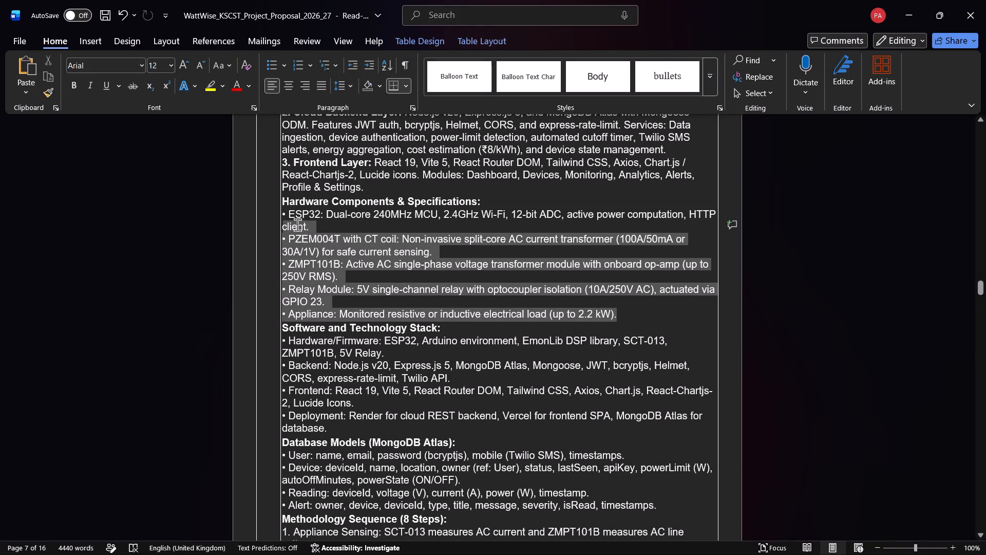
{"action": "left_click_drag", "start_coordinate": [297, 225], "coordinate": [283, 218]}
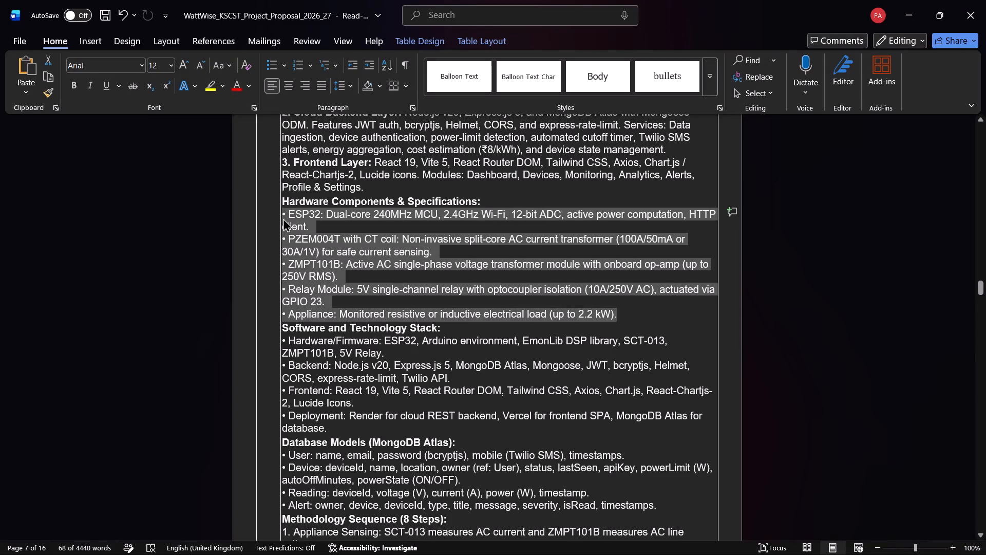
{"action": "key", "text": "ctrl+v"}
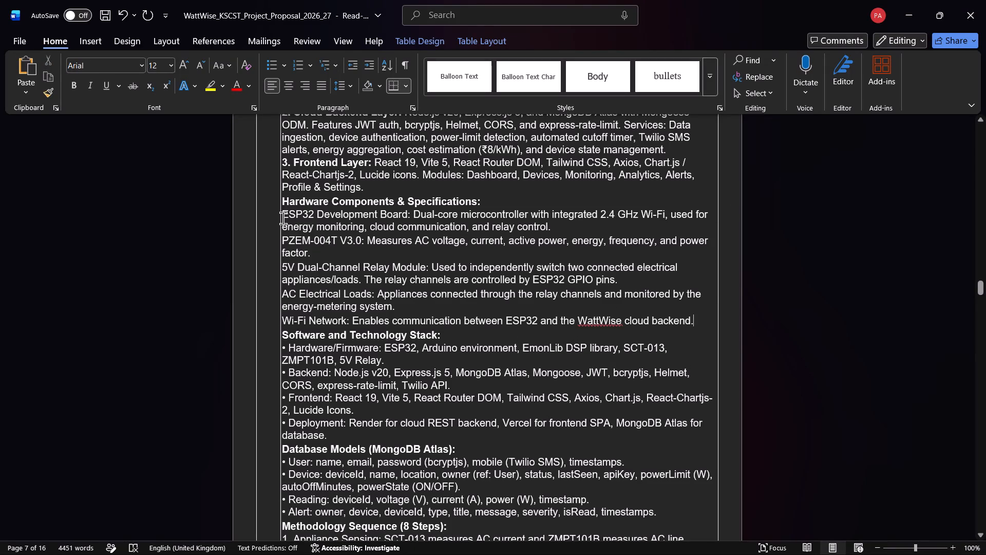
Format the replaced hardware entries, from ESP32 Development Board through Wi-Fi Network, as a bulleted list.
{"action": "left_click", "coordinate": [283, 218]}
{"action": "left_click_drag", "start_coordinate": [283, 218], "coordinate": [294, 228]}
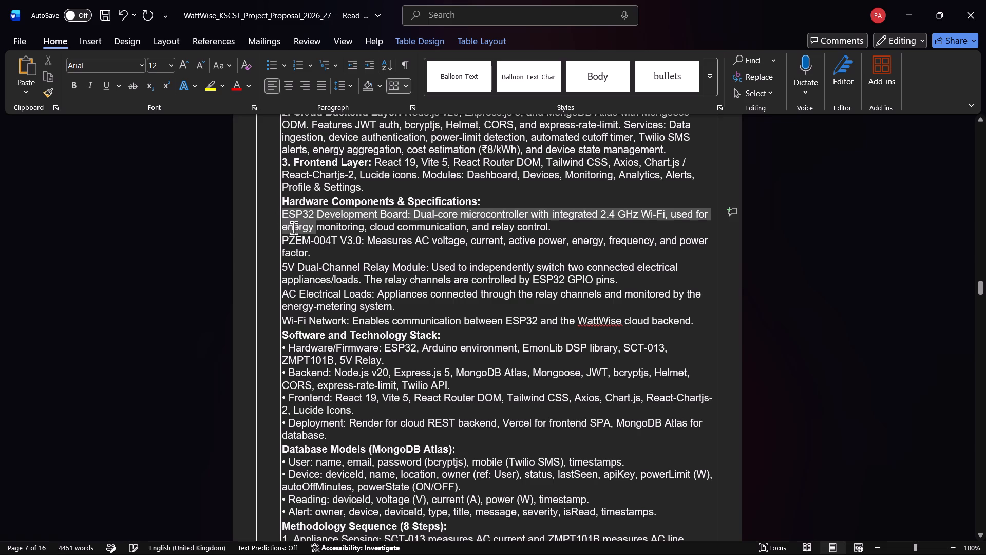
{"action": "left_click_drag", "start_coordinate": [294, 228], "coordinate": [572, 320]}
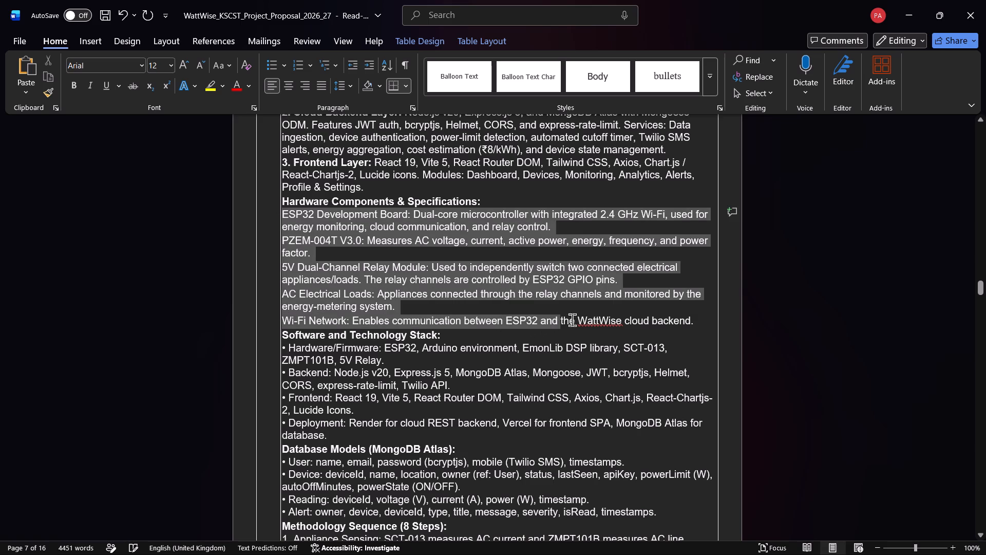
{"action": "left_click_drag", "start_coordinate": [572, 320], "coordinate": [686, 322]}
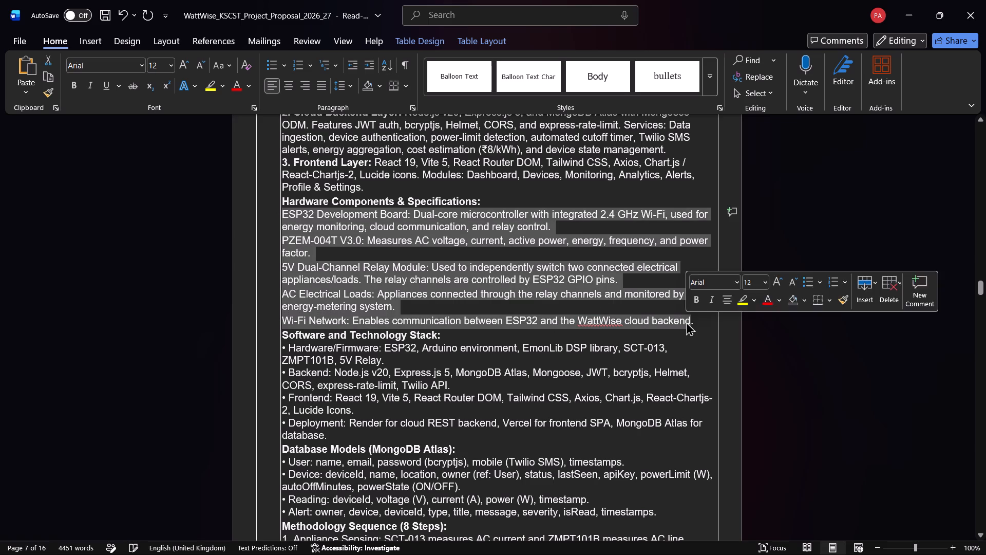
{"action": "left_click", "coordinate": [273, 59]}
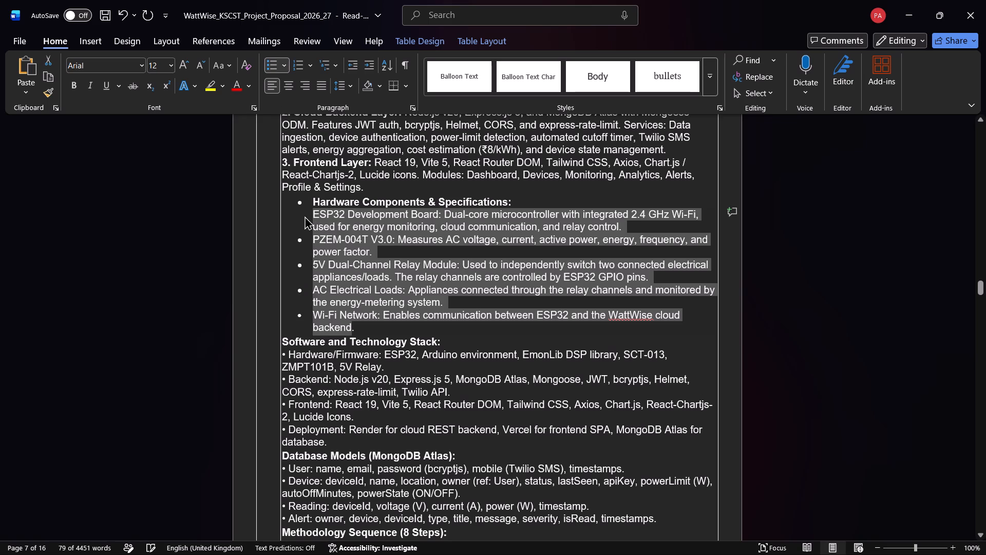
Try to remove the misplaced bullet from the Hardware Components & Specifications heading above the ESP32 Development Board entry.
{"action": "left_click", "coordinate": [296, 208]}
{"action": "left_click", "coordinate": [296, 208]}
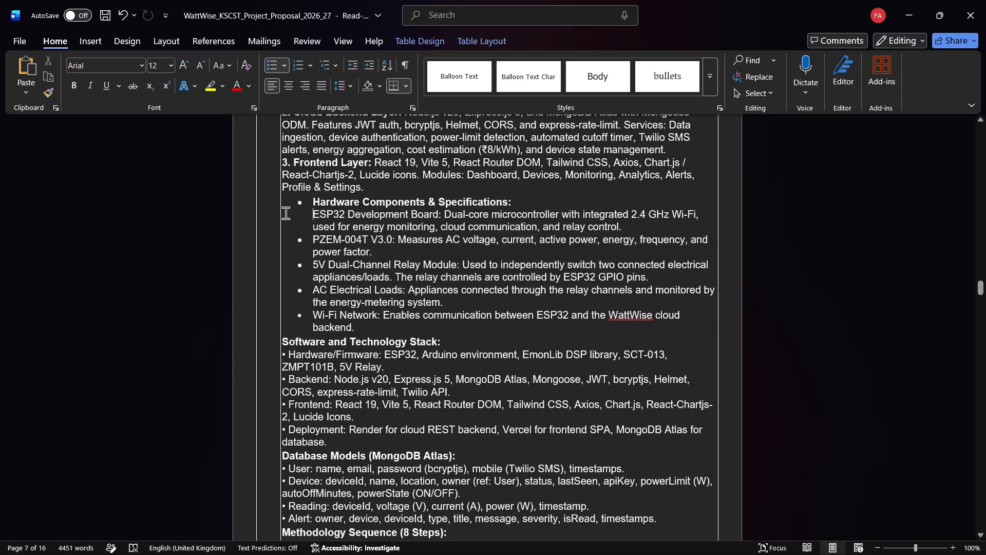
{"action": "left_click", "coordinate": [302, 205]}
{"action": "left_click_drag", "start_coordinate": [299, 197], "coordinate": [330, 220]}
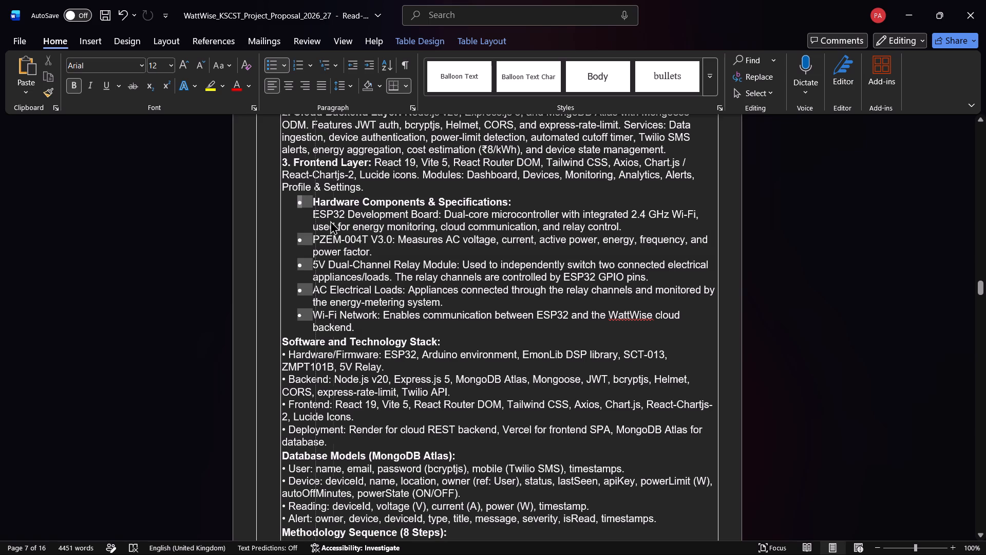
{"action": "left_click_drag", "start_coordinate": [330, 220], "coordinate": [276, 249]}
{"action": "key", "text": "BackSpace"}
{"action": "key", "text": "BackSpace"}
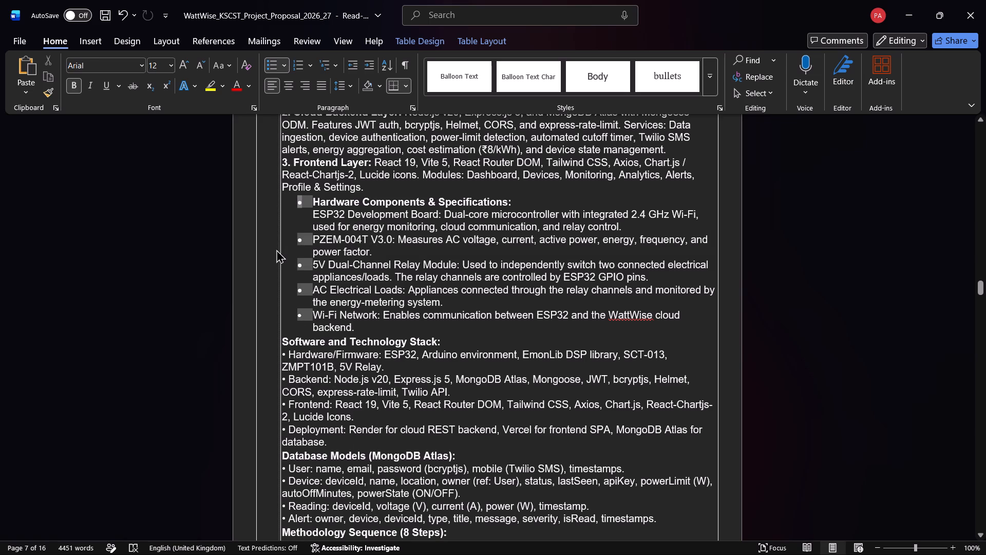
{"action": "left_click_drag", "start_coordinate": [276, 249], "coordinate": [277, 249]}
{"action": "left_click_drag", "start_coordinate": [292, 210], "coordinate": [335, 260]}
{"action": "key", "text": "backslash"}
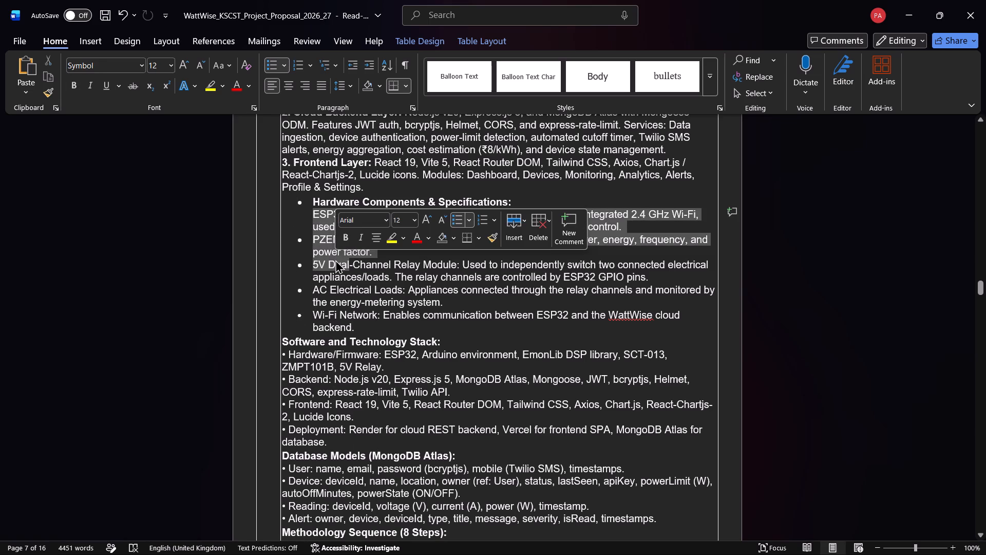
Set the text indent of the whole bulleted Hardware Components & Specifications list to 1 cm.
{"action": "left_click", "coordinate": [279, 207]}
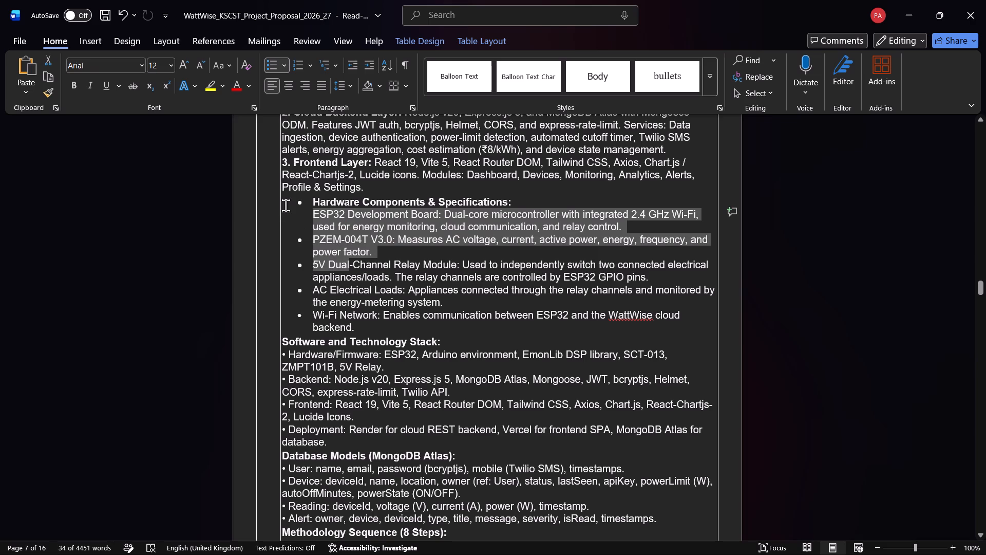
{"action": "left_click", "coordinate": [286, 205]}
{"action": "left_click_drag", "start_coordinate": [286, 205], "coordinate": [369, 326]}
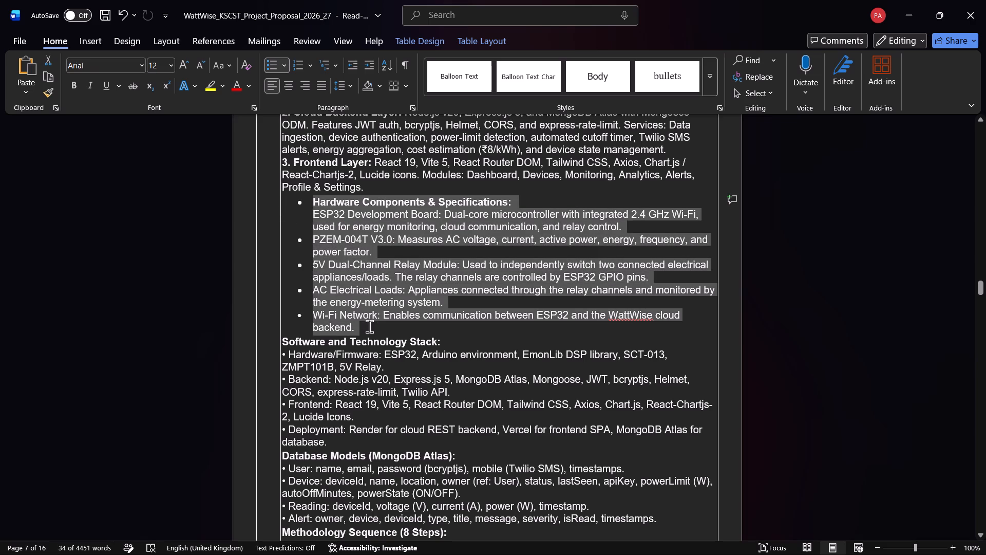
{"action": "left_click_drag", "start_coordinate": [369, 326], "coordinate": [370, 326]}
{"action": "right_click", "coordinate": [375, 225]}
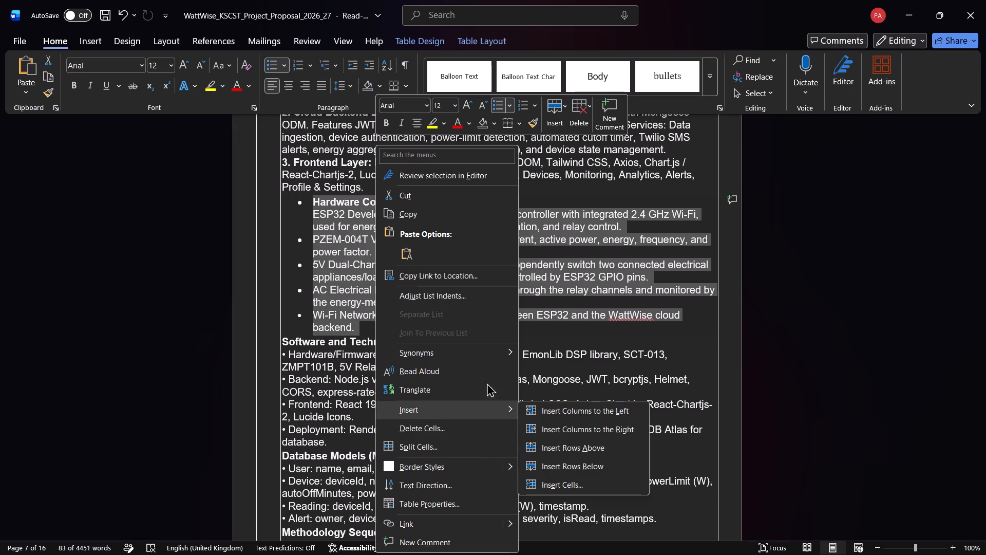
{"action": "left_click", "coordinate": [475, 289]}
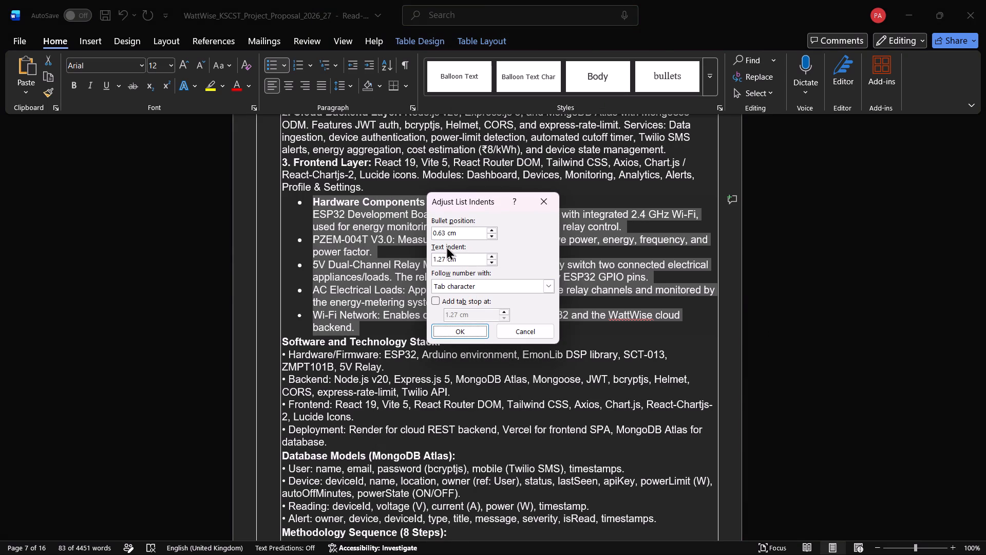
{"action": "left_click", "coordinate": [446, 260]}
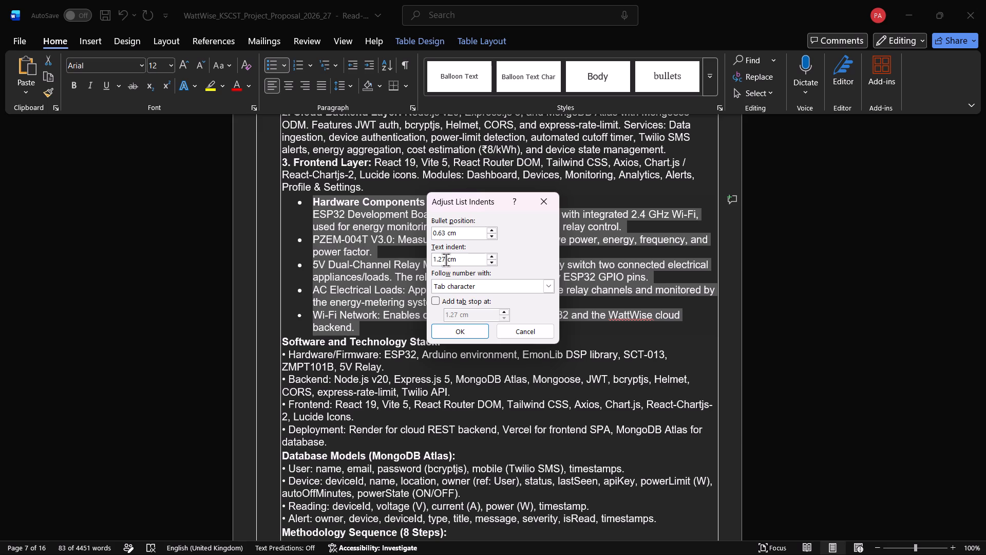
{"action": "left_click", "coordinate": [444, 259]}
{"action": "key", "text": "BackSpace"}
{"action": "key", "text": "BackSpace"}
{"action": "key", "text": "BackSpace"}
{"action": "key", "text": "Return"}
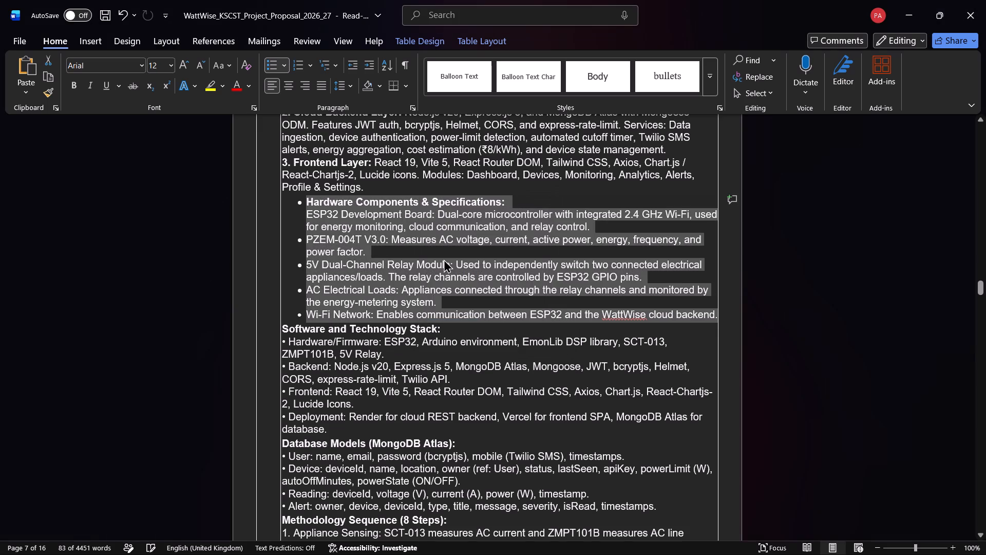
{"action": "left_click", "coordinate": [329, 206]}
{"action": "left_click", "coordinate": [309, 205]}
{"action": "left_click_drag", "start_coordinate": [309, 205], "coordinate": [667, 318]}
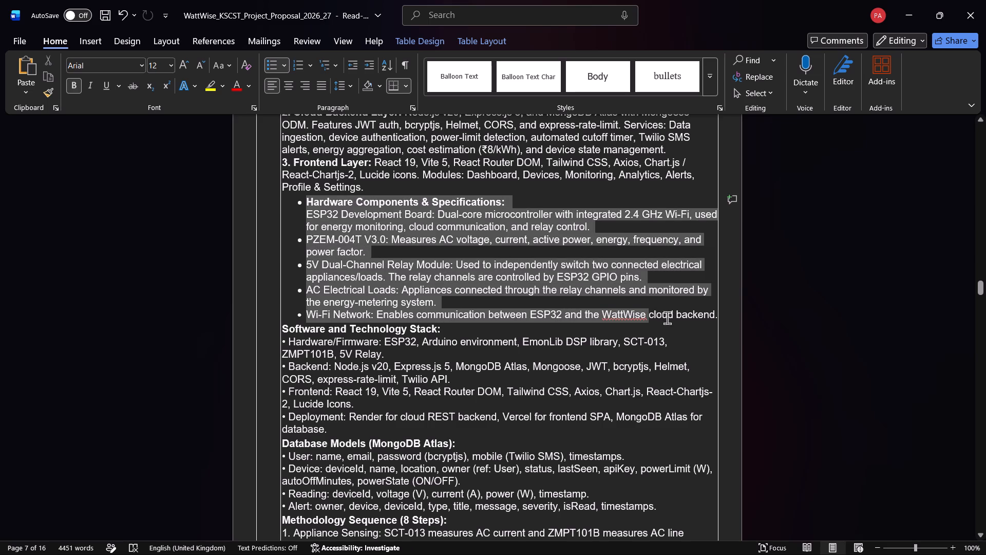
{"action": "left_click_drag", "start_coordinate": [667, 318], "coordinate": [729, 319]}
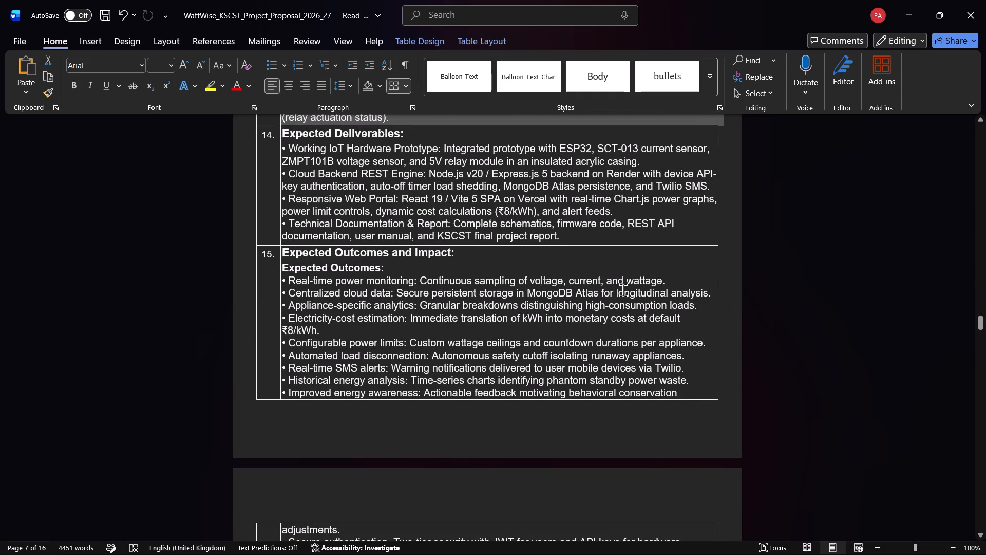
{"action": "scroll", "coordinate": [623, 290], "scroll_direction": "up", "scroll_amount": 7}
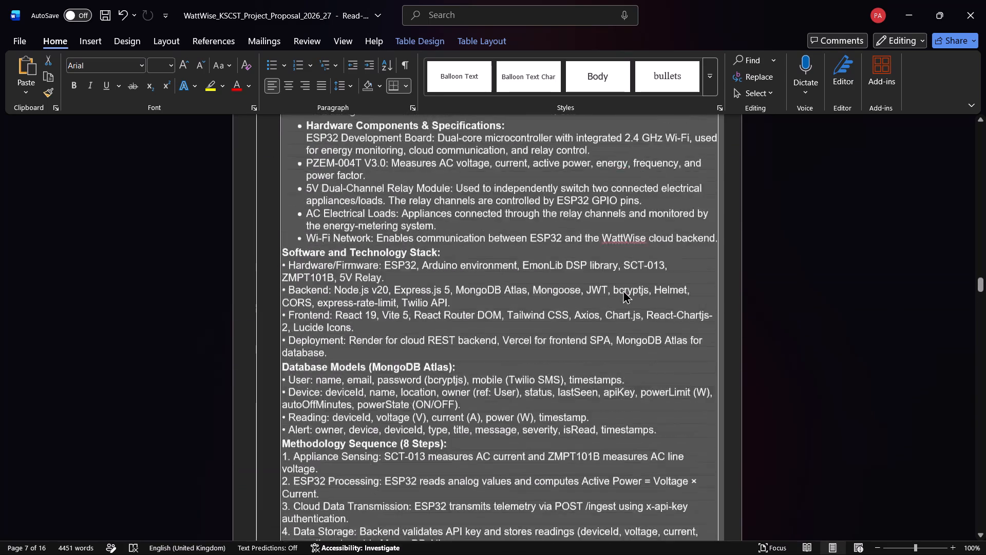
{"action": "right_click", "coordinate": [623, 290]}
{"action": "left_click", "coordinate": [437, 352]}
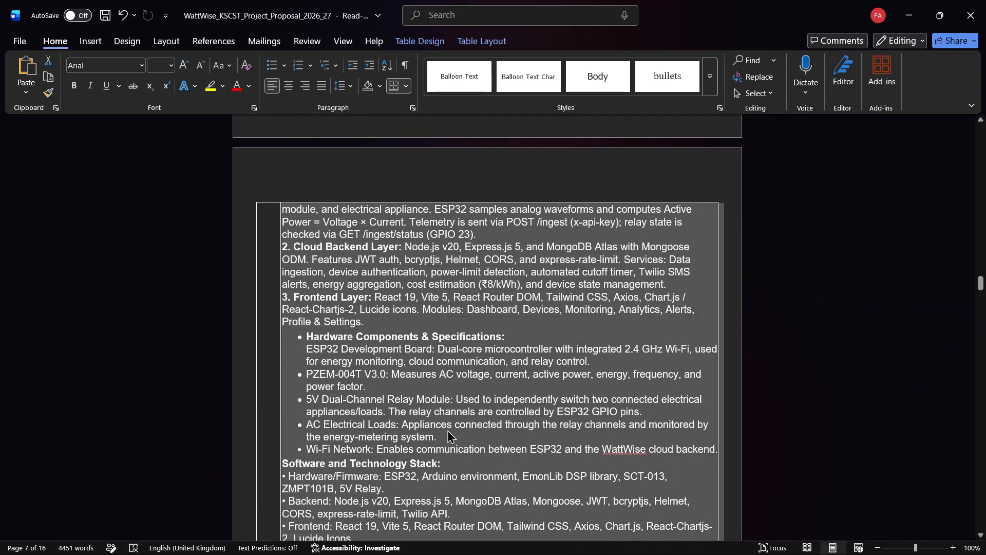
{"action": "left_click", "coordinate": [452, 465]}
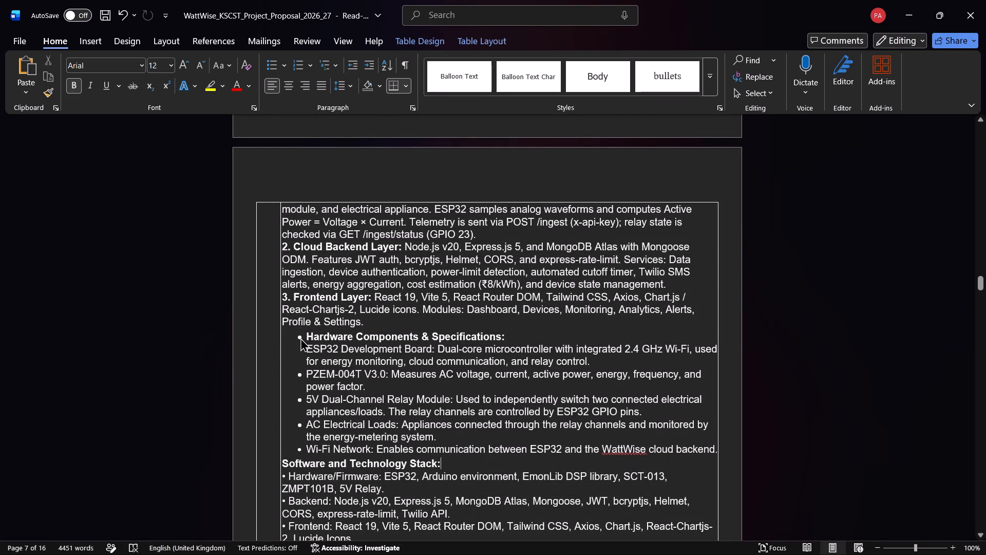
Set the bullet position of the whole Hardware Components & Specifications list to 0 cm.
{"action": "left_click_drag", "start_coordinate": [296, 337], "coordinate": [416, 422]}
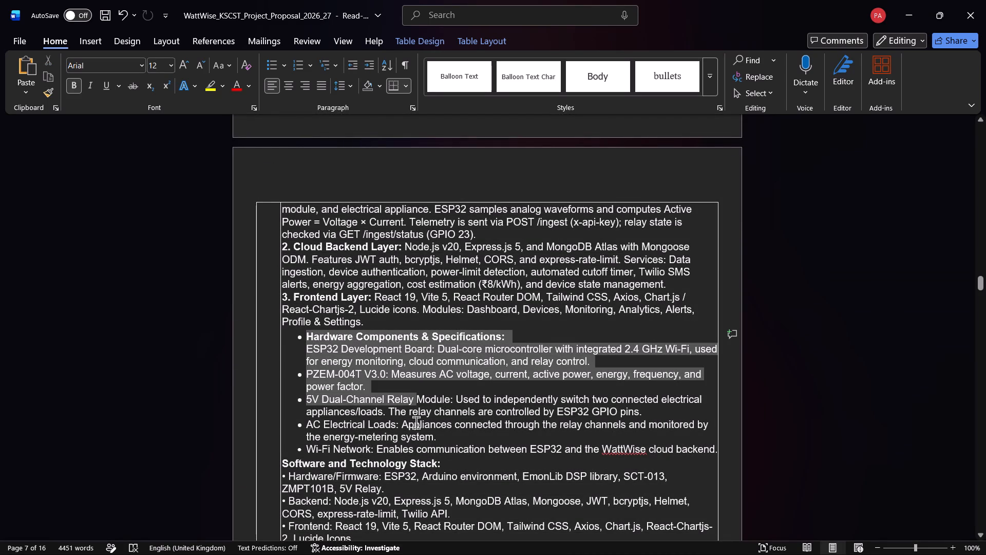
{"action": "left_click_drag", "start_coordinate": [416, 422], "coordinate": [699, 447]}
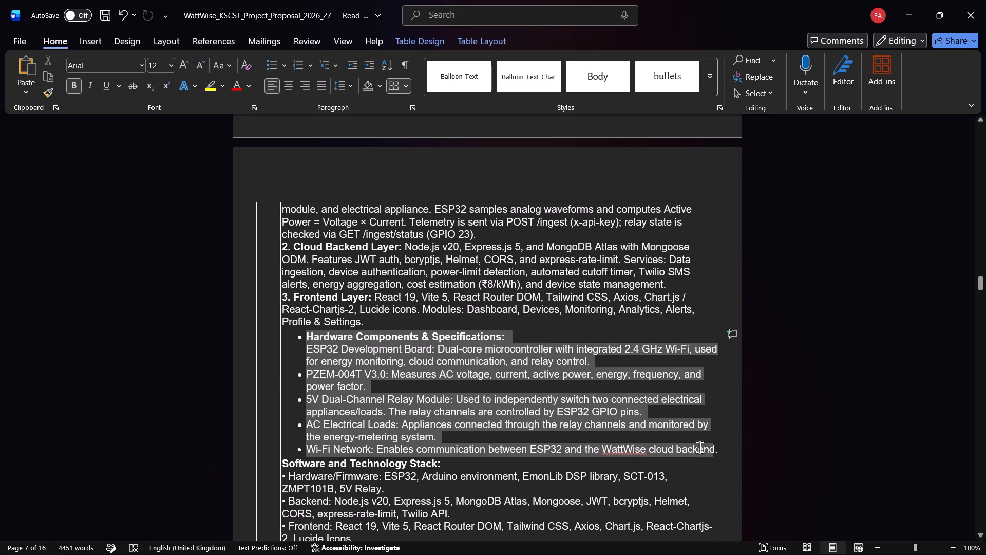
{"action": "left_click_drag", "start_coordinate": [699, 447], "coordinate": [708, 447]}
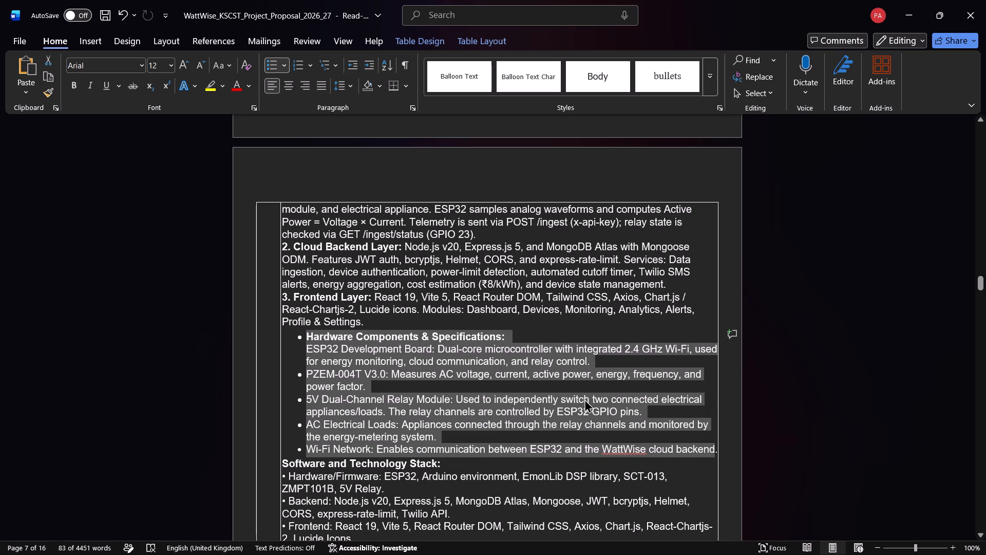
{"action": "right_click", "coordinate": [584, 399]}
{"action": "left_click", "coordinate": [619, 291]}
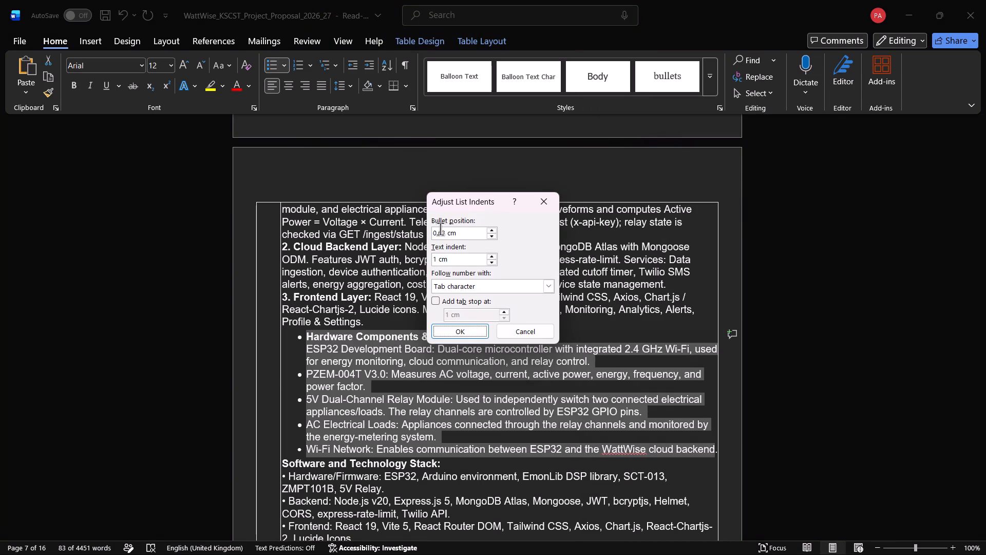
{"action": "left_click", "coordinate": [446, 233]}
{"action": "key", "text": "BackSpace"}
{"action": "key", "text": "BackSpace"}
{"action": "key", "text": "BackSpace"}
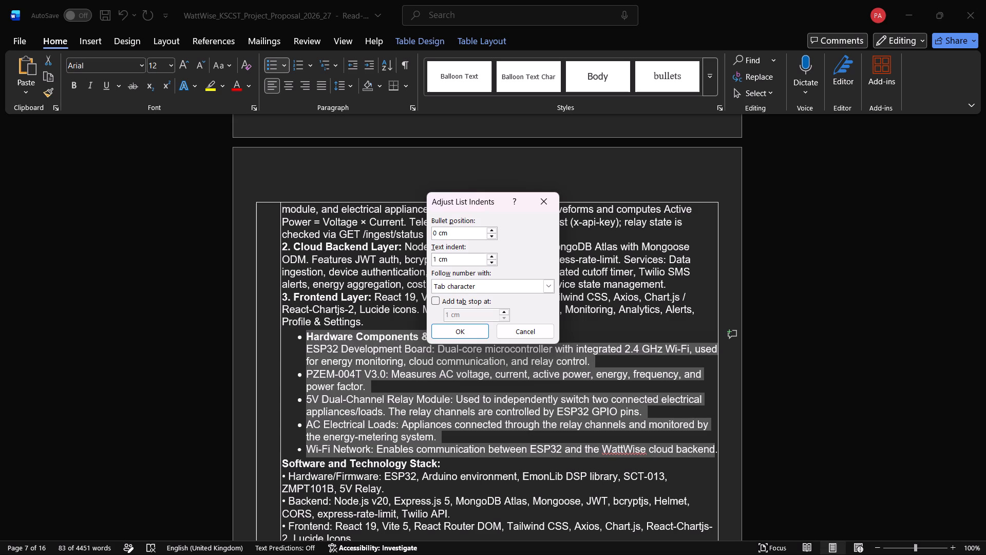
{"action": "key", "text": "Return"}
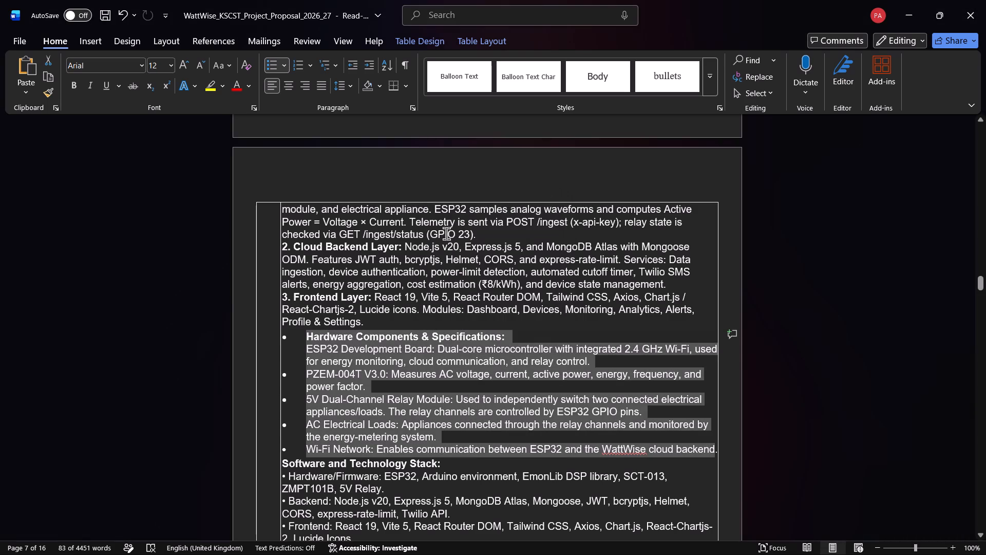
Undo the list indent adjustments and the replacement bulleted hardware list under Hardware Components & Specifications.
{"action": "right_click", "coordinate": [309, 338]}
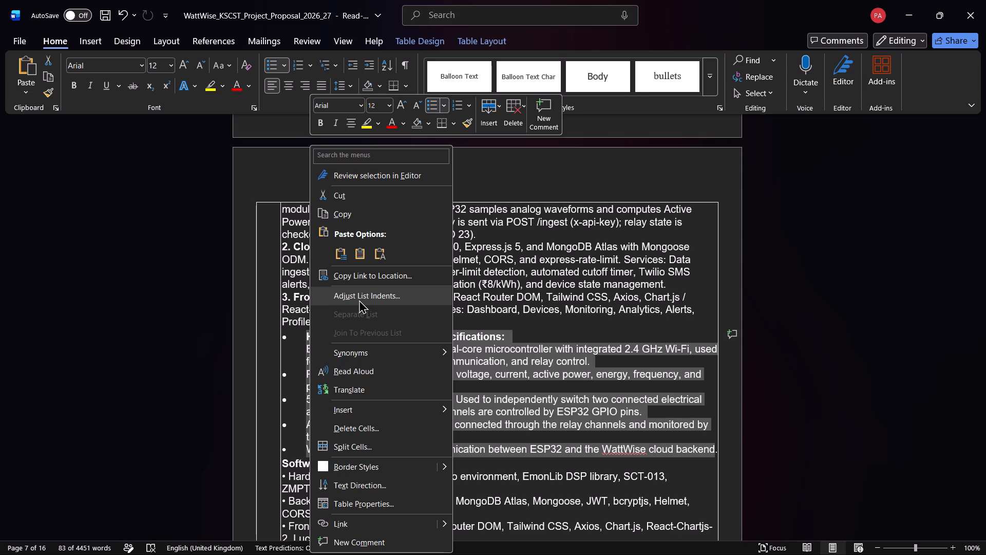
{"action": "key", "text": "ctrl+z"}
{"action": "key", "text": "ctrl+z"}
{"action": "left_click", "coordinate": [248, 281]}
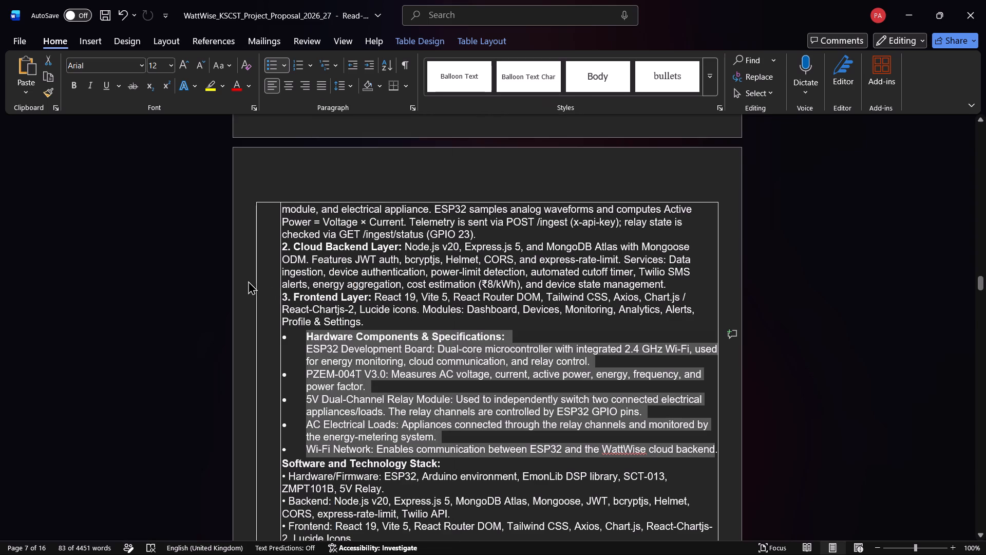
{"action": "key", "text": "ctrl+z"}
{"action": "key", "text": "ctrl+z"}
{"action": "key", "text": "ctrl+z"}
{"action": "key", "text": "ctrl+z"}
{"action": "key", "text": "ctrl+z"}
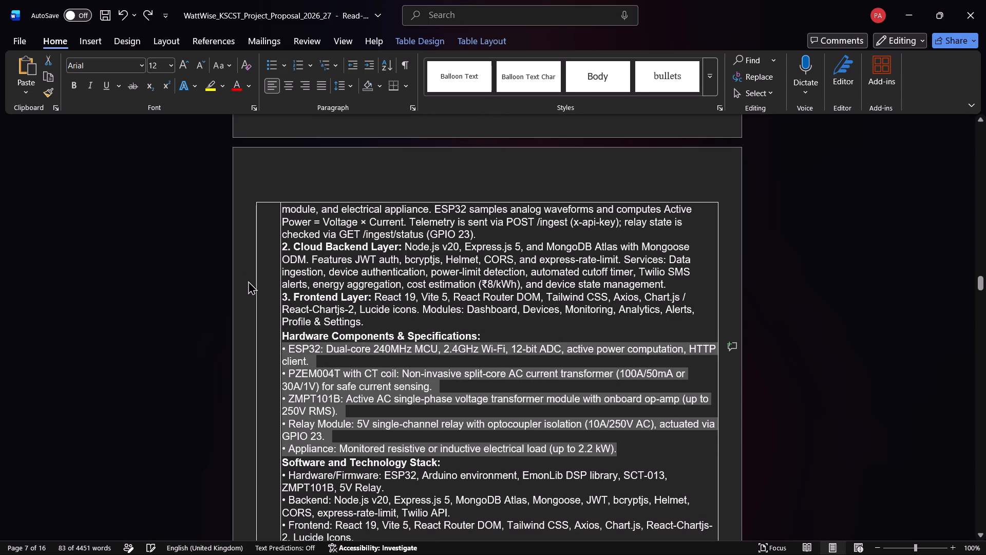
{"action": "left_click", "coordinate": [327, 371]}
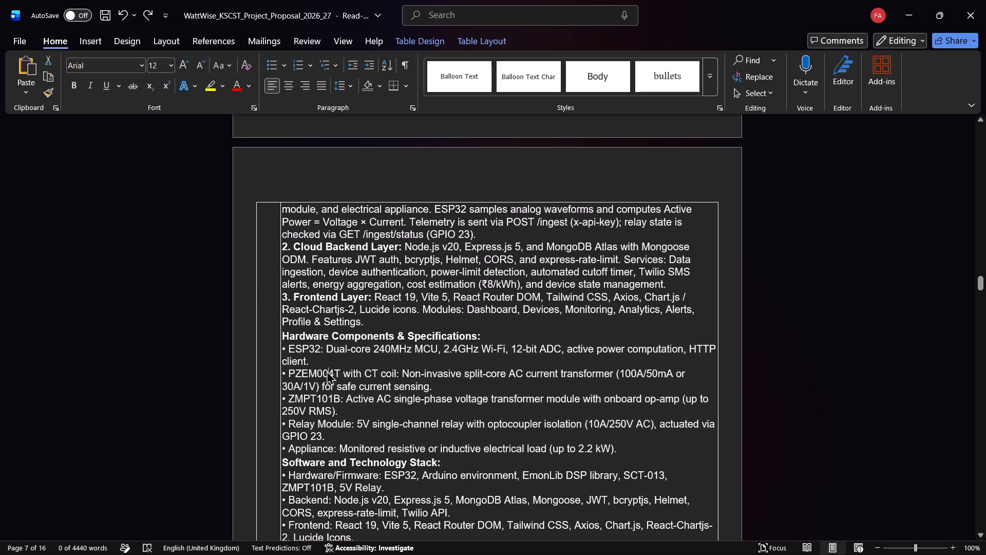
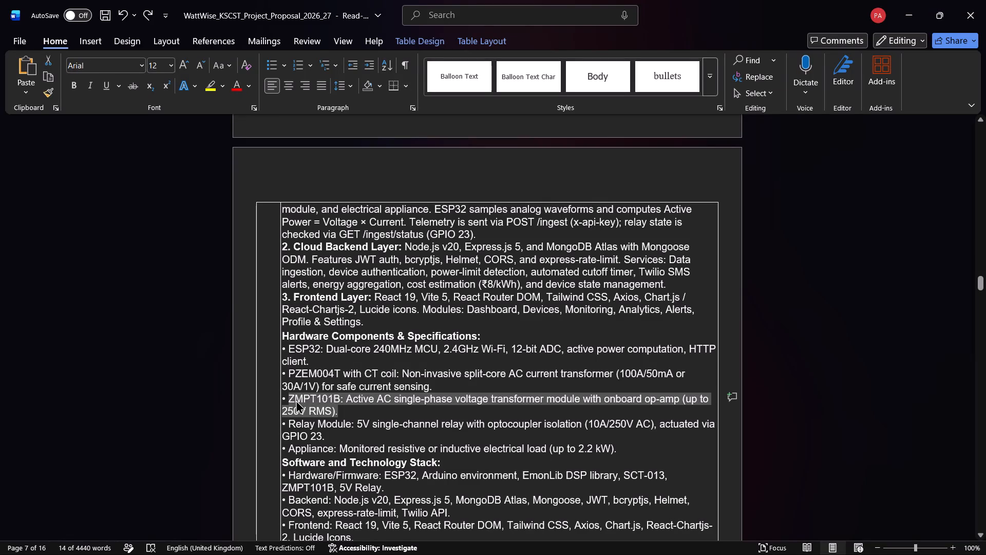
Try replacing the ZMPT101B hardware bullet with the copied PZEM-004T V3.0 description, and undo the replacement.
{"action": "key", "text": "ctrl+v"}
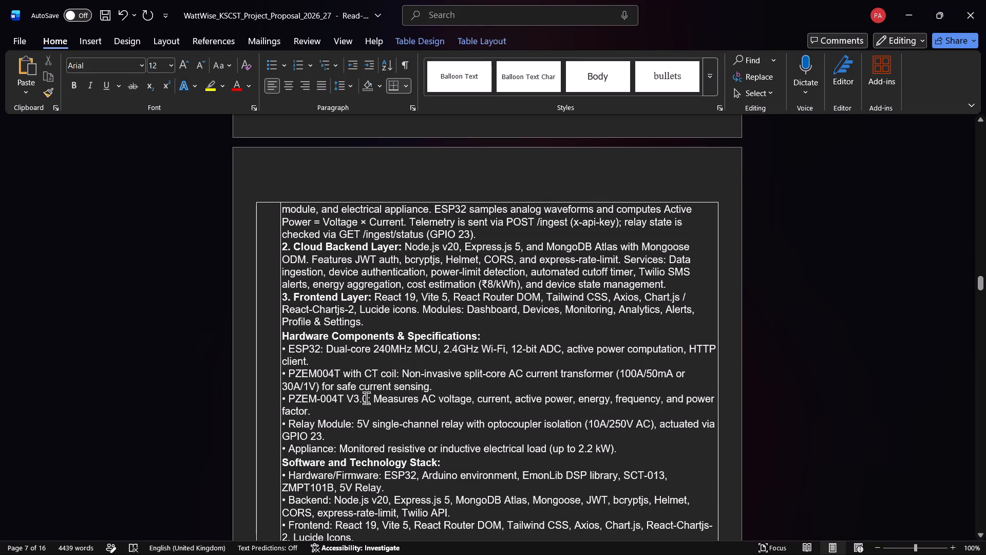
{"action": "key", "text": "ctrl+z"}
Replace the PZEM004T with CT coil bullet's text with "PZEM-004T V3.0: Measures AC voltage, current, active power, energy, frequency, and power factor.".
{"action": "left_click_drag", "start_coordinate": [438, 383], "coordinate": [292, 375]}
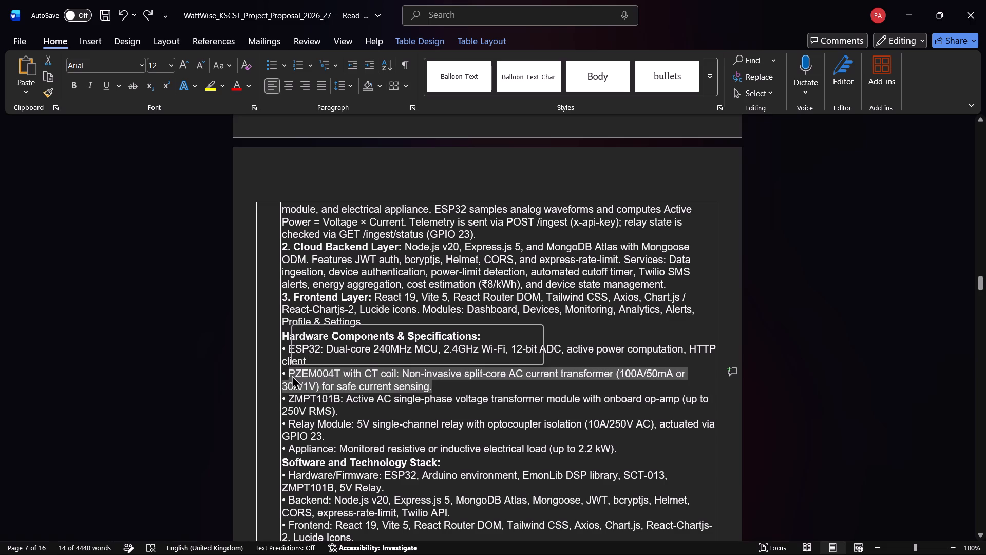
{"action": "key", "text": "ctrl+v"}
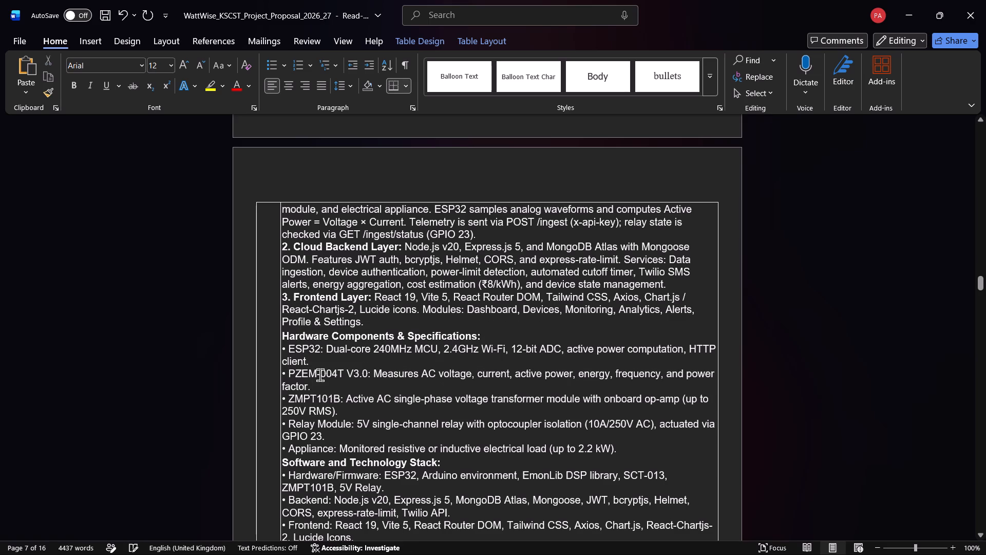
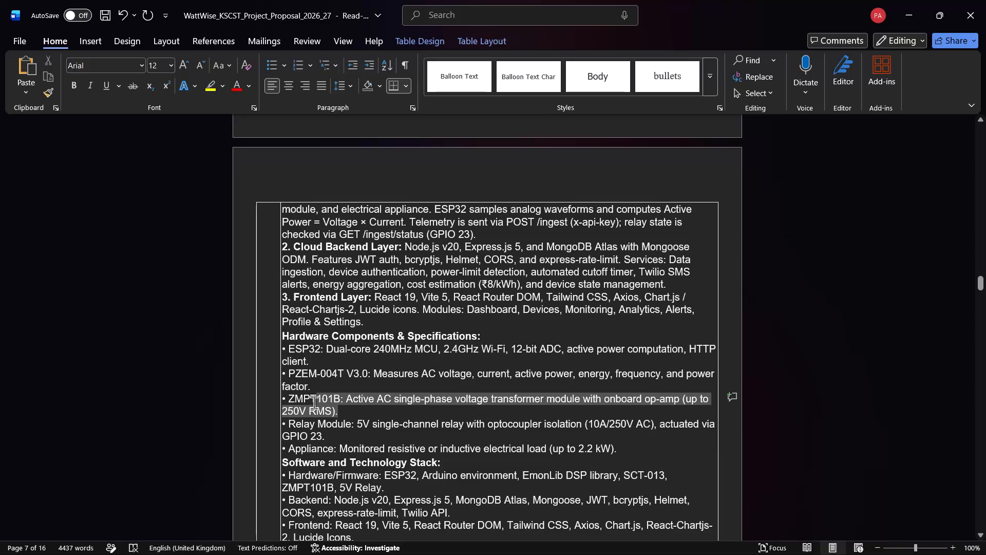
Replace the ZMPT101B voltage transformer bullet under Hardware Components & Specifications with the copied text.
{"action": "key", "text": "ctrl+v"}
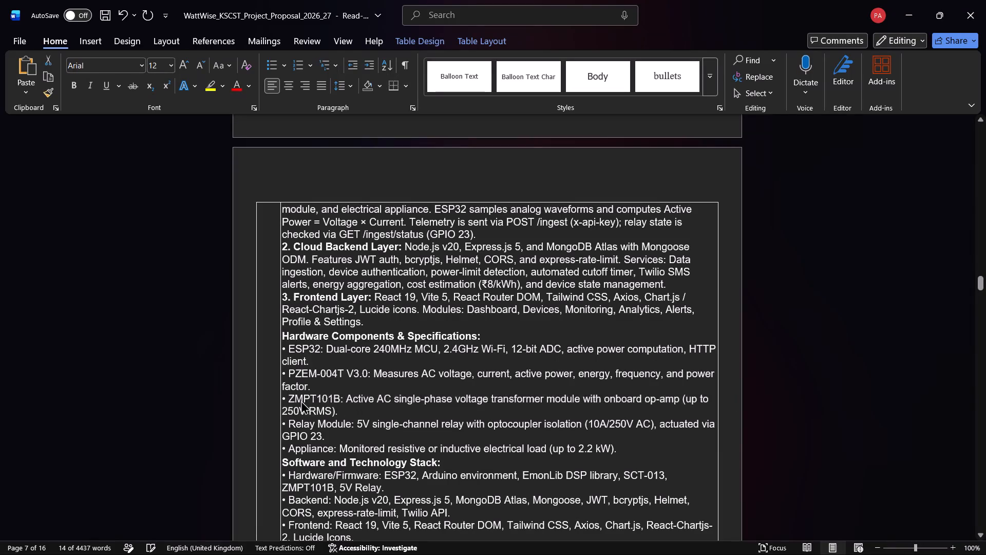
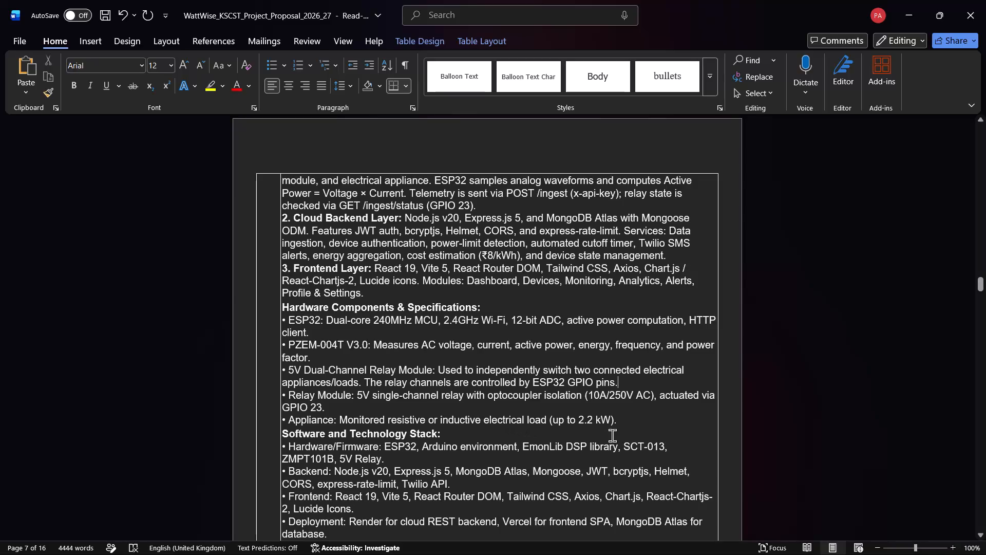
Replace the Appliance bullet under Hardware Components & Specifications with the copied AC Electrical Loads text, keeping the Software and Technology Stack heading on its own line.
{"action": "left_click_drag", "start_coordinate": [624, 423], "coordinate": [492, 423]}
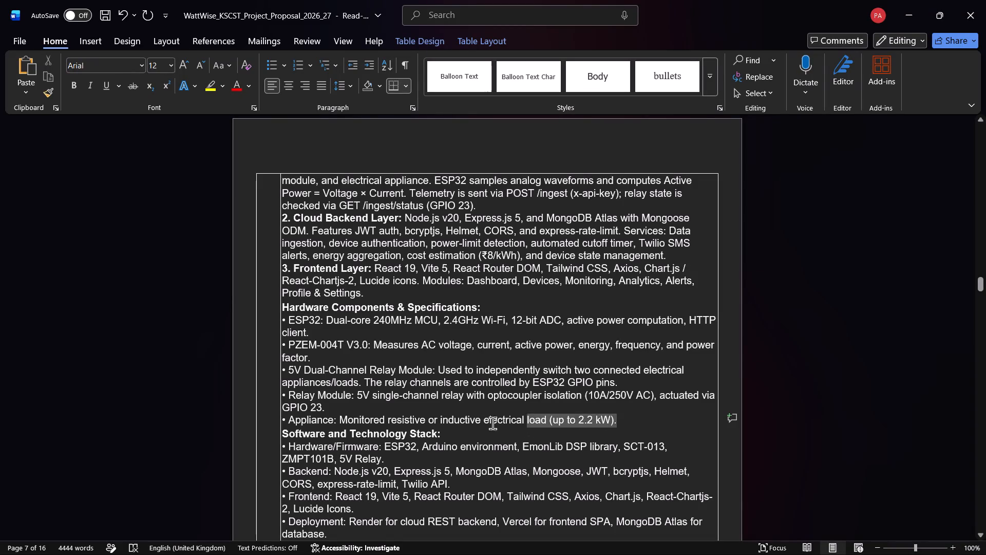
{"action": "left_click_drag", "start_coordinate": [492, 423], "coordinate": [305, 417]}
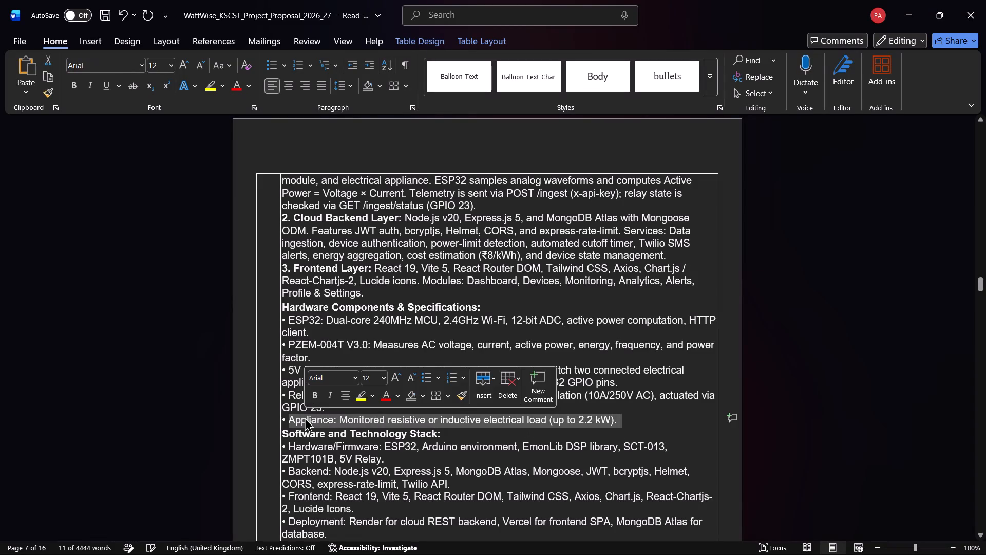
{"action": "key", "text": "ctrl+v"}
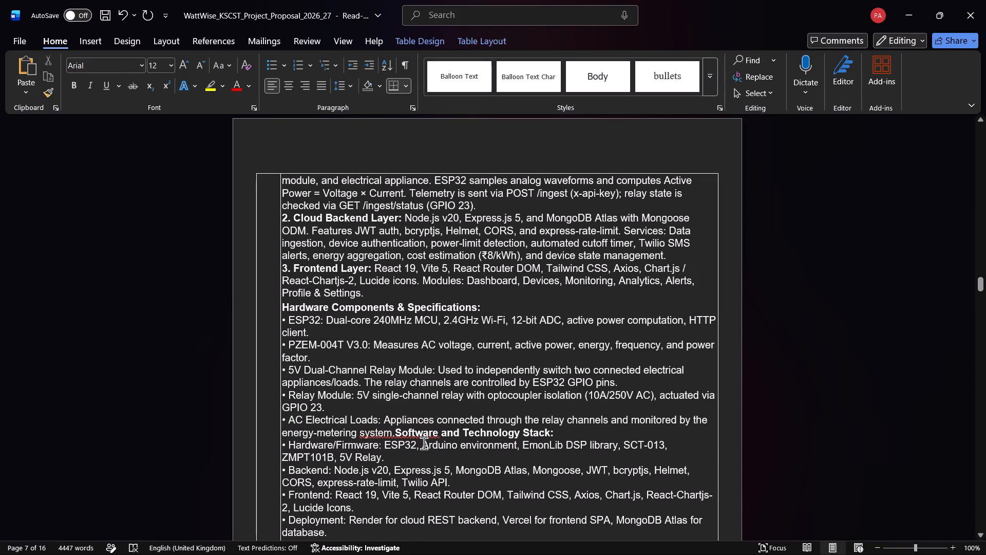
{"action": "key", "text": "Return"}
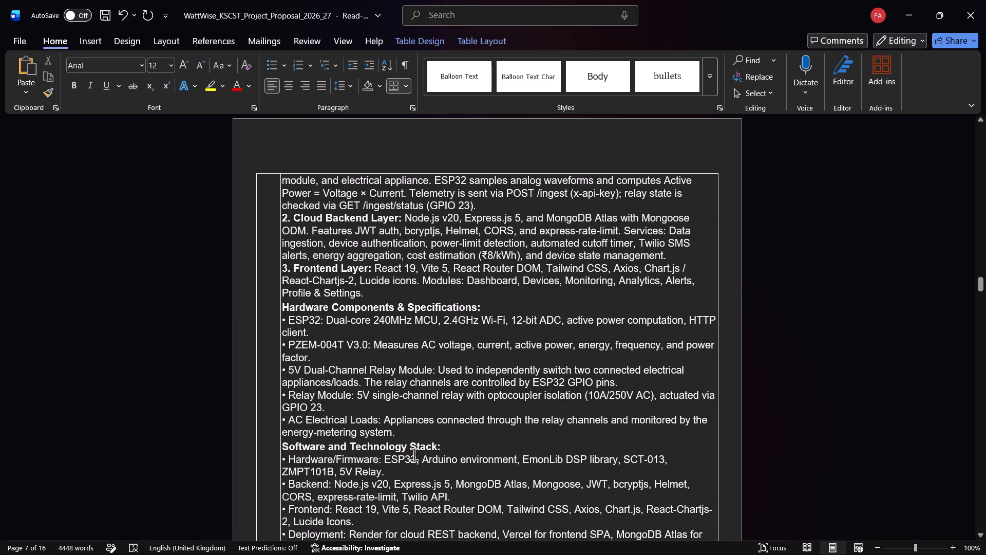
{"action": "scroll", "coordinate": [415, 400], "scroll_direction": "down", "scroll_amount": 1}
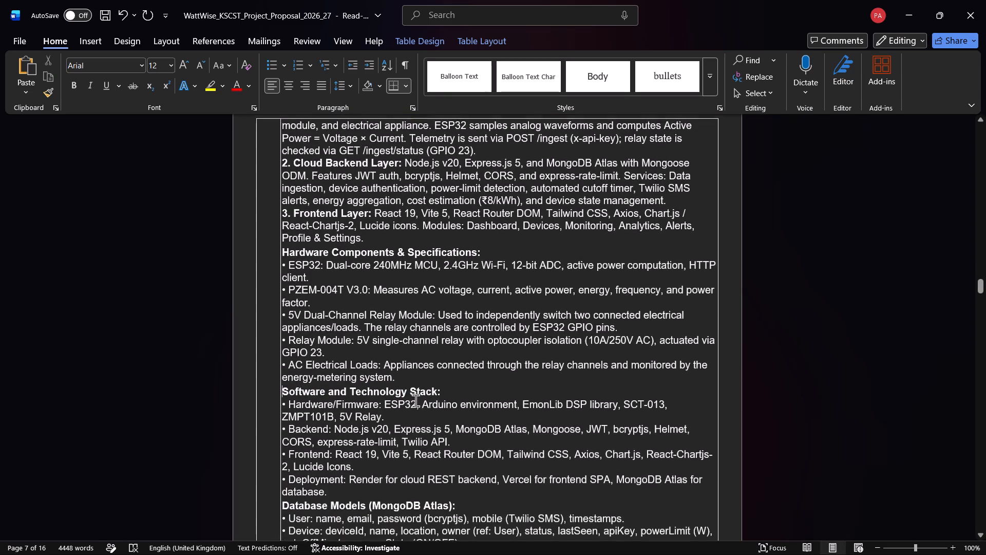
{"action": "scroll", "coordinate": [415, 400], "scroll_direction": "down", "scroll_amount": 1}
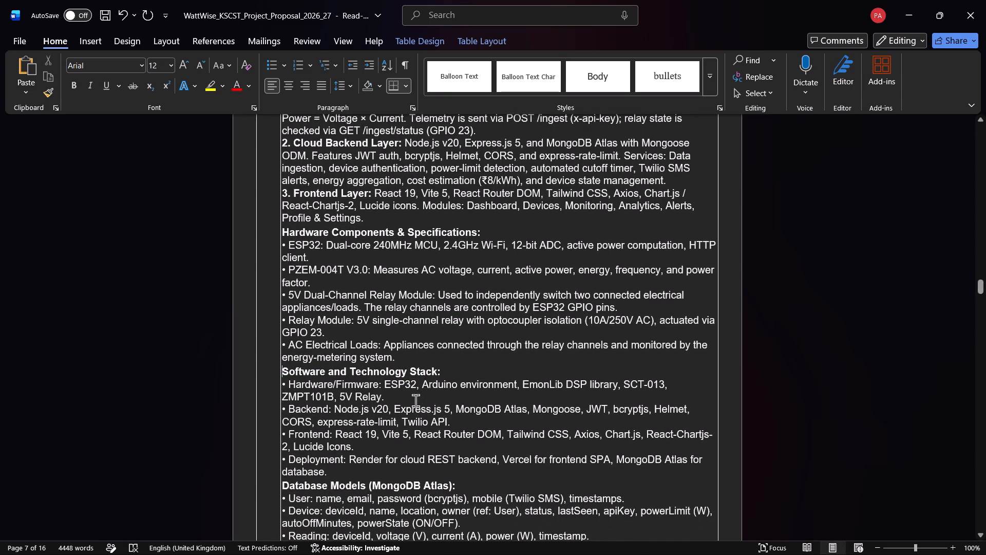
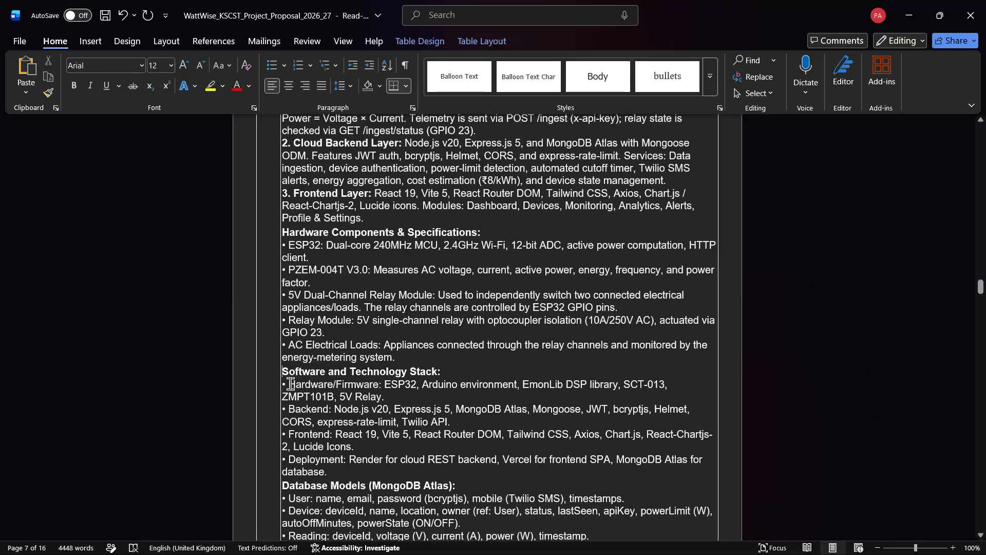
Replace the Hardware/Firmware bullet text under Software and Technology Stack with the copied text.
{"action": "left_click_drag", "start_coordinate": [290, 383], "coordinate": [376, 397]}
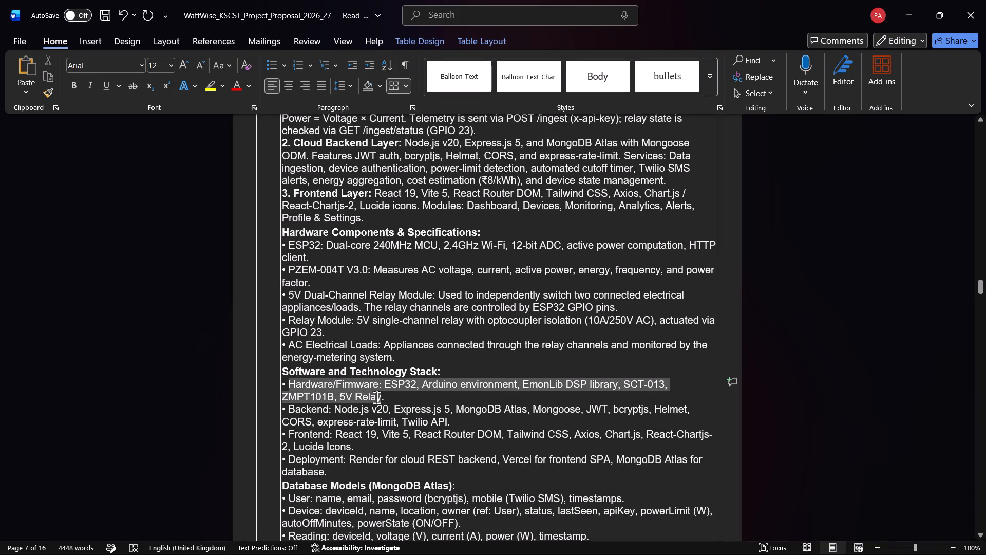
{"action": "left_click_drag", "start_coordinate": [376, 397], "coordinate": [381, 397]}
{"action": "key", "text": "ctrl+v"}
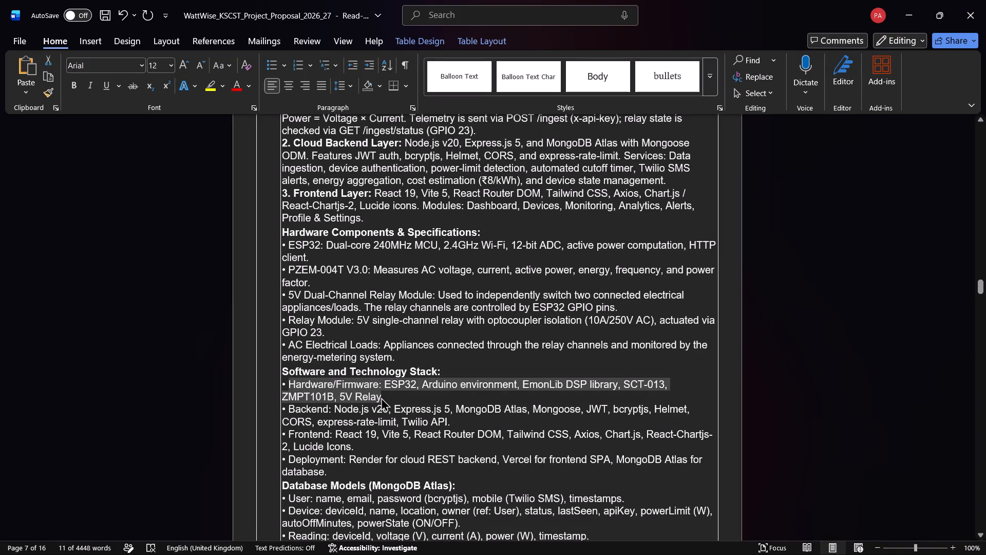
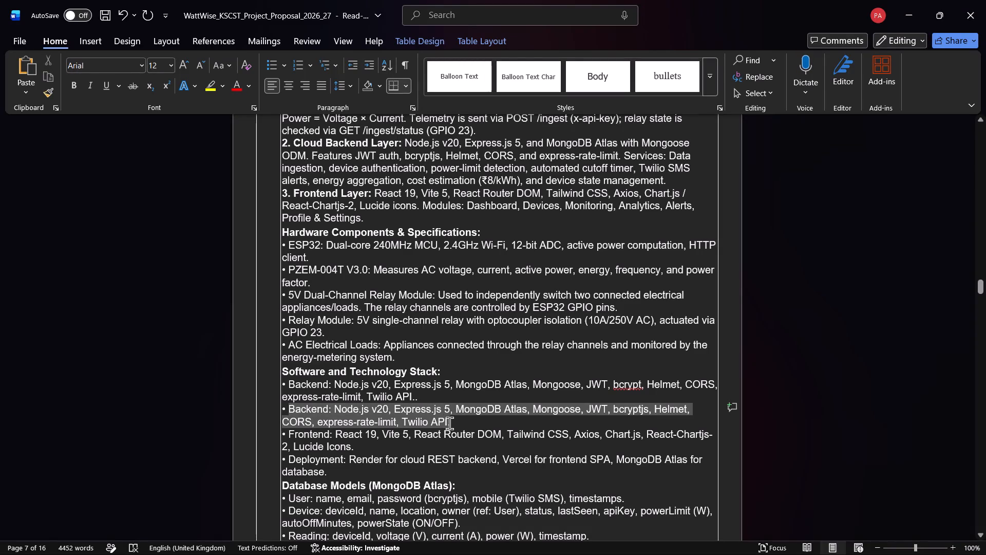
Replace the selected Backend bullet text listing bcryptjs under Software and Technology Stack with the copied text.
{"action": "key", "text": "ctrl+v"}
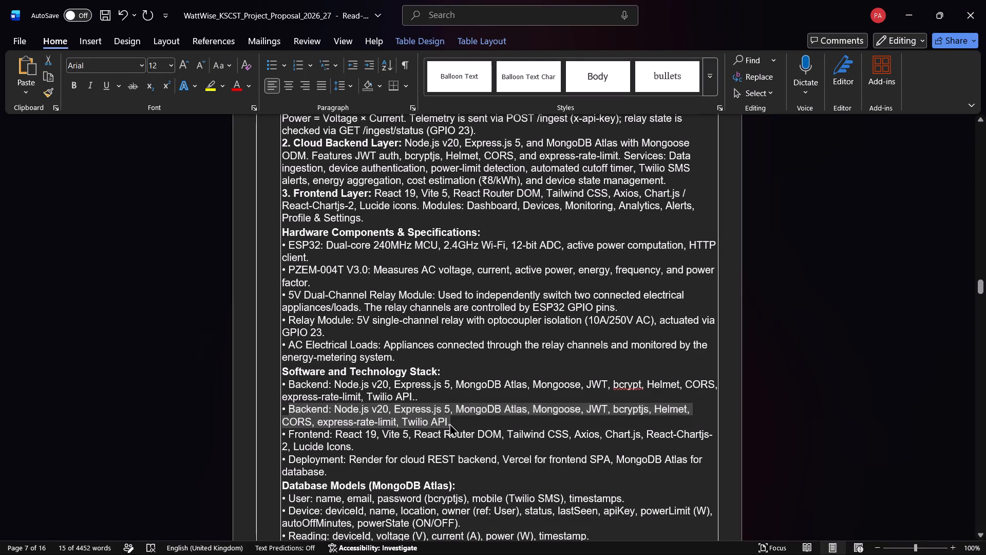
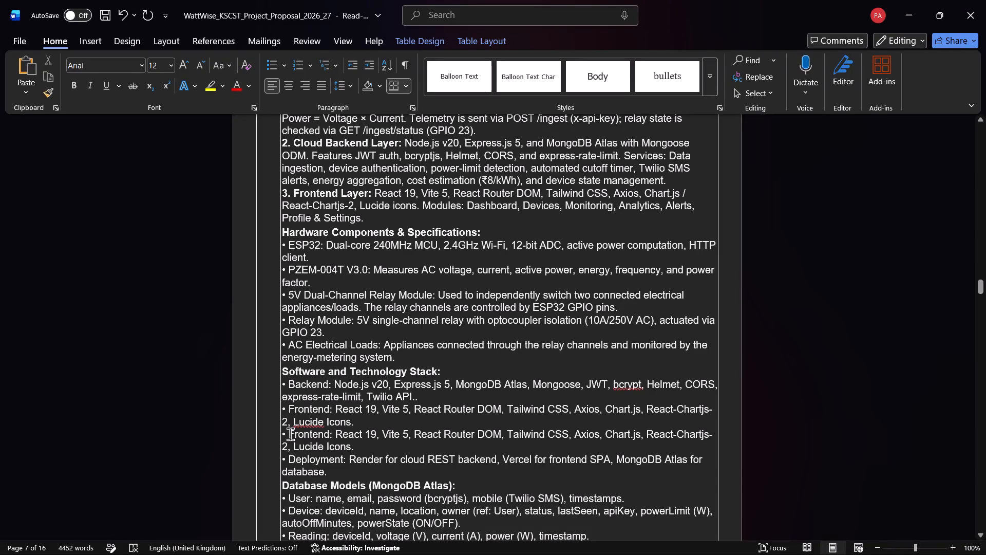
Replace the duplicate Frontend bullet under Software and Technology Stack with the copied "Communication: HTTPS, REST API, JSON, Wi-Fi, API-key-based device authentication." text.
{"action": "left_click_drag", "start_coordinate": [290, 434], "coordinate": [353, 447]}
{"action": "key", "text": "ctrl+v"}
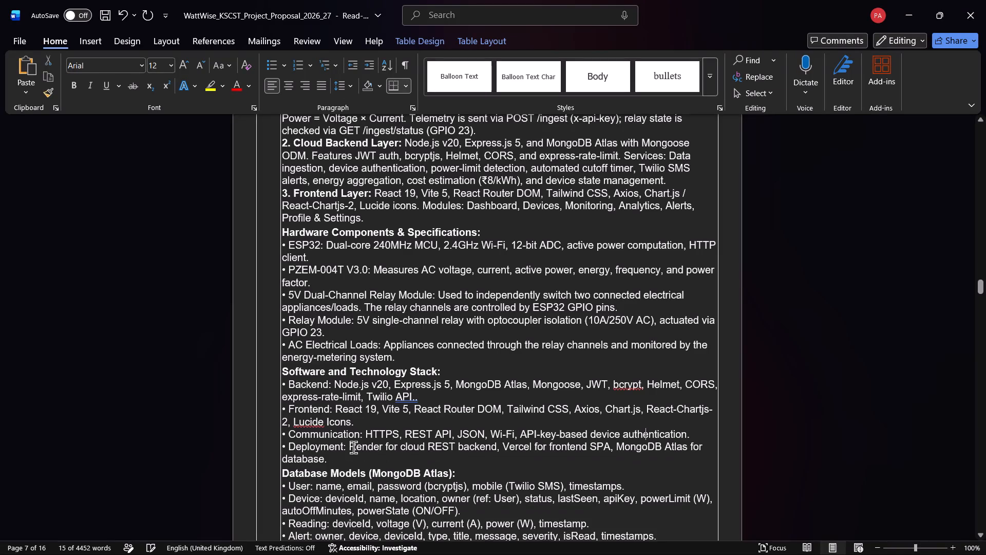
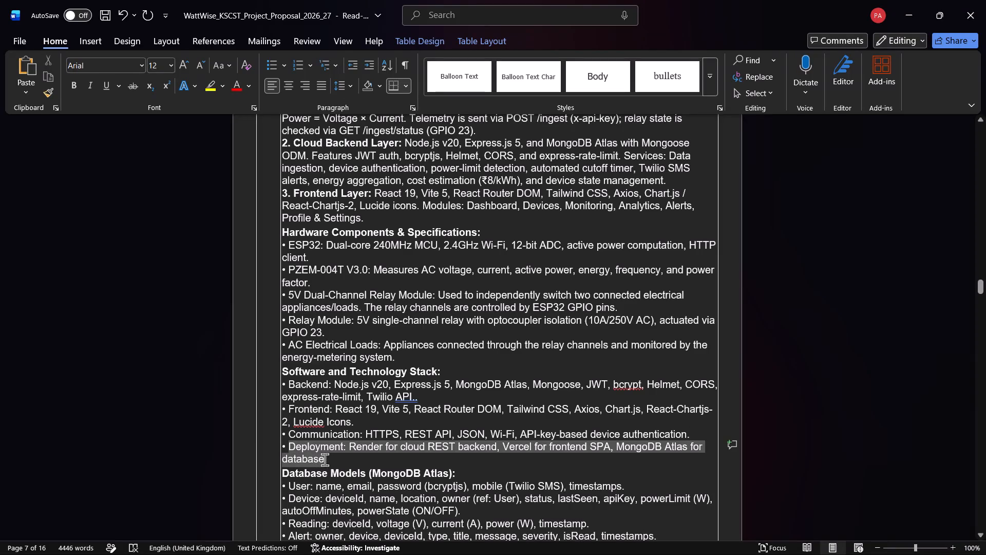
Replace the selected Deployment bullet's text with the copied "Deployment: Render for cloud REST backend, Vercel for frontend SPA, MongoDB Atlas for cloud database.".
{"action": "key", "text": "ctrl+v"}
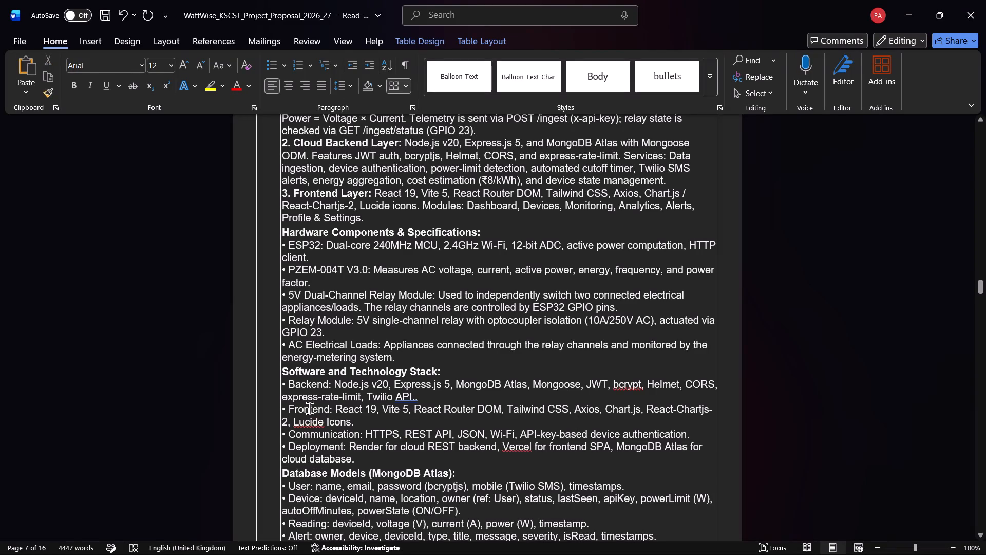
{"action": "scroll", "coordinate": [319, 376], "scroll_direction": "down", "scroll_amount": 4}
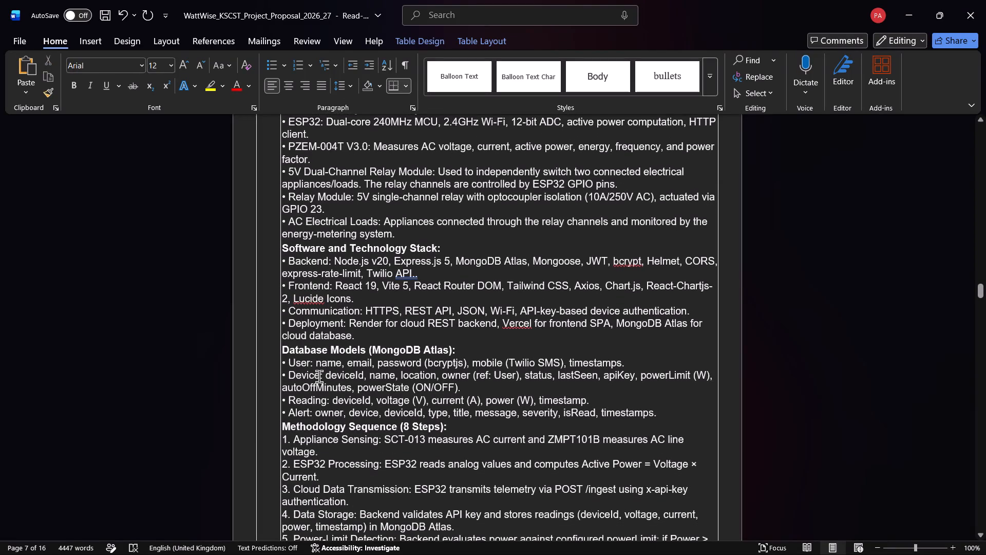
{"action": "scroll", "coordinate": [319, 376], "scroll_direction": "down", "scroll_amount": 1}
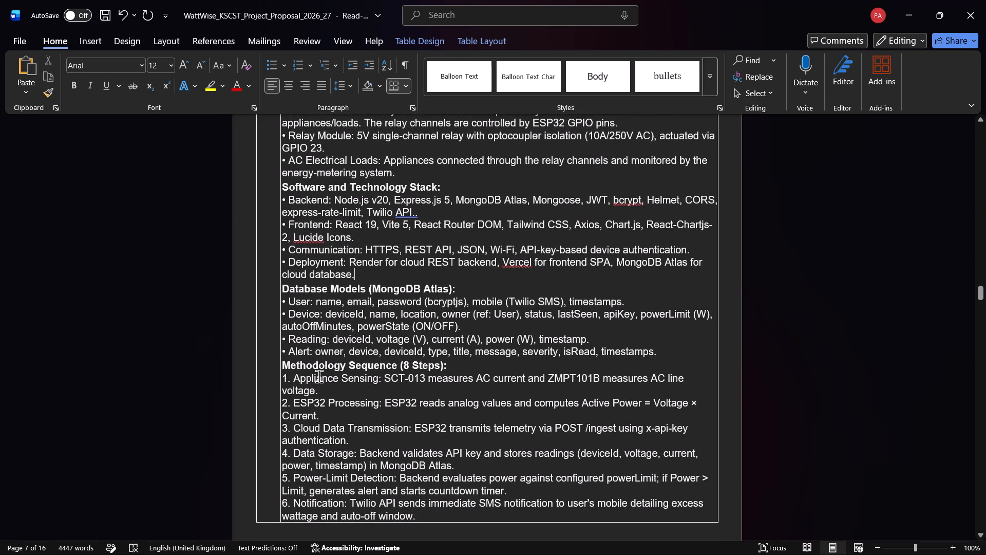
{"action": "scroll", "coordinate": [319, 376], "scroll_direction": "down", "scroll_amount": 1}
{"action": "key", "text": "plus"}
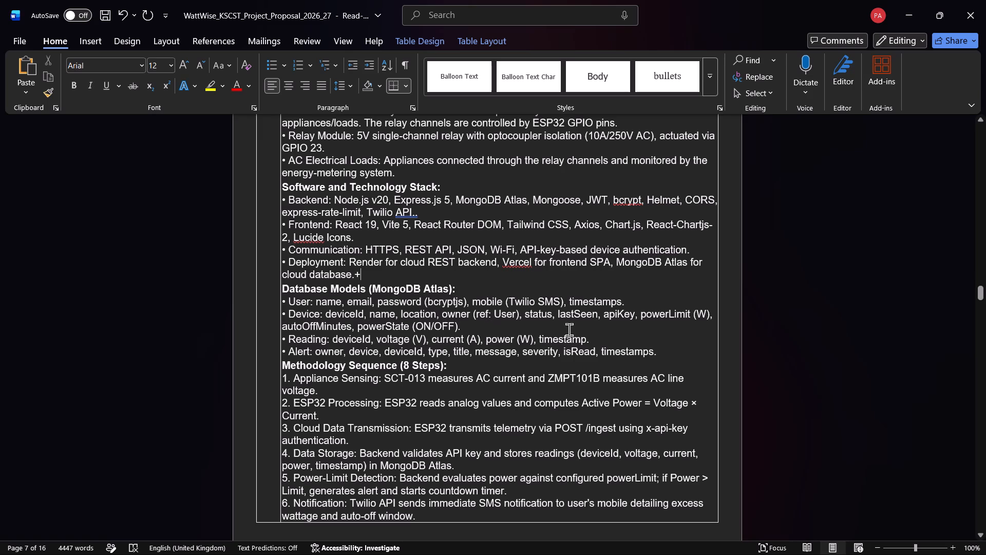
Review the proposal from the database models through the methodology, power-limit algorithm, API architecture, deliverables and expected outcomes for outdated details.
{"action": "scroll", "coordinate": [597, 329], "scroll_direction": "down", "scroll_amount": 1}
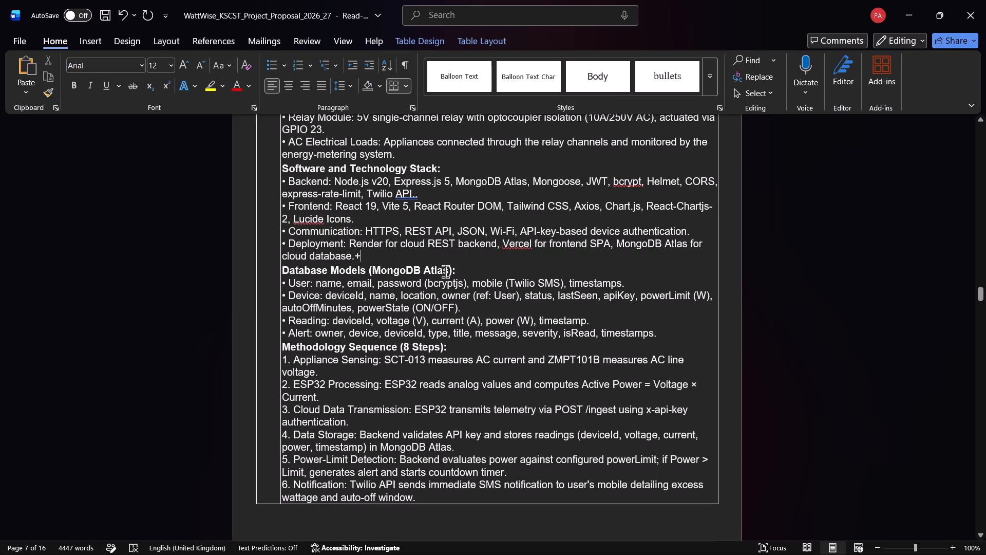
{"action": "scroll", "coordinate": [445, 271], "scroll_direction": "down", "scroll_amount": 1}
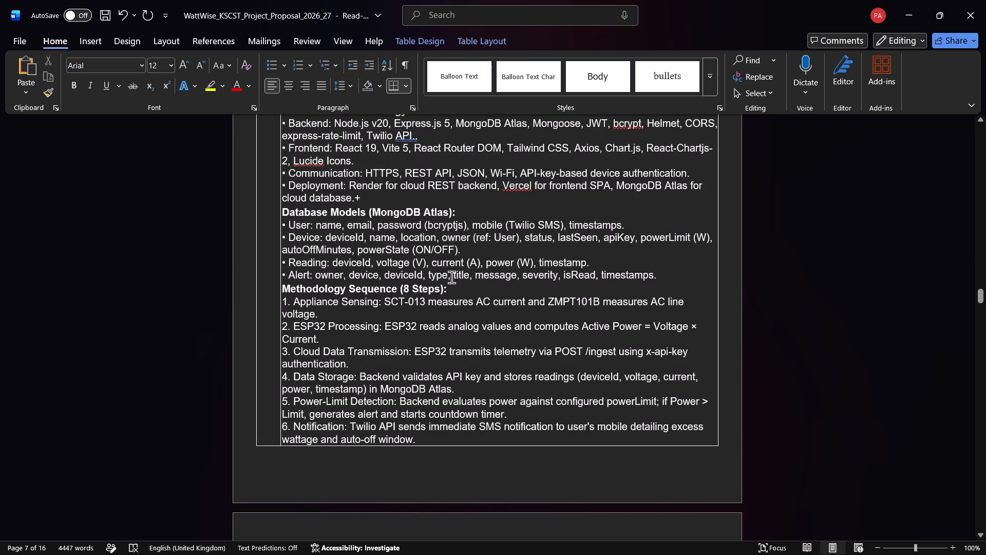
{"action": "scroll", "coordinate": [424, 290], "scroll_direction": "down", "scroll_amount": 1}
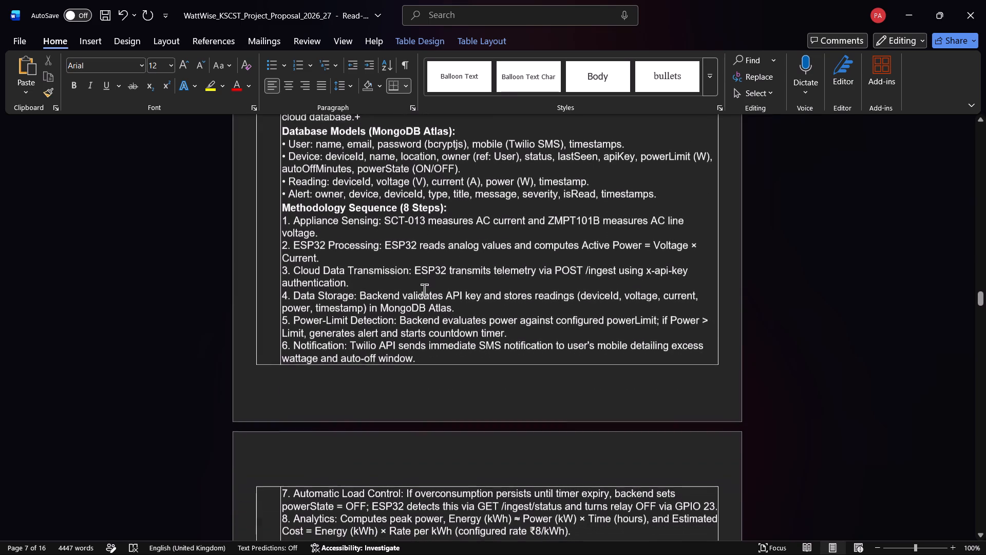
{"action": "scroll", "coordinate": [424, 290], "scroll_direction": "down", "scroll_amount": 1}
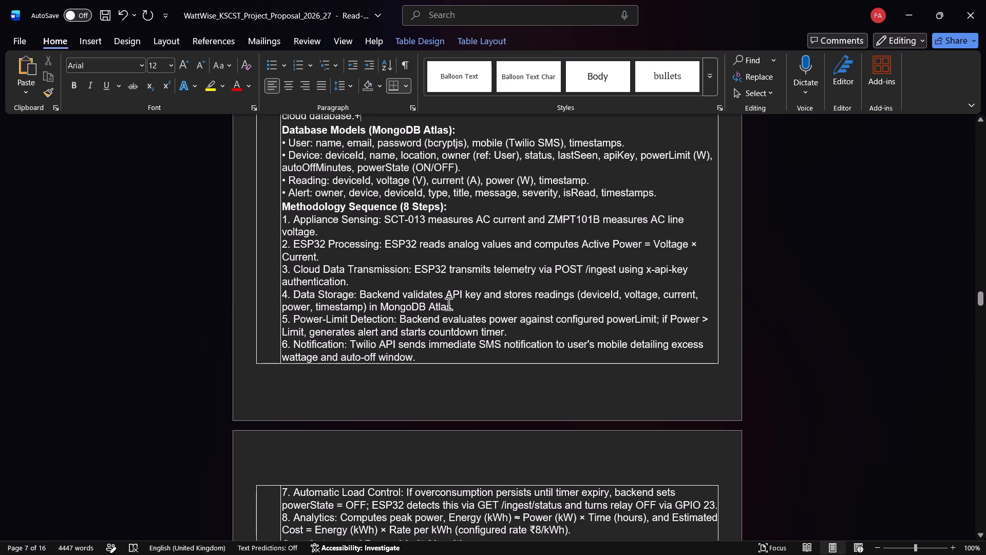
{"action": "scroll", "coordinate": [469, 316], "scroll_direction": "down", "scroll_amount": 3}
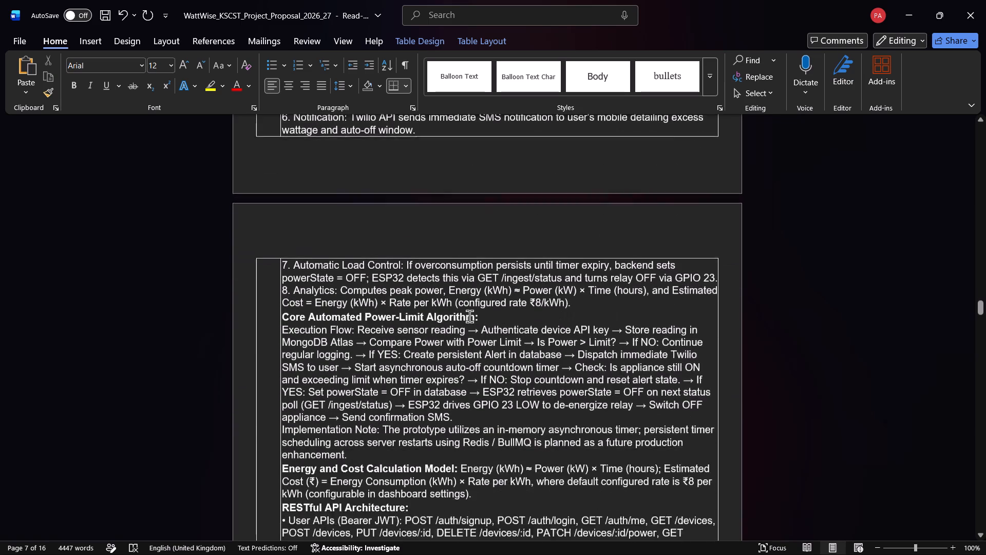
{"action": "scroll", "coordinate": [469, 316], "scroll_direction": "down", "scroll_amount": 1}
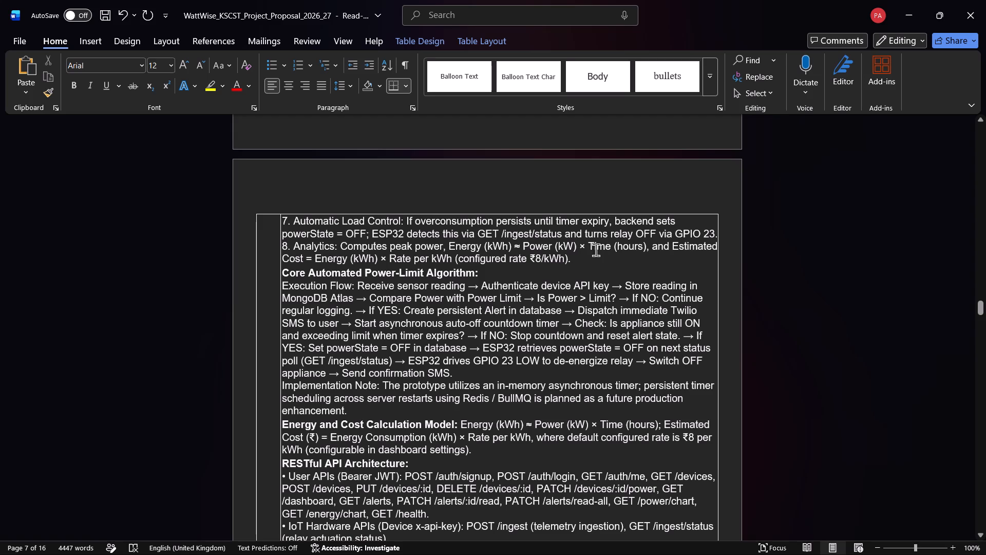
{"action": "left_click", "coordinate": [597, 264]}
{"action": "scroll", "coordinate": [458, 276], "scroll_direction": "down", "scroll_amount": 1}
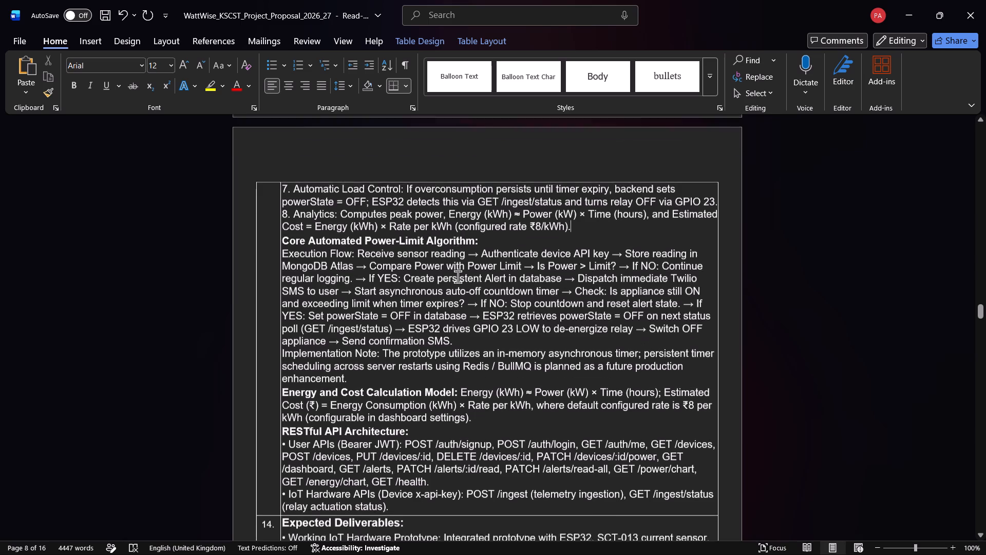
{"action": "scroll", "coordinate": [458, 276], "scroll_direction": "down", "scroll_amount": 1}
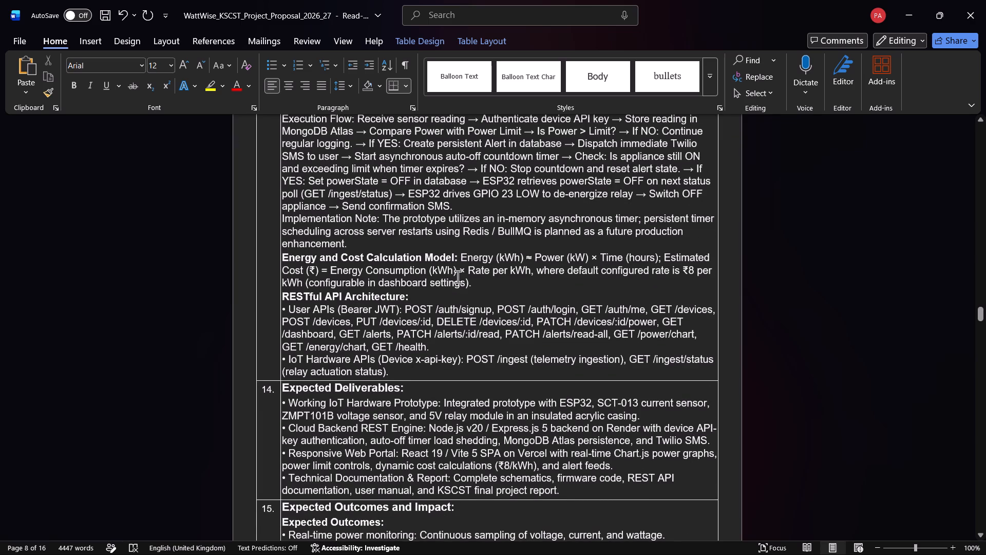
{"action": "scroll", "coordinate": [482, 328], "scroll_direction": "down", "scroll_amount": 2}
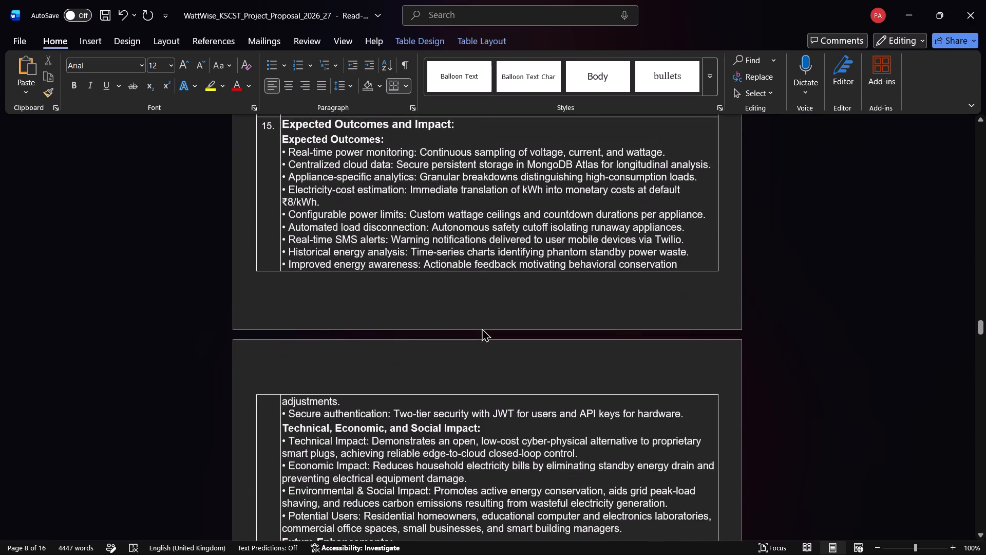
Replace ZMPT101B with "PZEM-004t ct- coil" in the Working IoT Hardware Prototype bullet under Expected Deliverables.
{"action": "scroll", "coordinate": [482, 328], "scroll_direction": "up", "scroll_amount": 2}
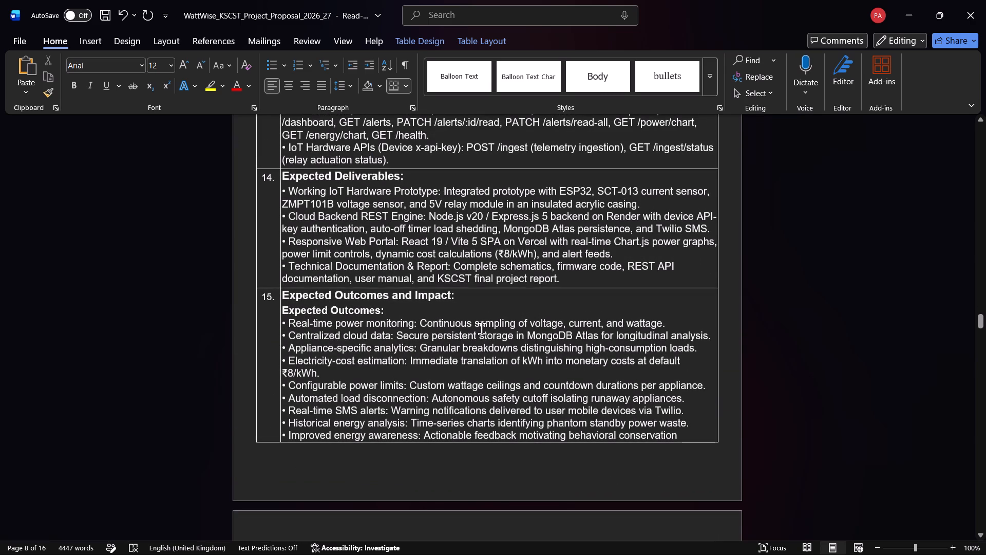
{"action": "left_click", "coordinate": [337, 205]}
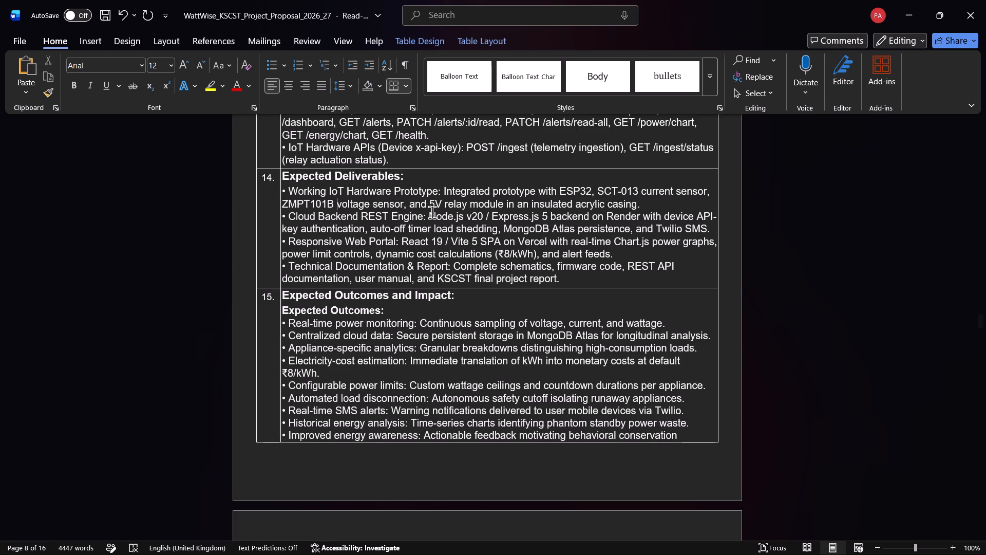
{"action": "key", "text": "BackSpace"}
{"action": "key", "text": "BackSpace"}
{"action": "key", "text": "BackSpace"}
{"action": "key", "text": "BackSpace"}
{"action": "key", "text": "BackSpace"}
{"action": "key", "text": "BackSpace"}
{"action": "key", "text": "BackSpace"}
{"action": "key", "text": "BackSpace"}
{"action": "key", "text": "BackSpace"}
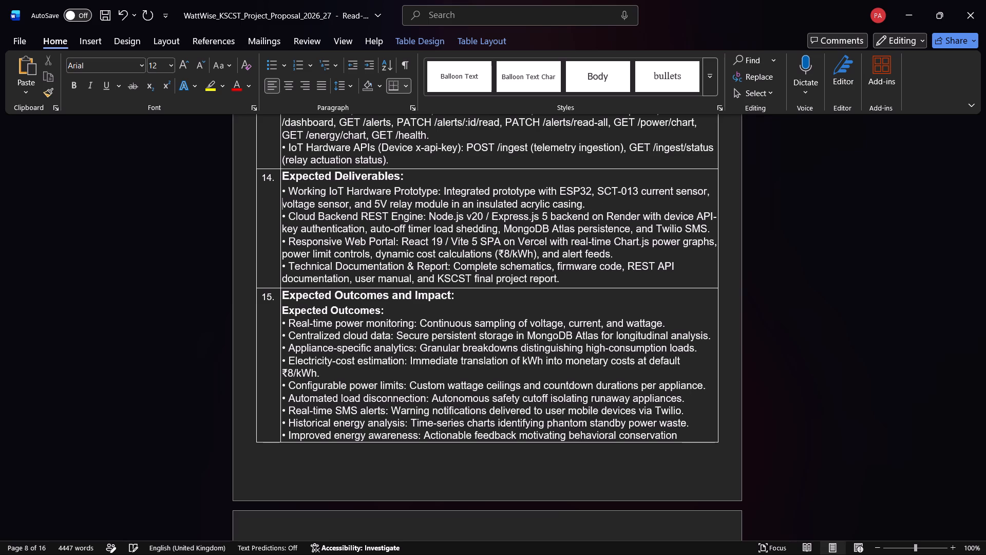
{"action": "key", "text": "p"}
{"action": "key", "text": "BackSpace"}
{"action": "key", "text": "shift+p"}
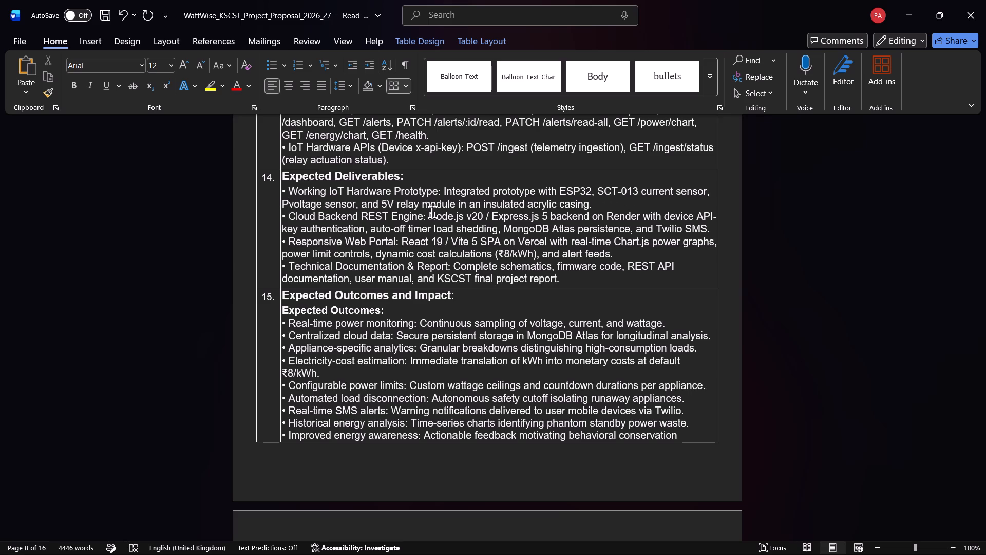
{"action": "key", "text": "shift+z"}
{"action": "type", "text": "EM"}
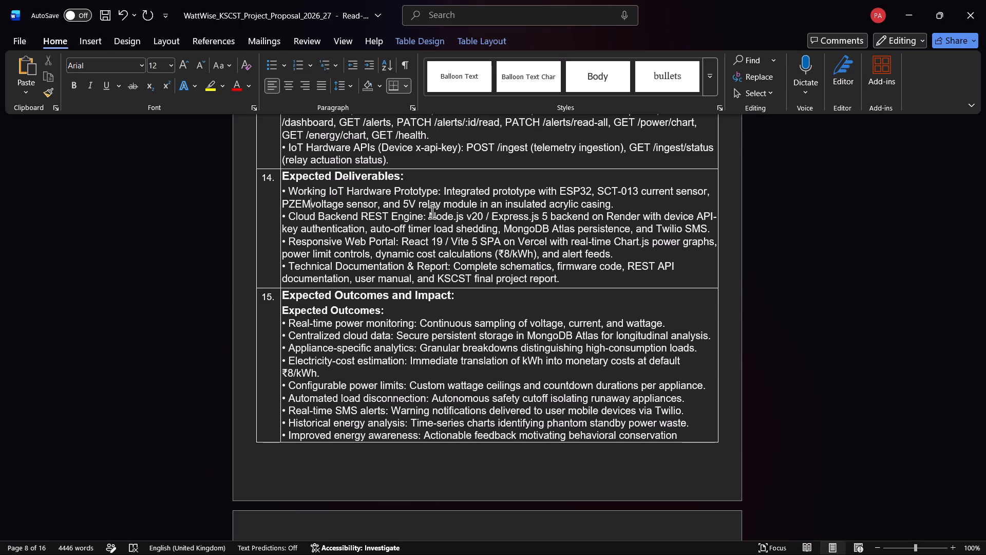
{"action": "key", "text": "minus"}
{"action": "type", "text": "00"}
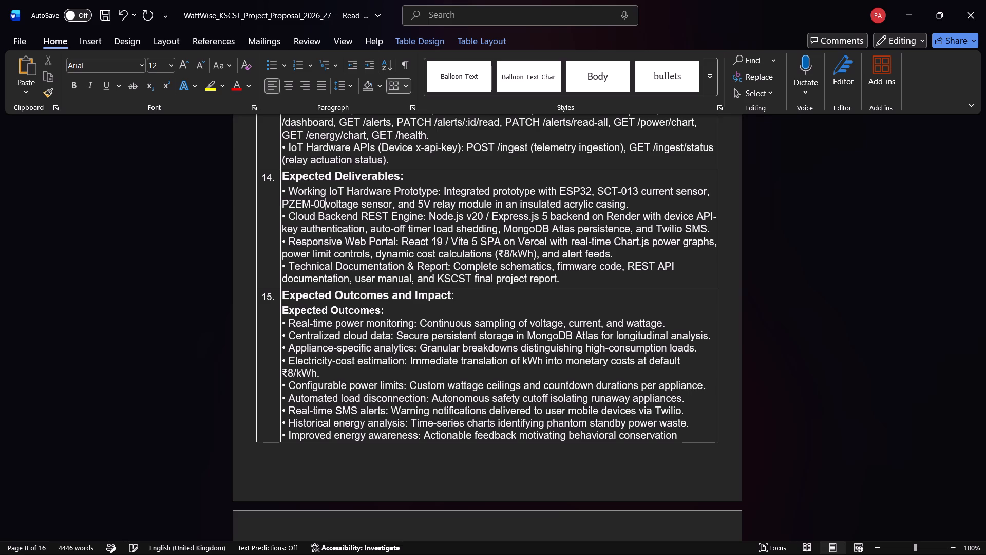
{"action": "type", "text": "4t"}
{"action": "key", "text": "space"}
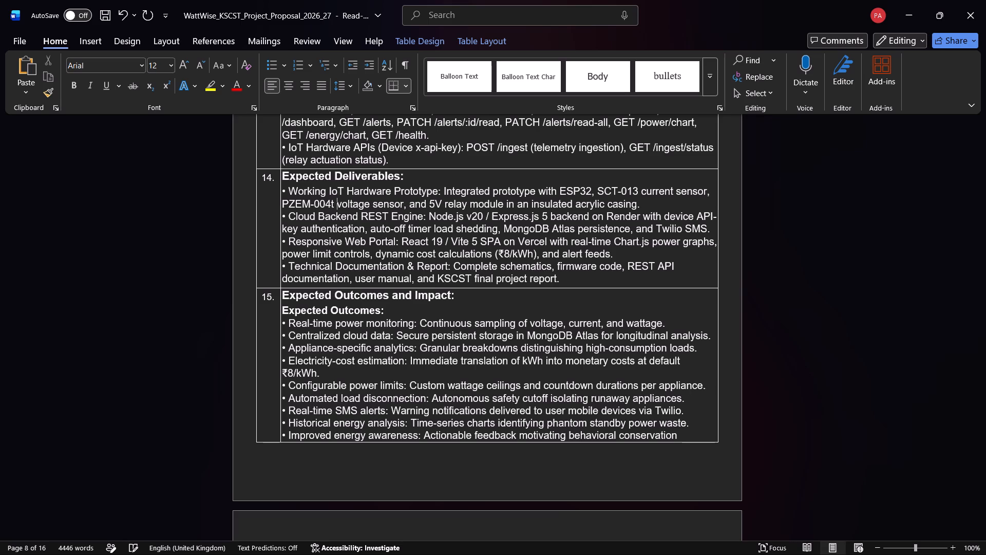
{"action": "type", "text": "ct"}
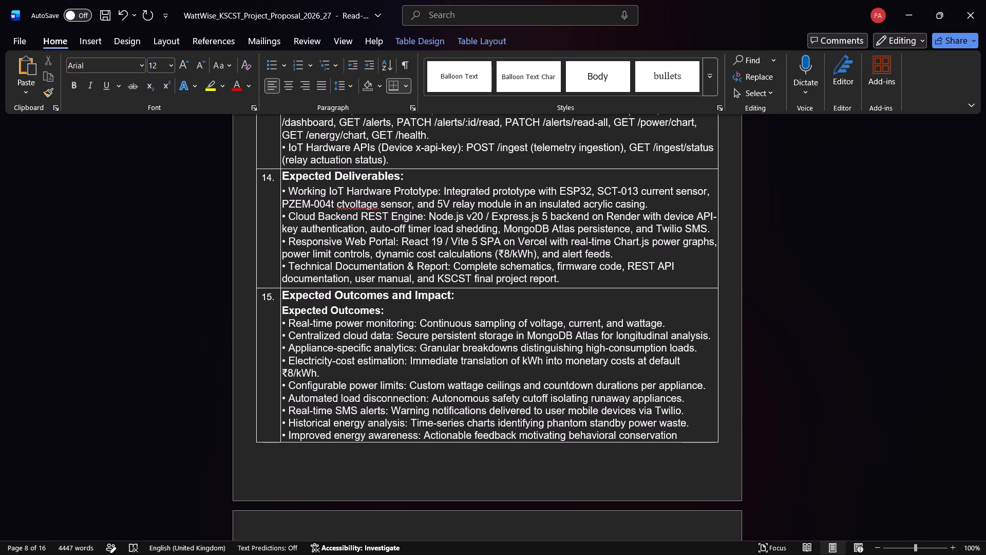
{"action": "type", "text": "- coil"}
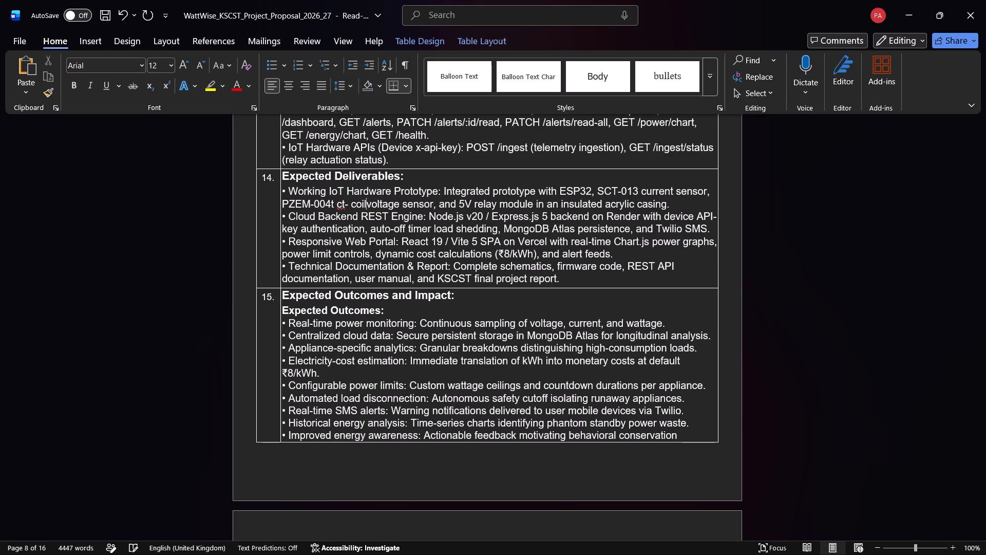
{"action": "key", "text": "space"}
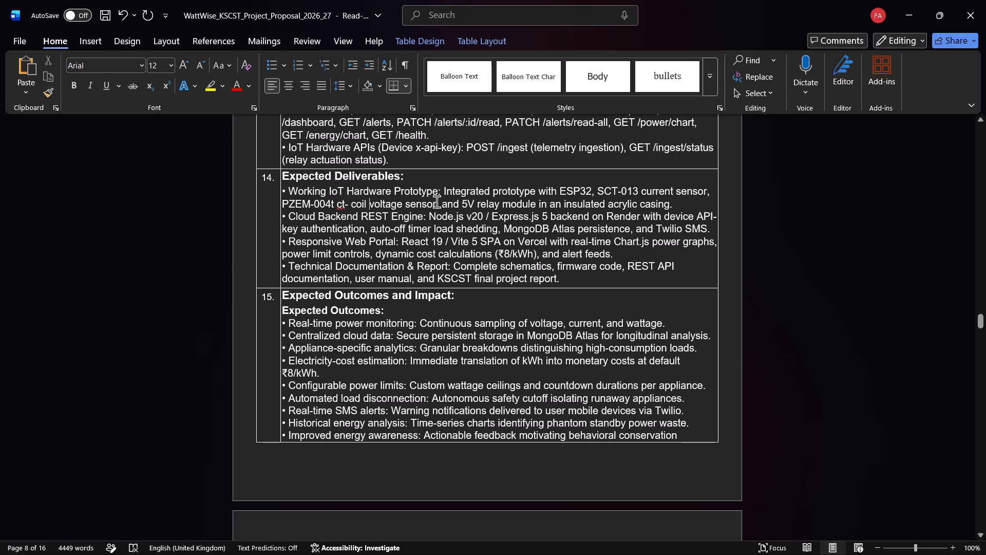
Delete the words "voltage sensor" after the ct- coil in the Working IoT Hardware Prototype bullet.
{"action": "left_click", "coordinate": [437, 202]}
{"action": "key", "text": "BackSpace"}
{"action": "key", "text": "BackSpace"}
{"action": "key", "text": "BackSpace"}
{"action": "key", "text": "BackSpace"}
{"action": "key", "text": "BackSpace"}
{"action": "key", "text": "BackSpace"}
{"action": "key", "text": "BackSpace"}
{"action": "key", "text": "BackSpace"}
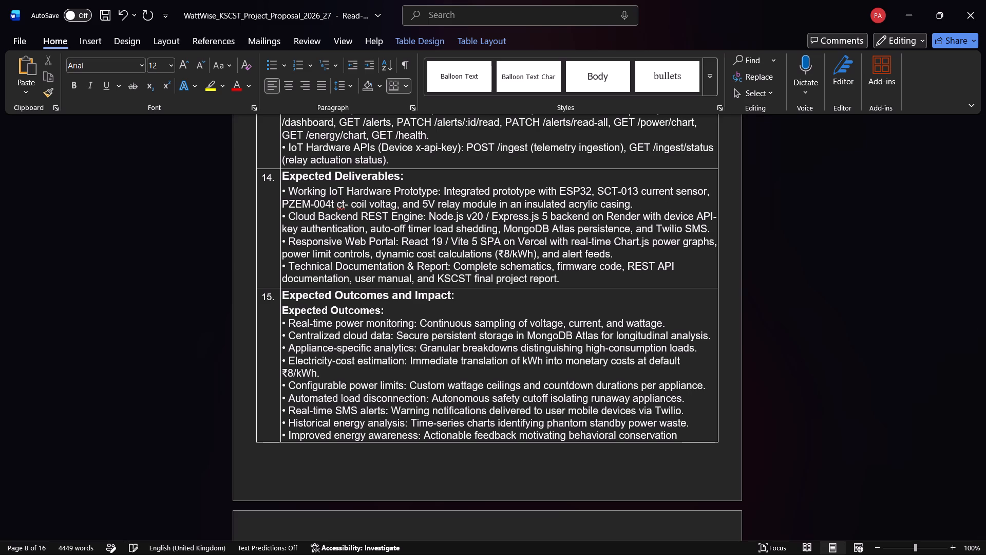
{"action": "key", "text": "BackSpace"}
{"action": "key", "text": "BackSpace"}
{"action": "key", "text": "BackSpace"}
{"action": "key", "text": "BackSpace"}
{"action": "key", "text": "BackSpace"}
{"action": "key", "text": "BackSpace"}
{"action": "key", "text": "BackSpace"}
Replace "in an insulated acrylic casing" after the 5V relay module with "double channel" in the hardware prototype deliverable.
{"action": "key", "text": "Right"}
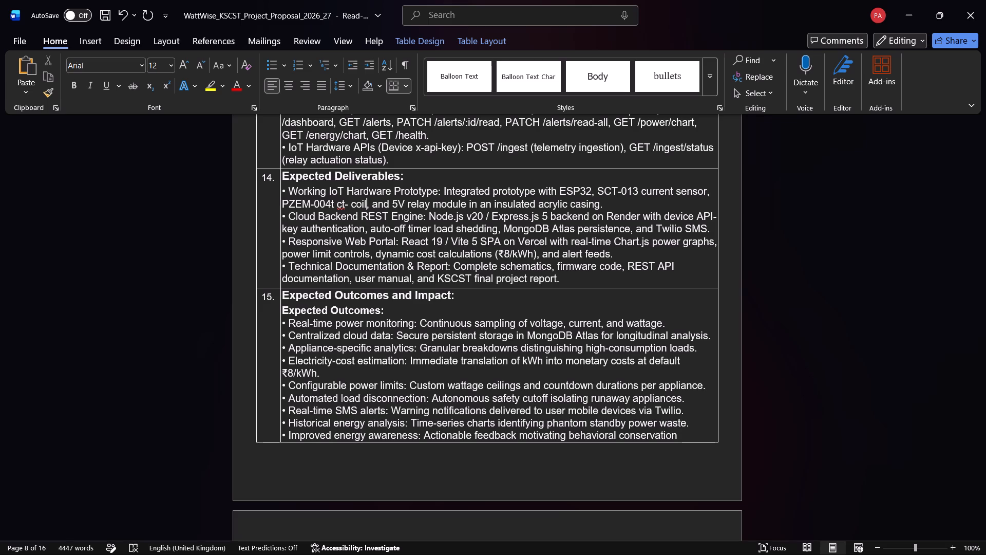
{"action": "key", "text": "Right"}
{"action": "key", "text": "Right"}
{"action": "key", "text": "Right"}
{"action": "key", "text": "Right"}
{"action": "key", "text": "Right"}
{"action": "key", "text": "Right"}
{"action": "key", "text": "Right"}
{"action": "key", "text": "Right"}
{"action": "key", "text": "Right"}
{"action": "key", "text": "Right"}
{"action": "key", "text": "Right"}
{"action": "key", "text": "Right"}
{"action": "key", "text": "Right"}
{"action": "key", "text": "Right"}
{"action": "key", "text": "Right"}
{"action": "key", "text": "Right"}
{"action": "key", "text": "Right"}
{"action": "key", "text": "Right"}
{"action": "key", "text": "Right"}
{"action": "key", "text": "Right"}
{"action": "key", "text": "Right"}
{"action": "key", "text": "Right"}
{"action": "key", "text": "Right"}
{"action": "key", "text": "Right"}
{"action": "key", "text": "Right"}
{"action": "key", "text": "Right"}
{"action": "key", "text": "Right"}
{"action": "key", "text": "Right"}
{"action": "key", "text": "Right"}
{"action": "key", "text": "Right"}
{"action": "key", "text": "Right"}
{"action": "key", "text": "Right"}
{"action": "key", "text": "Right"}
{"action": "key", "text": "Right"}
{"action": "key", "text": "Right"}
{"action": "key", "text": "Right"}
{"action": "key", "text": "Right"}
{"action": "key", "text": "Right"}
{"action": "key", "text": "Left"}
{"action": "key", "text": "BackSpace"}
{"action": "key", "text": "BackSpace"}
{"action": "key", "text": "BackSpace"}
{"action": "key", "text": "BackSpace"}
{"action": "key", "text": "BackSpace"}
{"action": "key", "text": "BackSpace"}
{"action": "key", "text": "BackSpace"}
{"action": "key", "text": "BackSpace"}
{"action": "key", "text": "BackSpace"}
{"action": "key", "text": "BackSpace"}
{"action": "key", "text": "BackSpace"}
{"action": "key", "text": "BackSpace"}
{"action": "key", "text": "BackSpace"}
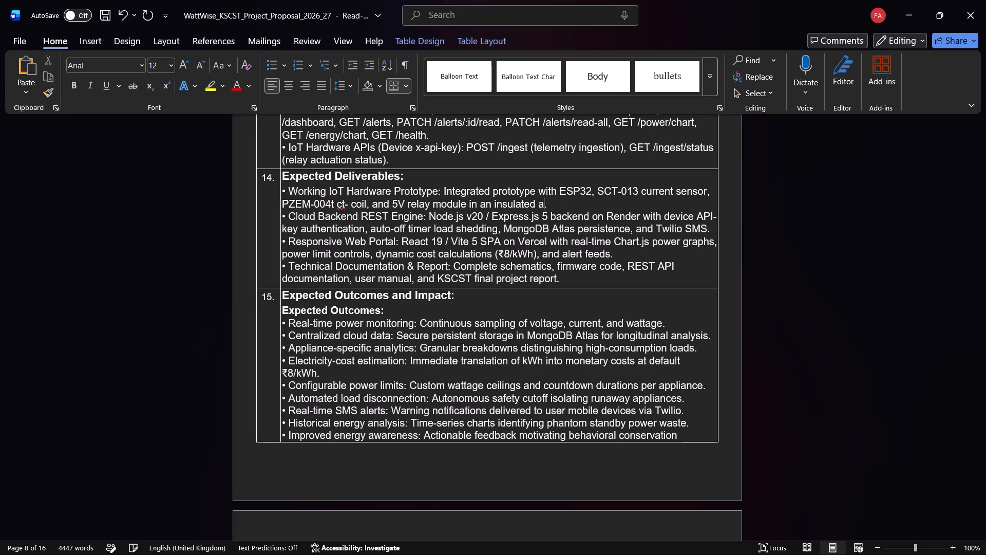
{"action": "key", "text": "BackSpace"}
{"action": "key", "text": "BackSpace"}
{"action": "key", "text": "BackSpace"}
{"action": "key", "text": "BackSpace"}
{"action": "key", "text": "BackSpace"}
{"action": "key", "text": "BackSpace"}
{"action": "key", "text": "BackSpace"}
{"action": "key", "text": "BackSpace"}
{"action": "key", "text": "BackSpace"}
{"action": "key", "text": "BackSpace"}
{"action": "key", "text": "BackSpace"}
{"action": "key", "text": "BackSpace"}
{"action": "key", "text": "BackSpace"}
{"action": "key", "text": "BackSpace"}
{"action": "key", "text": "BackSpace"}
{"action": "key", "text": "BackSpace"}
{"action": "key", "text": "BackSpace"}
{"action": "type", "text": "double channel"}
Remove the SCT-013 model name before "current sensor" in the Working IoT Hardware Prototype bullet.
{"action": "key", "text": "Up"}
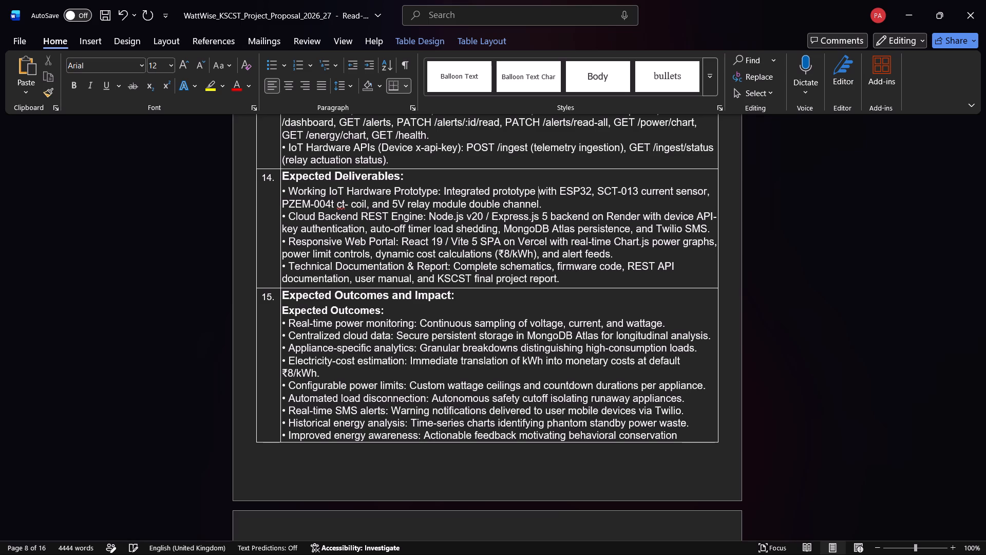
{"action": "key", "text": "Right"}
{"action": "key", "text": "Right"}
{"action": "key", "text": "Right"}
{"action": "key", "text": "Right"}
{"action": "key", "text": "Right"}
{"action": "key", "text": "Right"}
{"action": "key", "text": "Right"}
{"action": "key", "text": "Right"}
{"action": "key", "text": "Right"}
{"action": "key", "text": "Right"}
{"action": "key", "text": "Right"}
{"action": "key", "text": "Right"}
{"action": "key", "text": "Right"}
{"action": "key", "text": "Right"}
{"action": "key", "text": "Right"}
{"action": "key", "text": "Right"}
{"action": "key", "text": "Right"}
{"action": "key", "text": "Right"}
{"action": "key", "text": "Right"}
{"action": "key", "text": "BackSpace"}
{"action": "key", "text": "BackSpace"}
{"action": "key", "text": "BackSpace"}
{"action": "key", "text": "BackSpace"}
{"action": "key", "text": "BackSpace"}
{"action": "key", "text": "BackSpace"}
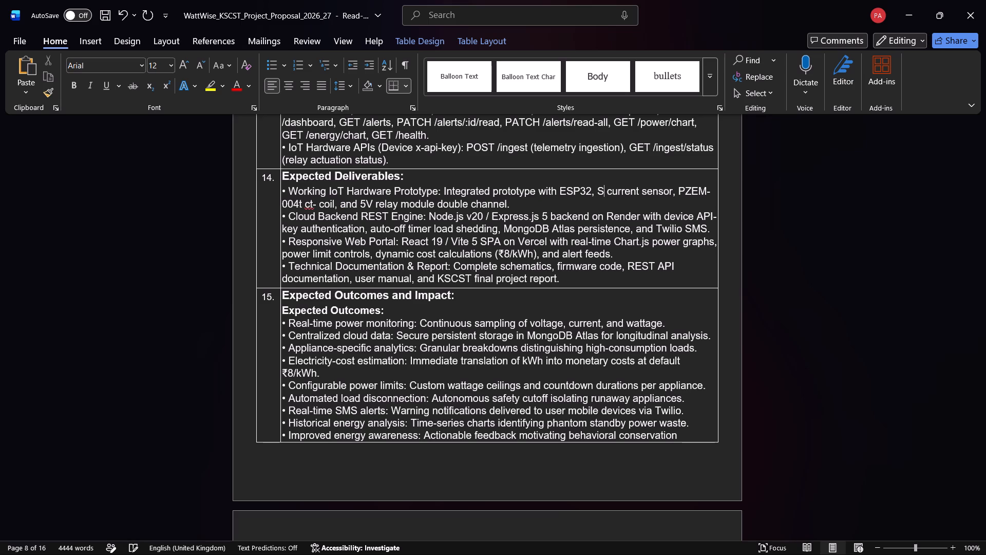
{"action": "key", "text": "BackSpace"}
{"action": "key", "text": "BackSpace"}
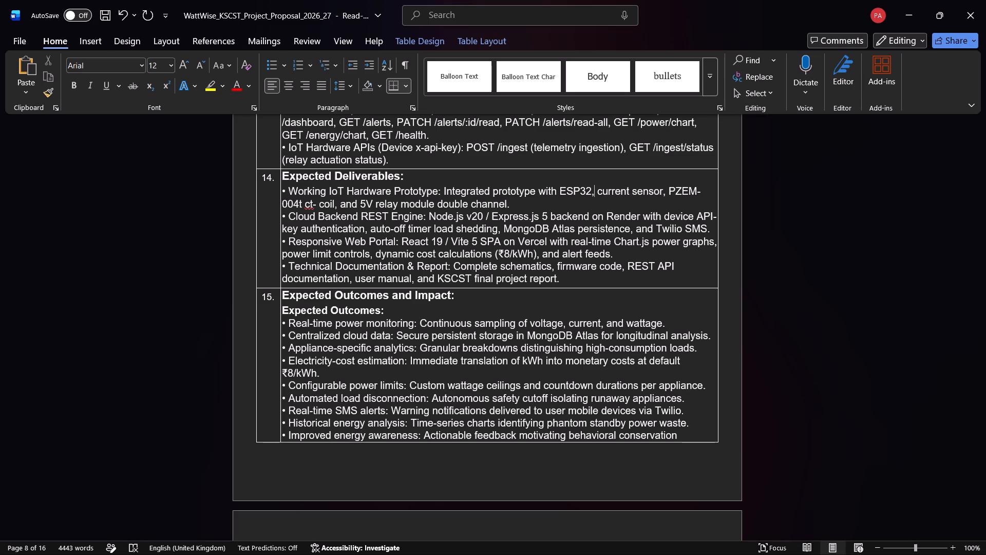
{"action": "key", "text": "Down"}
Review the Expected Deliverables, Expected Outcomes and Impact, and Future Enhancements text for entries that need correcting.
{"action": "scroll", "coordinate": [639, 254], "scroll_direction": "down", "scroll_amount": 1}
{"action": "scroll", "coordinate": [639, 254], "scroll_direction": "right", "scroll_amount": 1}
{"action": "scroll", "coordinate": [639, 254], "scroll_direction": "down", "scroll_amount": 1}
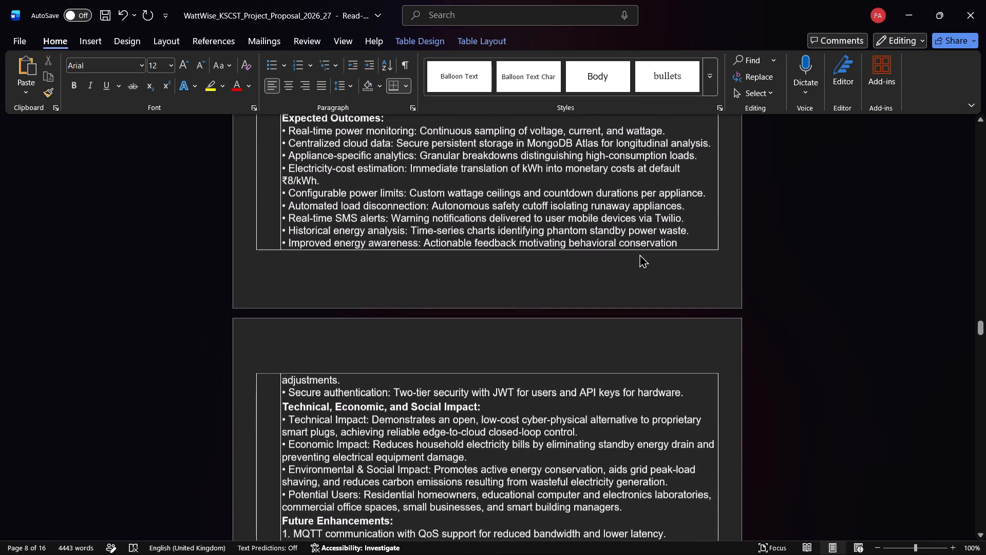
{"action": "scroll", "coordinate": [639, 254], "scroll_direction": "up", "scroll_amount": 1}
{"action": "scroll", "coordinate": [484, 214], "scroll_direction": "up", "scroll_amount": 1}
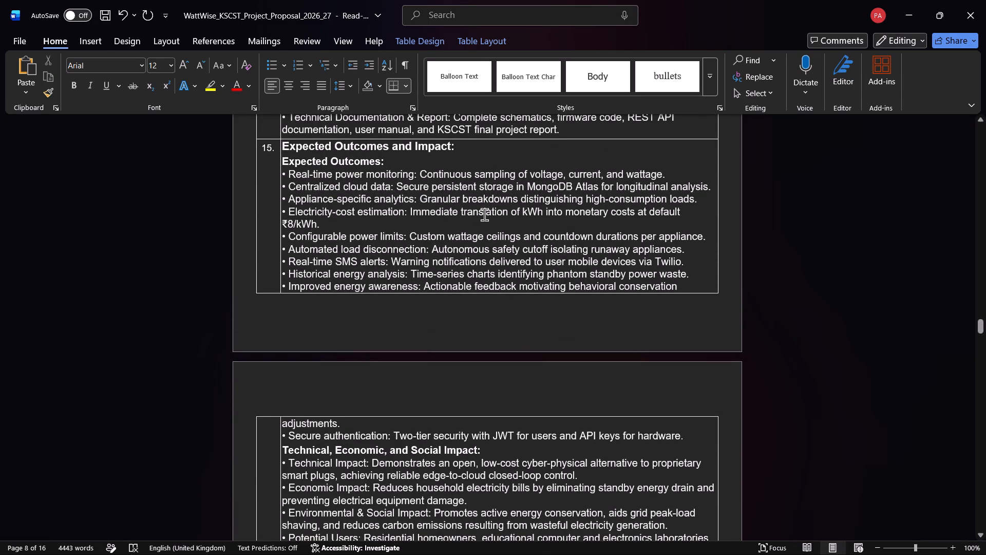
{"action": "scroll", "coordinate": [484, 214], "scroll_direction": "up", "scroll_amount": 1}
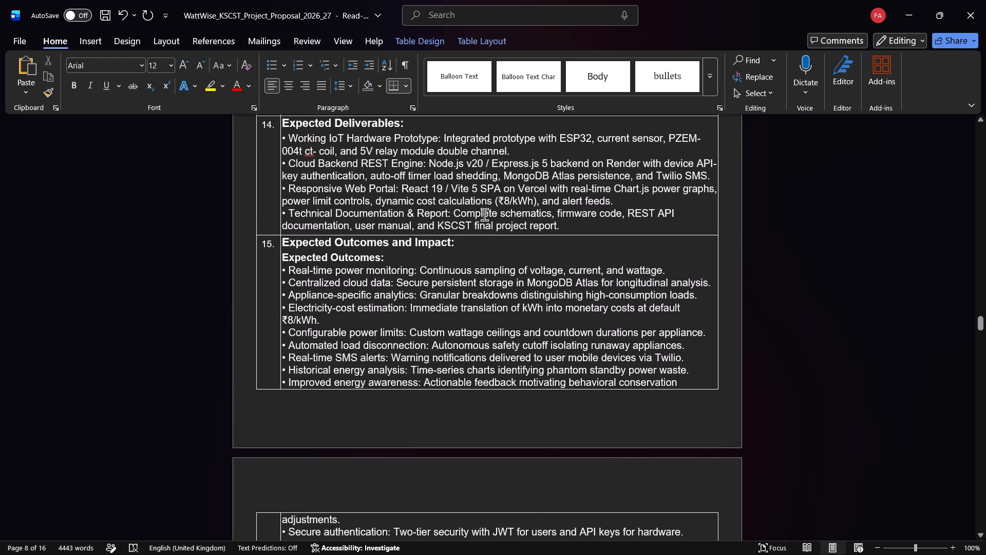
{"action": "scroll", "coordinate": [484, 214], "scroll_direction": "down", "scroll_amount": 1}
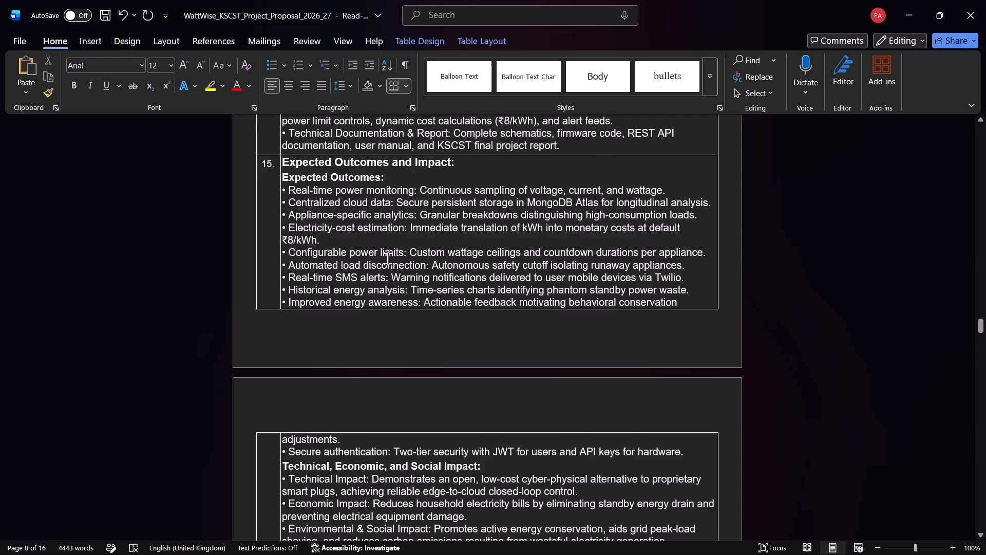
{"action": "scroll", "coordinate": [388, 258], "scroll_direction": "down", "scroll_amount": 1}
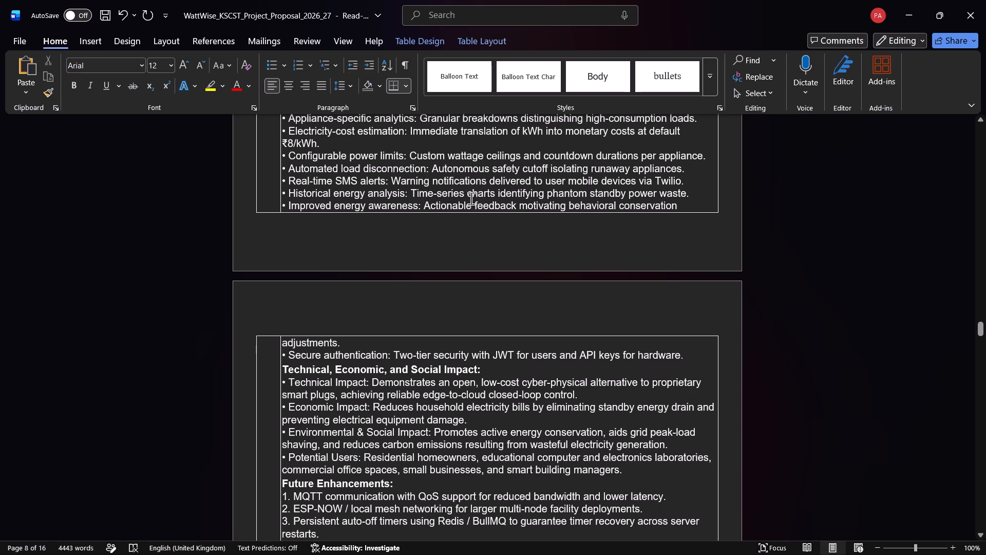
{"action": "scroll", "coordinate": [442, 216], "scroll_direction": "down", "scroll_amount": 1}
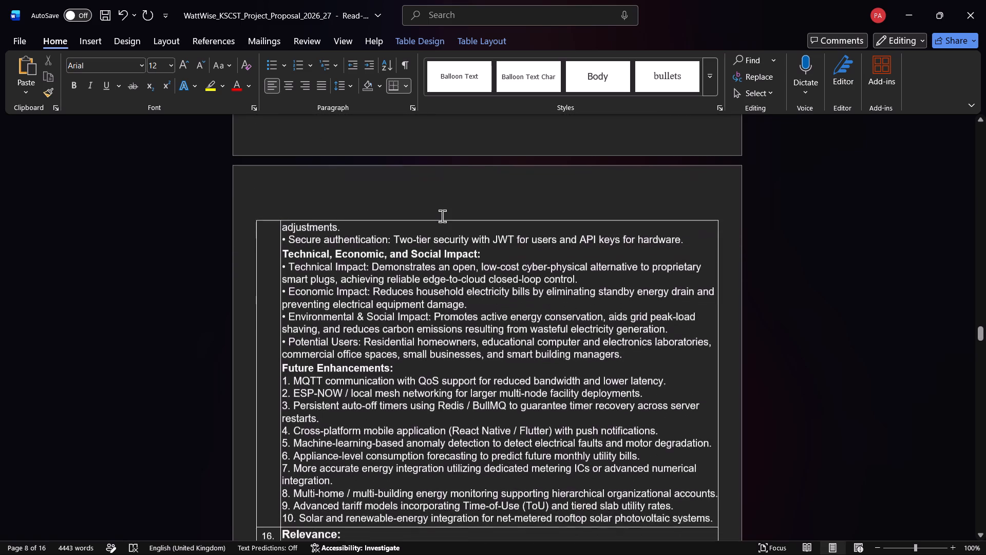
{"action": "scroll", "coordinate": [442, 216], "scroll_direction": "down", "scroll_amount": 1}
{"action": "scroll", "coordinate": [442, 216], "scroll_direction": "up", "scroll_amount": 1}
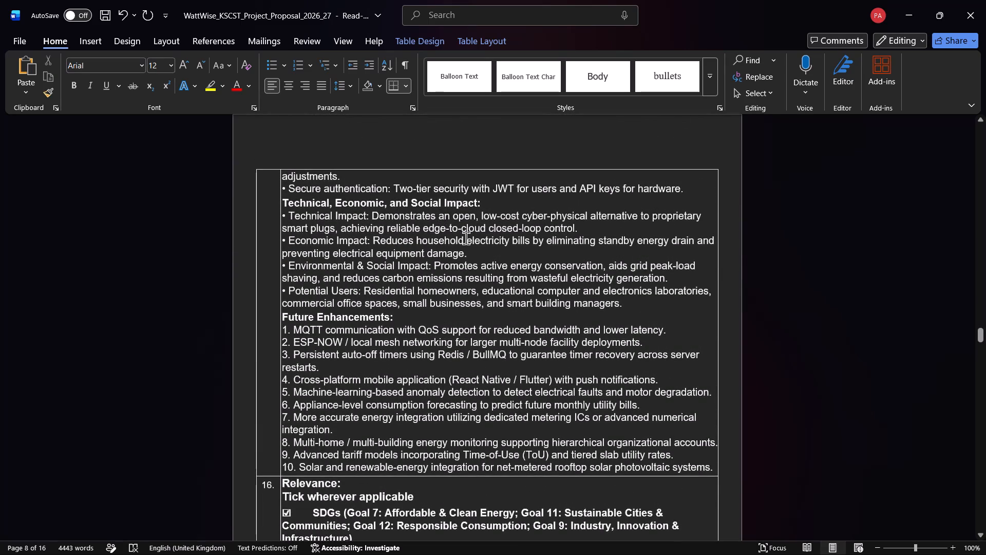
{"action": "scroll", "coordinate": [388, 255], "scroll_direction": "down", "scroll_amount": 1}
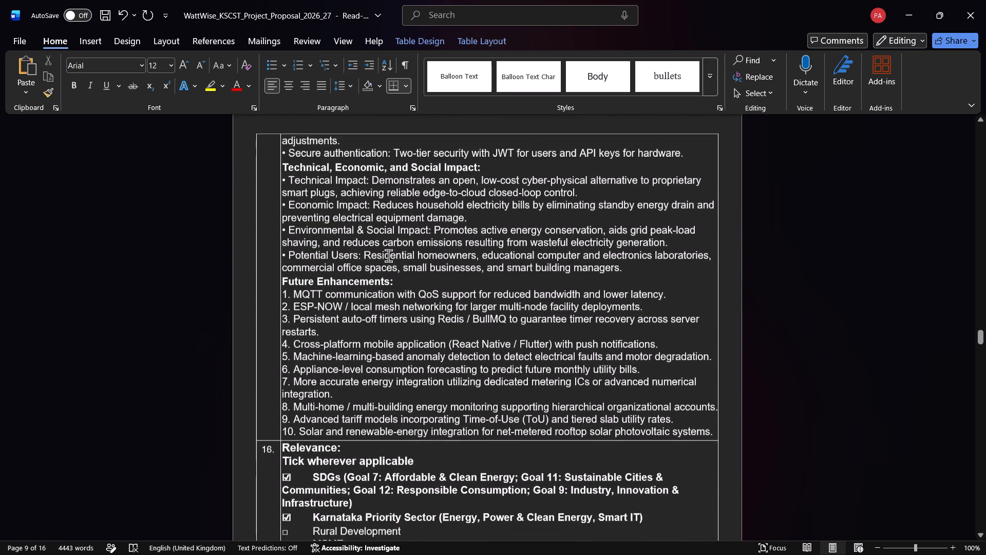
{"action": "scroll", "coordinate": [388, 255], "scroll_direction": "down", "scroll_amount": 1}
{"action": "scroll", "coordinate": [388, 255], "scroll_direction": "up", "scroll_amount": 3}
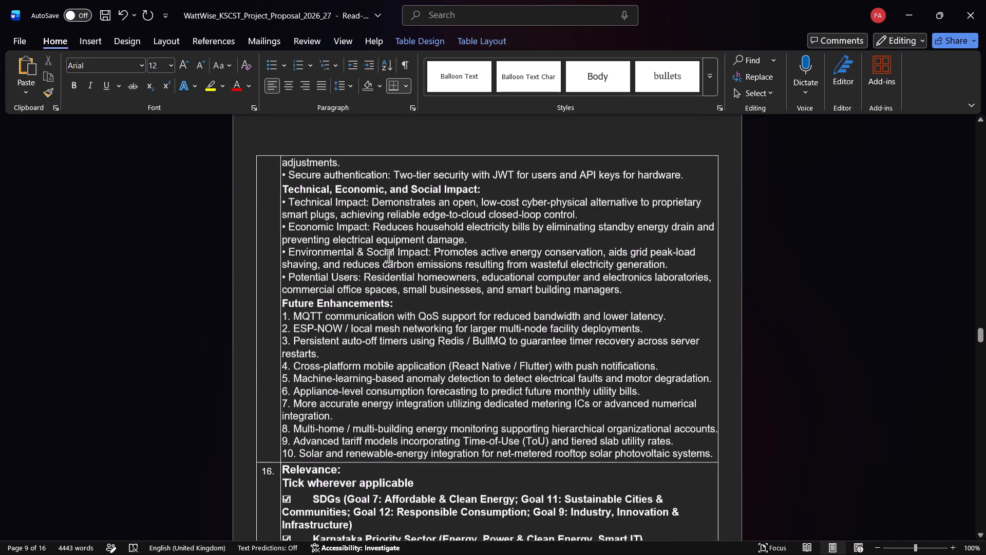
Delete items 5 to 10 from the Future Enhancements list, from machine-learning-based anomaly detection through solar and renewable-energy integration.
{"action": "scroll", "coordinate": [388, 255], "scroll_direction": "down", "scroll_amount": 1}
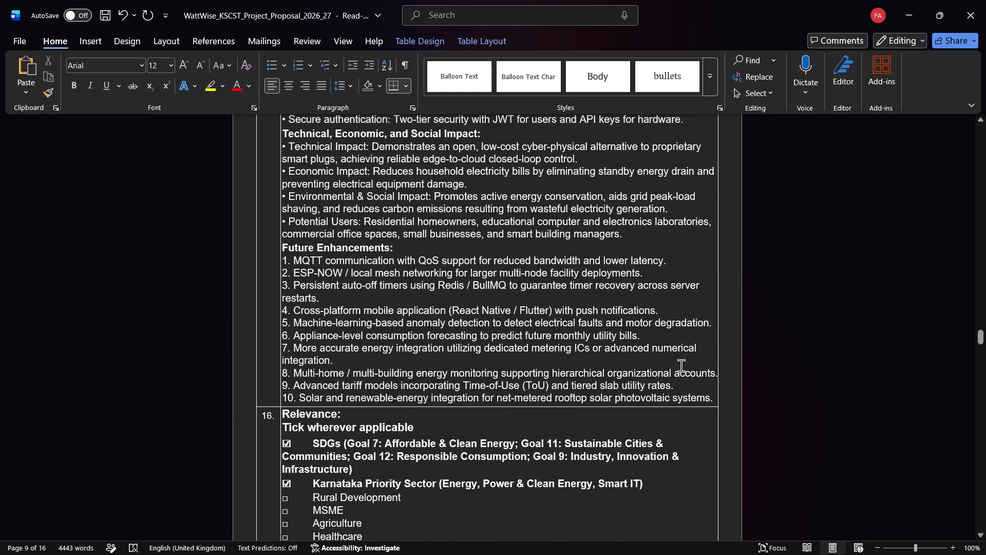
{"action": "left_click_drag", "start_coordinate": [713, 396], "coordinate": [387, 340]}
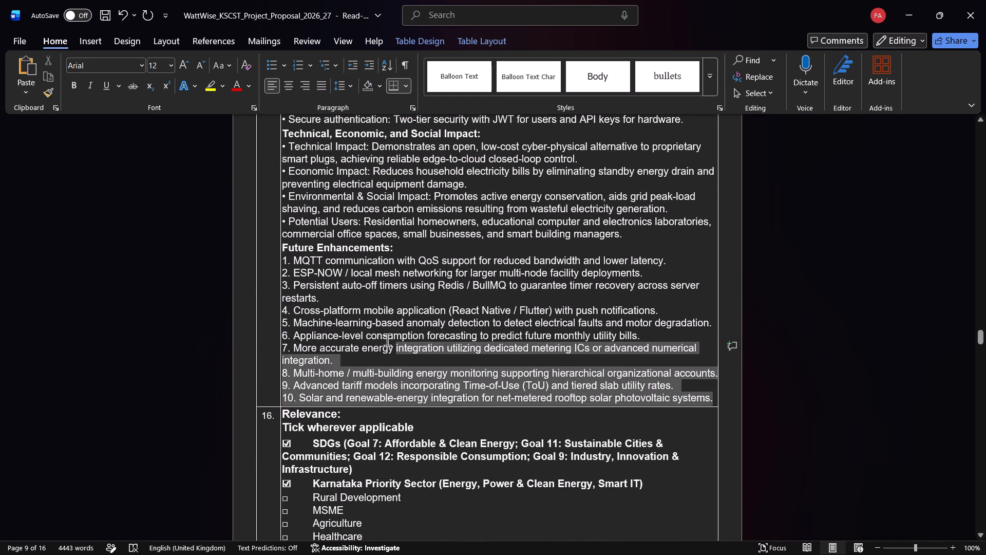
{"action": "left_click_drag", "start_coordinate": [387, 340], "coordinate": [282, 324]}
{"action": "key", "text": "BackSpace"}
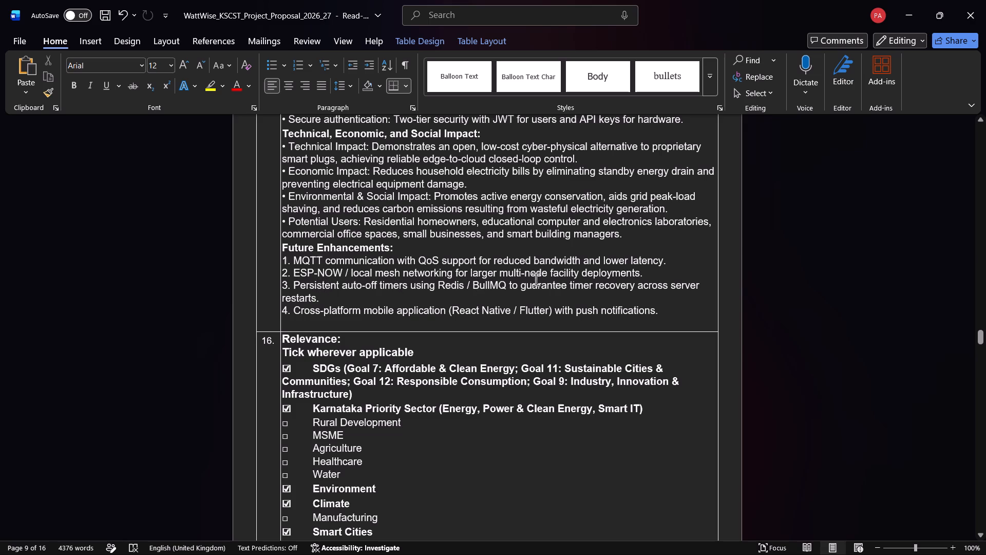
Delete the ESP-NOW / local mesh networking item, including its number, from the Future Enhancements list.
{"action": "left_click_drag", "start_coordinate": [644, 275], "coordinate": [413, 285]}
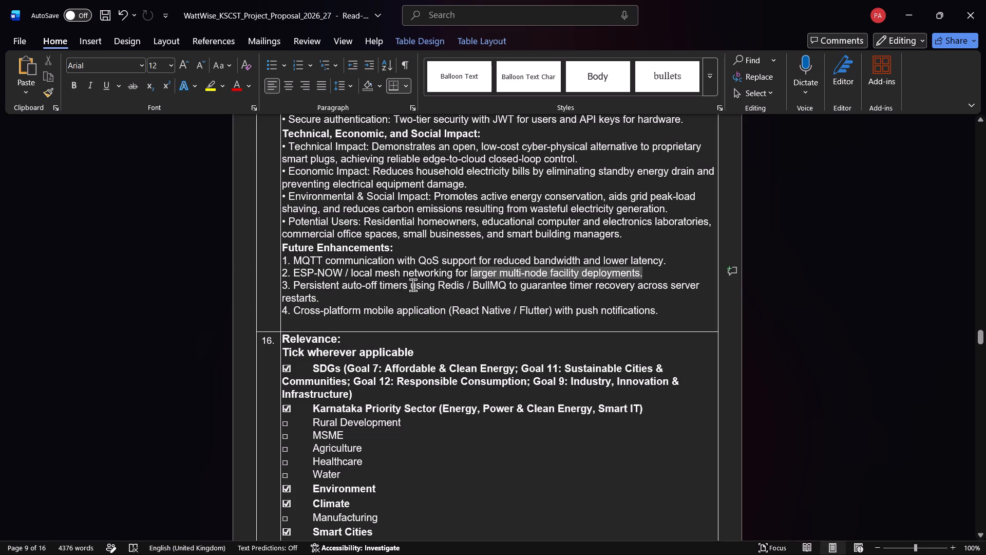
{"action": "left_click_drag", "start_coordinate": [413, 285], "coordinate": [294, 272]}
{"action": "key", "text": "BackSpace"}
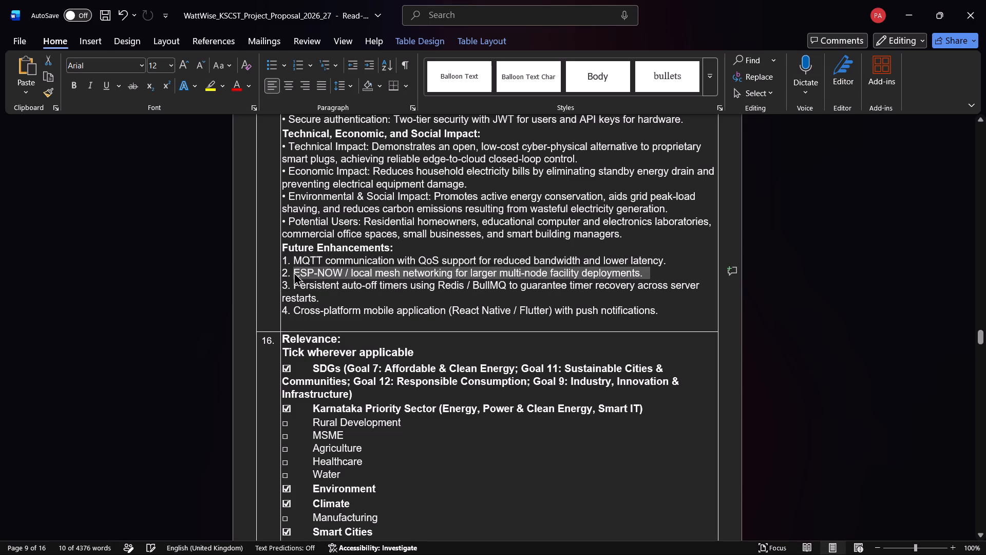
{"action": "key", "text": "BackSpace"}
{"action": "key", "text": "BackSpace"}
{"action": "key", "text": "BackSpace"}
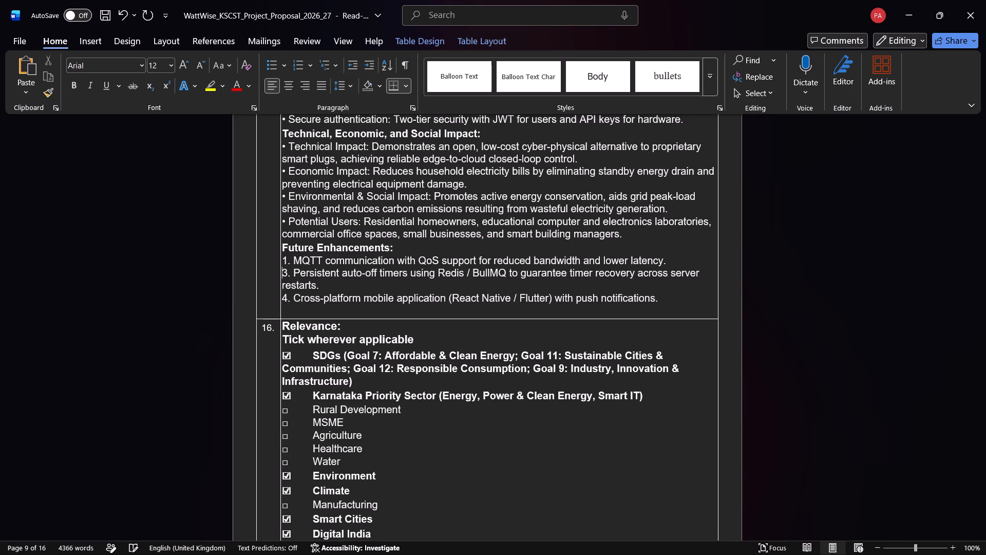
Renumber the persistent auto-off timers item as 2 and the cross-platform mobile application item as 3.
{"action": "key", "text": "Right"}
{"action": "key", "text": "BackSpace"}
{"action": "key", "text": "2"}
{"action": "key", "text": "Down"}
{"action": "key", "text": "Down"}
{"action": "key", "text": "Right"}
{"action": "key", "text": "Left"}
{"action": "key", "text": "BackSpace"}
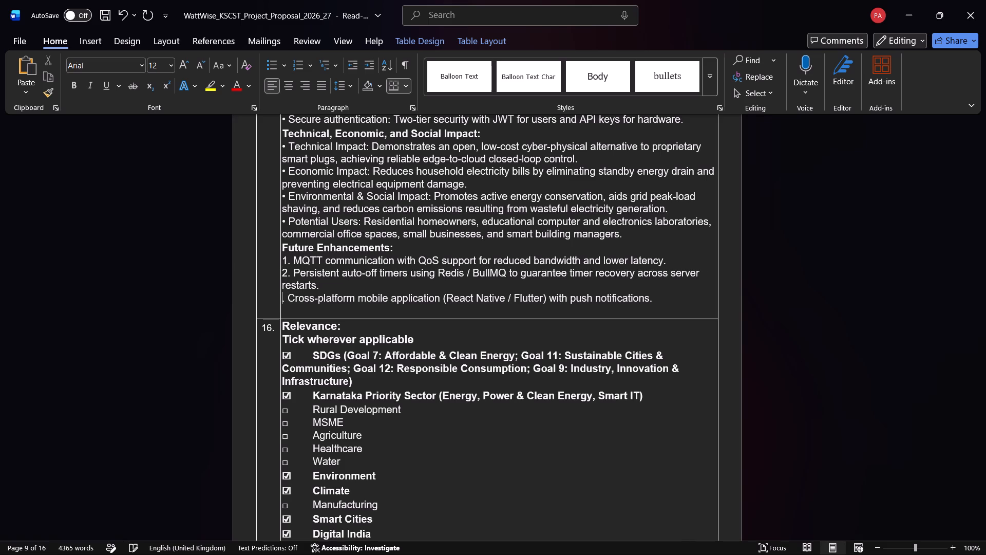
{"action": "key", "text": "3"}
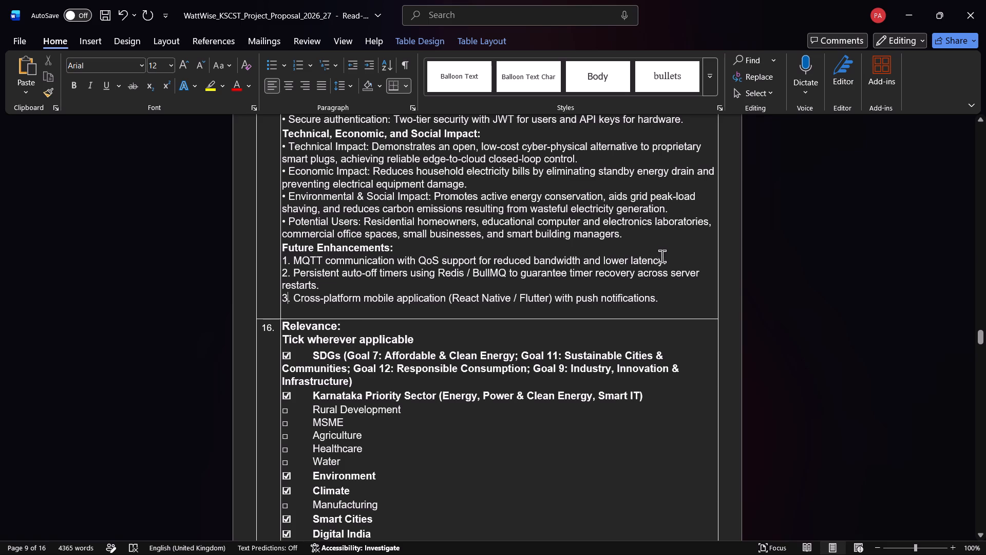
Delete the MQTT communication item, including its number and line, from the Future Enhancements list.
{"action": "left_click_drag", "start_coordinate": [663, 257], "coordinate": [232, 279]}
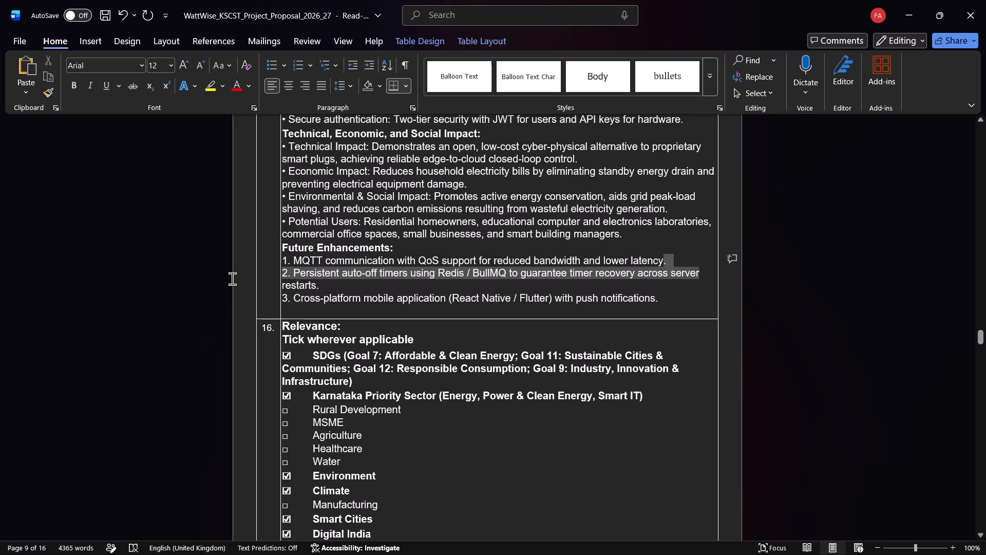
{"action": "left_click_drag", "start_coordinate": [232, 279], "coordinate": [292, 260]}
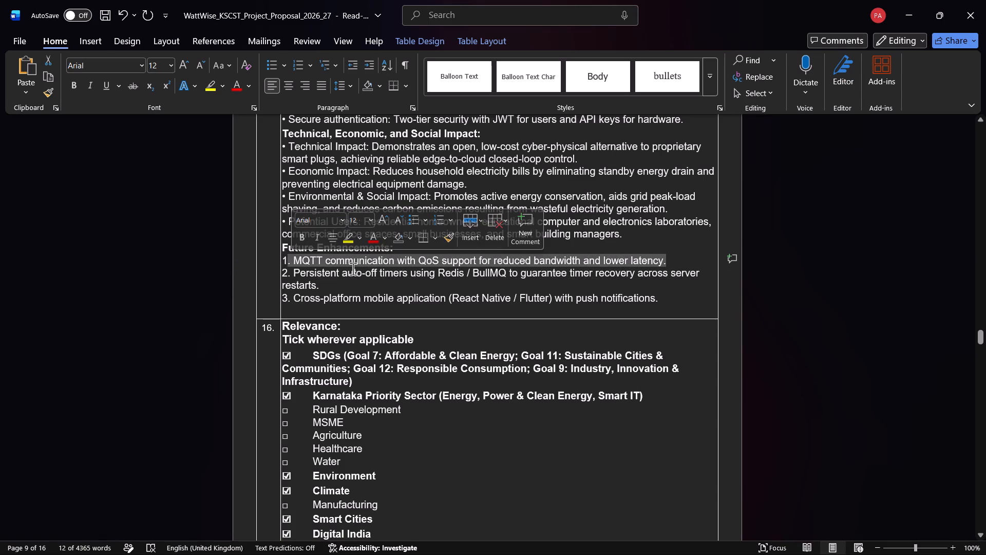
{"action": "key", "text": "BackSpace"}
{"action": "key", "text": "period"}
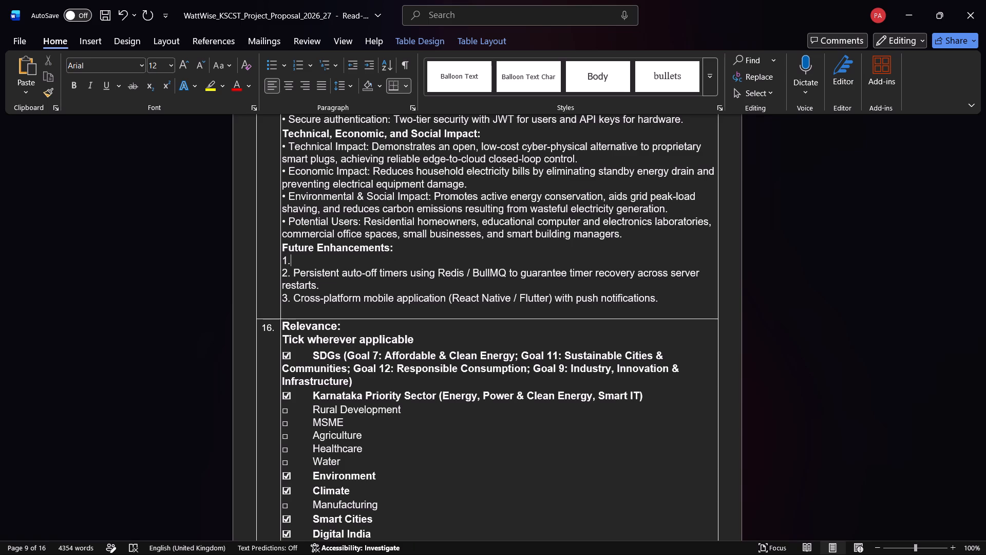
{"action": "key", "text": "BackSpace"}
{"action": "key", "text": "BackSpace"}
{"action": "key", "text": "BackSpace"}
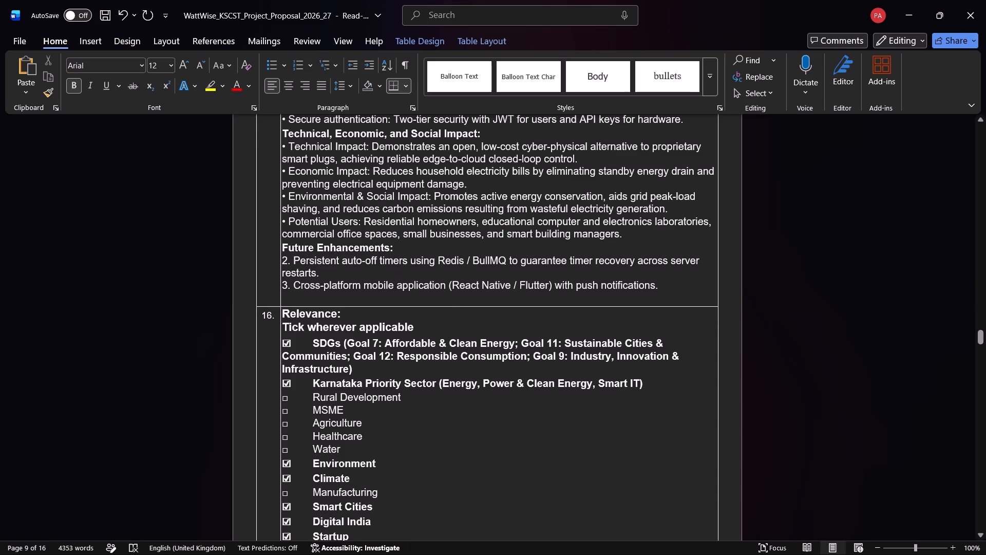
Renumber the Future Enhancements items: persistent auto-off timers as 1 and cross-platform mobile application as 2.
{"action": "scroll", "coordinate": [505, 320], "scroll_direction": "down", "scroll_amount": 1}
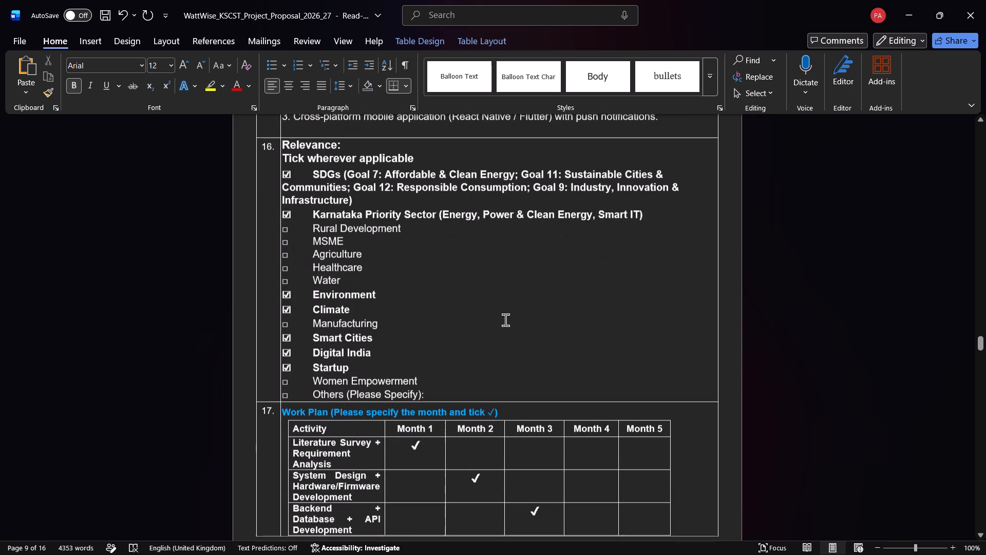
{"action": "scroll", "coordinate": [411, 317], "scroll_direction": "down", "scroll_amount": 1}
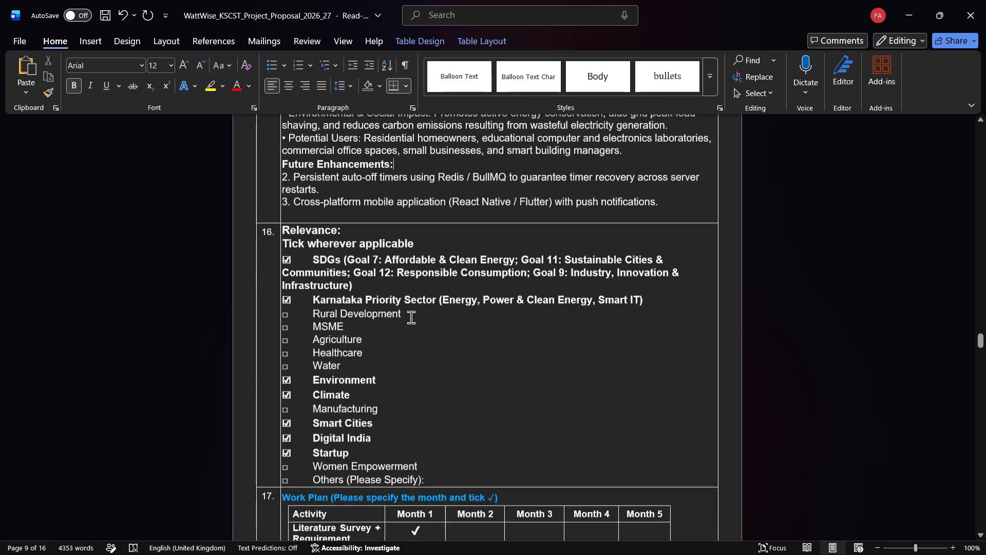
{"action": "left_click_drag", "start_coordinate": [290, 163], "coordinate": [366, 232]}
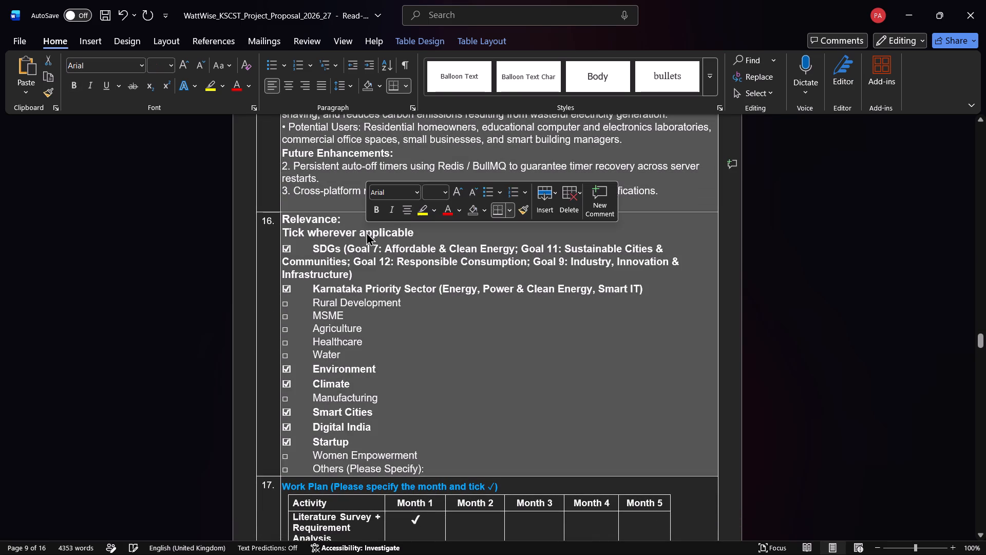
{"action": "left_click", "coordinate": [316, 169]}
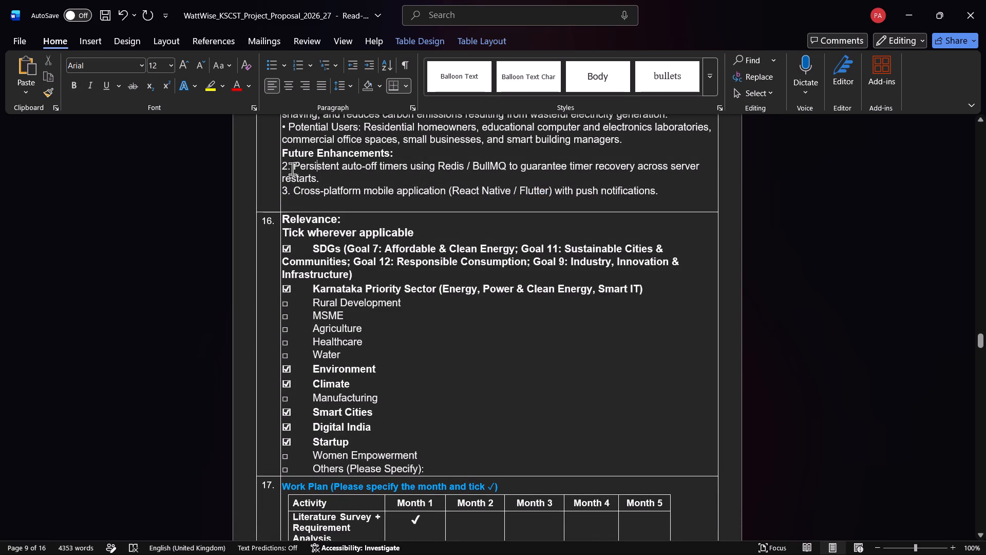
{"action": "left_click", "coordinate": [290, 166]}
{"action": "key", "text": "Left"}
{"action": "key", "text": "Left"}
{"action": "key", "text": "Right"}
{"action": "key", "text": "BackSpace"}
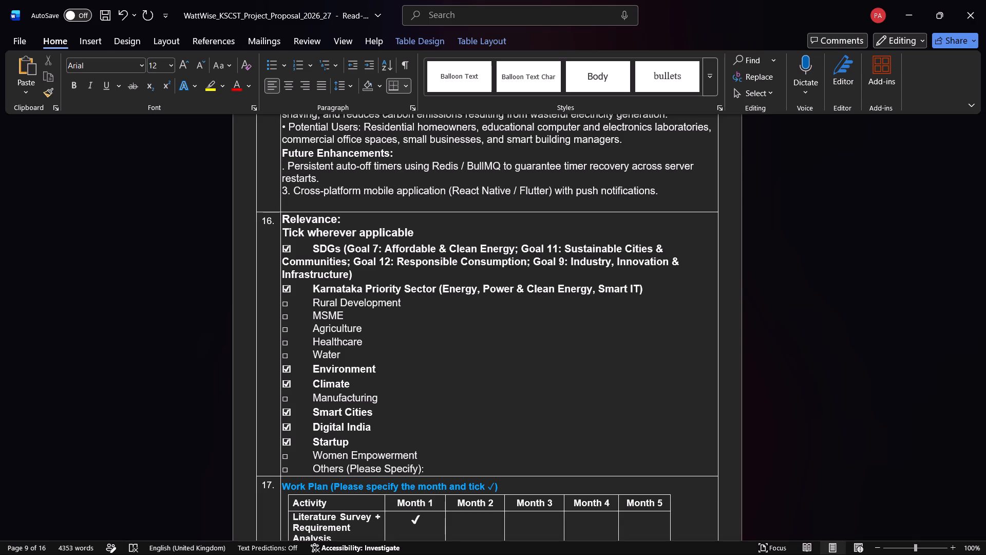
{"action": "key", "text": "1"}
{"action": "key", "text": "Down"}
{"action": "key", "text": "Down"}
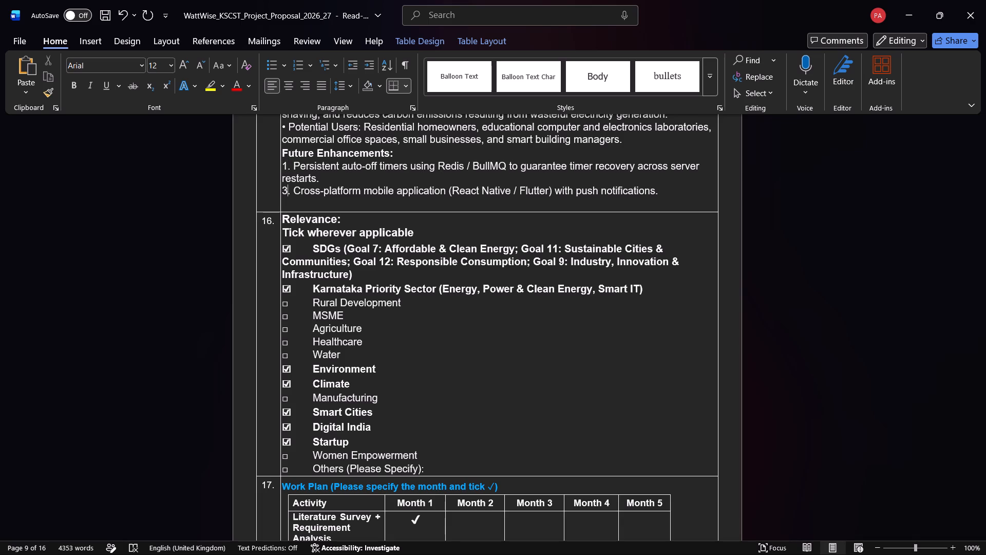
{"action": "key", "text": "BackSpace"}
{"action": "key", "text": "2"}
Review the Relevance options, the Work Plan table and the Facilities Available table for details that need correcting.
{"action": "scroll", "coordinate": [359, 216], "scroll_direction": "down", "scroll_amount": 2}
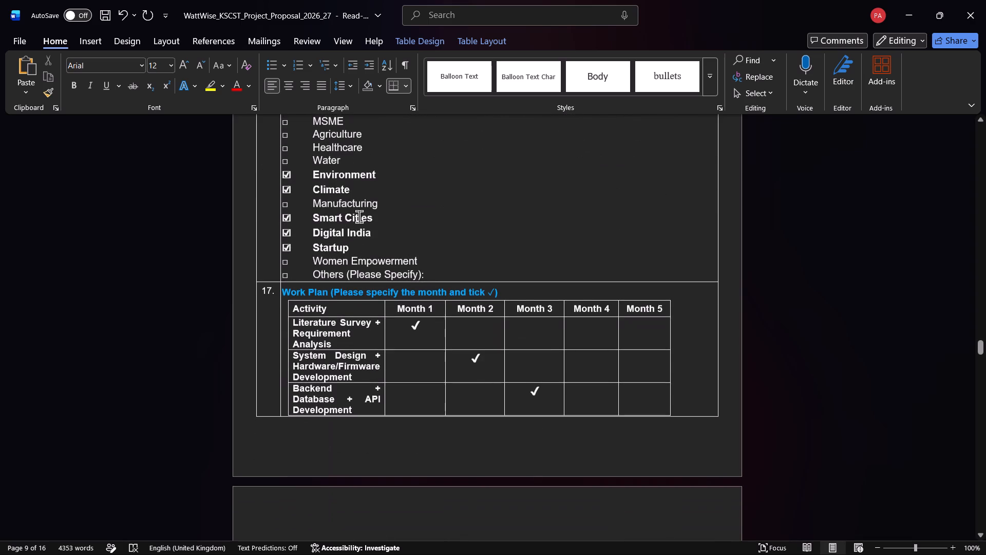
{"action": "scroll", "coordinate": [384, 384], "scroll_direction": "down", "scroll_amount": 2}
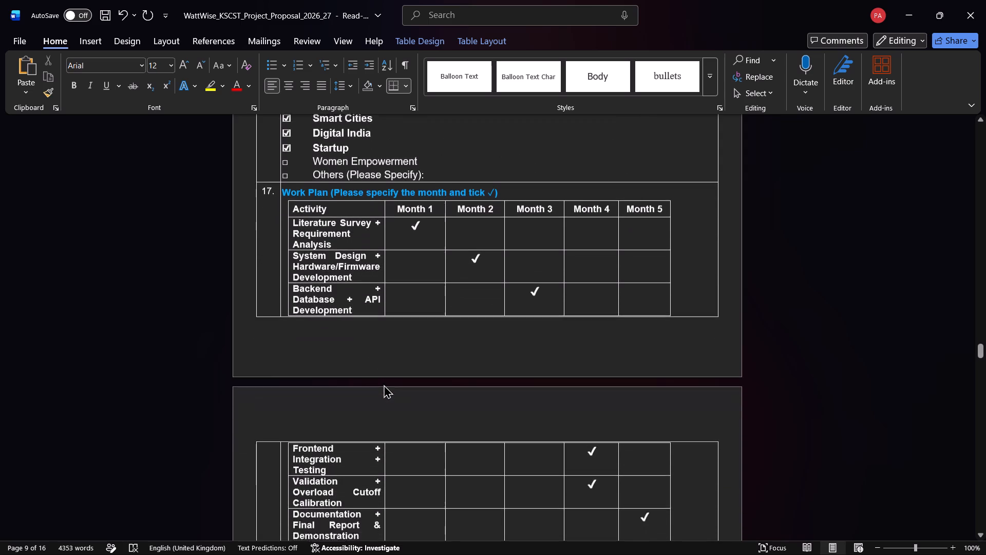
{"action": "scroll", "coordinate": [384, 384], "scroll_direction": "down", "scroll_amount": 1}
{"action": "scroll", "coordinate": [432, 363], "scroll_direction": "down", "scroll_amount": 3}
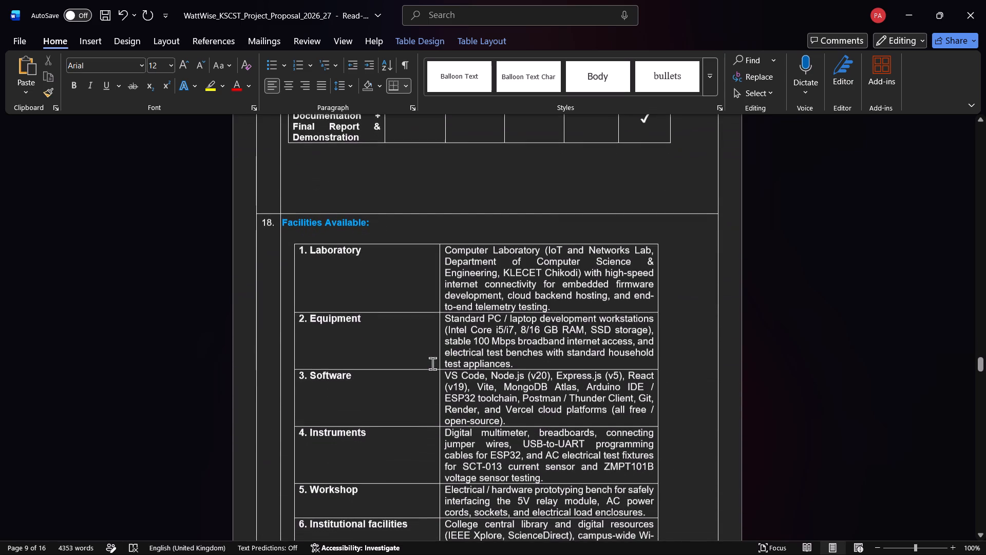
{"action": "scroll", "coordinate": [432, 363], "scroll_direction": "down", "scroll_amount": 1}
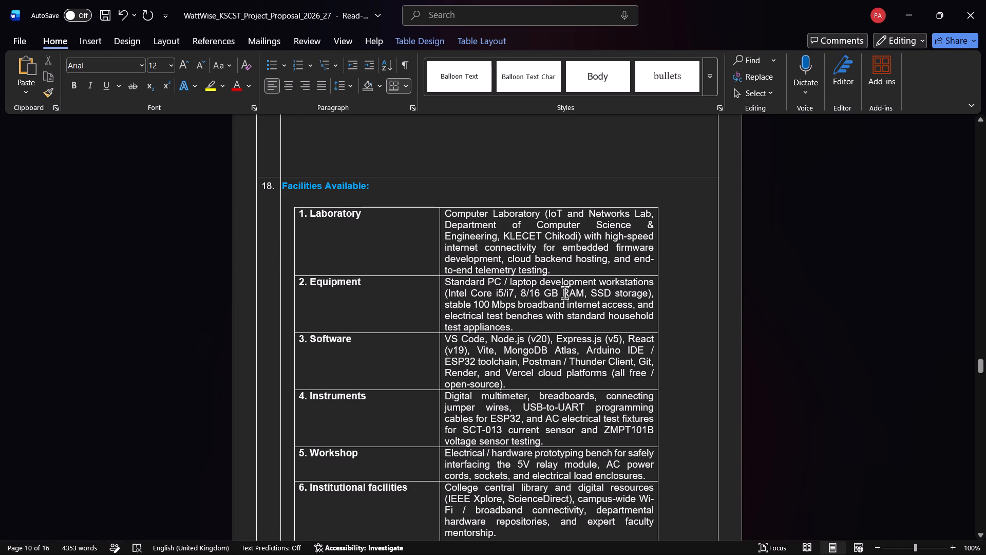
{"action": "scroll", "coordinate": [528, 323], "scroll_direction": "down", "scroll_amount": 1}
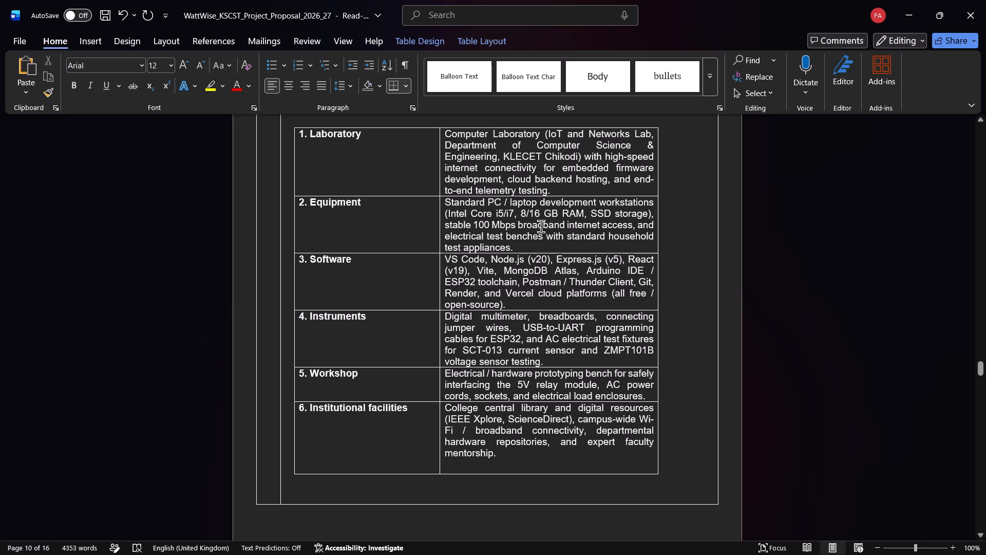
{"action": "scroll", "coordinate": [520, 255], "scroll_direction": "down", "scroll_amount": 1}
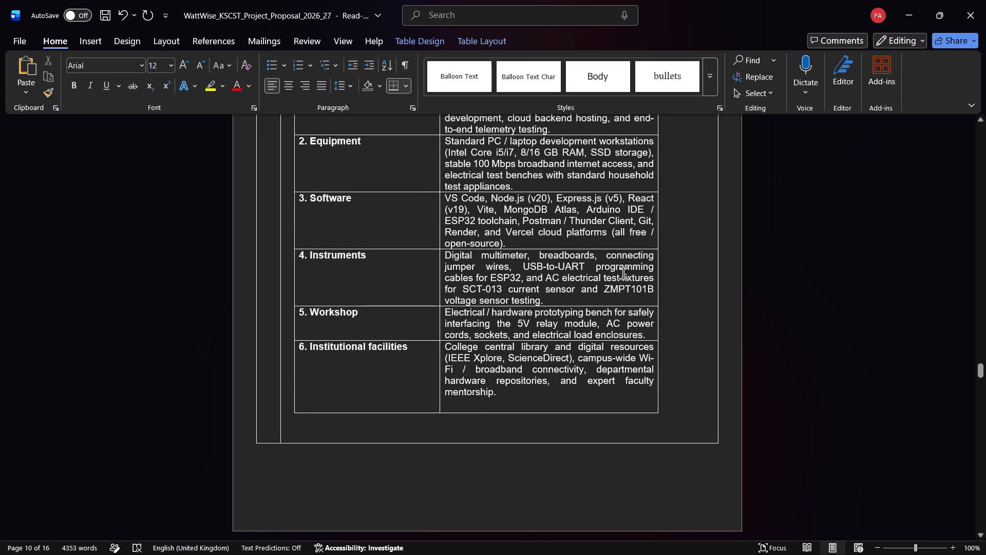
Delete "Digital multimeter," from the start of the Instruments description in the Facilities Available table.
{"action": "left_click", "coordinate": [528, 256]}
{"action": "key", "text": "BackSpace"}
{"action": "key", "text": "BackSpace"}
{"action": "key", "text": "BackSpace"}
{"action": "key", "text": "BackSpace"}
{"action": "key", "text": "BackSpace"}
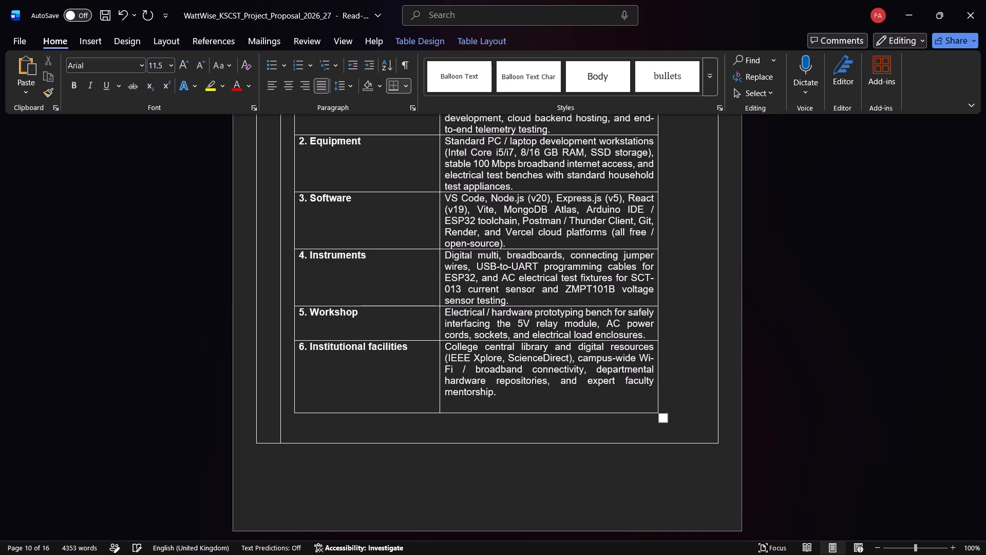
{"action": "key", "text": "BackSpace"}
{"action": "key", "text": "BackSpace"}
{"action": "key", "text": "BackSpace"}
{"action": "key", "text": "BackSpace"}
{"action": "key", "text": "BackSpace"}
{"action": "key", "text": "BackSpace"}
{"action": "key", "text": "BackSpace"}
{"action": "key", "text": "BackSpace"}
{"action": "key", "text": "BackSpace"}
{"action": "key", "text": "BackSpace"}
{"action": "key", "text": "BackSpace"}
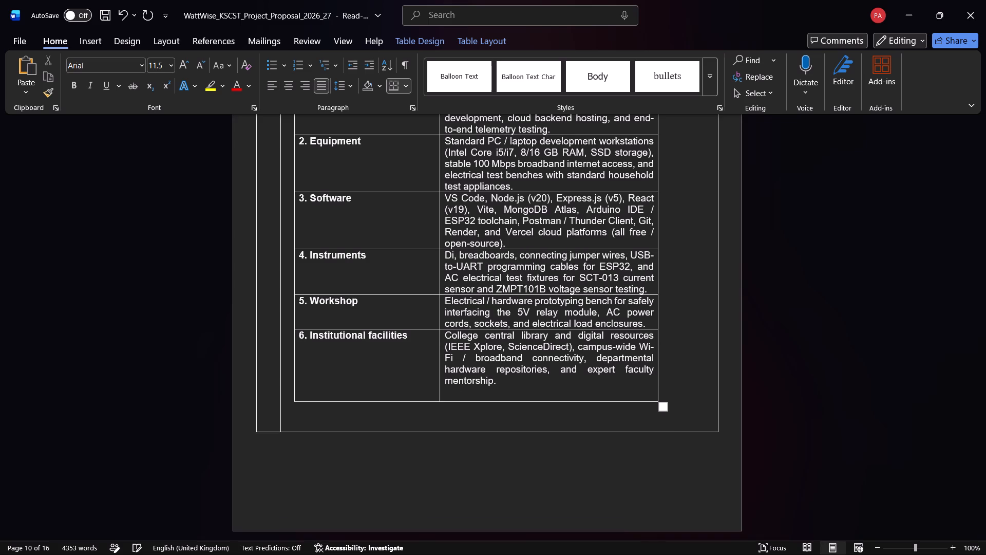
{"action": "key", "text": "BackSpace"}
{"action": "key", "text": "BackSpace"}
{"action": "key", "text": "BackSpace"}
{"action": "key", "text": "Right"}
{"action": "key", "text": "BackSpace"}
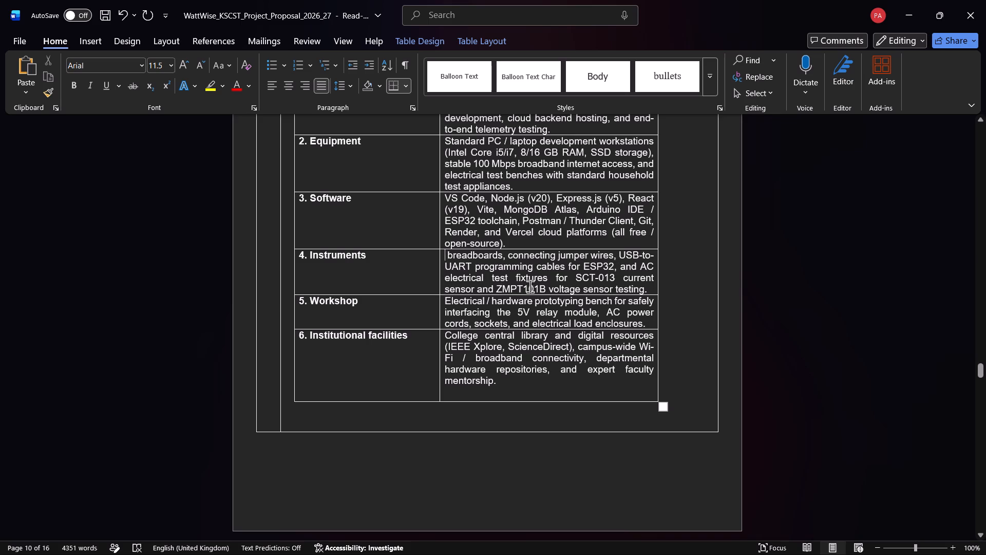
Delete the sensor model "SCT-013" before "current sensor" in the Instruments description.
{"action": "left_click", "coordinate": [619, 275]}
{"action": "key", "text": "BackSpace"}
{"action": "key", "text": "BackSpace"}
{"action": "key", "text": "BackSpace"}
{"action": "key", "text": "BackSpace"}
{"action": "key", "text": "BackSpace"}
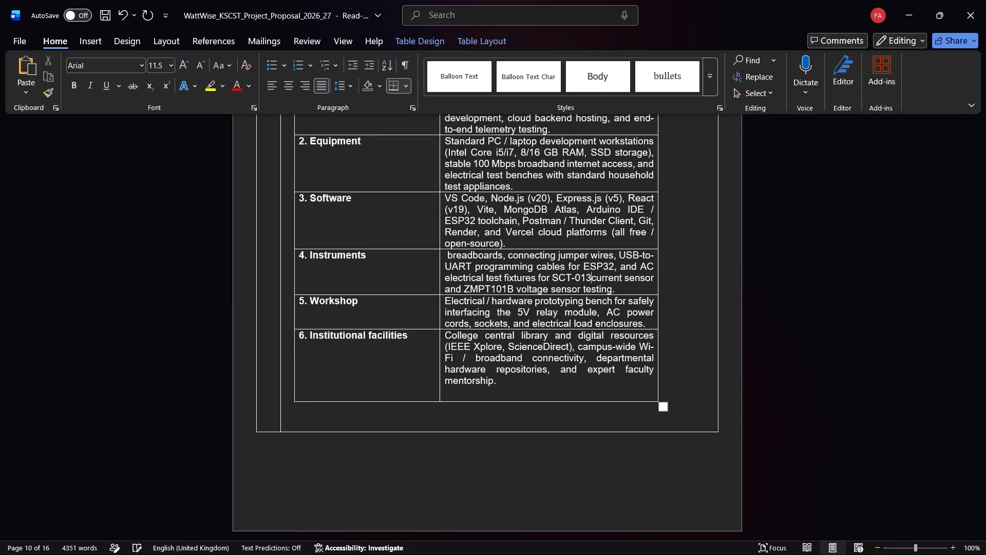
{"action": "key", "text": "BackSpace"}
{"action": "key", "text": "BackSpace"}
{"action": "key", "text": "BackSpace"}
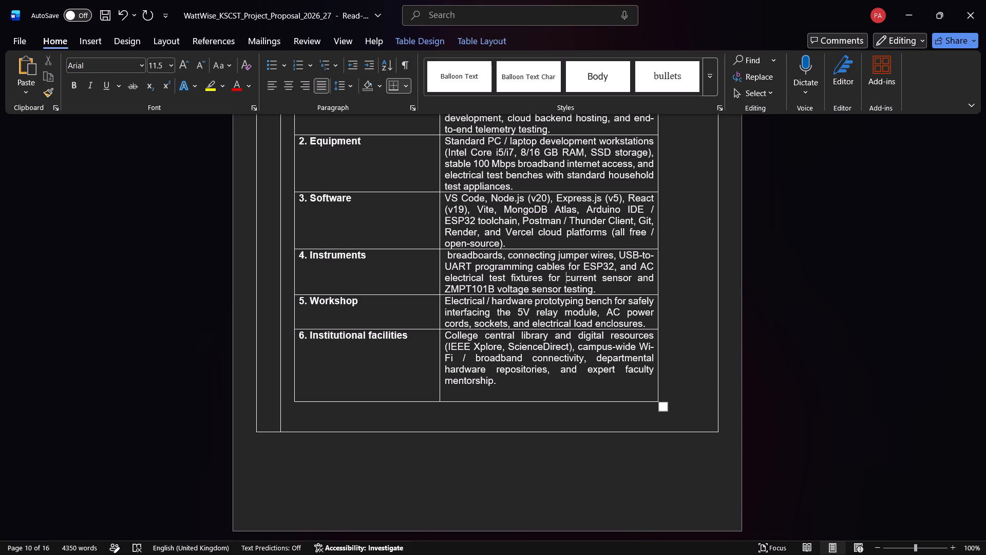
Replace "for current sensor and ZMPT101B voltage sensor testing" in the Instruments description with "and PZEM-004t & CT-coil".
{"action": "key", "text": "Right"}
{"action": "key", "text": "Down"}
{"action": "key", "text": "Down"}
{"action": "key", "text": "Left"}
{"action": "key", "text": "Up"}
{"action": "key", "text": "Right"}
{"action": "key", "text": "Right"}
{"action": "key", "text": "Right"}
{"action": "key", "text": "Right"}
{"action": "key", "text": "Right"}
{"action": "key", "text": "Right"}
{"action": "key", "text": "Right"}
{"action": "key", "text": "Right"}
{"action": "key", "text": "Left"}
{"action": "key", "text": "BackSpace"}
{"action": "key", "text": "BackSpace"}
{"action": "key", "text": "BackSpace"}
{"action": "key", "text": "BackSpace"}
{"action": "key", "text": "BackSpace"}
{"action": "key", "text": "BackSpace"}
{"action": "key", "text": "BackSpace"}
{"action": "key", "text": "BackSpace"}
{"action": "key", "text": "BackSpace"}
{"action": "key", "text": "BackSpace"}
{"action": "key", "text": "BackSpace"}
{"action": "key", "text": "BackSpace"}
{"action": "key", "text": "BackSpace"}
{"action": "key", "text": "BackSpace"}
{"action": "key", "text": "BackSpace"}
{"action": "key", "text": "BackSpace"}
{"action": "key", "text": "BackSpace"}
{"action": "key", "text": "BackSpace"}
{"action": "key", "text": "BackSpace"}
{"action": "key", "text": "BackSpace"}
{"action": "key", "text": "BackSpace"}
{"action": "key", "text": "BackSpace"}
{"action": "key", "text": "BackSpace"}
{"action": "key", "text": "BackSpace"}
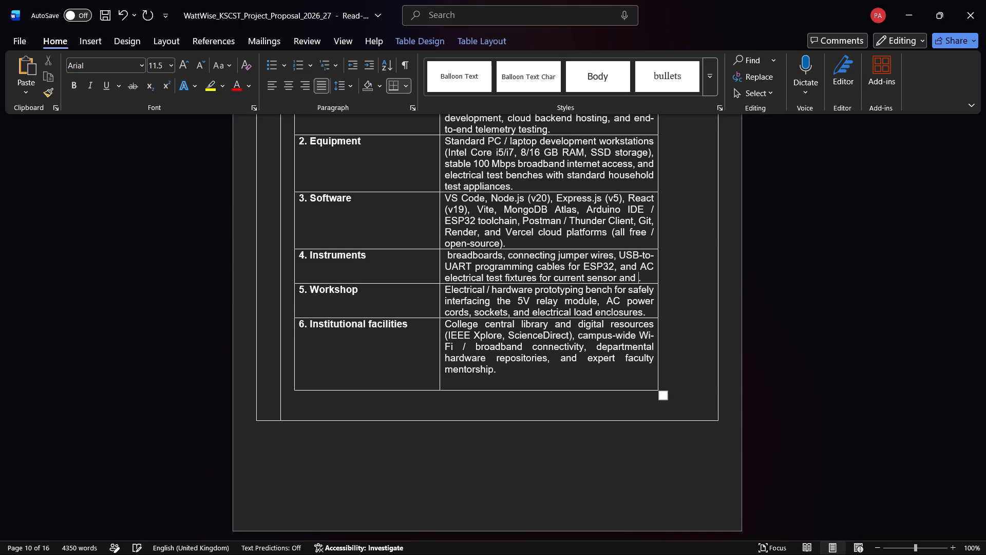
{"action": "key", "text": "BackSpace"}
{"action": "key", "text": "BackSpace"}
{"action": "key", "text": "BackSpace"}
{"action": "key", "text": "BackSpace"}
{"action": "key", "text": "BackSpace"}
{"action": "key", "text": "BackSpace"}
{"action": "key", "text": "BackSpace"}
{"action": "key", "text": "BackSpace"}
{"action": "key", "text": "BackSpace"}
{"action": "key", "text": "BackSpace"}
{"action": "key", "text": "BackSpace"}
{"action": "key", "text": "BackSpace"}
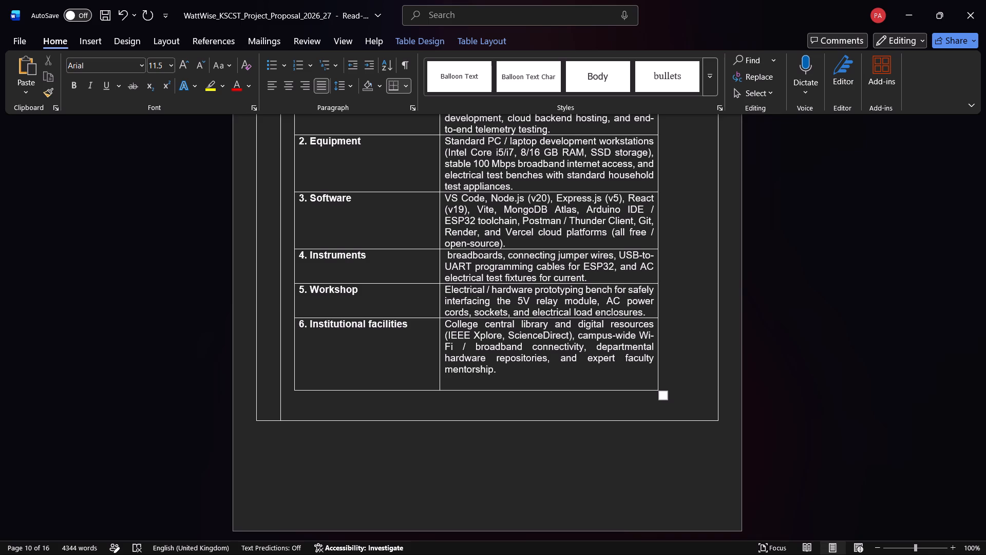
{"action": "key", "text": "BackSpace"}
{"action": "key", "text": "BackSpace"}
{"action": "key", "text": "BackSpace"}
{"action": "key", "text": "BackSpace"}
{"action": "key", "text": "BackSpace"}
{"action": "key", "text": "BackSpace"}
{"action": "key", "text": "BackSpace"}
{"action": "key", "text": "BackSpace"}
{"action": "key", "text": "BackSpace"}
{"action": "key", "text": "BackSpace"}
{"action": "key", "text": "BackSpace"}
{"action": "type", "text": "and"}
{"action": "key", "text": "space"}
{"action": "key", "text": "shift+p"}
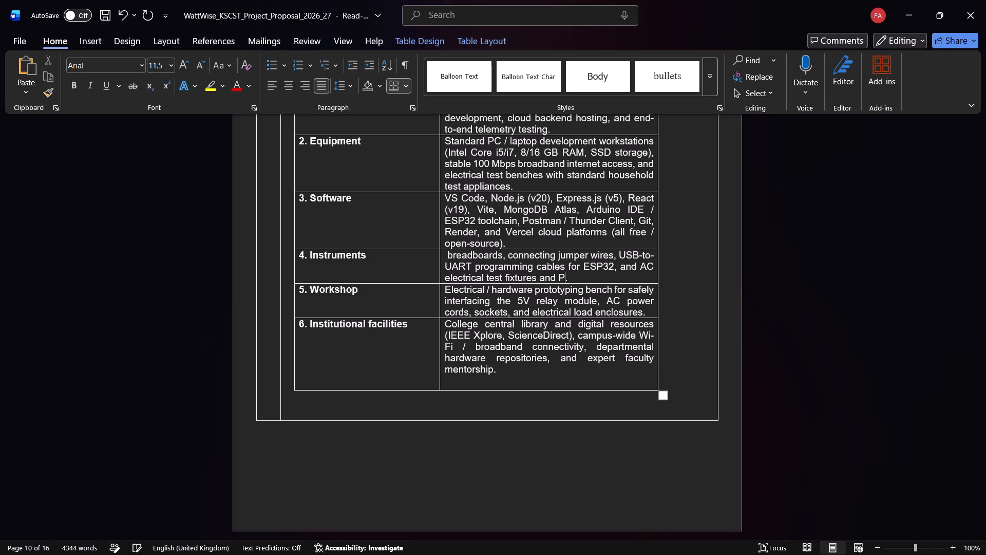
{"action": "type", "text": "ZEM"}
{"action": "type", "text": "-00"}
{"action": "type", "text": "4t"}
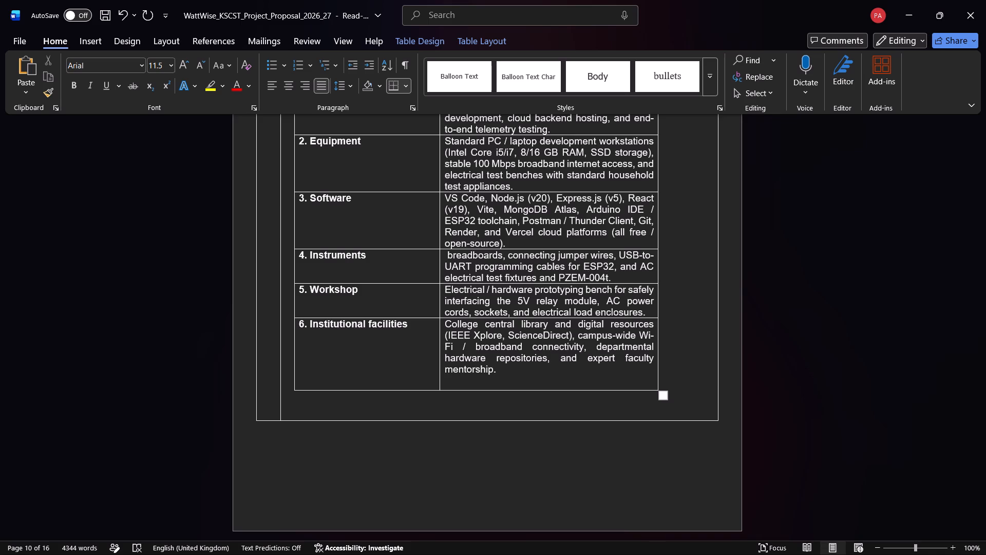
{"action": "key", "text": "space"}
{"action": "type", "text": "& CT"}
{"action": "key", "text": "minus"}
{"action": "type", "text": "coil"}
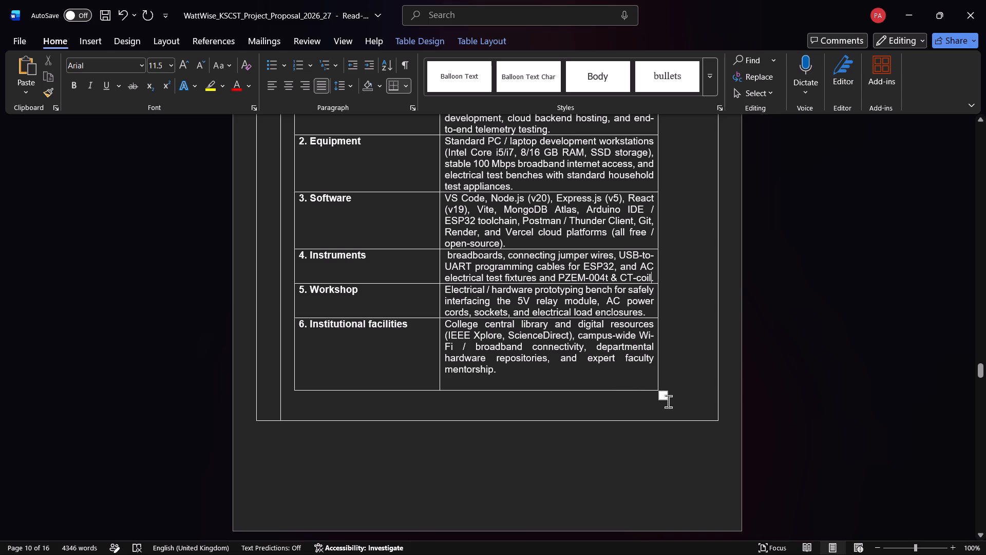
Enlarge the Facilities Available table slightly so that its columns are wider.
{"action": "left_click_drag", "start_coordinate": [666, 399], "coordinate": [676, 402]}
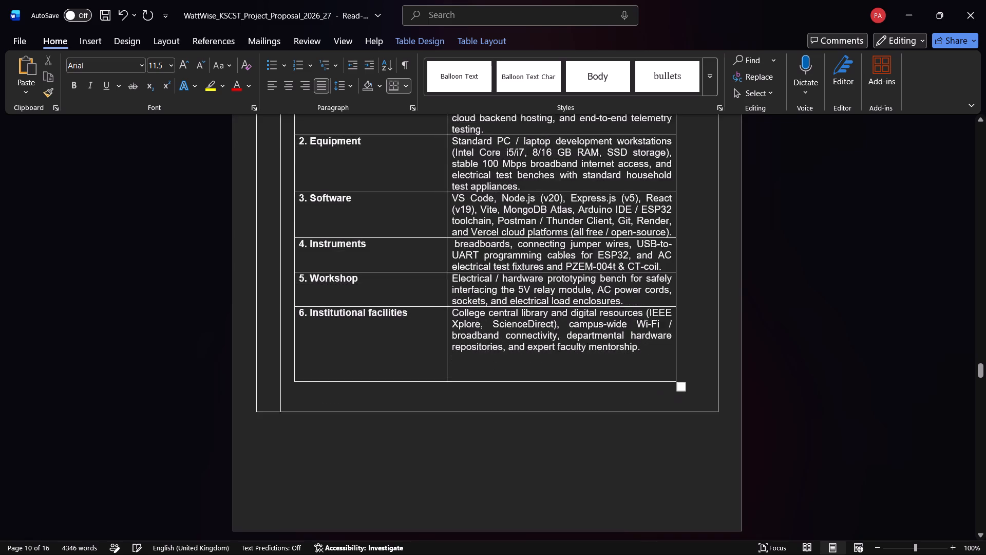
{"action": "scroll", "coordinate": [682, 386], "scroll_direction": "up", "scroll_amount": 2}
{"action": "scroll", "coordinate": [682, 386], "scroll_direction": "down", "scroll_amount": 1}
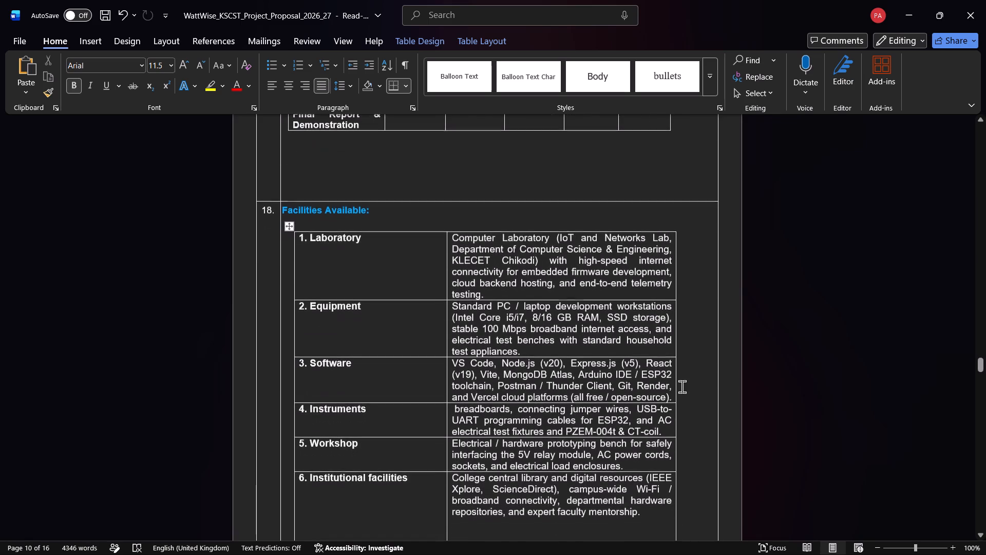
{"action": "scroll", "coordinate": [682, 386], "scroll_direction": "down", "scroll_amount": 1}
{"action": "scroll", "coordinate": [682, 386], "scroll_direction": "up", "scroll_amount": 4}
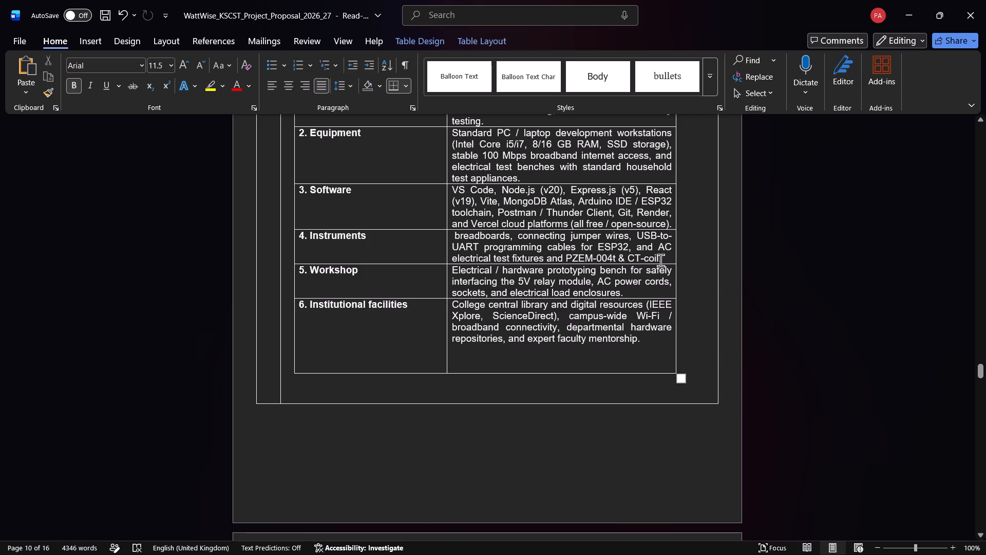
Delete "SCT-013 non-invasive" before "AC current transformer" in the Hardware item of Major Requirements for the Project.
{"action": "scroll", "coordinate": [536, 299], "scroll_direction": "down", "scroll_amount": 1}
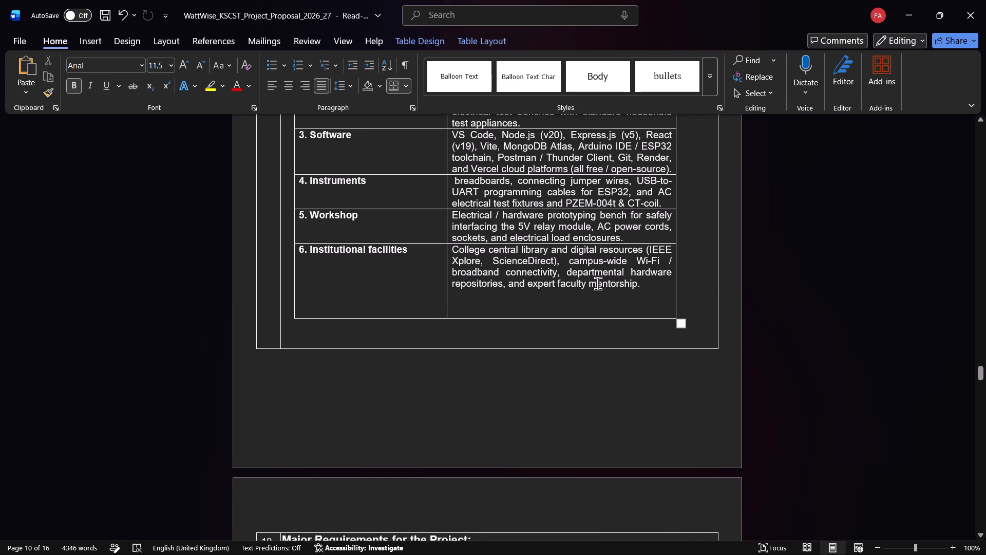
{"action": "scroll", "coordinate": [615, 287], "scroll_direction": "down", "scroll_amount": 2}
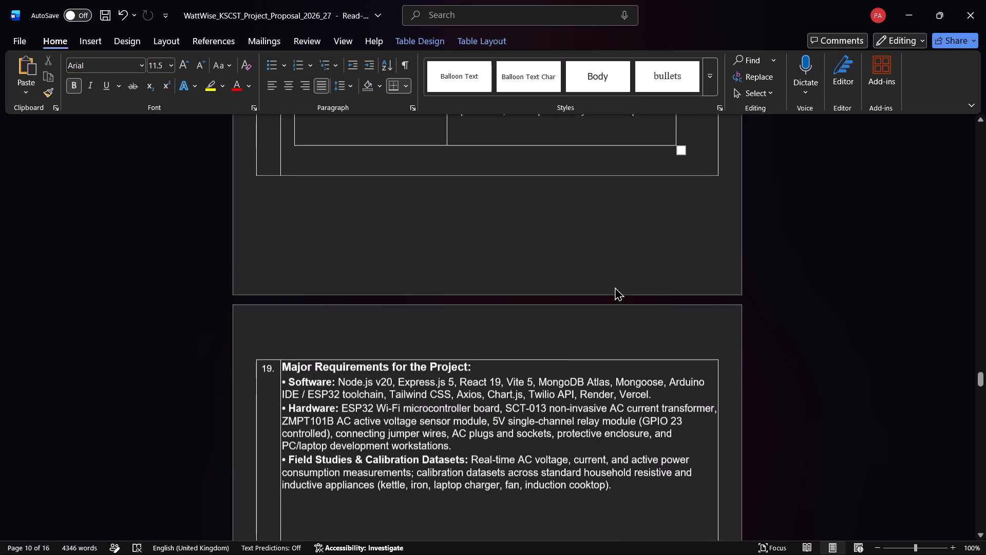
{"action": "scroll", "coordinate": [615, 287], "scroll_direction": "down", "scroll_amount": 2}
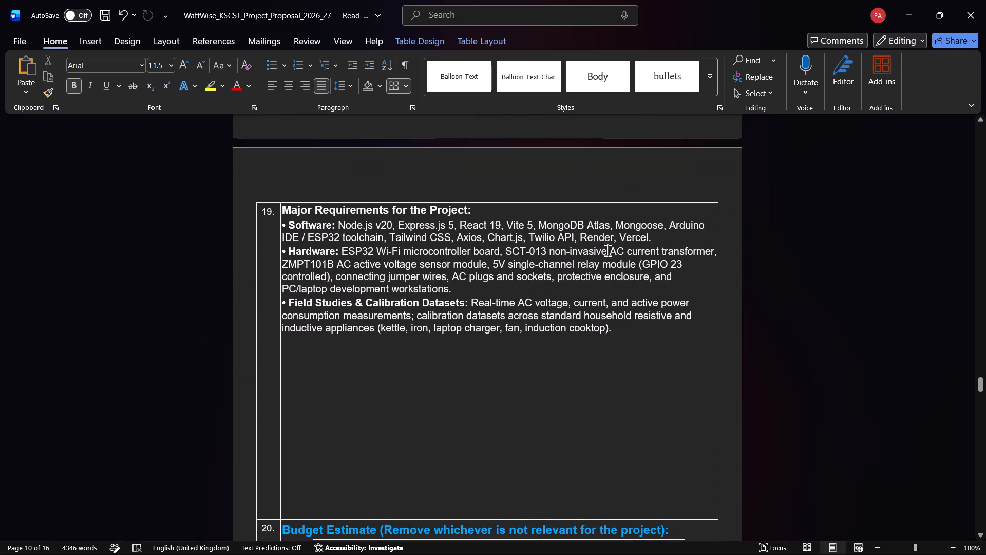
{"action": "left_click_drag", "start_coordinate": [608, 250], "coordinate": [509, 253]}
{"action": "key", "text": "BackSpace"}
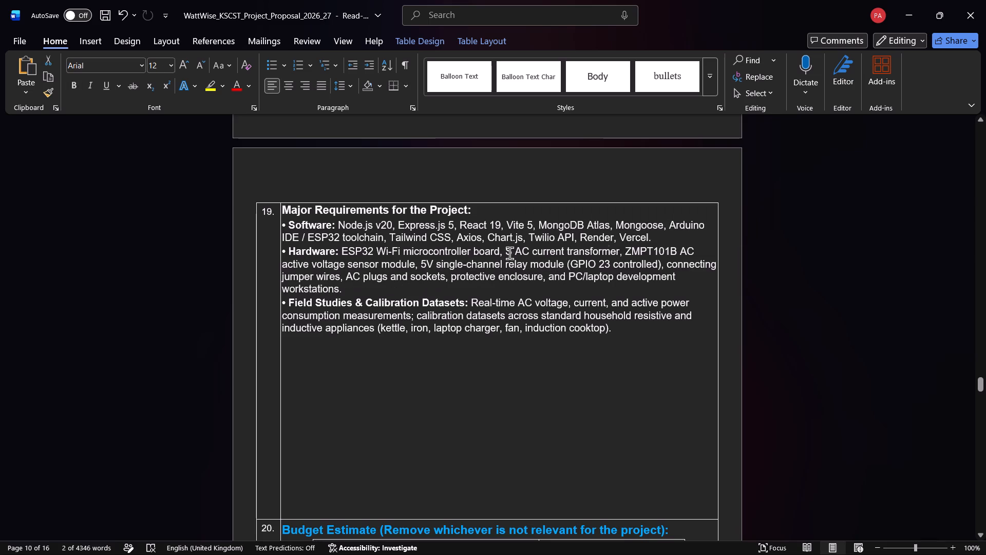
{"action": "key", "text": "BackSpace"}
{"action": "key", "text": "Right"}
{"action": "key", "text": "BackSpace"}
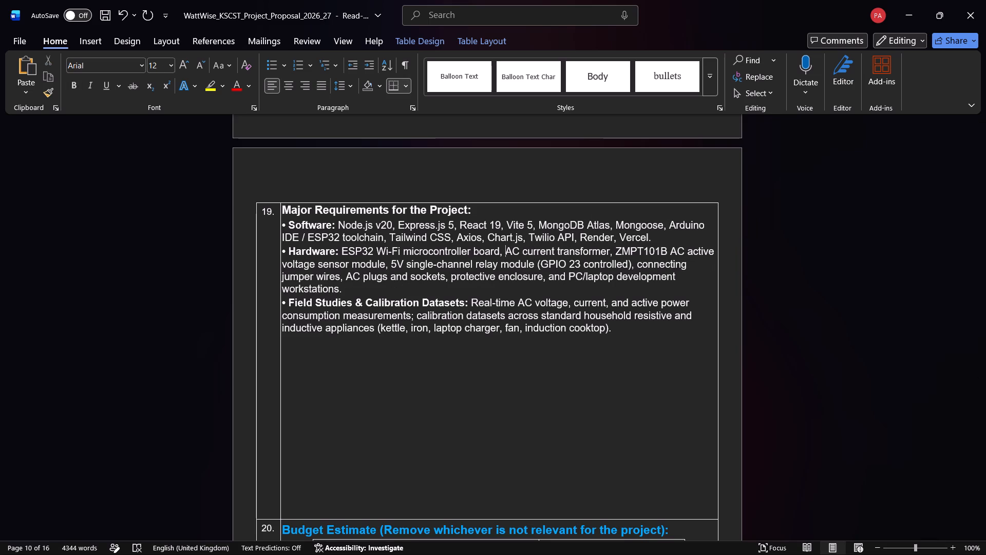
Replace "ZMPT101B" with "PZEM-004T" before "AC active voltage sensor module" in the Hardware item of Major Requirements for the Project.
{"action": "key", "text": "Right"}
{"action": "key", "text": "Right"}
{"action": "key", "text": "Right"}
{"action": "key", "text": "Right"}
{"action": "key", "text": "Right"}
{"action": "key", "text": "Right"}
{"action": "key", "text": "Right"}
{"action": "key", "text": "Right"}
{"action": "key", "text": "Right"}
{"action": "key", "text": "Right"}
{"action": "key", "text": "Right"}
{"action": "key", "text": "Right"}
{"action": "key", "text": "Right"}
{"action": "key", "text": "Right"}
{"action": "key", "text": "Right"}
{"action": "key", "text": "Right"}
{"action": "key", "text": "Right"}
{"action": "key", "text": "Right"}
{"action": "key", "text": "Right"}
{"action": "key", "text": "Right"}
{"action": "key", "text": "Right"}
{"action": "key", "text": "Right"}
{"action": "key", "text": "Left"}
{"action": "key", "text": "Left"}
{"action": "key", "text": "BackSpace"}
{"action": "key", "text": "BackSpace"}
{"action": "key", "text": "BackSpace"}
{"action": "key", "text": "BackSpace"}
{"action": "key", "text": "BackSpace"}
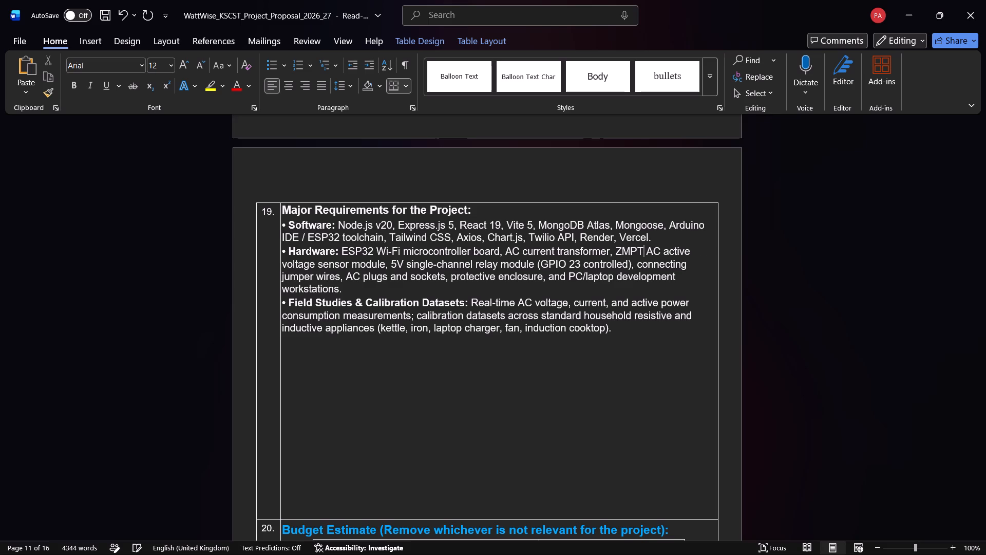
{"action": "key", "text": "BackSpace"}
{"action": "key", "text": "BackSpace"}
{"action": "key", "text": "BackSpace"}
{"action": "type", "text": "PZEM"}
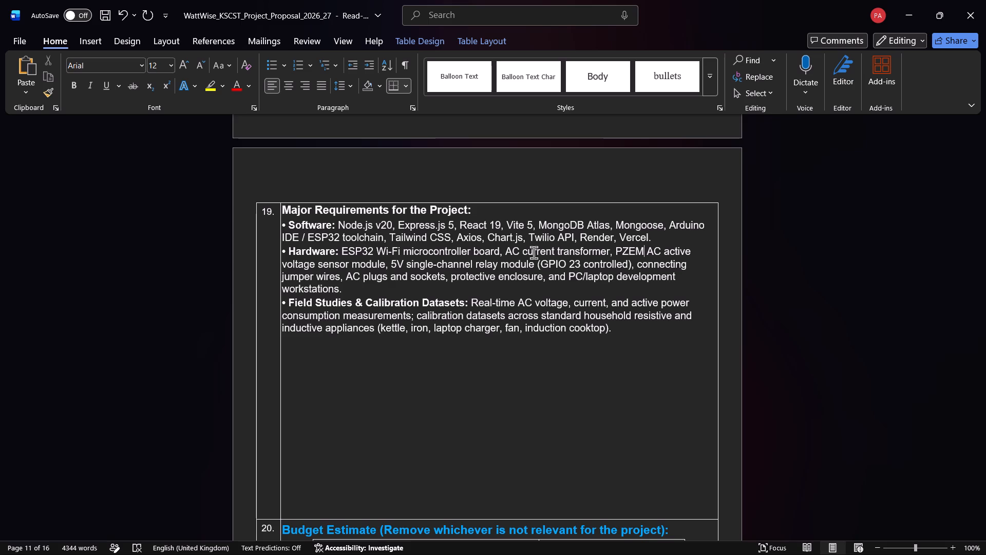
{"action": "type", "text": "00"}
{"action": "key", "text": "BackSpace"}
{"action": "key", "text": "BackSpace"}
{"action": "type", "text": "004T"}
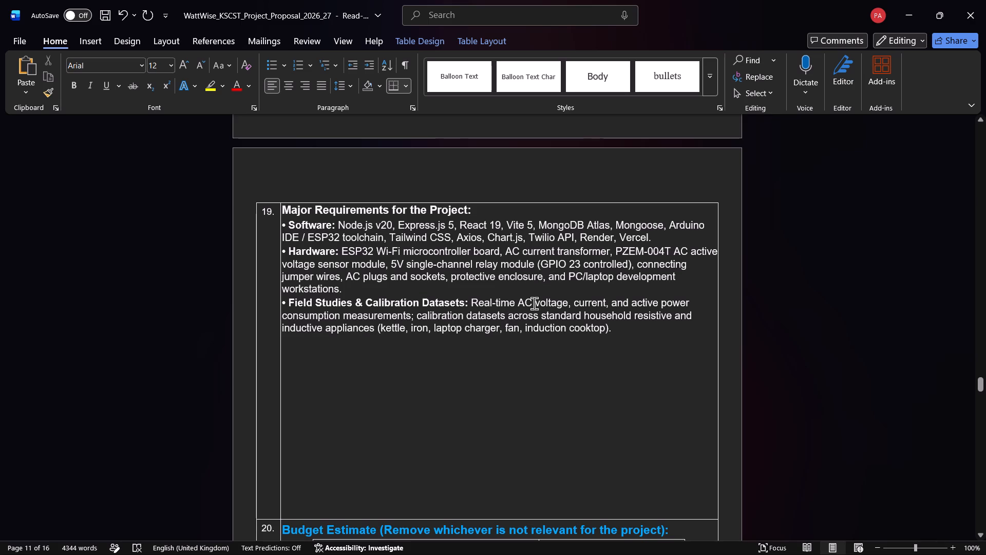
Look through the Budget Estimate, References and Processing Fee Payment Details sections of the proposal.
{"action": "scroll", "coordinate": [631, 347], "scroll_direction": "down", "scroll_amount": 1}
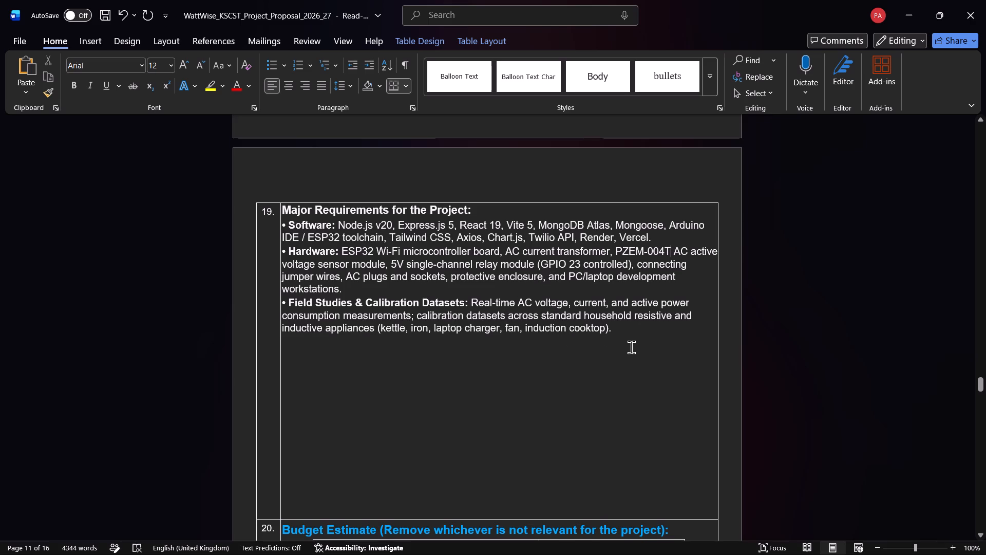
{"action": "scroll", "coordinate": [631, 347], "scroll_direction": "down", "scroll_amount": 1}
{"action": "left_click", "coordinate": [631, 347]}
{"action": "scroll", "coordinate": [631, 347], "scroll_direction": "down", "scroll_amount": 3}
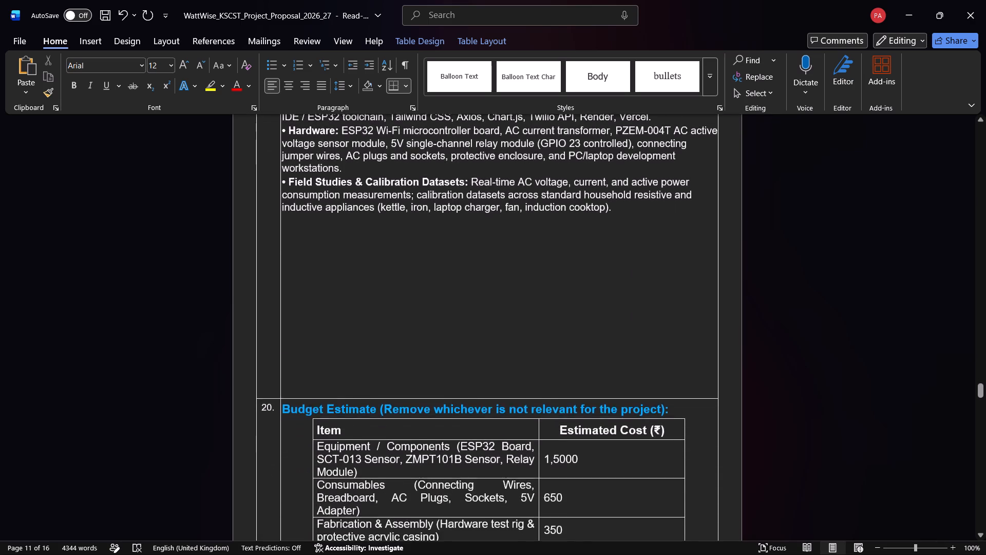
{"action": "scroll", "coordinate": [631, 347], "scroll_direction": "down", "scroll_amount": 6}
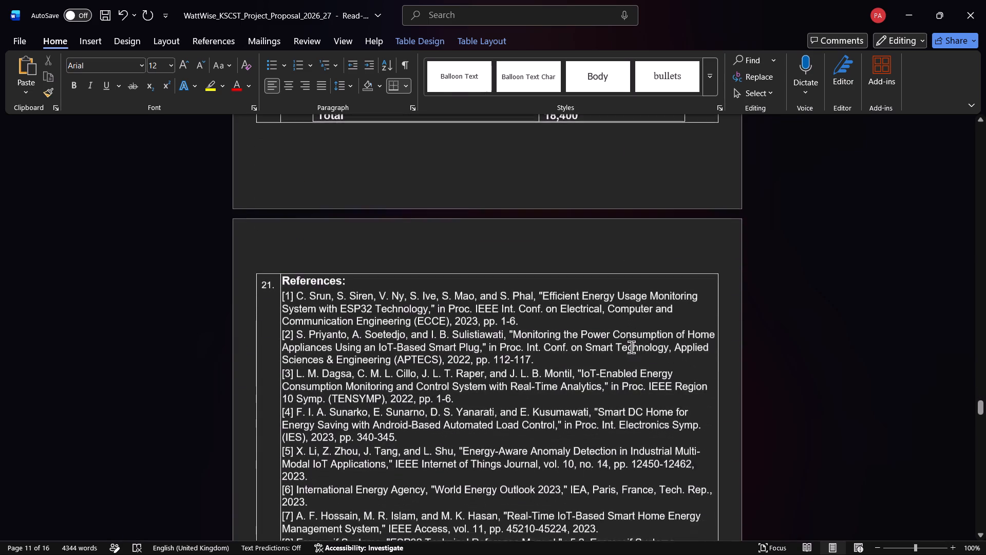
{"action": "scroll", "coordinate": [631, 347], "scroll_direction": "down", "scroll_amount": 3}
{"action": "scroll", "coordinate": [631, 347], "scroll_direction": "up", "scroll_amount": 1}
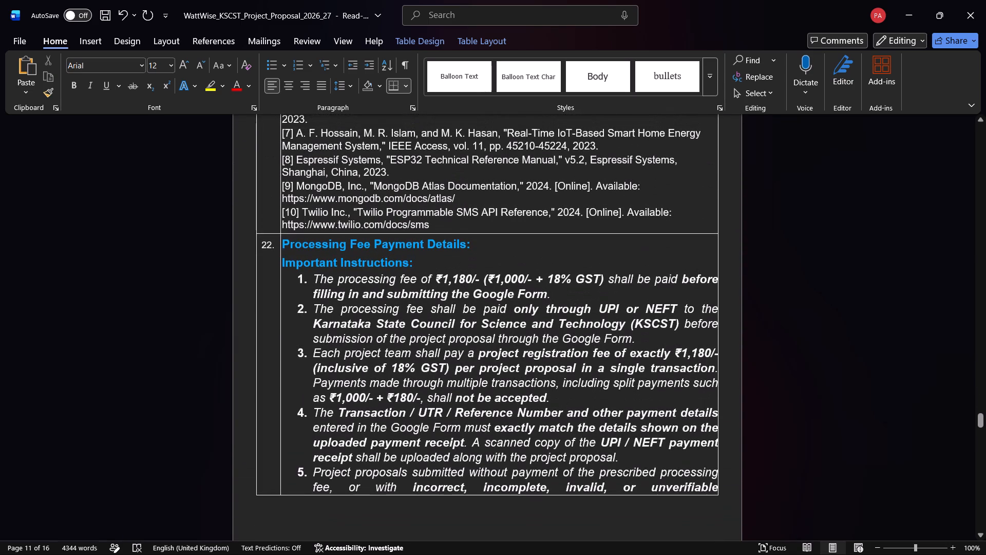
{"action": "scroll", "coordinate": [518, 270], "scroll_direction": "down", "scroll_amount": 1}
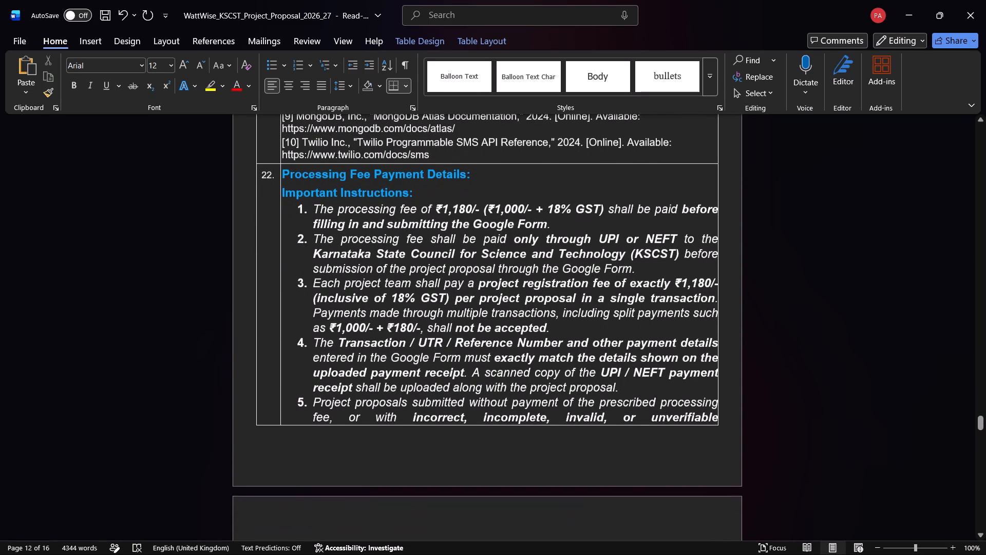
{"action": "scroll", "coordinate": [518, 270], "scroll_direction": "down", "scroll_amount": 5}
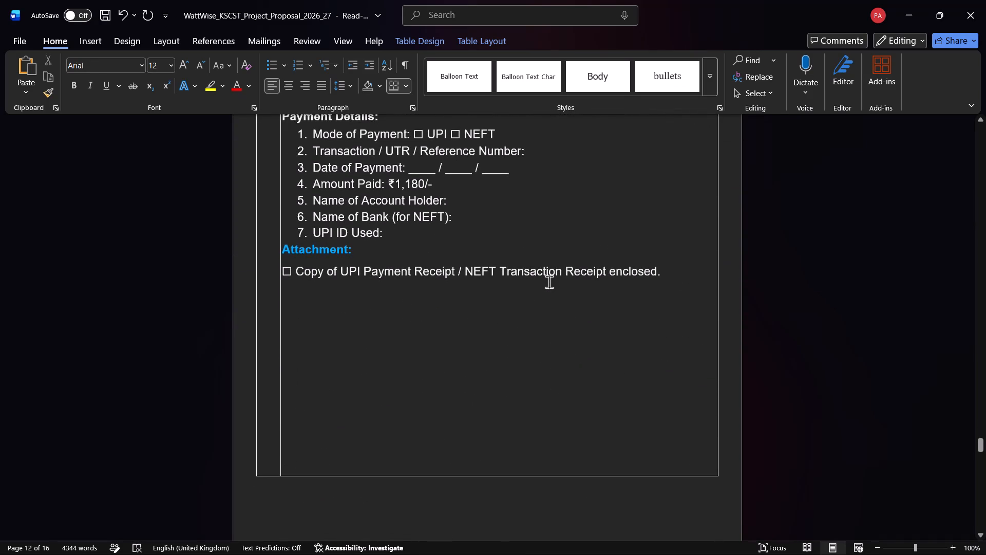
{"action": "scroll", "coordinate": [549, 282], "scroll_direction": "up", "scroll_amount": 1}
{"action": "scroll", "coordinate": [549, 282], "scroll_direction": "down", "scroll_amount": 3}
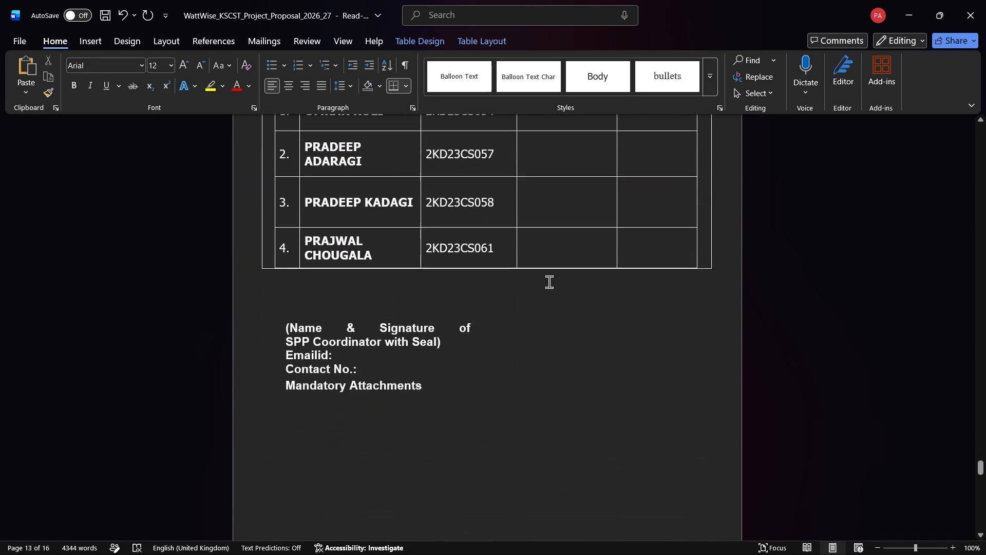
Read the project team's Declaration through to its Student Details table and signature block at the end of the proposal.
{"action": "scroll", "coordinate": [549, 282], "scroll_direction": "up", "scroll_amount": 1}
{"action": "scroll", "coordinate": [549, 282], "scroll_direction": "down", "scroll_amount": 3}
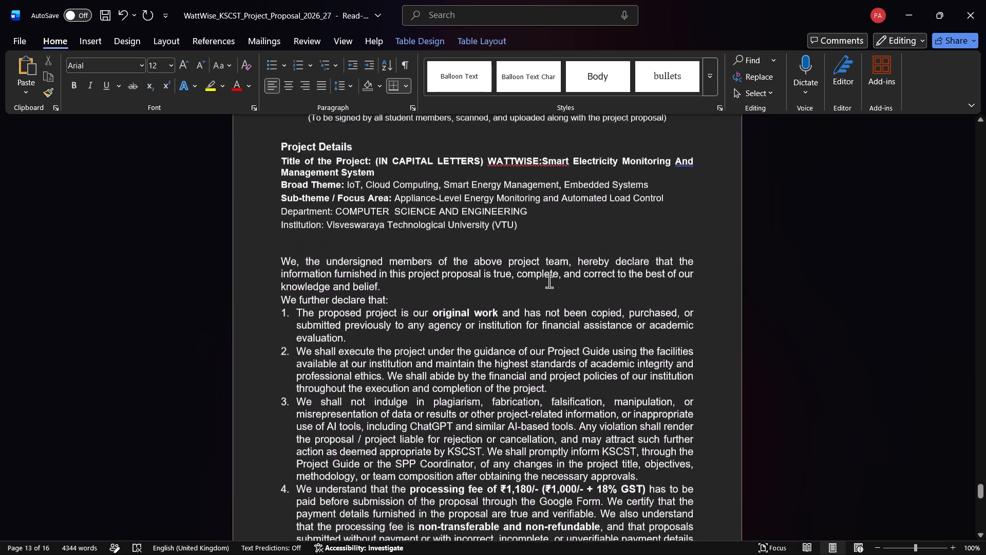
{"action": "scroll", "coordinate": [549, 282], "scroll_direction": "up", "scroll_amount": 1}
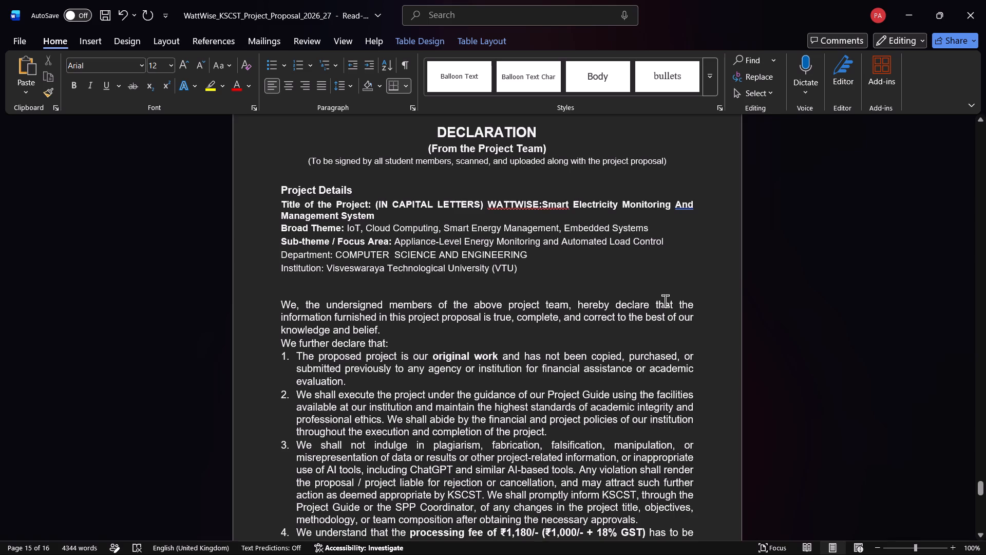
{"action": "scroll", "coordinate": [554, 354], "scroll_direction": "down", "scroll_amount": 1}
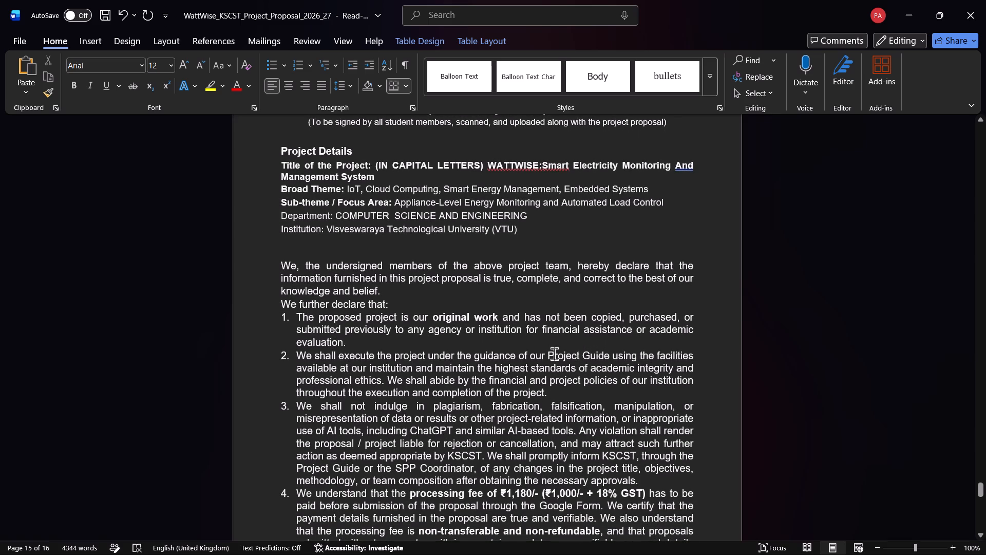
{"action": "scroll", "coordinate": [554, 354], "scroll_direction": "down", "scroll_amount": 1}
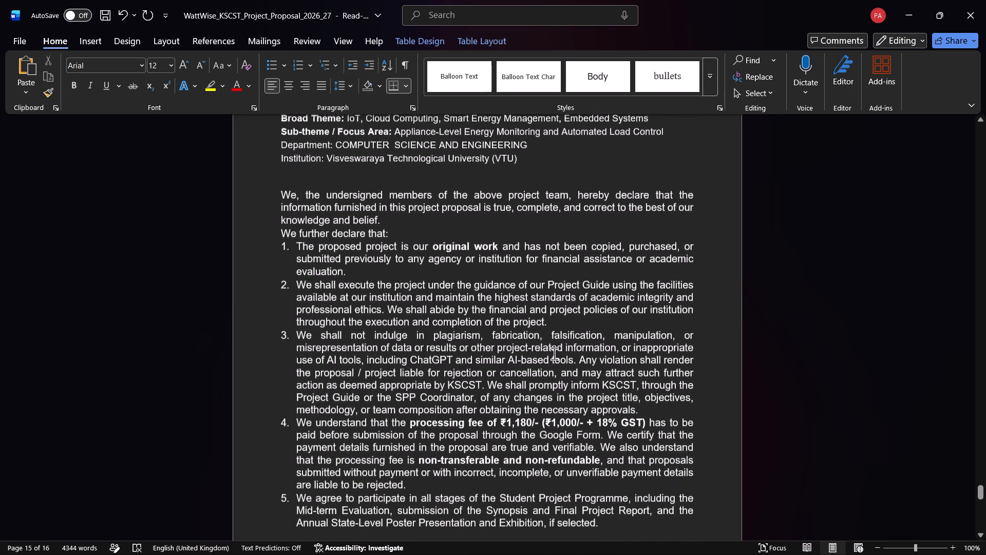
{"action": "scroll", "coordinate": [554, 354], "scroll_direction": "down", "scroll_amount": 1}
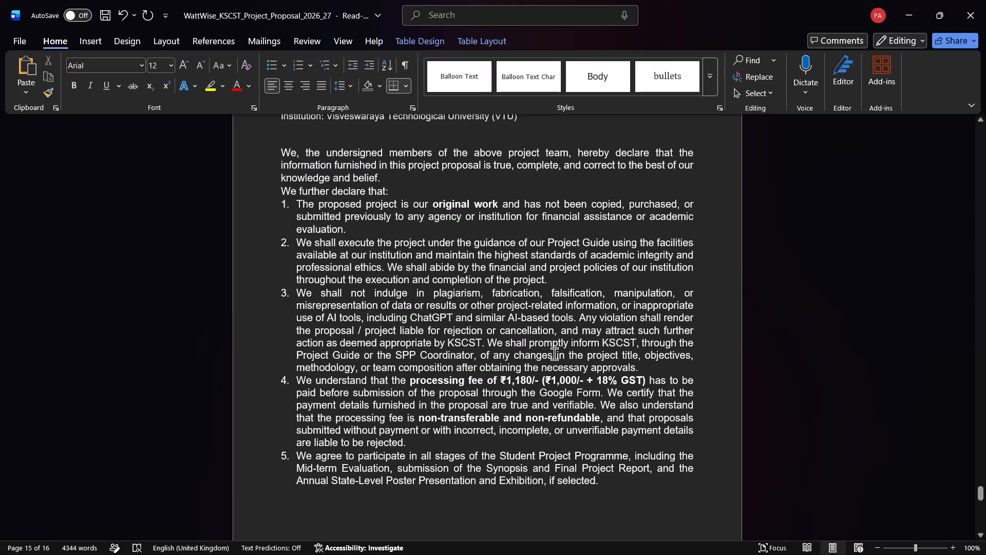
{"action": "scroll", "coordinate": [554, 354], "scroll_direction": "down", "scroll_amount": 2}
{"action": "scroll", "coordinate": [554, 354], "scroll_direction": "up", "scroll_amount": 1}
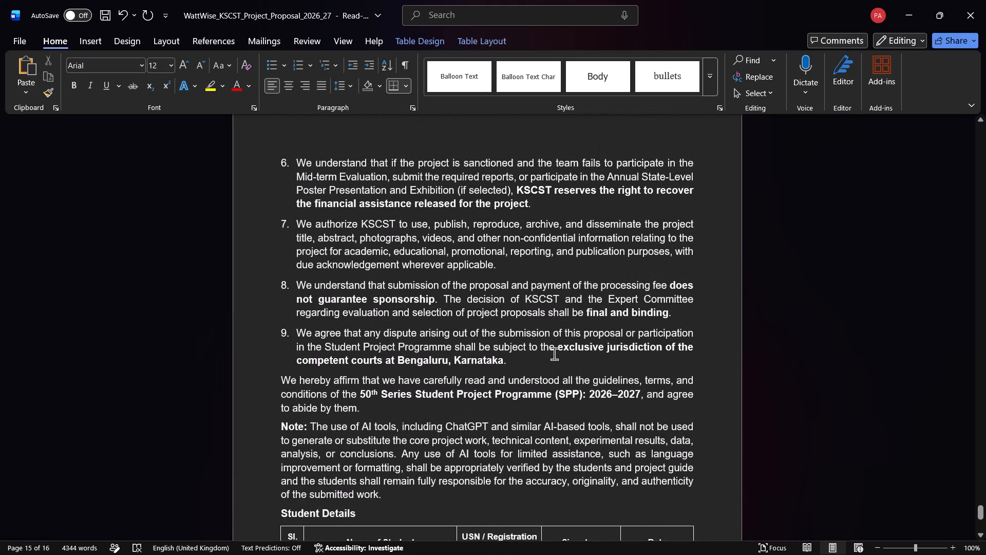
{"action": "scroll", "coordinate": [554, 354], "scroll_direction": "down", "scroll_amount": 4}
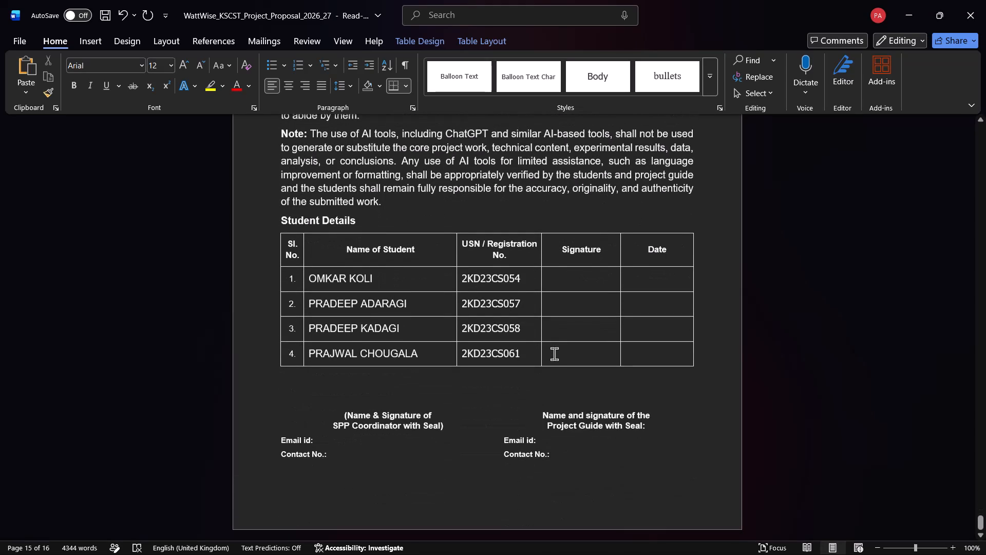
{"action": "scroll", "coordinate": [554, 354], "scroll_direction": "down", "scroll_amount": 1}
Insert a comma after "TECHNOLOGY" in the Name of Institution entry under Institution Details.
{"action": "scroll", "coordinate": [554, 354], "scroll_direction": "up", "scroll_amount": 12}
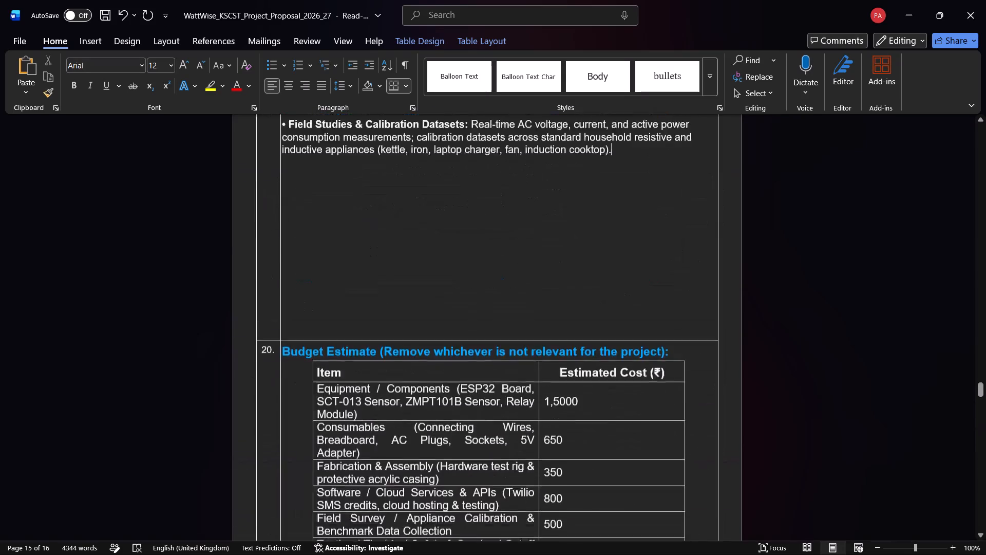
{"action": "scroll", "coordinate": [554, 354], "scroll_direction": "up", "scroll_amount": 20}
{"action": "scroll", "coordinate": [554, 354], "scroll_direction": "up", "scroll_amount": 13}
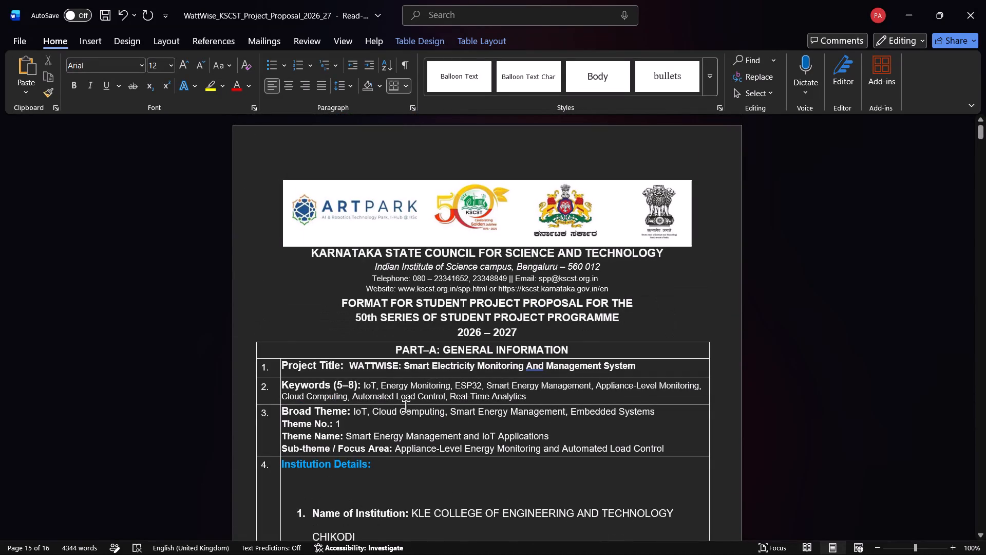
{"action": "scroll", "coordinate": [406, 406], "scroll_direction": "down", "scroll_amount": 2}
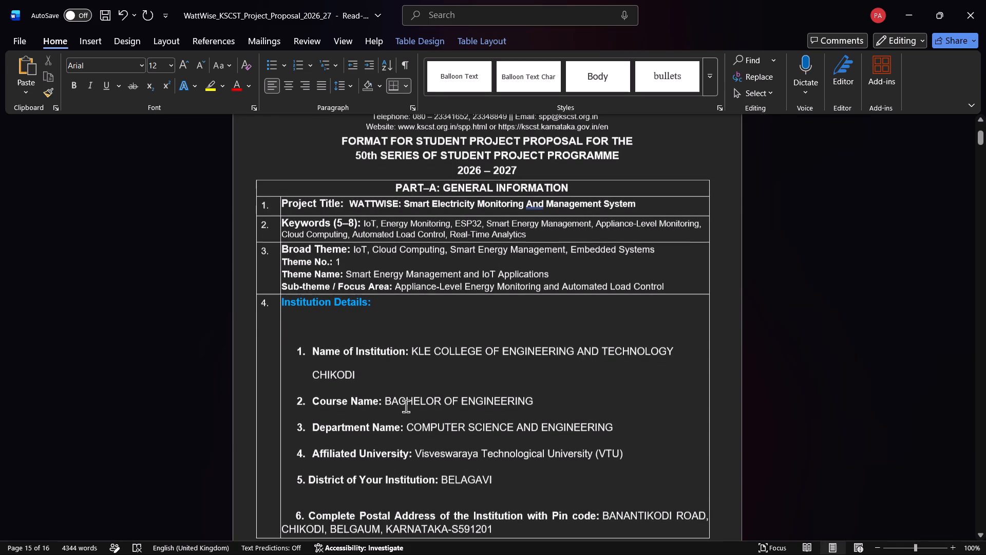
{"action": "scroll", "coordinate": [406, 406], "scroll_direction": "down", "scroll_amount": 1}
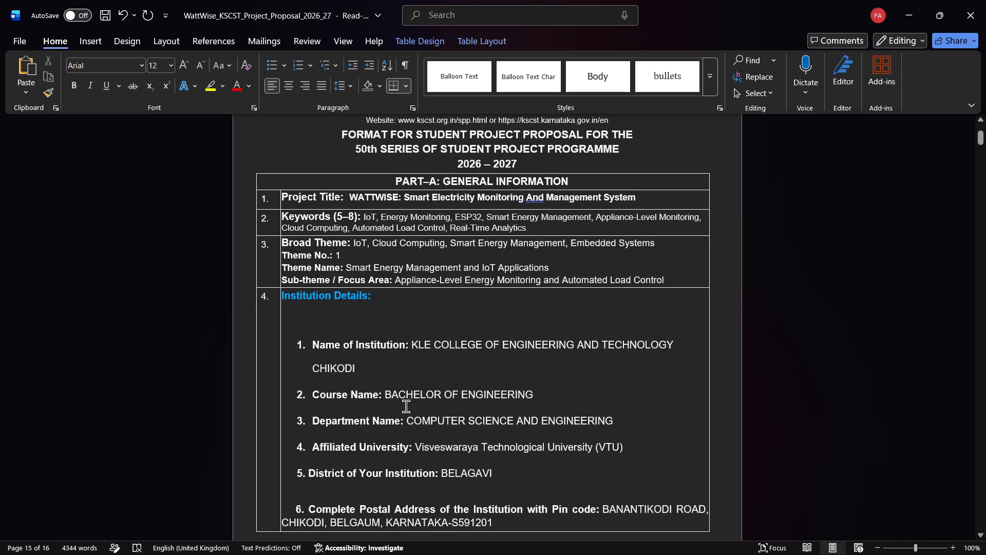
{"action": "scroll", "coordinate": [406, 406], "scroll_direction": "down", "scroll_amount": 1}
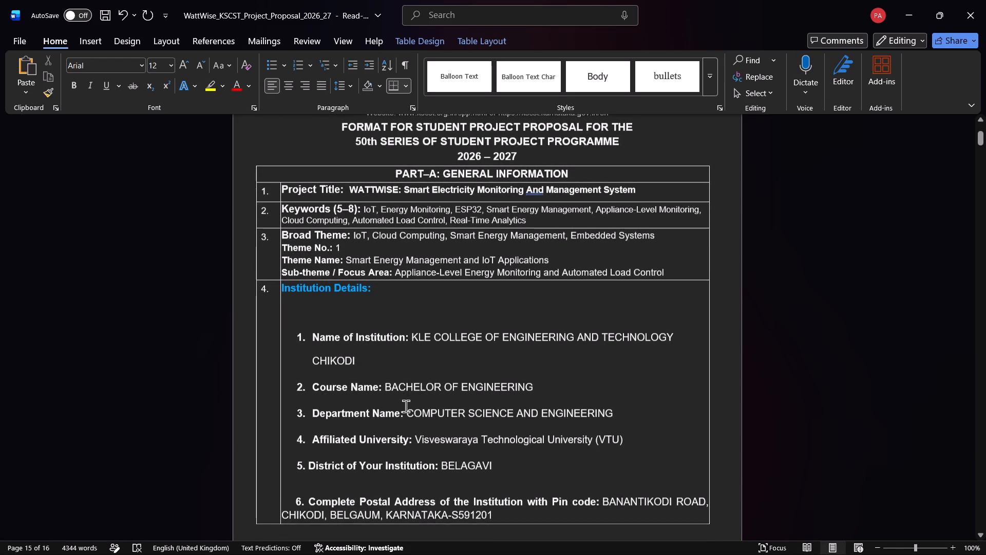
{"action": "scroll", "coordinate": [406, 406], "scroll_direction": "down", "scroll_amount": 3}
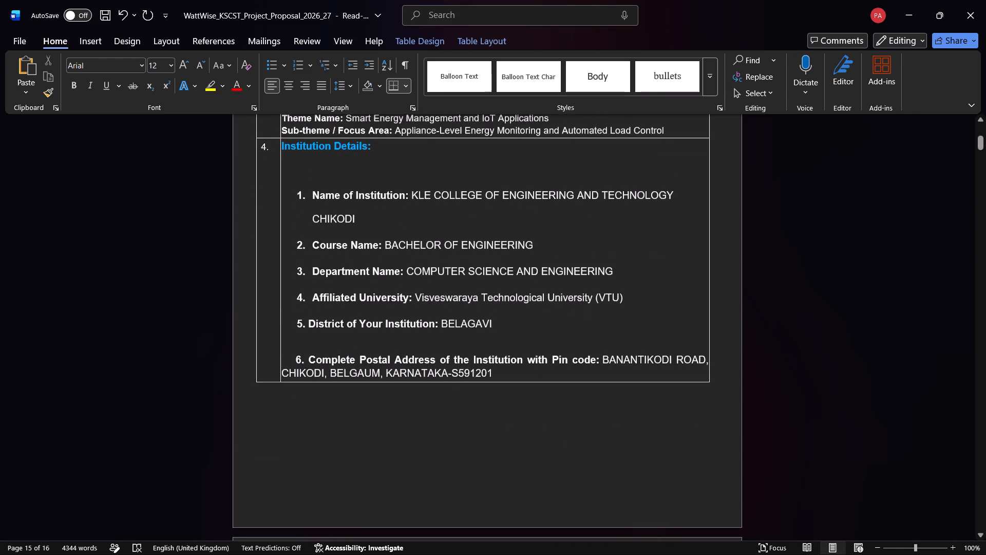
{"action": "scroll", "coordinate": [406, 406], "scroll_direction": "down", "scroll_amount": 1}
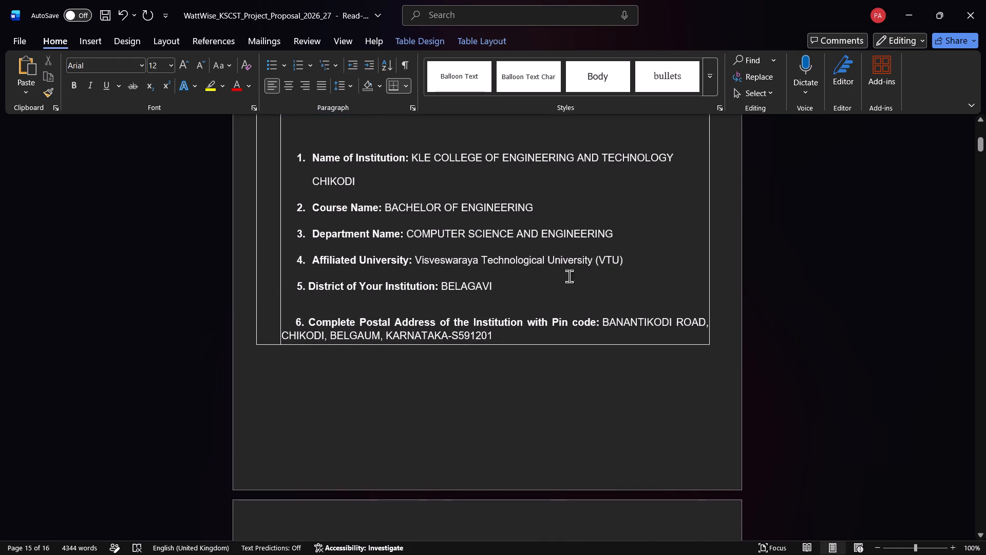
{"action": "left_click", "coordinate": [673, 157]}
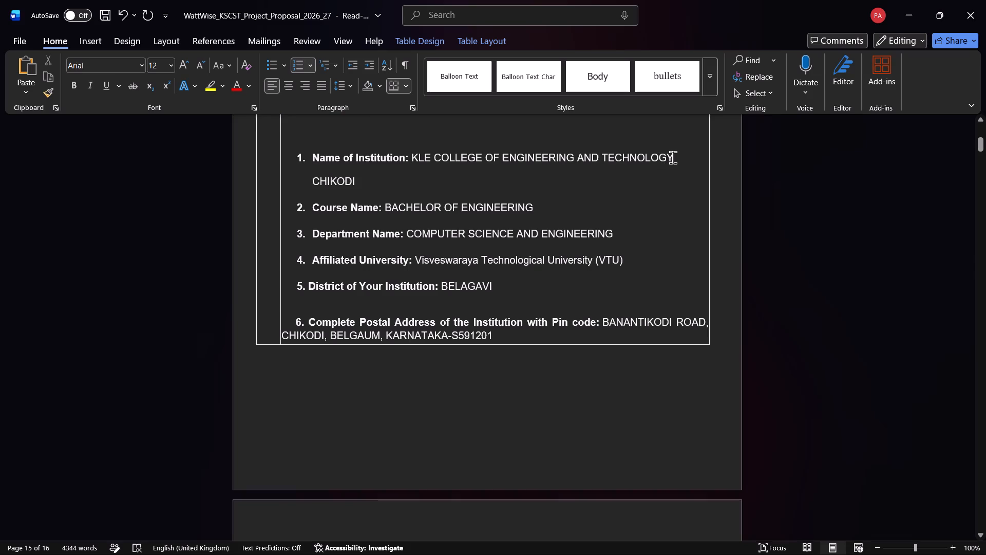
{"action": "left_click", "coordinate": [673, 157]}
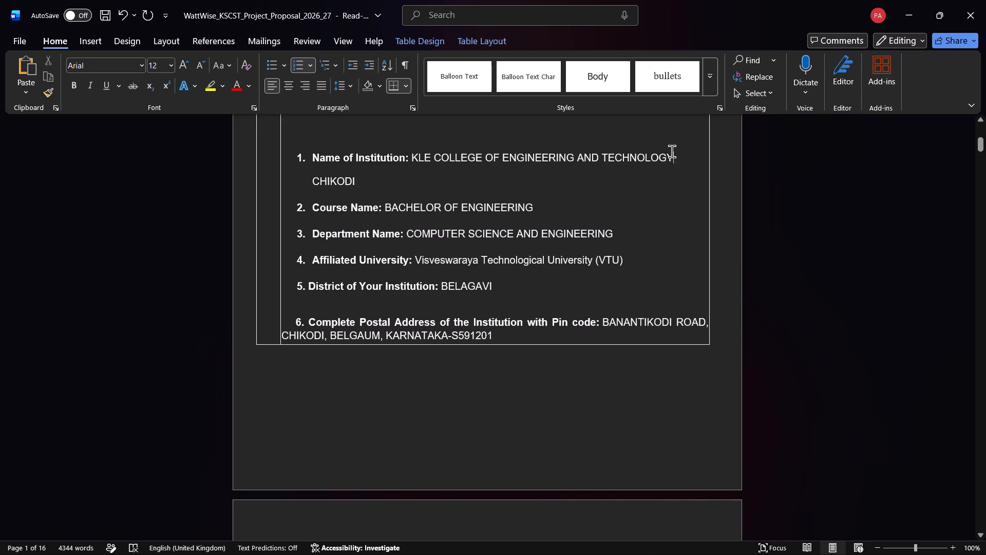
{"action": "key", "text": "comma"}
Check the Institution Details and Project Guide Details sections of the proposal.
{"action": "scroll", "coordinate": [506, 281], "scroll_direction": "down", "scroll_amount": 1}
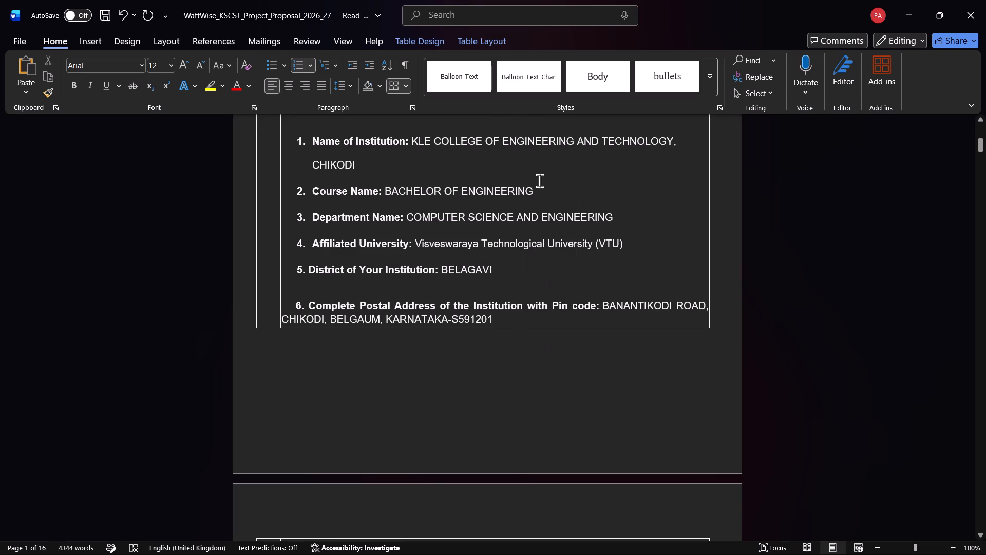
{"action": "scroll", "coordinate": [515, 294], "scroll_direction": "down", "scroll_amount": 1}
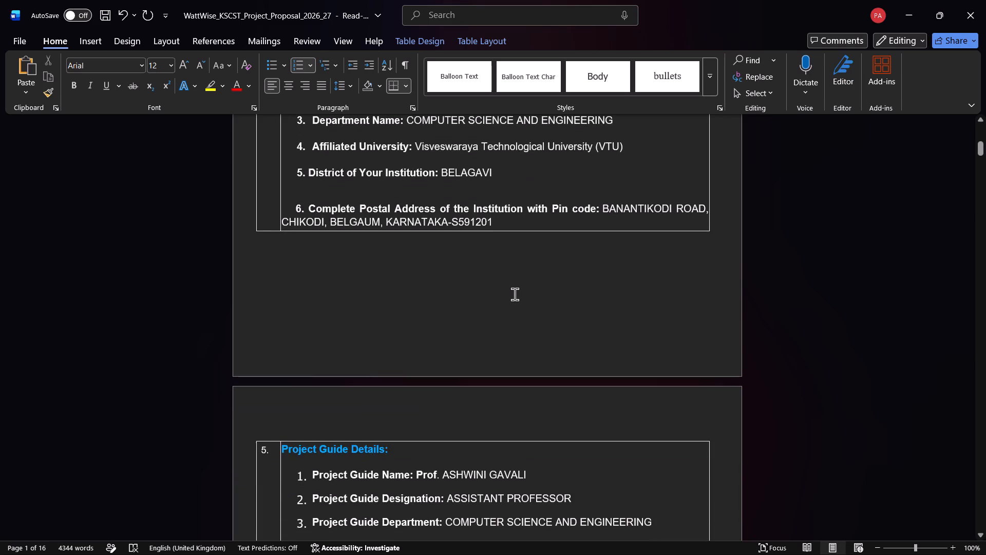
{"action": "scroll", "coordinate": [515, 294], "scroll_direction": "down", "scroll_amount": 1}
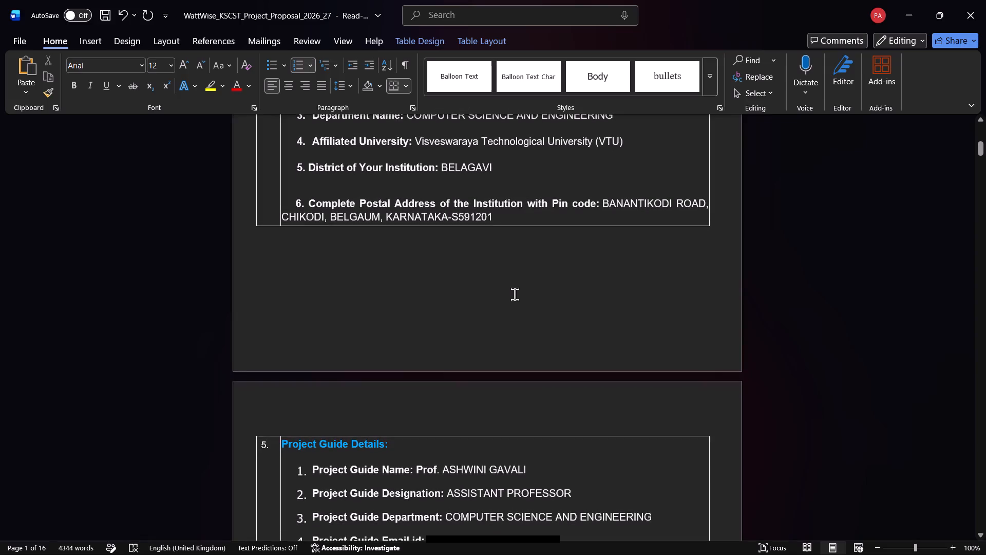
{"action": "scroll", "coordinate": [515, 294], "scroll_direction": "down", "scroll_amount": 1}
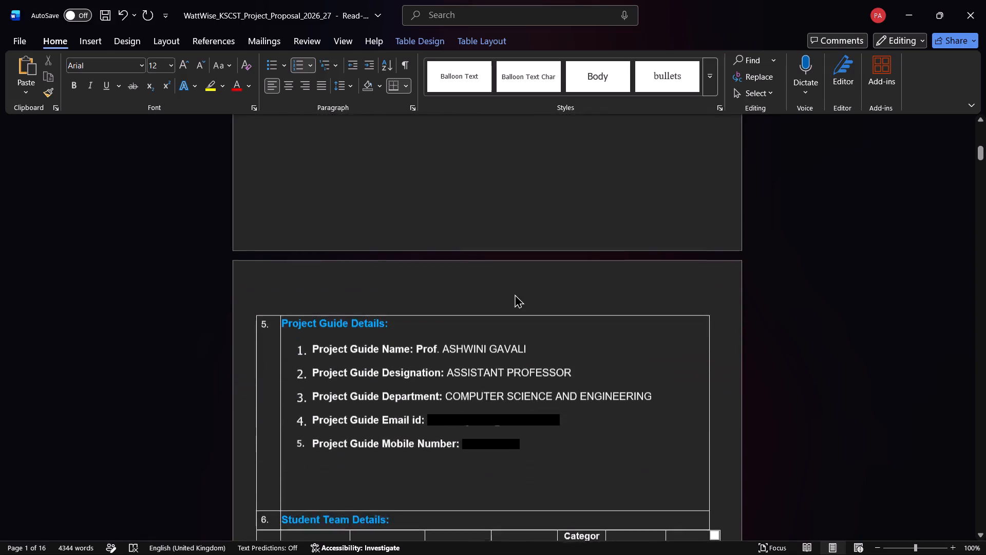
{"action": "scroll", "coordinate": [515, 294], "scroll_direction": "down", "scroll_amount": 1}
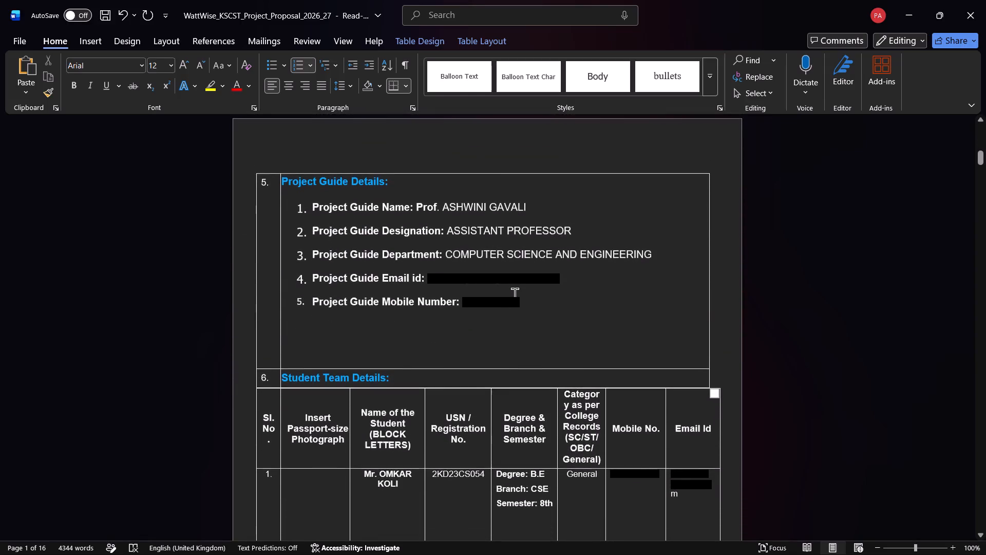
{"action": "scroll", "coordinate": [515, 294], "scroll_direction": "down", "scroll_amount": 2}
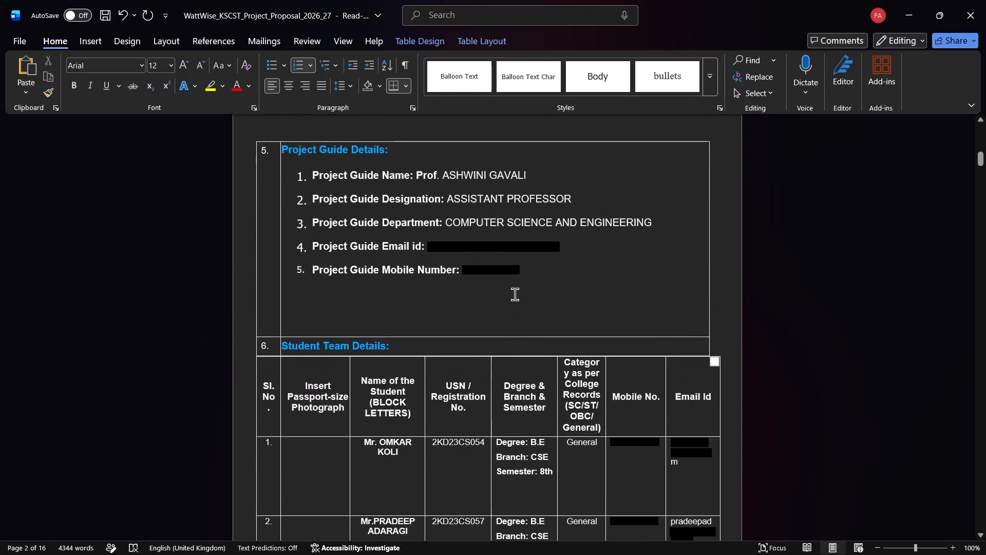
{"action": "scroll", "coordinate": [515, 294], "scroll_direction": "down", "scroll_amount": 1}
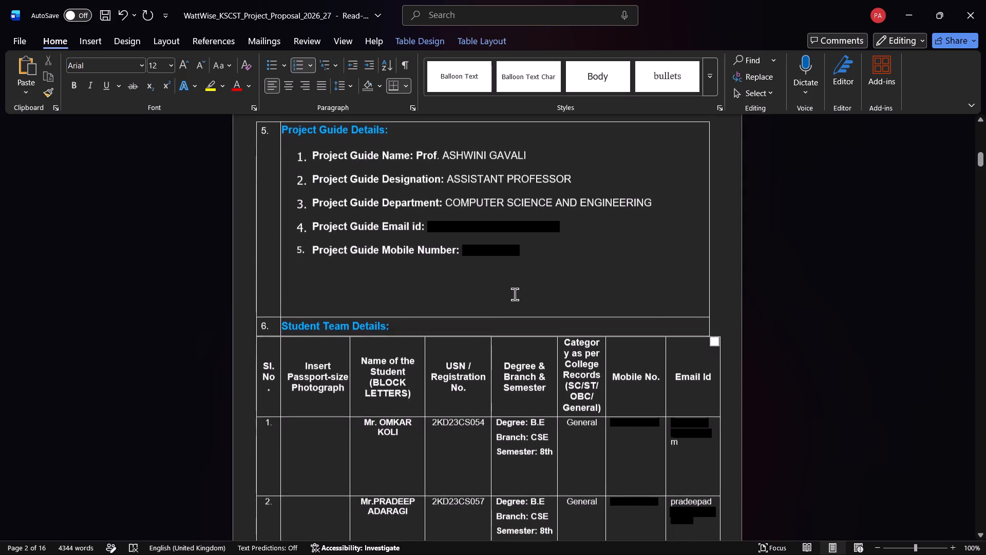
{"action": "scroll", "coordinate": [515, 294], "scroll_direction": "down", "scroll_amount": 1}
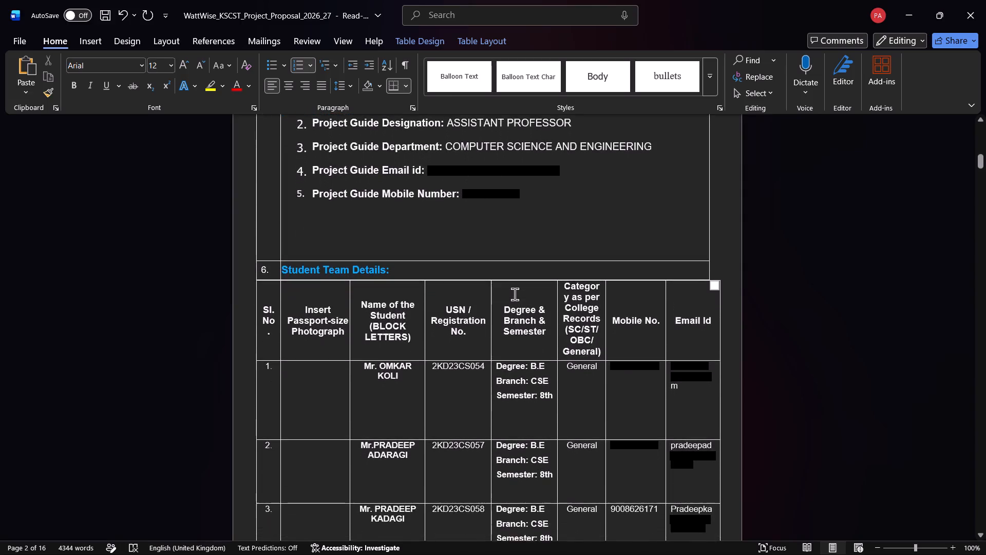
Check the Student Team Details table rows and the SPP Coordinator Details section.
{"action": "scroll", "coordinate": [515, 294], "scroll_direction": "down", "scroll_amount": 2}
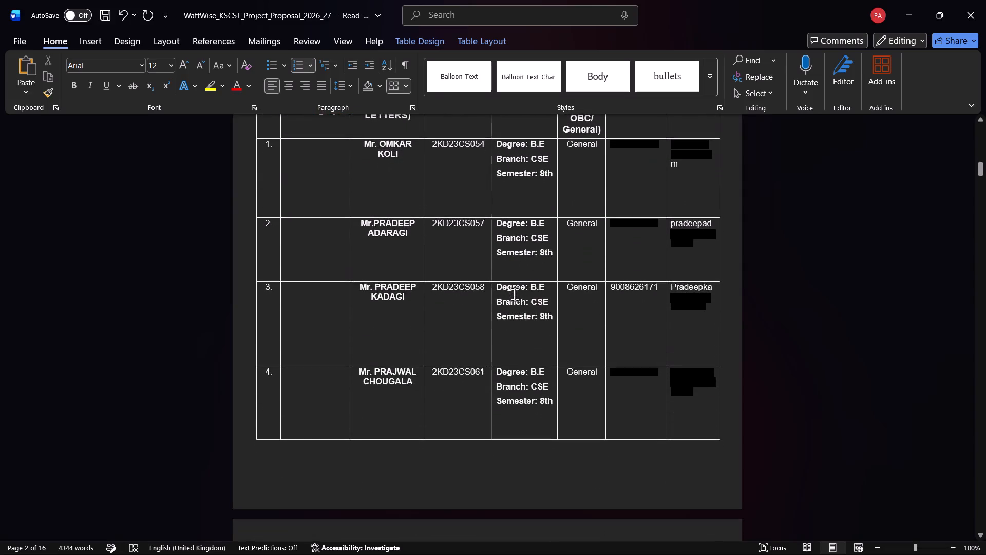
{"action": "scroll", "coordinate": [515, 294], "scroll_direction": "down", "scroll_amount": 1}
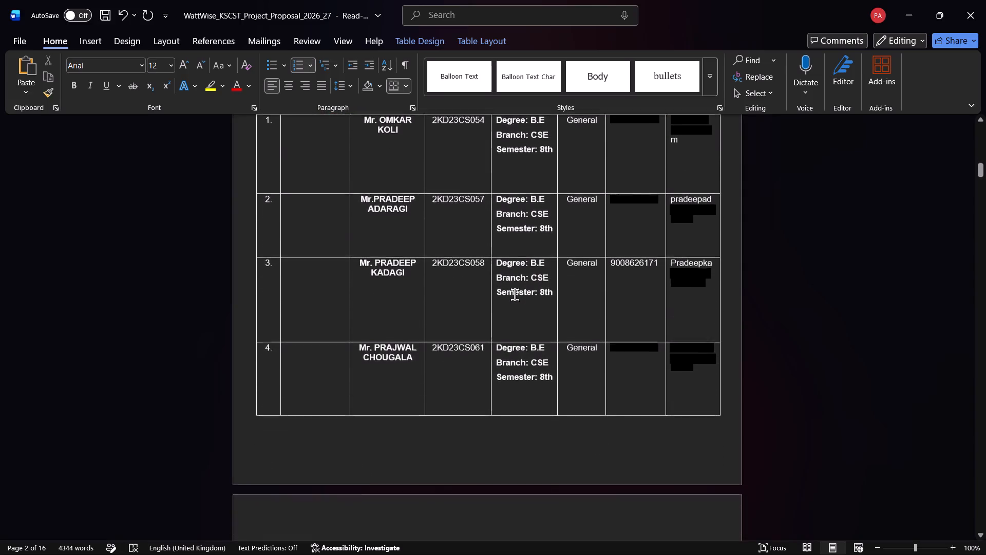
{"action": "scroll", "coordinate": [515, 294], "scroll_direction": "down", "scroll_amount": 2}
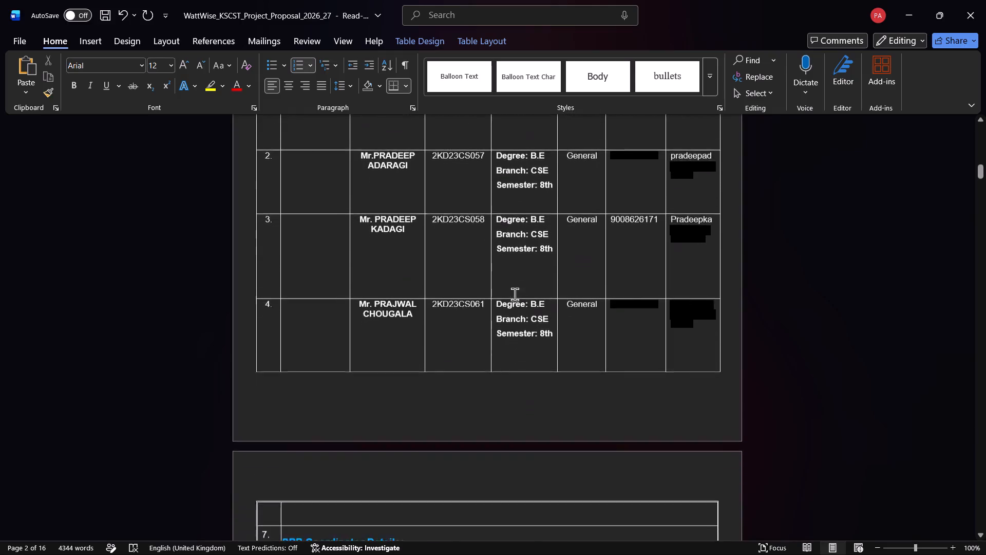
{"action": "scroll", "coordinate": [515, 294], "scroll_direction": "down", "scroll_amount": 4}
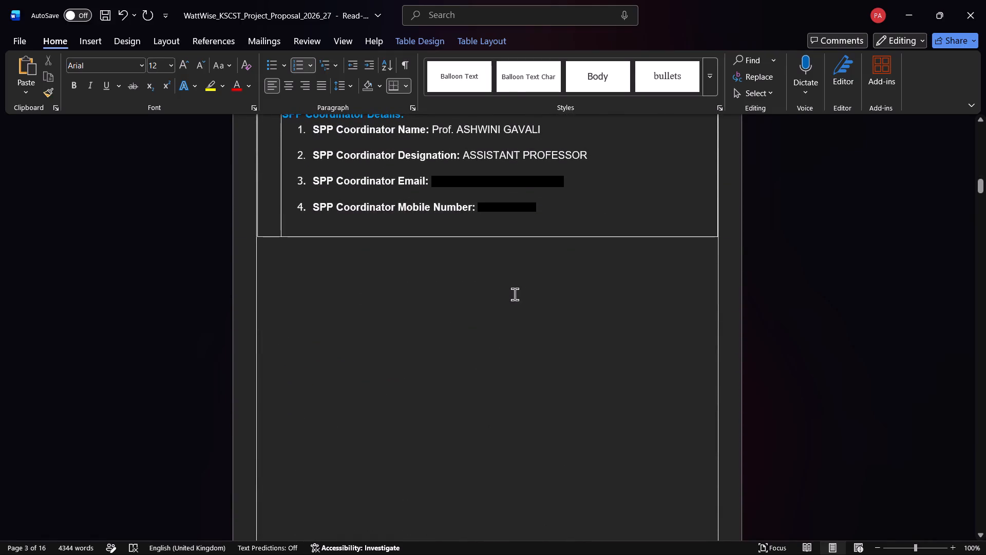
{"action": "scroll", "coordinate": [515, 294], "scroll_direction": "up", "scroll_amount": 7}
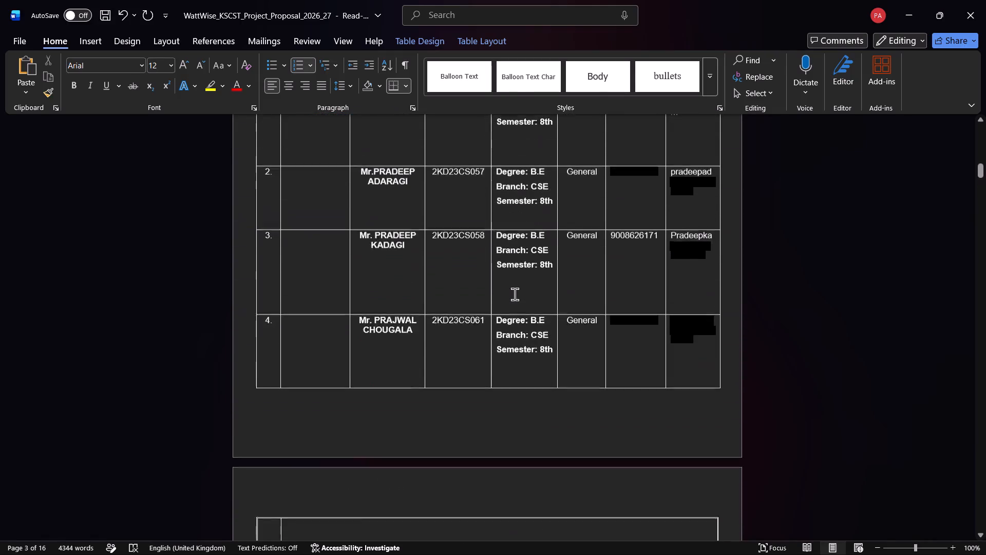
{"action": "scroll", "coordinate": [515, 294], "scroll_direction": "up", "scroll_amount": 1}
{"action": "scroll", "coordinate": [515, 294], "scroll_direction": "down", "scroll_amount": 2}
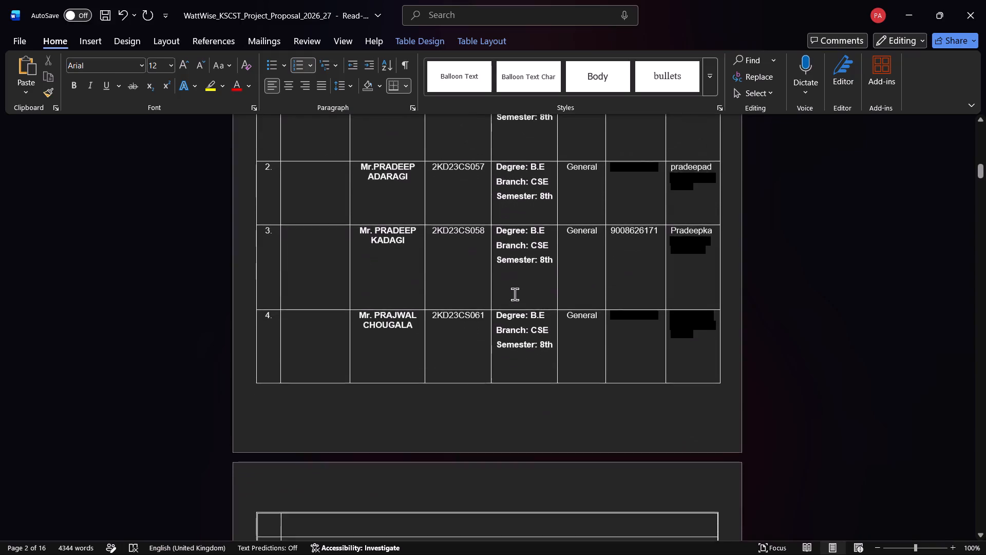
{"action": "scroll", "coordinate": [515, 294], "scroll_direction": "down", "scroll_amount": 5}
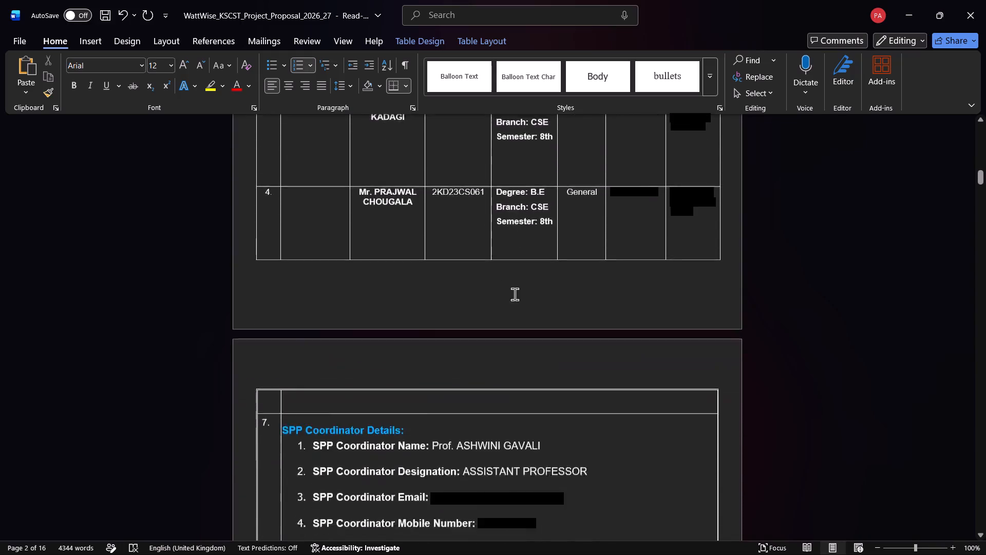
{"action": "scroll", "coordinate": [515, 294], "scroll_direction": "down", "scroll_amount": 4}
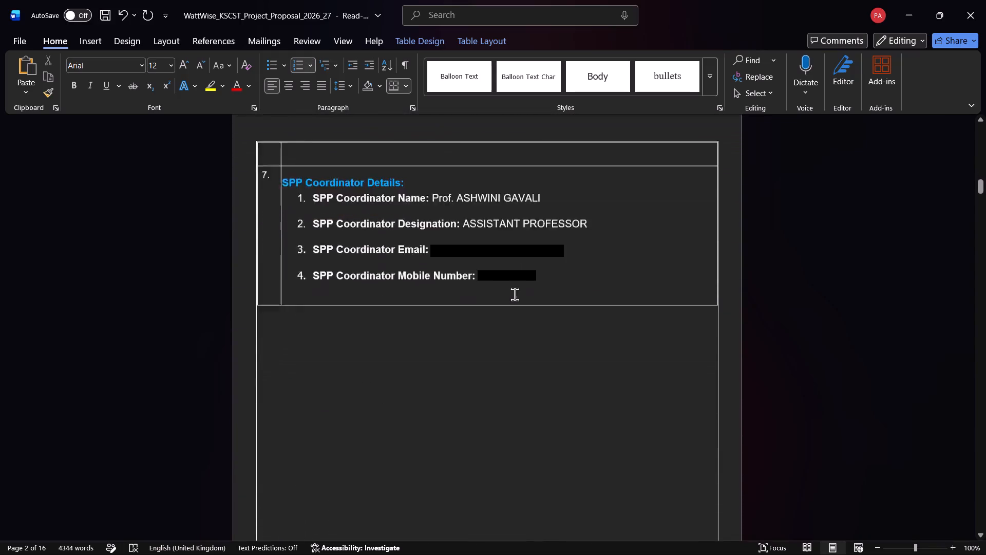
Read through the problem background, need for the project, beneficiaries, Review of Existing Work and Problem Statement sections.
{"action": "scroll", "coordinate": [515, 294], "scroll_direction": "down", "scroll_amount": 10}
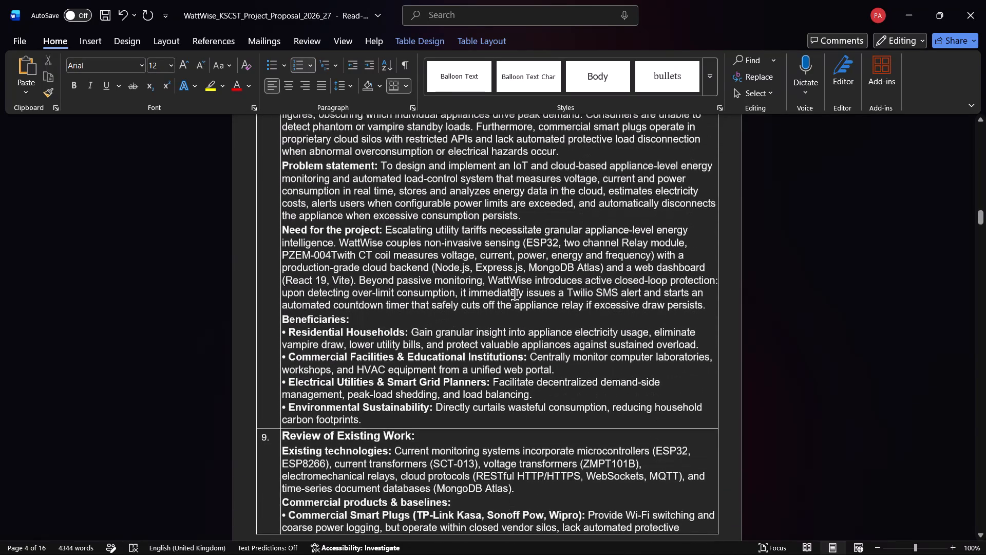
{"action": "scroll", "coordinate": [515, 294], "scroll_direction": "down", "scroll_amount": 1}
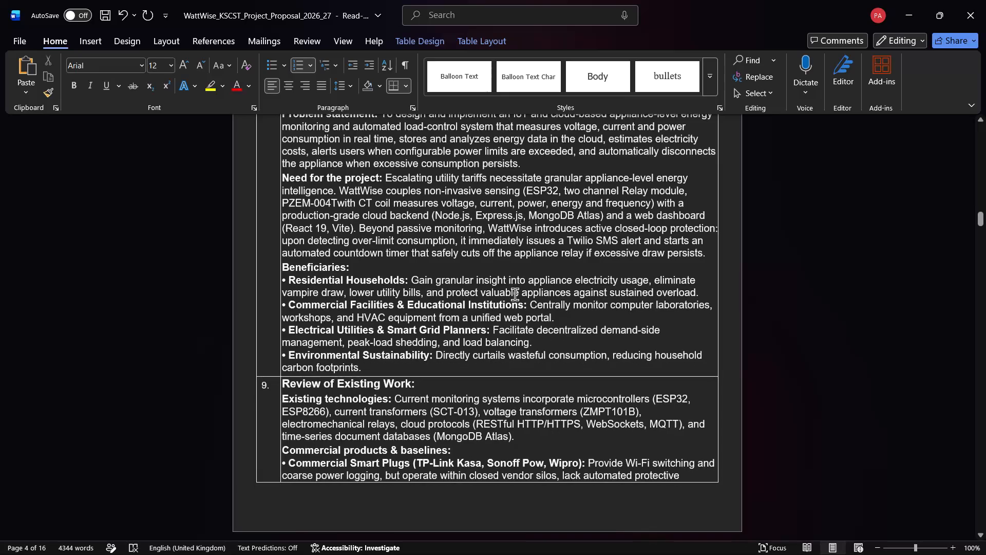
{"action": "scroll", "coordinate": [515, 294], "scroll_direction": "down", "scroll_amount": 6}
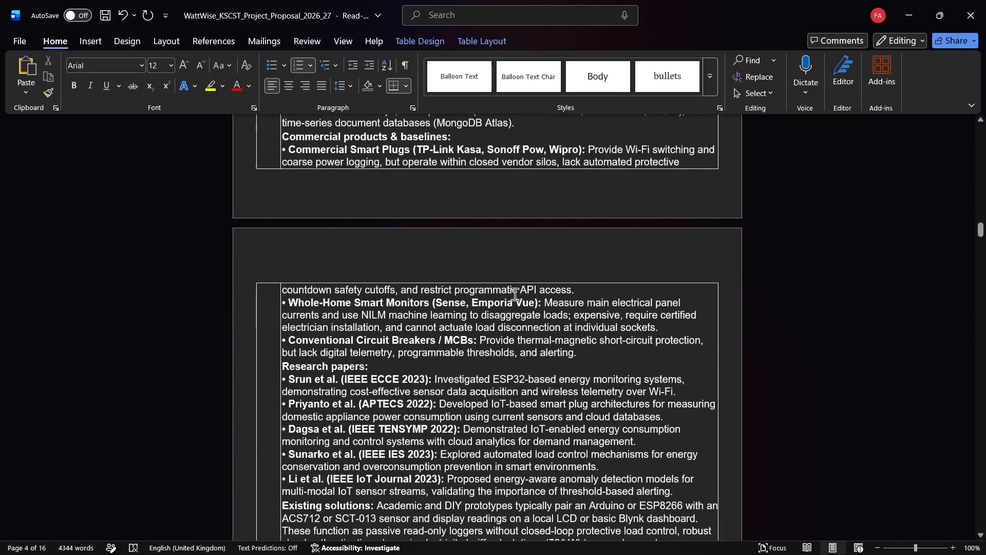
{"action": "scroll", "coordinate": [515, 294], "scroll_direction": "down", "scroll_amount": 3}
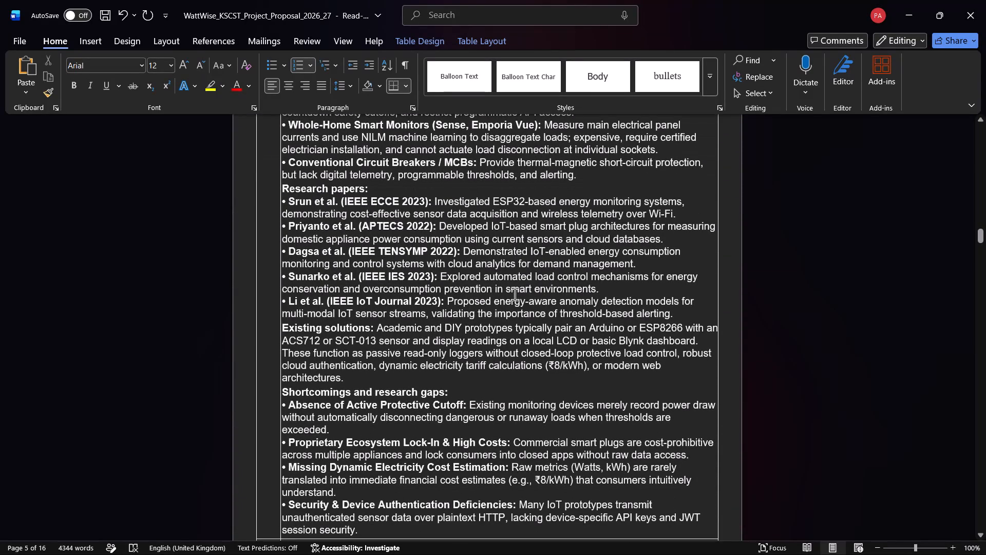
{"action": "scroll", "coordinate": [515, 294], "scroll_direction": "down", "scroll_amount": 1}
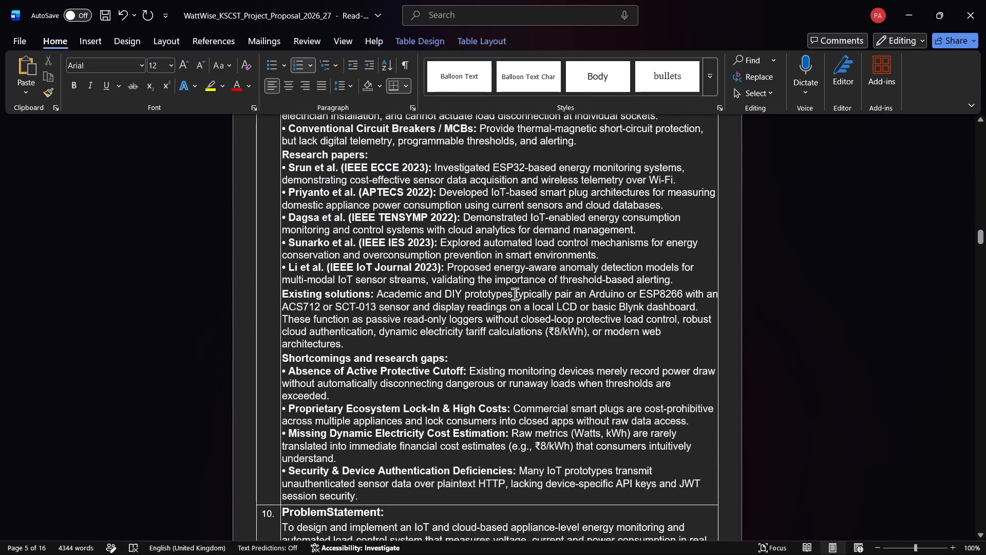
{"action": "scroll", "coordinate": [515, 294], "scroll_direction": "down", "scroll_amount": 1}
{"action": "scroll", "coordinate": [515, 294], "scroll_direction": "up", "scroll_amount": 1}
{"action": "scroll", "coordinate": [515, 294], "scroll_direction": "down", "scroll_amount": 1}
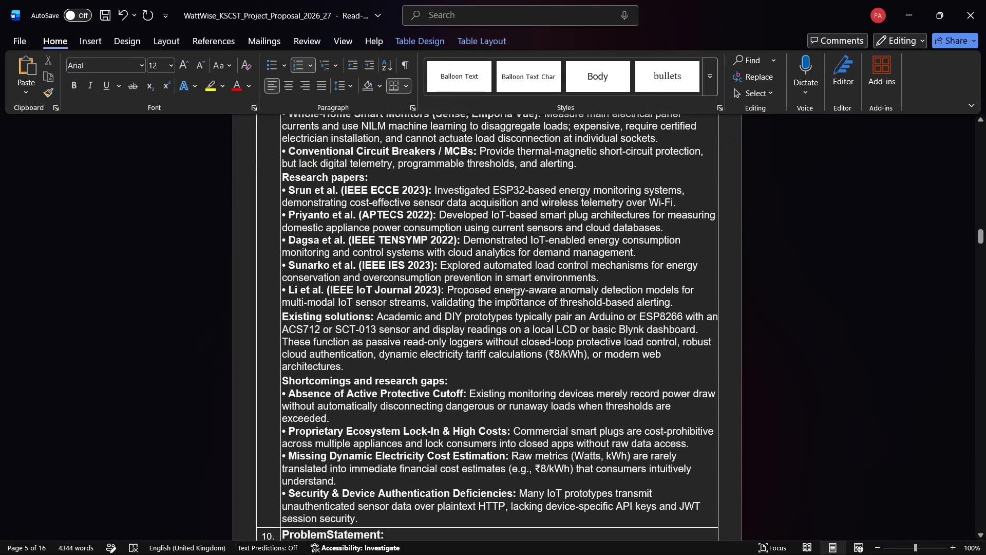
{"action": "scroll", "coordinate": [515, 294], "scroll_direction": "down", "scroll_amount": 1}
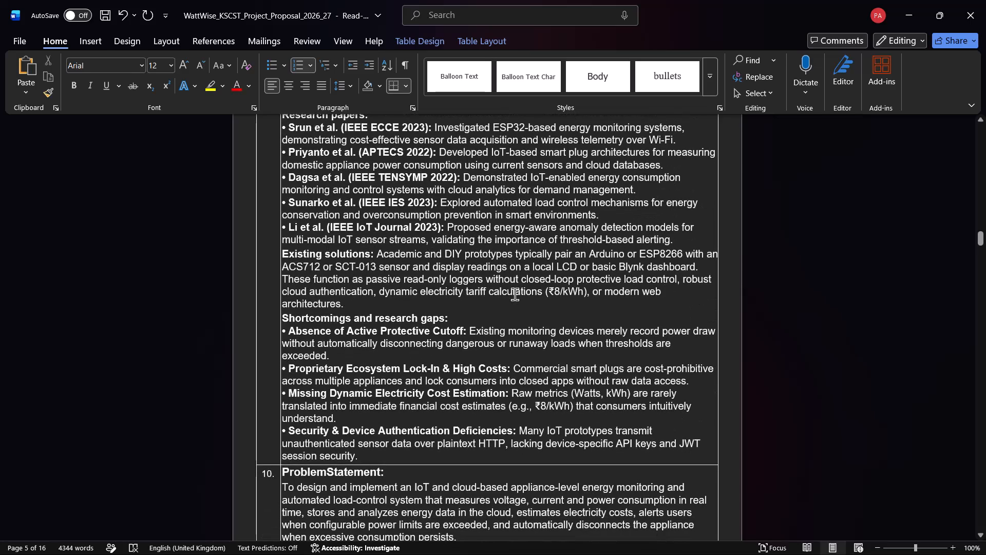
{"action": "scroll", "coordinate": [515, 294], "scroll_direction": "down", "scroll_amount": 1}
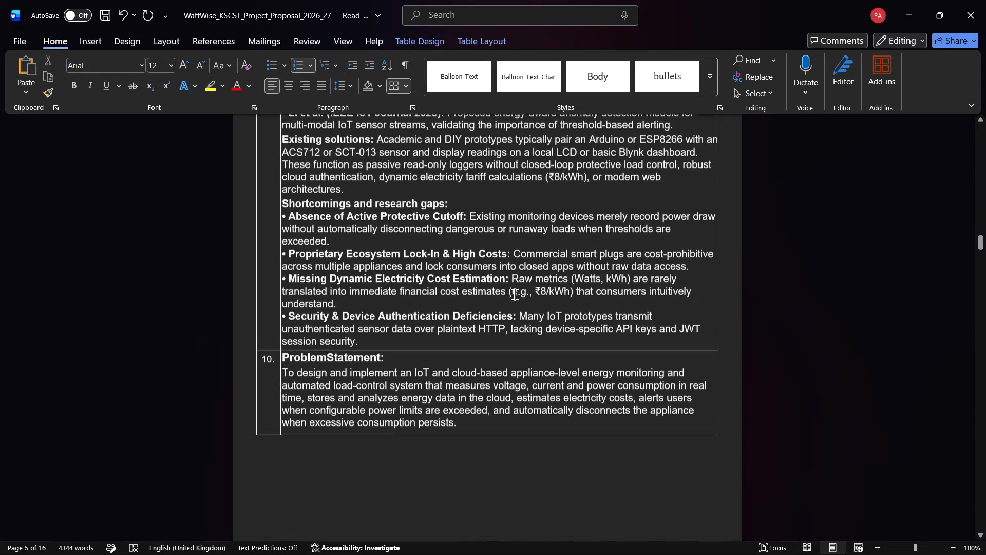
Read through the Objectives, Innovation / Novelty and Proposed Methodology sections, including the hardware components and methodology sequence.
{"action": "scroll", "coordinate": [515, 294], "scroll_direction": "down", "scroll_amount": 5}
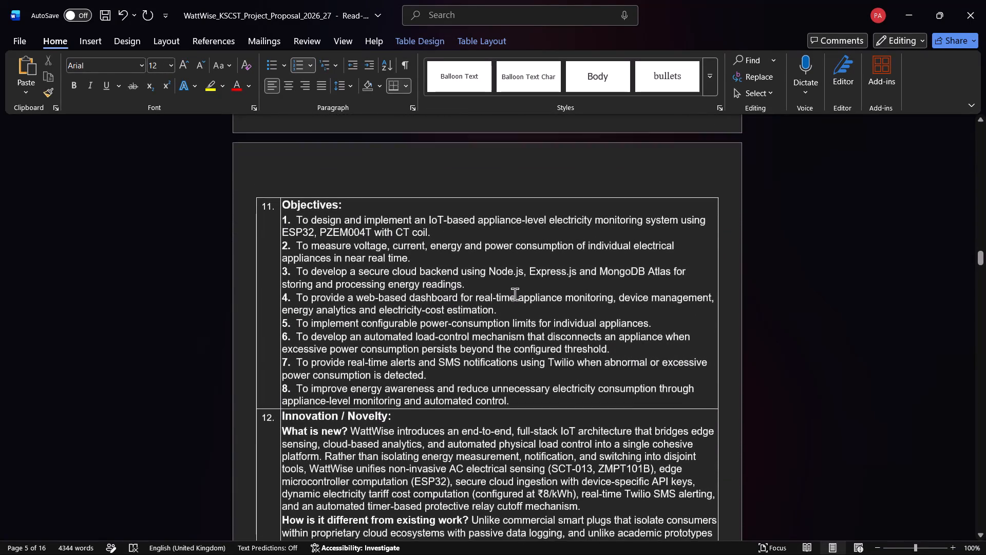
{"action": "scroll", "coordinate": [515, 294], "scroll_direction": "down", "scroll_amount": 2}
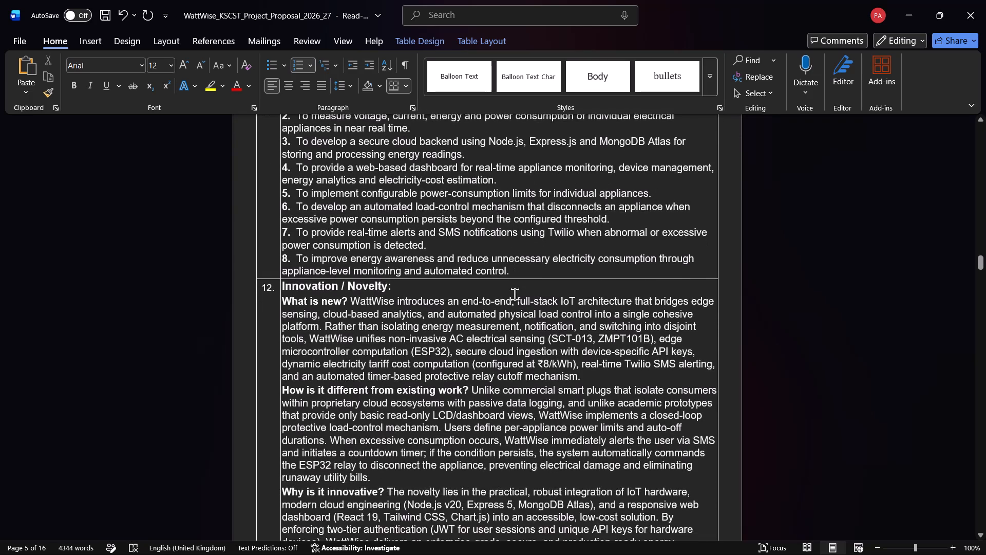
{"action": "scroll", "coordinate": [515, 294], "scroll_direction": "down", "scroll_amount": 4}
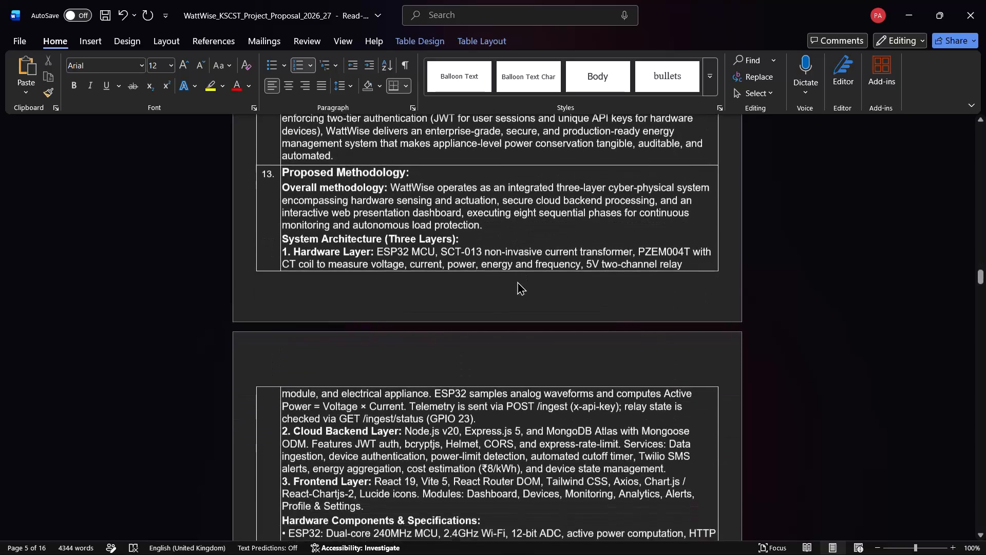
{"action": "scroll", "coordinate": [517, 281], "scroll_direction": "down", "scroll_amount": 2}
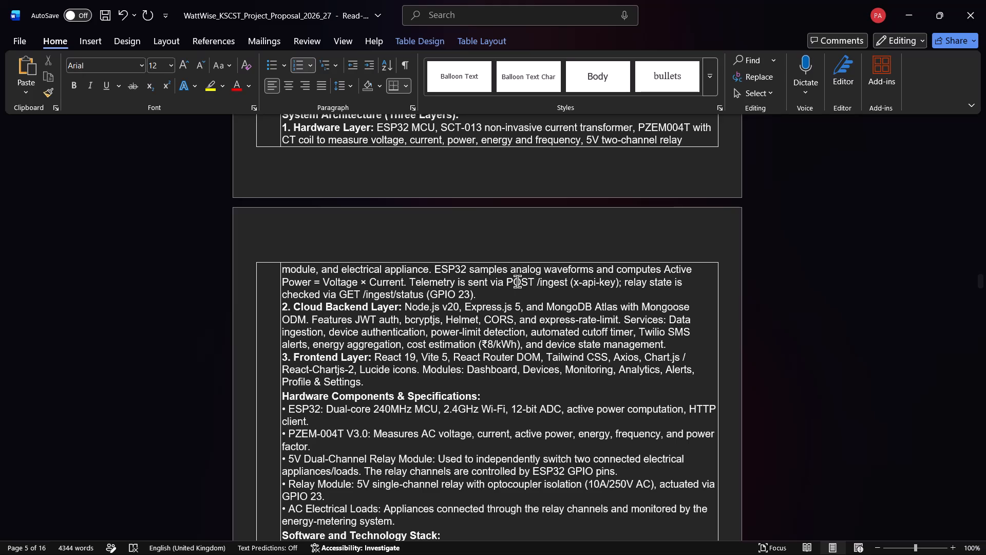
{"action": "scroll", "coordinate": [517, 281], "scroll_direction": "down", "scroll_amount": 1}
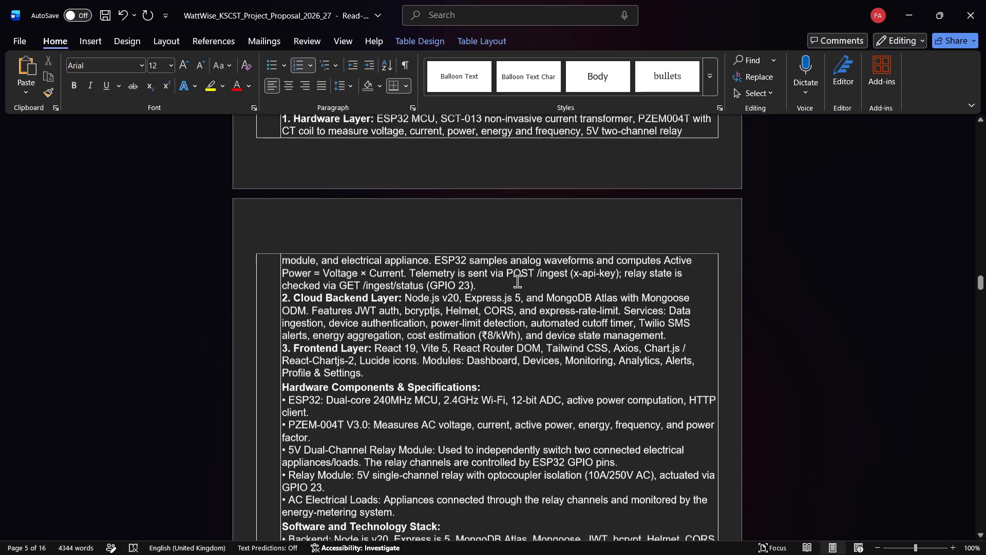
{"action": "scroll", "coordinate": [517, 281], "scroll_direction": "down", "scroll_amount": 3}
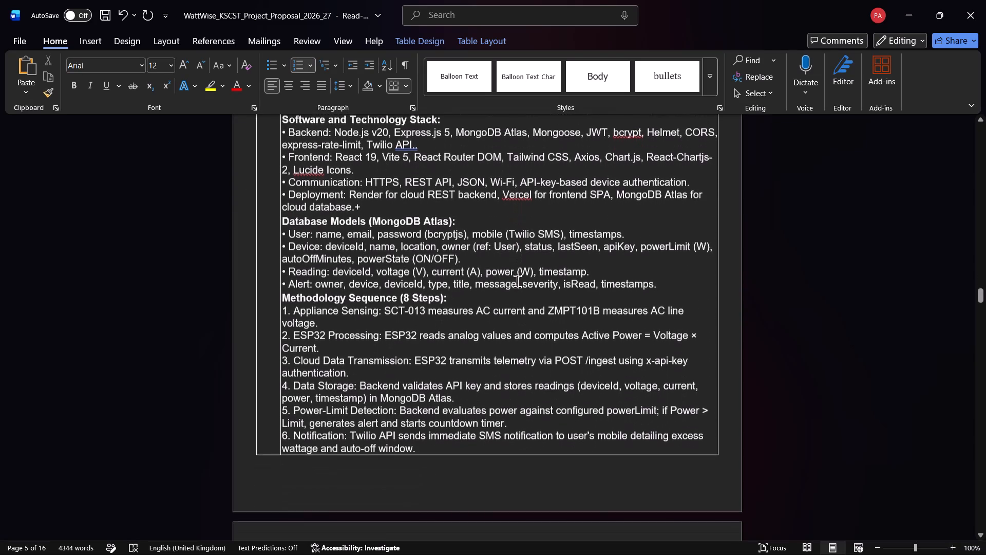
{"action": "scroll", "coordinate": [517, 281], "scroll_direction": "down", "scroll_amount": 3}
Look through Expected Deliverables, Expected Outcomes and Impact, and Relevance, down to the blank space below the project schedule table.
{"action": "scroll", "coordinate": [517, 281], "scroll_direction": "down", "scroll_amount": 2}
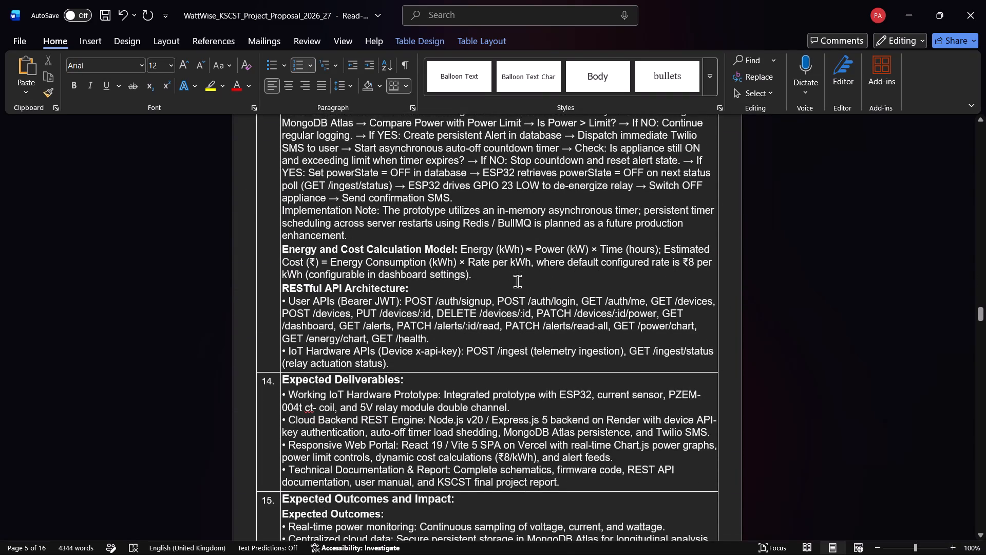
{"action": "scroll", "coordinate": [517, 281], "scroll_direction": "down", "scroll_amount": 3}
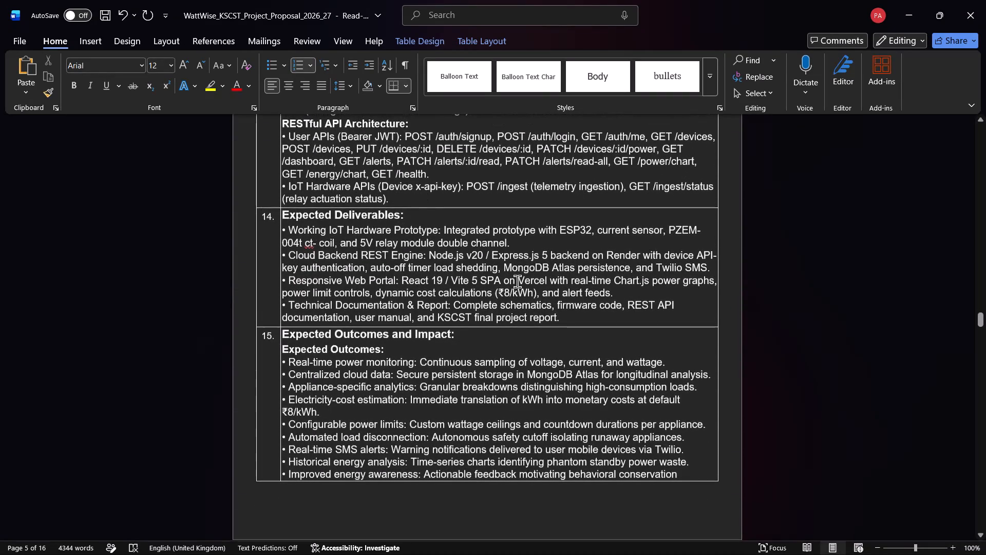
{"action": "scroll", "coordinate": [517, 281], "scroll_direction": "down", "scroll_amount": 4}
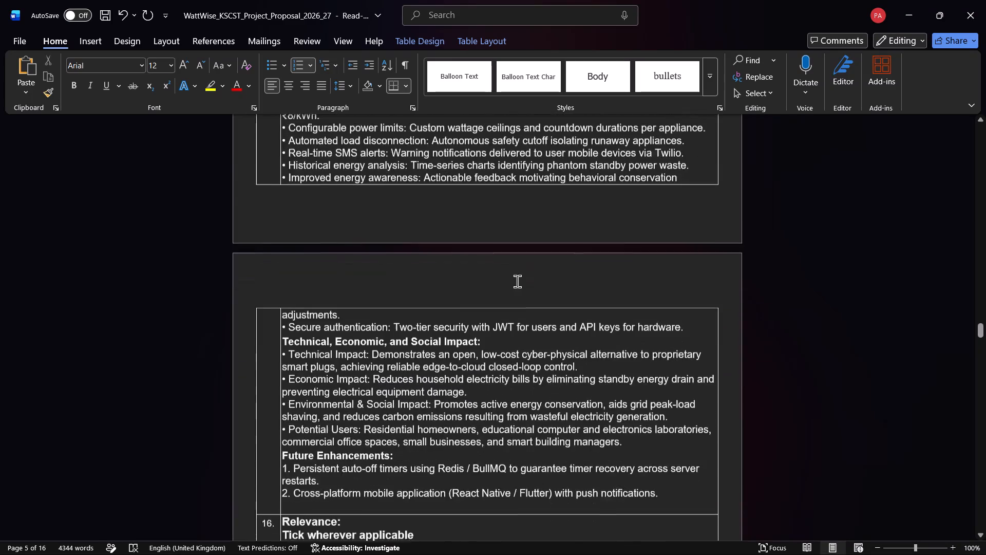
{"action": "scroll", "coordinate": [517, 281], "scroll_direction": "down", "scroll_amount": 5}
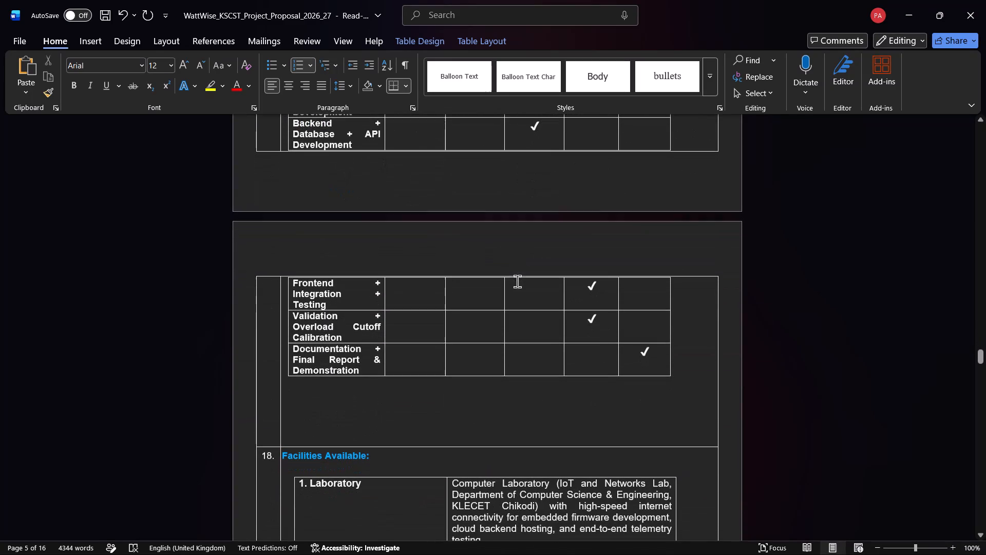
{"action": "left_click", "coordinate": [541, 388]}
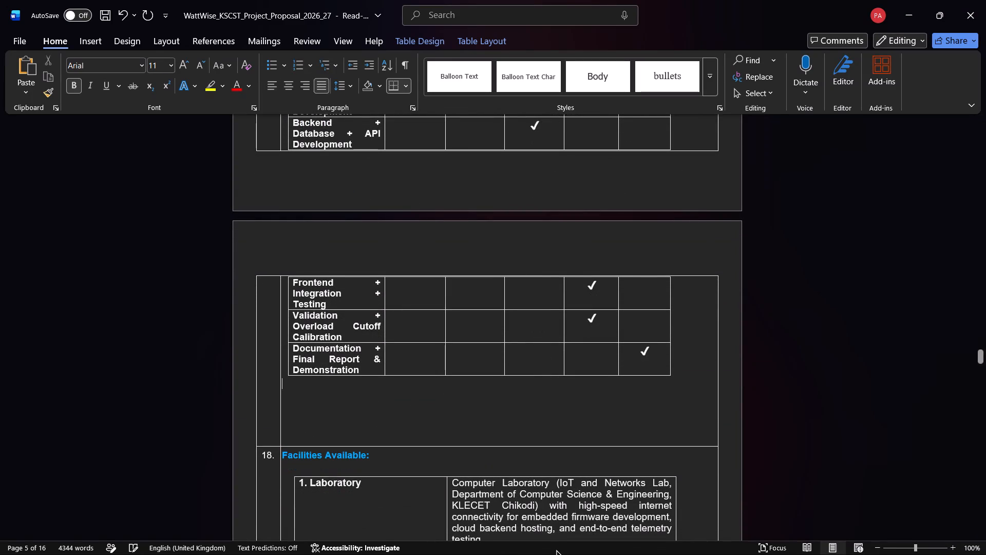
Review the Facilities Available table, the Major Requirements for the Project section and the Budget Estimate table.
{"action": "left_click", "coordinate": [560, 554]}
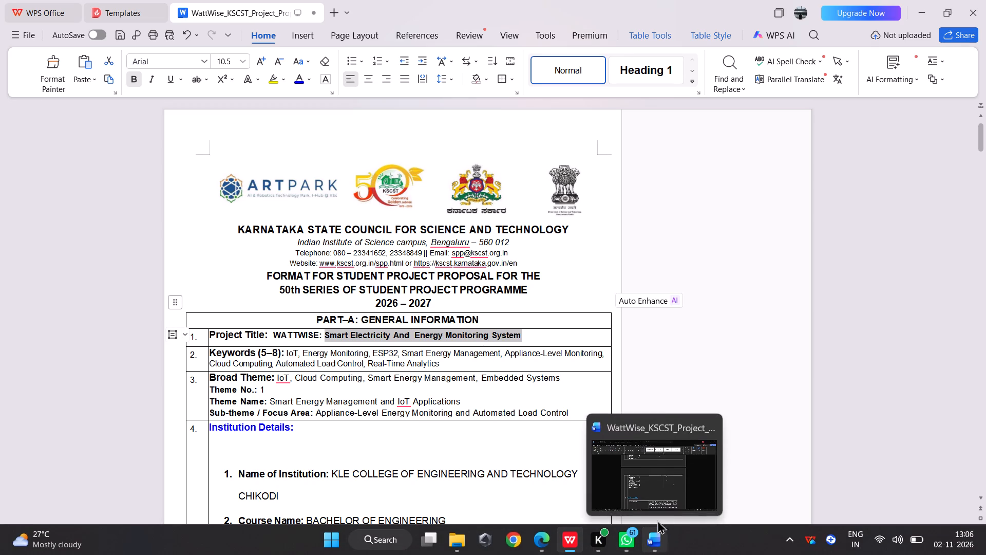
{"action": "left_click", "coordinate": [651, 486]}
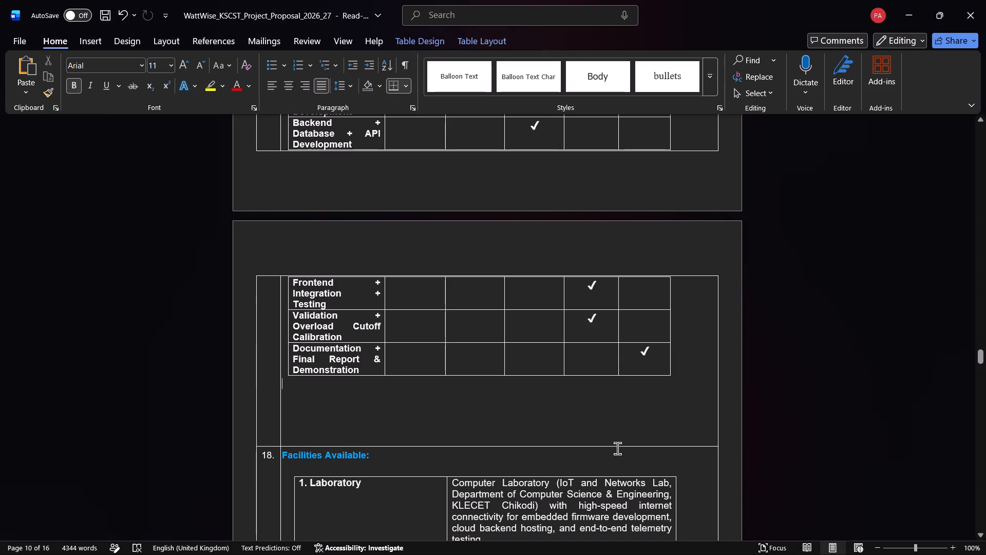
{"action": "scroll", "coordinate": [594, 394], "scroll_direction": "down", "scroll_amount": 4}
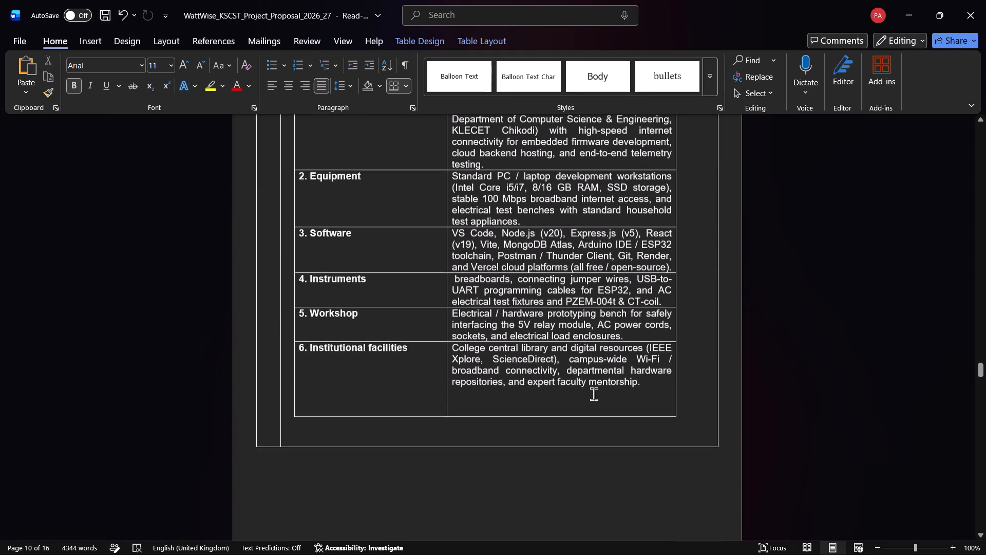
{"action": "scroll", "coordinate": [594, 394], "scroll_direction": "down", "scroll_amount": 3}
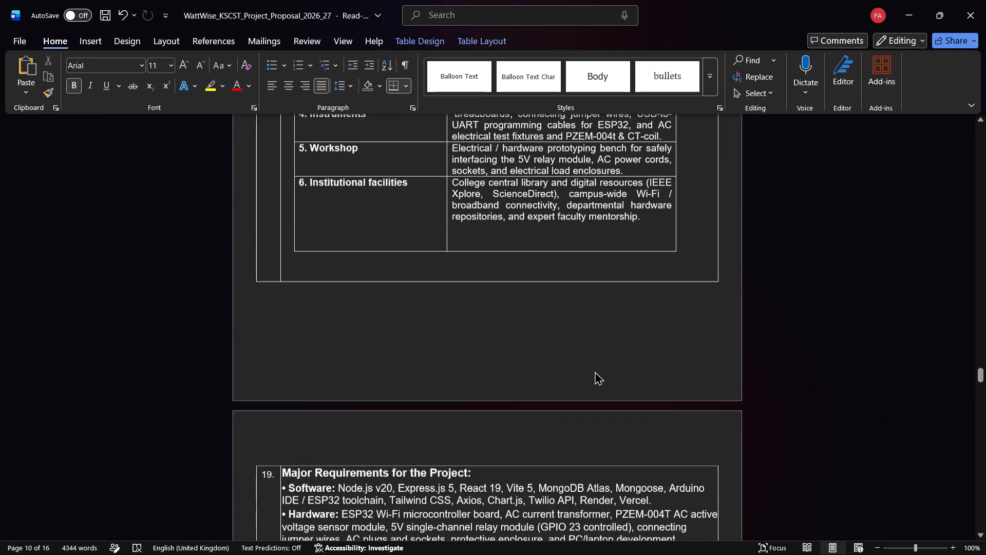
{"action": "scroll", "coordinate": [595, 371], "scroll_direction": "down", "scroll_amount": 2}
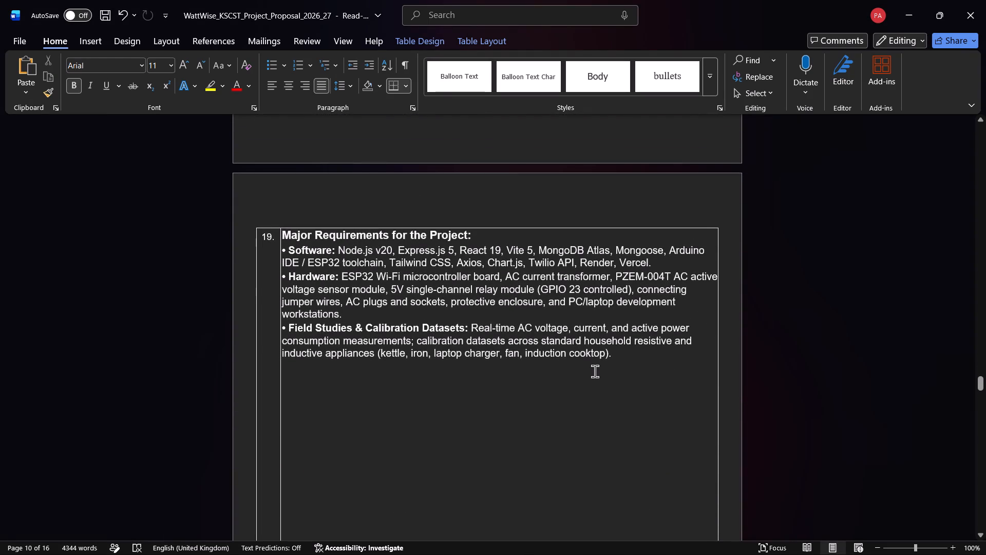
{"action": "scroll", "coordinate": [595, 371], "scroll_direction": "down", "scroll_amount": 3}
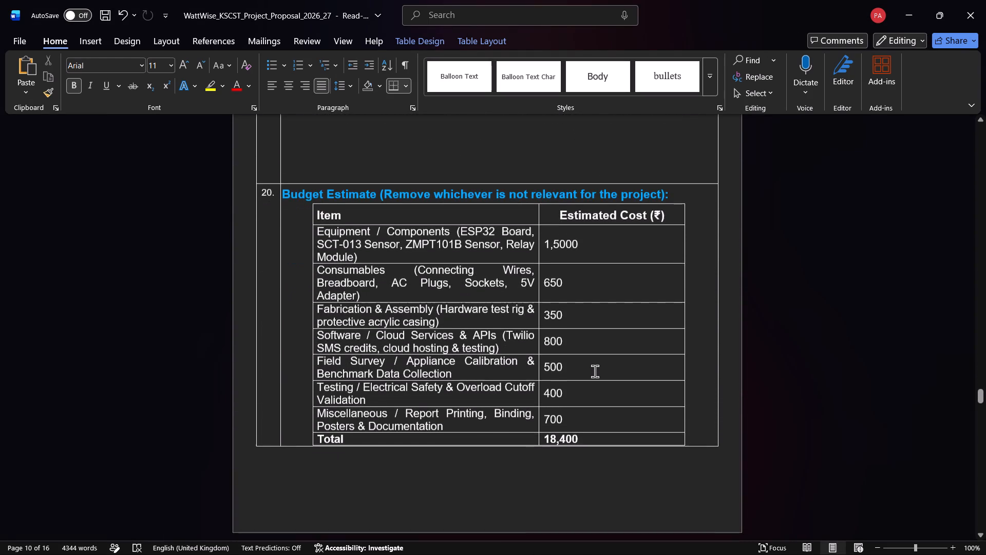
{"action": "scroll", "coordinate": [595, 371], "scroll_direction": "down", "scroll_amount": 2}
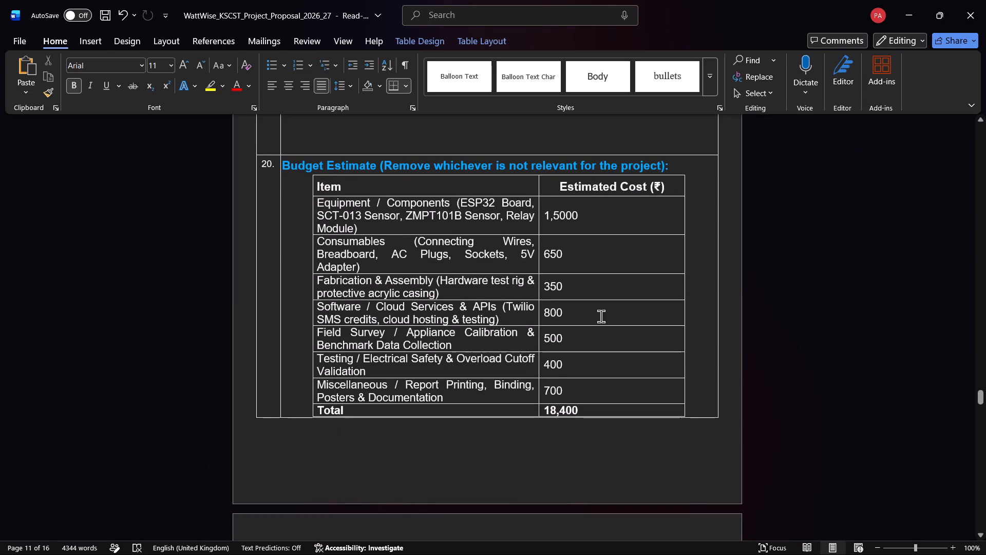
Correct the comma placement in the Equipment / Components estimated cost so it reads 15,000.
{"action": "left_click", "coordinate": [556, 211]}
{"action": "key", "text": "Left"}
{"action": "key", "text": "BackSpace"}
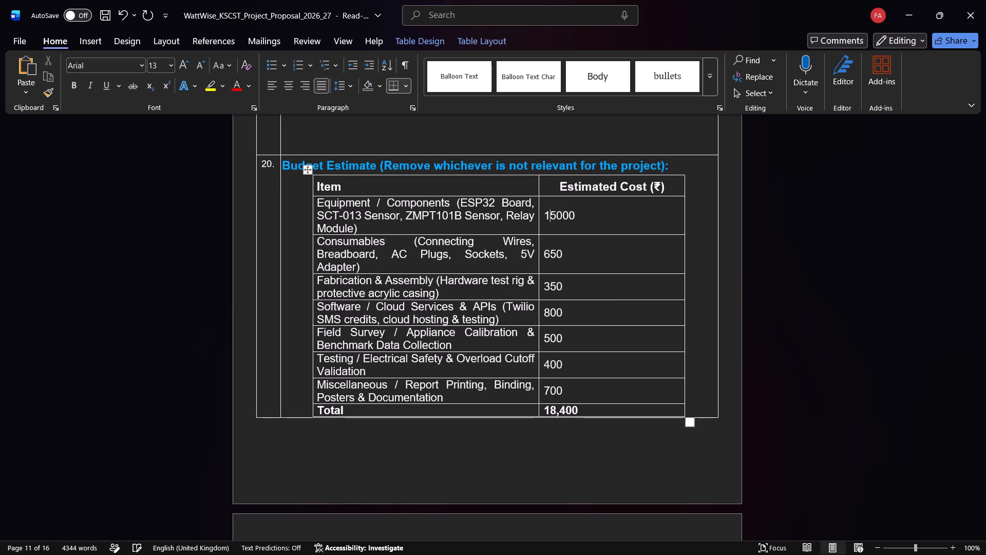
{"action": "key", "text": "Right"}
{"action": "key", "text": "comma"}
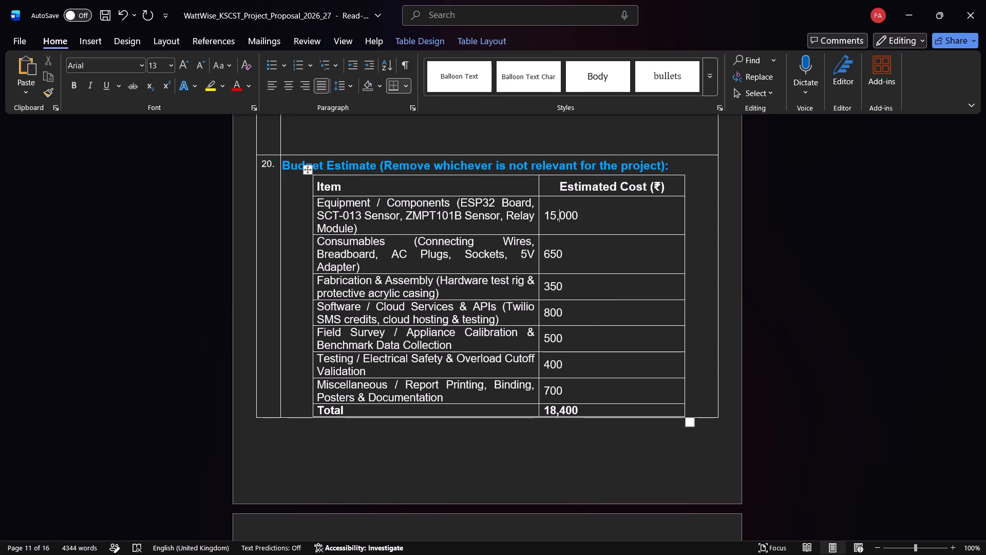
{"action": "right_click", "coordinate": [556, 211]}
{"action": "scroll", "coordinate": [556, 211], "scroll_direction": "down", "scroll_amount": 1}
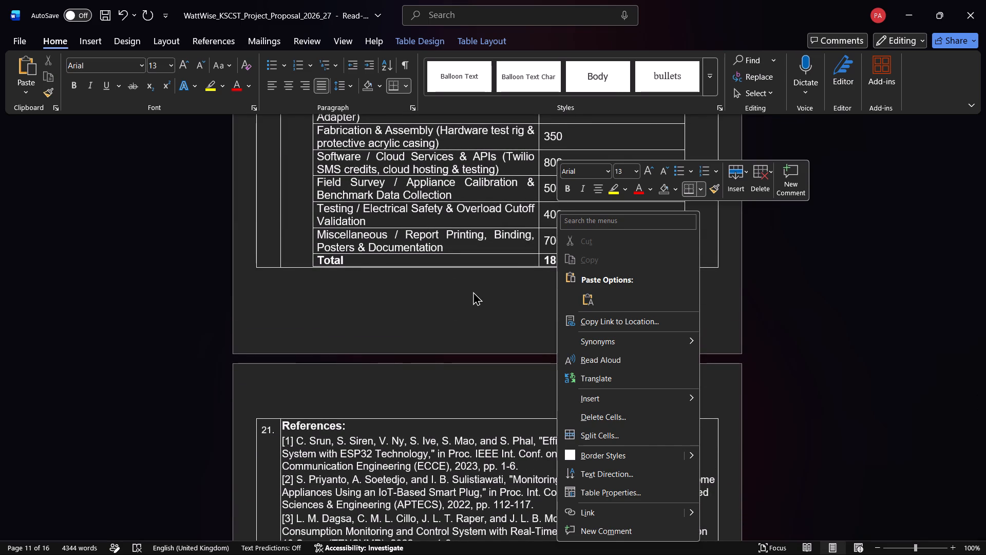
{"action": "left_click", "coordinate": [472, 293]}
{"action": "scroll", "coordinate": [472, 293], "scroll_direction": "up", "scroll_amount": 1}
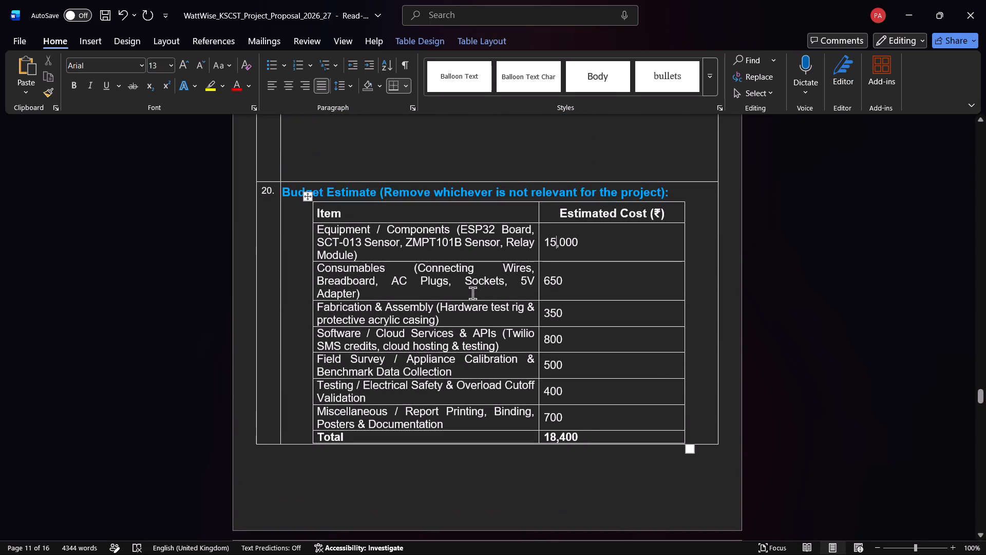
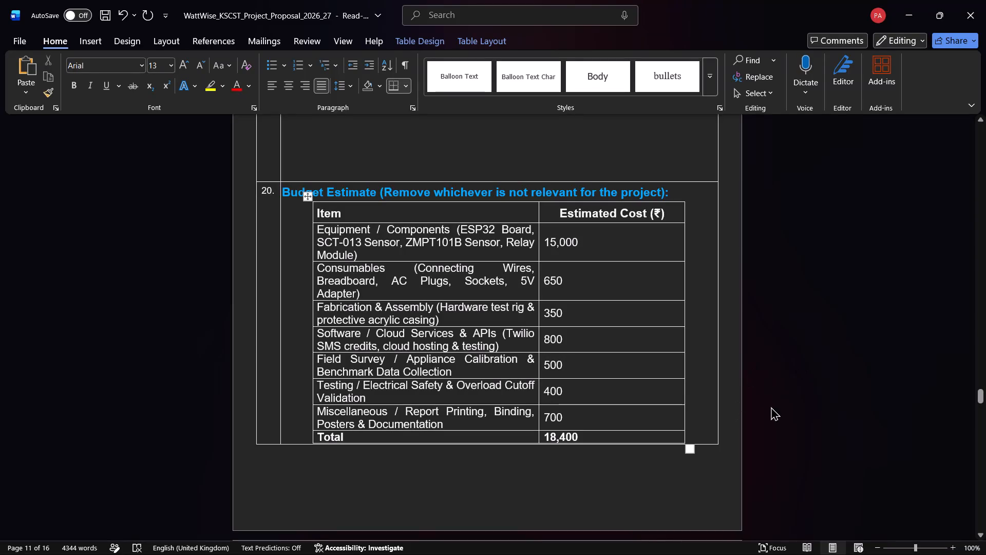
Widen the Budget Estimate table slightly so the Consumables item description wraps onto two lines.
{"action": "left_click_drag", "start_coordinate": [693, 452], "coordinate": [691, 463]}
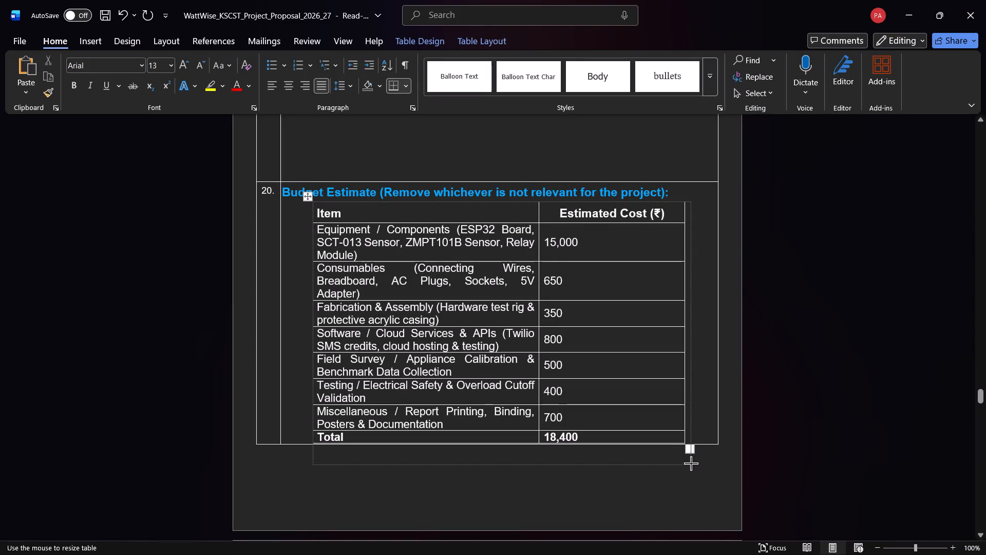
{"action": "left_click_drag", "start_coordinate": [691, 463], "coordinate": [690, 440]}
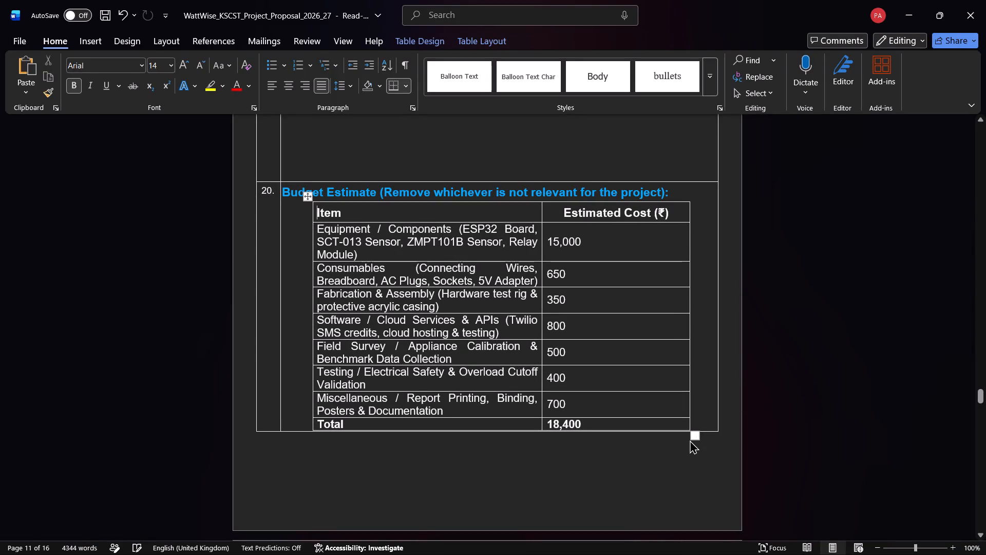
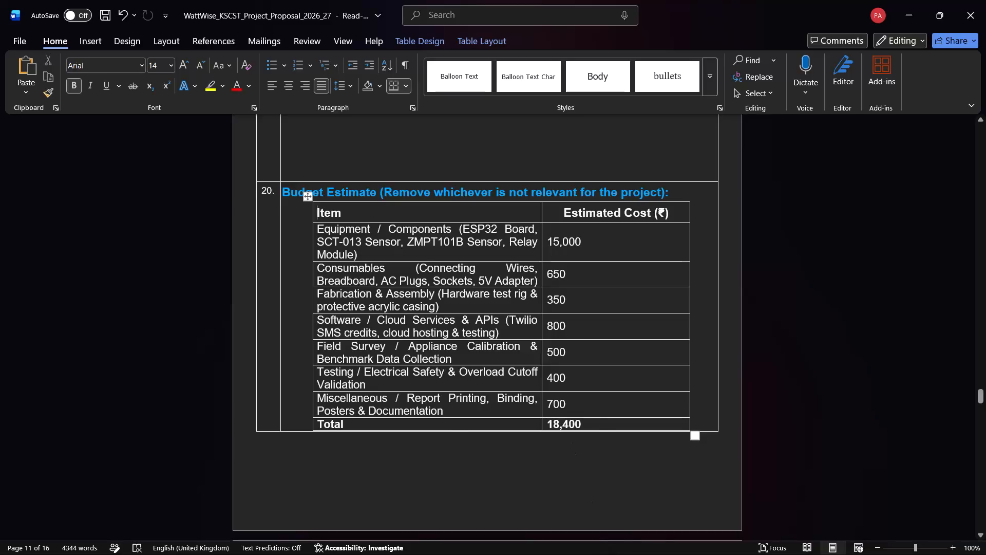
Review Part A from the project title and institution details through the guide, student team and SPP coordinator details.
{"action": "scroll", "coordinate": [543, 297], "scroll_direction": "up", "scroll_amount": 13}
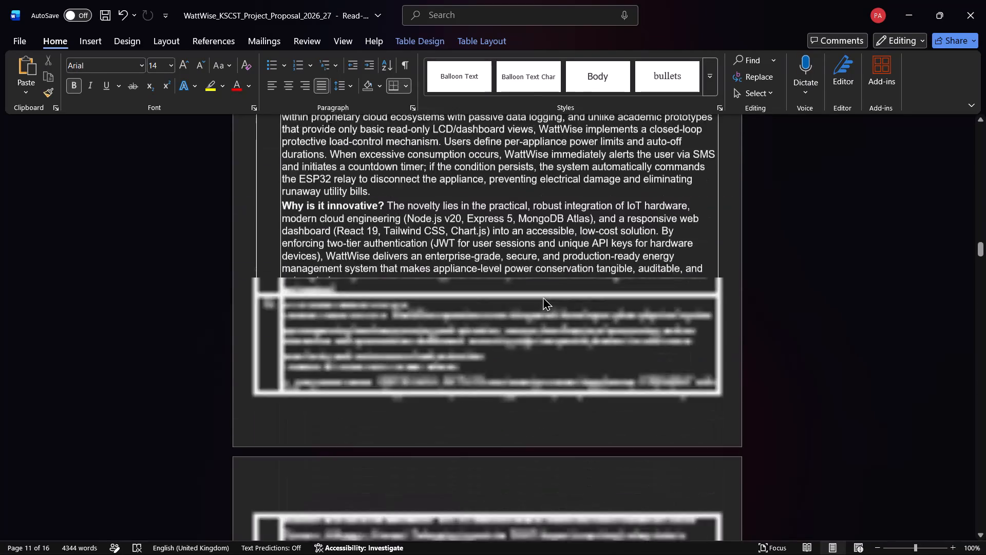
{"action": "scroll", "coordinate": [543, 297], "scroll_direction": "up", "scroll_amount": 20}
{"action": "scroll", "coordinate": [543, 297], "scroll_direction": "up", "scroll_amount": 11}
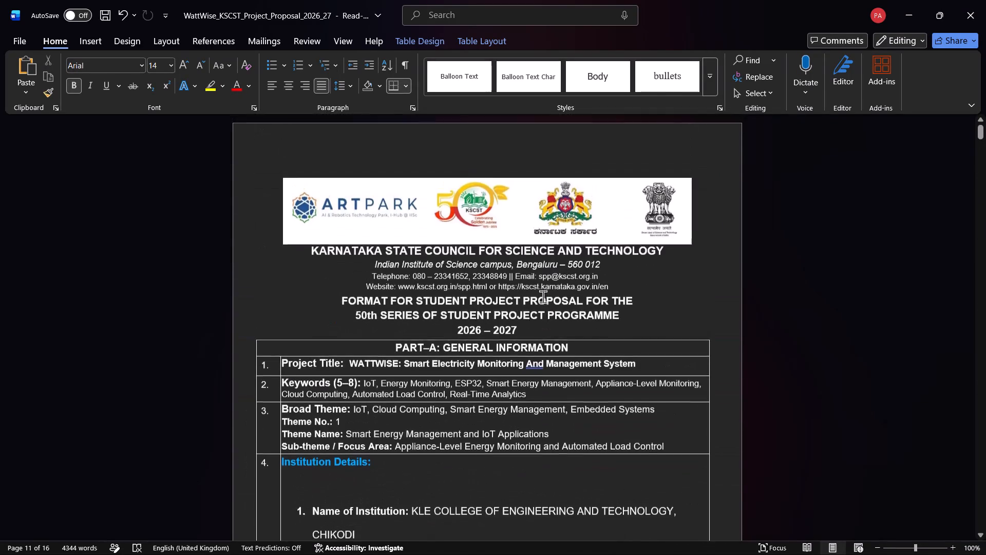
{"action": "scroll", "coordinate": [543, 297], "scroll_direction": "up", "scroll_amount": 20}
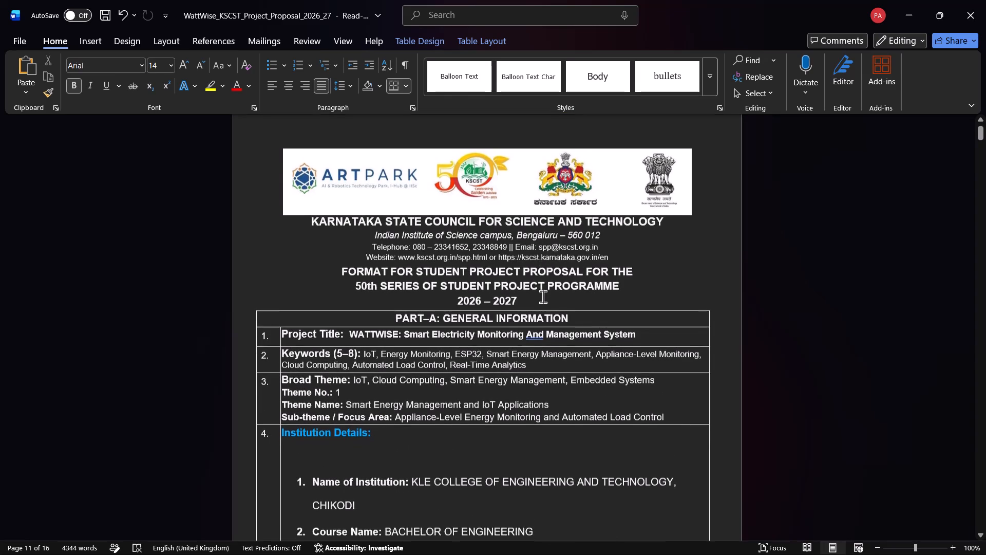
{"action": "scroll", "coordinate": [545, 294], "scroll_direction": "down", "scroll_amount": 1}
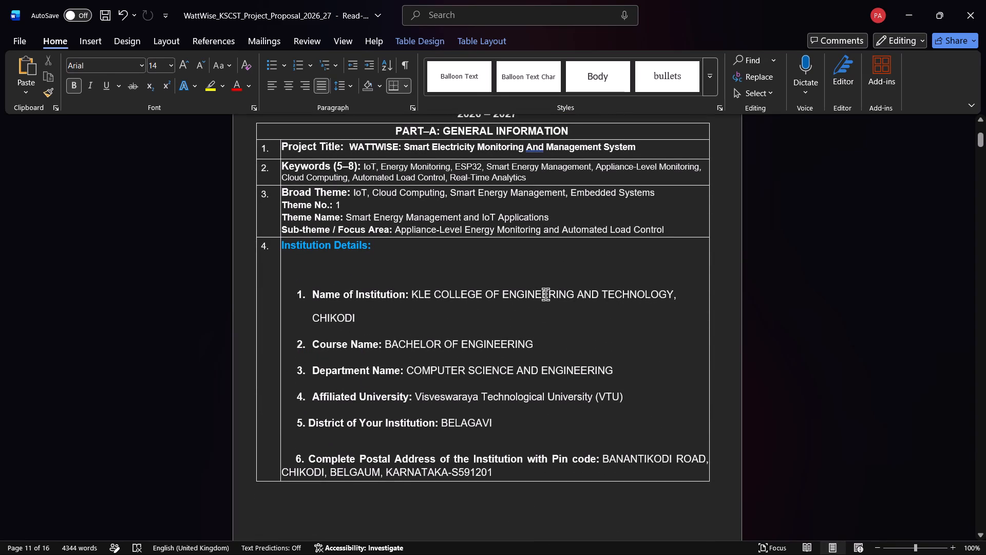
{"action": "scroll", "coordinate": [545, 294], "scroll_direction": "up", "scroll_amount": 1}
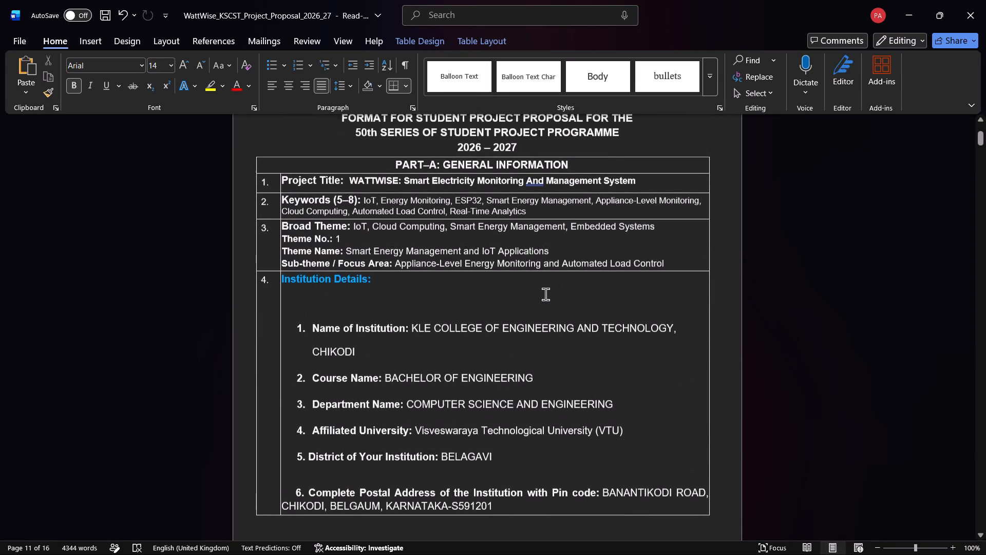
{"action": "scroll", "coordinate": [545, 294], "scroll_direction": "up", "scroll_amount": 1}
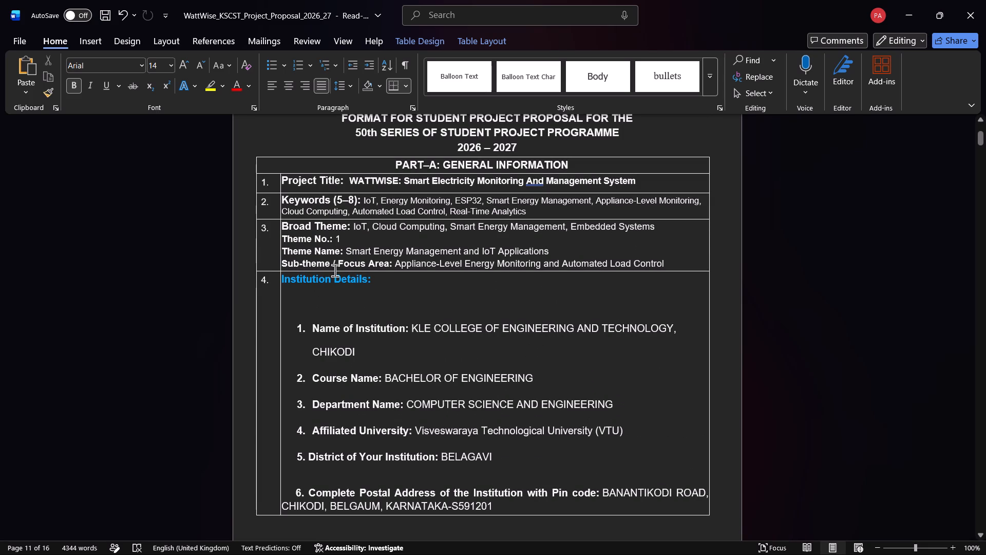
{"action": "left_click", "coordinate": [384, 244]}
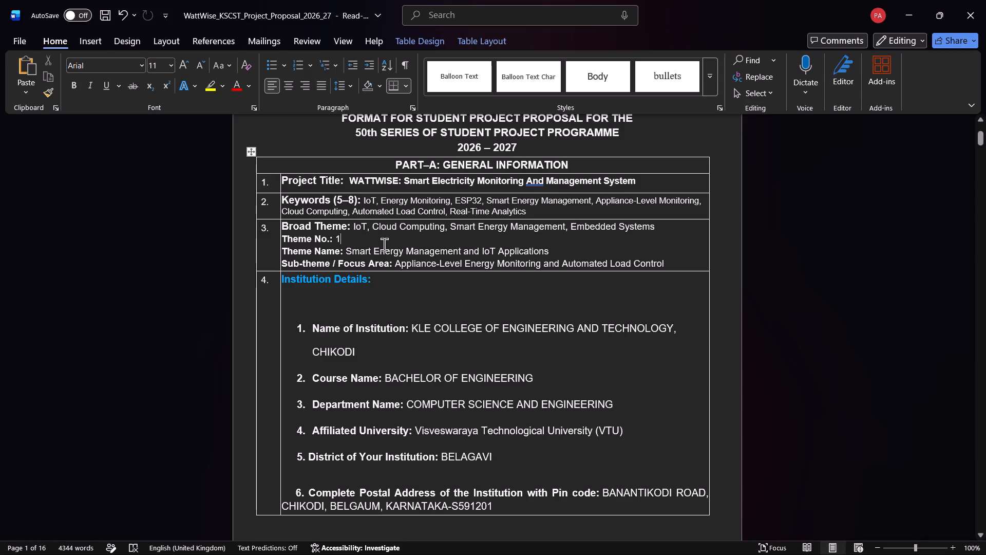
{"action": "scroll", "coordinate": [384, 244], "scroll_direction": "down", "scroll_amount": 4}
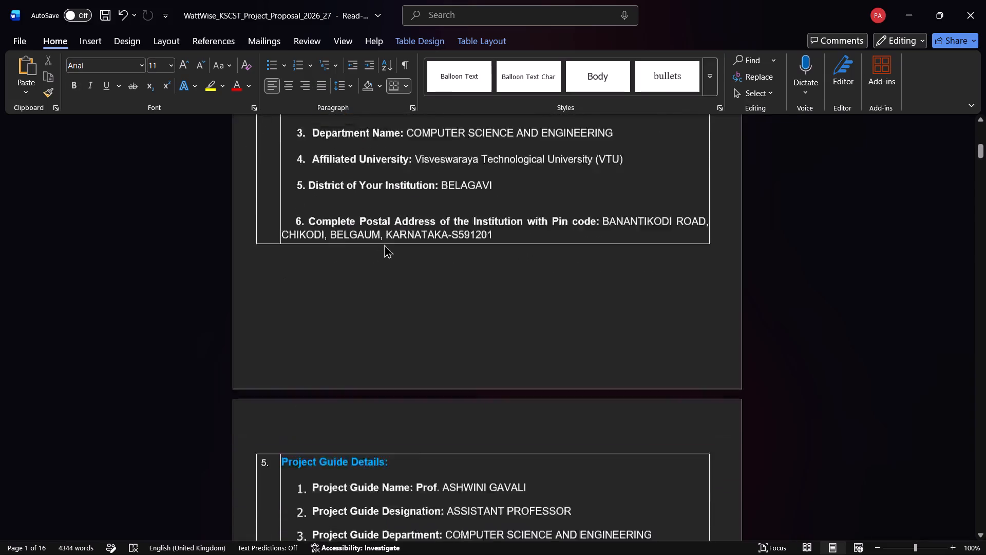
{"action": "scroll", "coordinate": [384, 244], "scroll_direction": "down", "scroll_amount": 5}
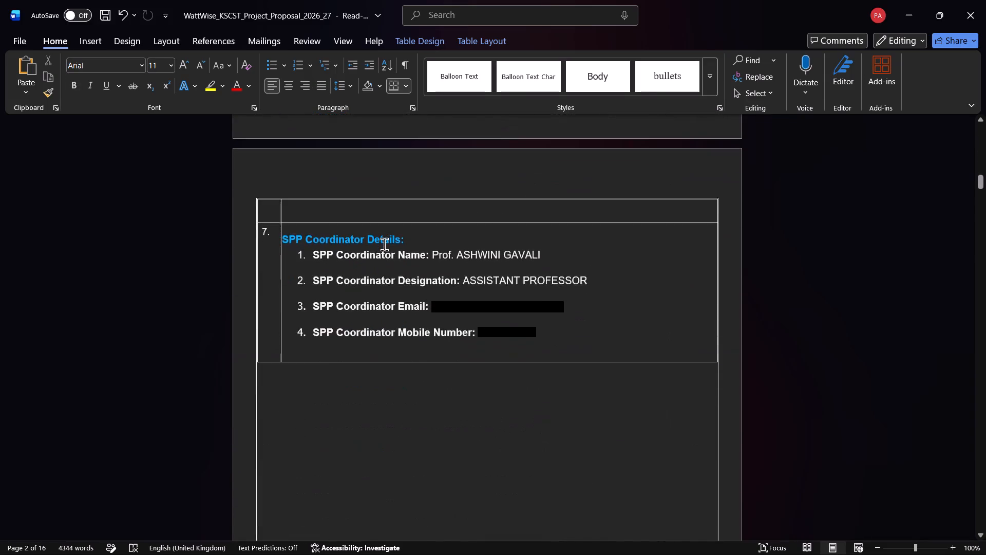
{"action": "scroll", "coordinate": [384, 244], "scroll_direction": "up", "scroll_amount": 2}
{"action": "right_click", "coordinate": [384, 244]}
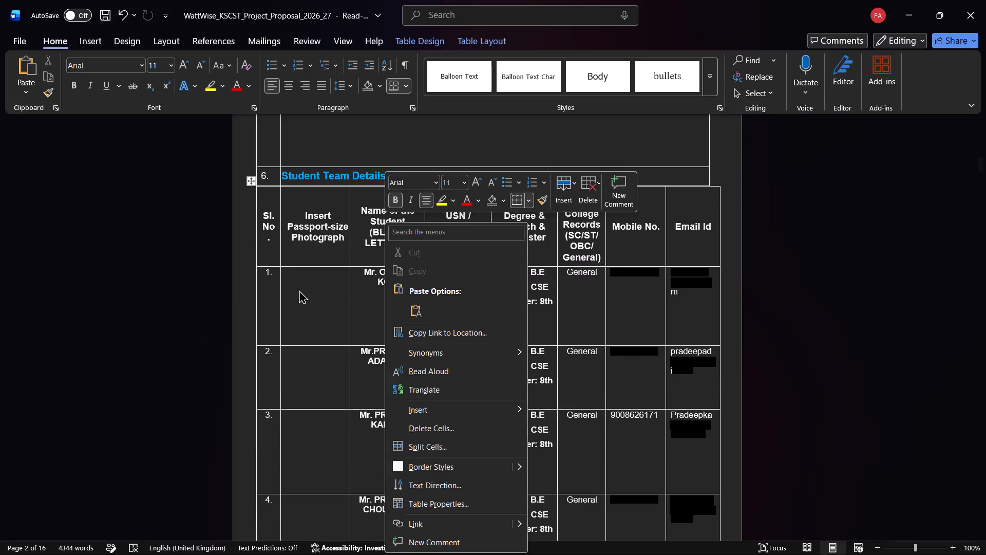
{"action": "left_click", "coordinate": [299, 289]}
{"action": "scroll", "coordinate": [353, 313], "scroll_direction": "down", "scroll_amount": 2}
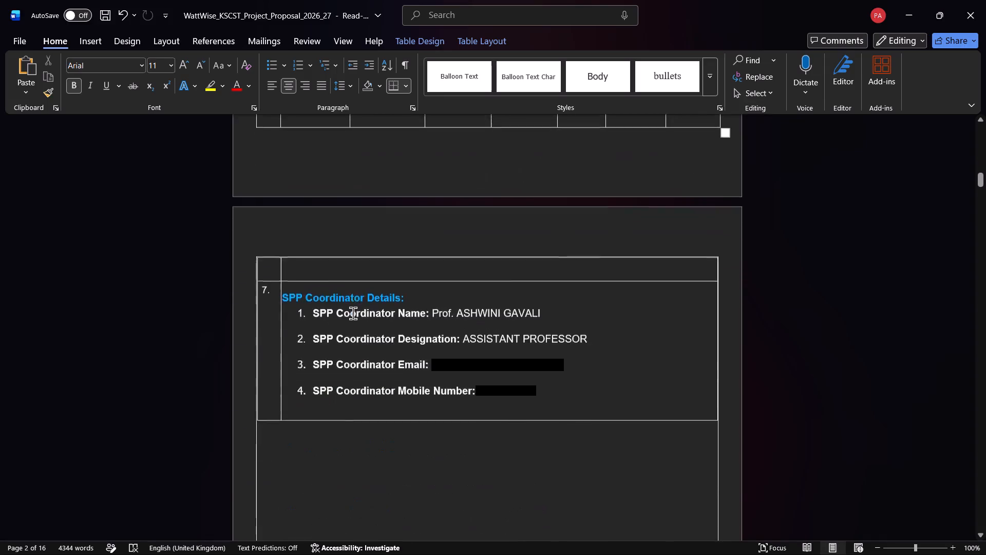
Review Part B from the background and existing work through the hardware, outcomes, work plan, facilities and major requirements.
{"action": "scroll", "coordinate": [353, 313], "scroll_direction": "down", "scroll_amount": 7}
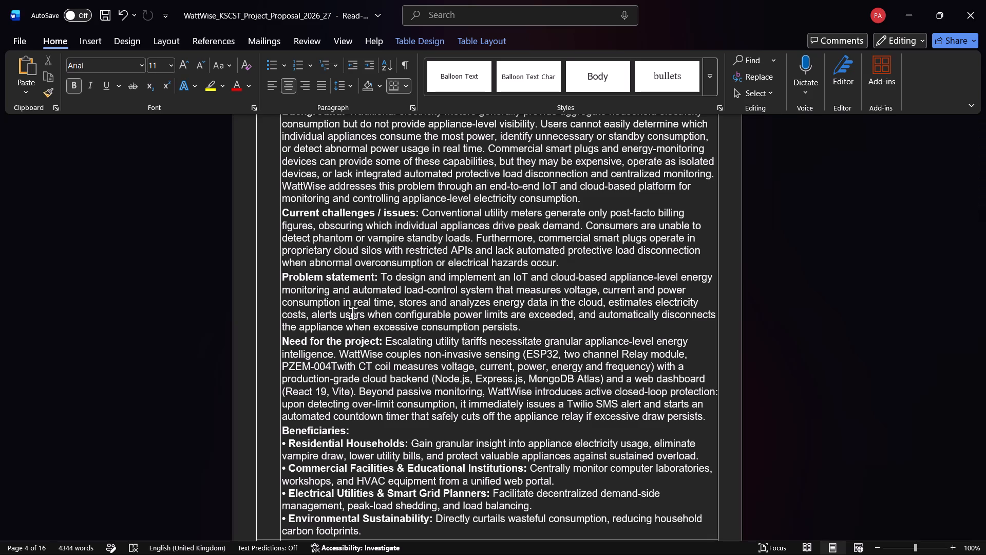
{"action": "scroll", "coordinate": [353, 313], "scroll_direction": "down", "scroll_amount": 1}
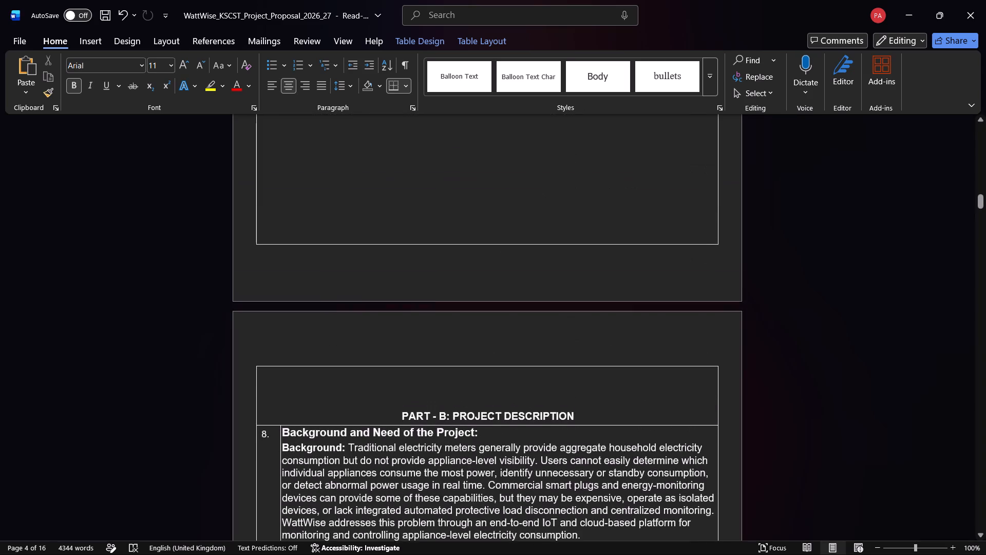
{"action": "scroll", "coordinate": [353, 313], "scroll_direction": "down", "scroll_amount": 3}
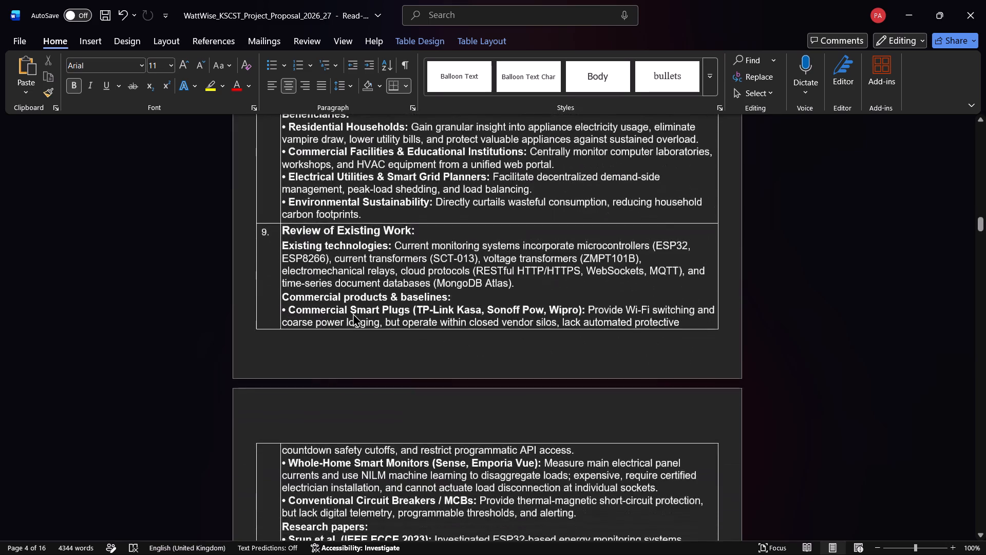
{"action": "scroll", "coordinate": [353, 313], "scroll_direction": "down", "scroll_amount": 3}
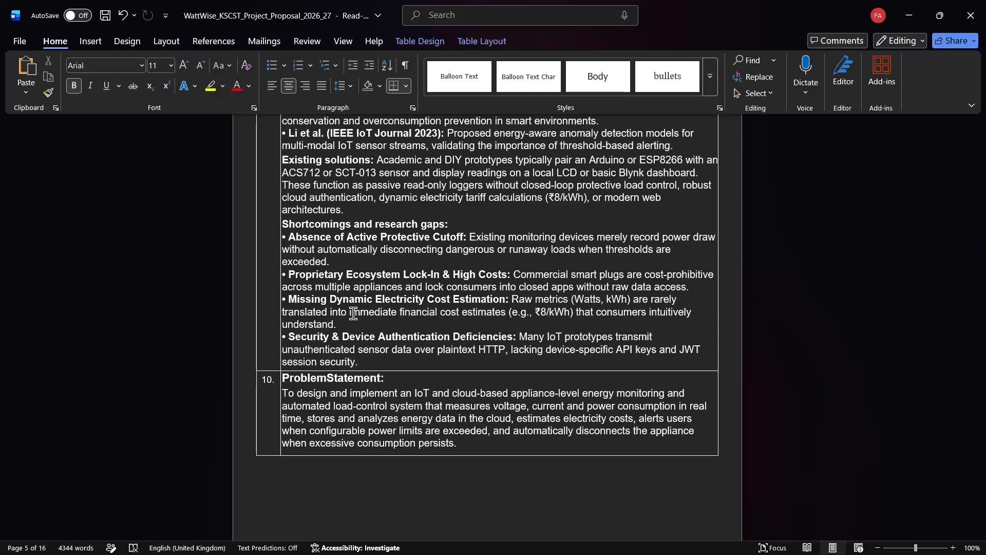
{"action": "scroll", "coordinate": [353, 313], "scroll_direction": "down", "scroll_amount": 6}
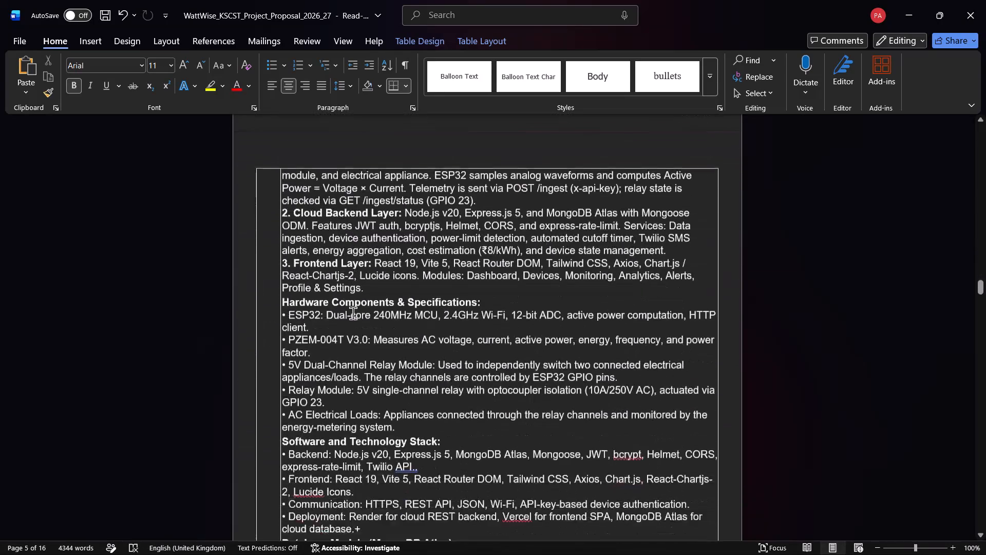
{"action": "scroll", "coordinate": [353, 313], "scroll_direction": "down", "scroll_amount": 7}
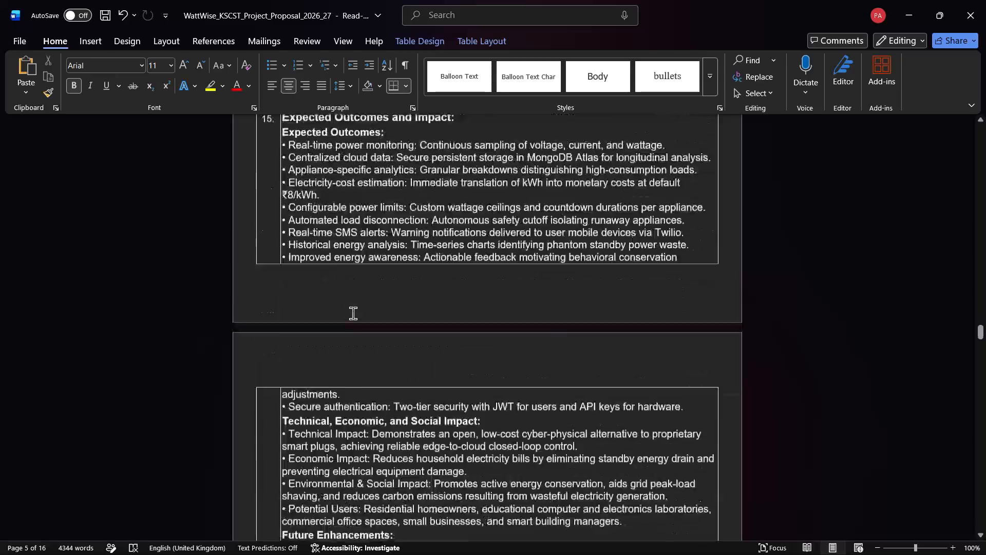
{"action": "scroll", "coordinate": [353, 313], "scroll_direction": "down", "scroll_amount": 5}
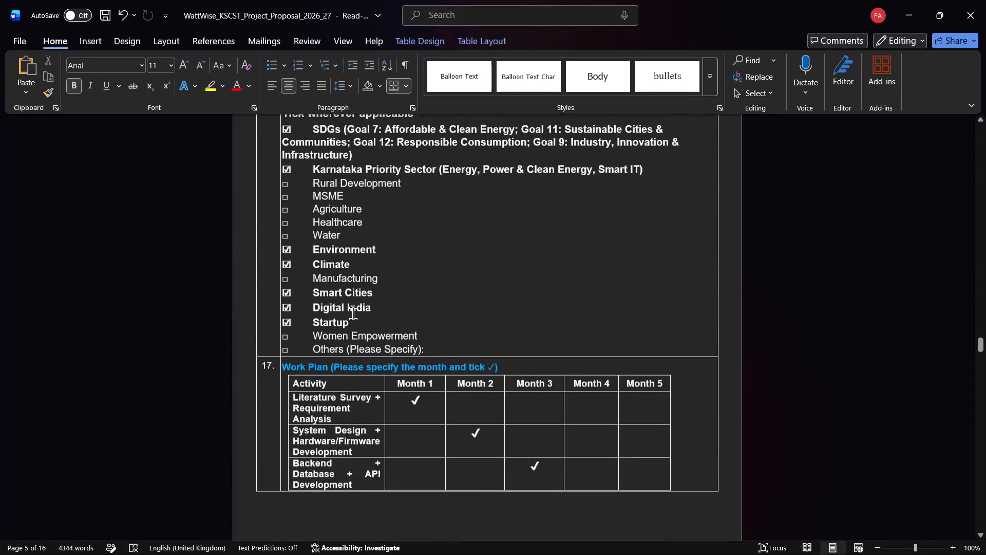
{"action": "scroll", "coordinate": [353, 313], "scroll_direction": "down", "scroll_amount": 4}
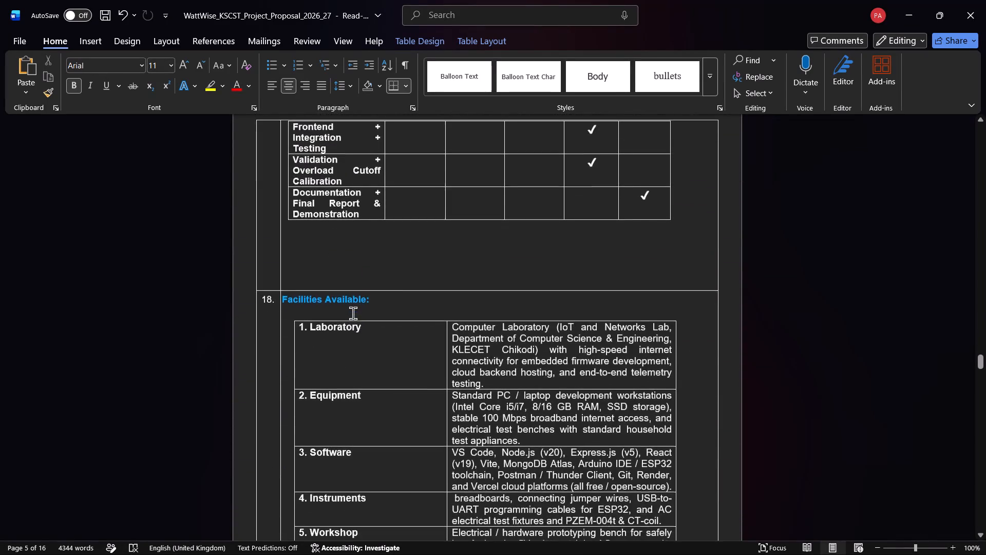
{"action": "scroll", "coordinate": [353, 313], "scroll_direction": "down", "scroll_amount": 4}
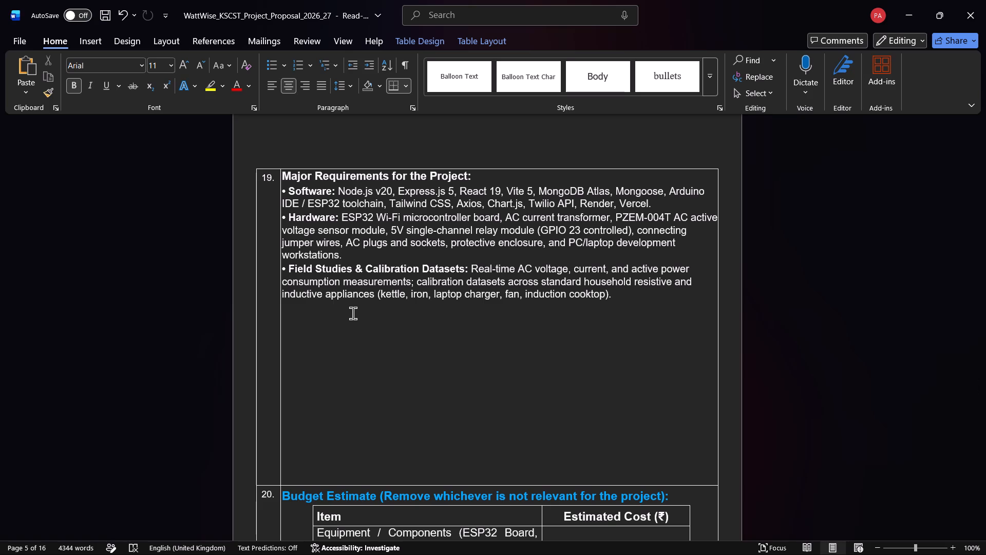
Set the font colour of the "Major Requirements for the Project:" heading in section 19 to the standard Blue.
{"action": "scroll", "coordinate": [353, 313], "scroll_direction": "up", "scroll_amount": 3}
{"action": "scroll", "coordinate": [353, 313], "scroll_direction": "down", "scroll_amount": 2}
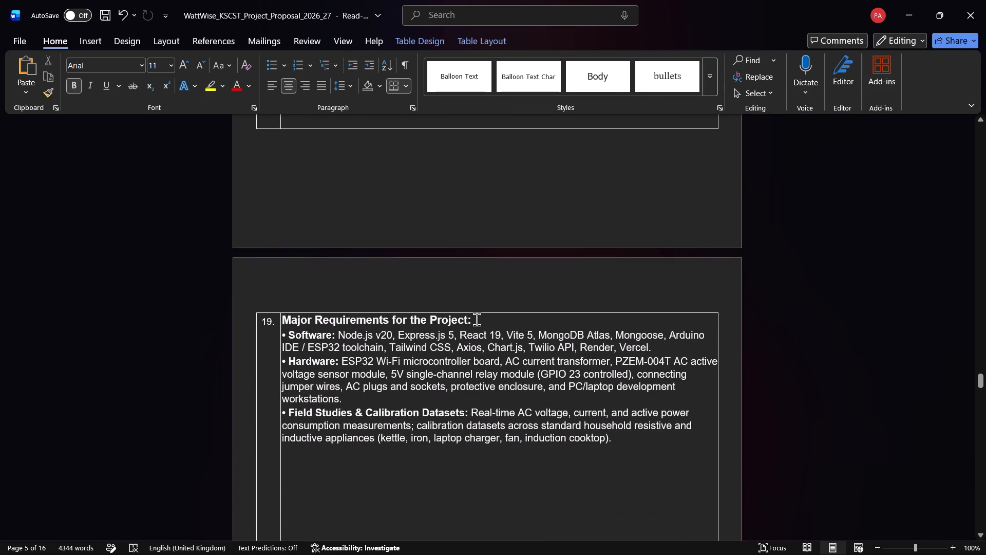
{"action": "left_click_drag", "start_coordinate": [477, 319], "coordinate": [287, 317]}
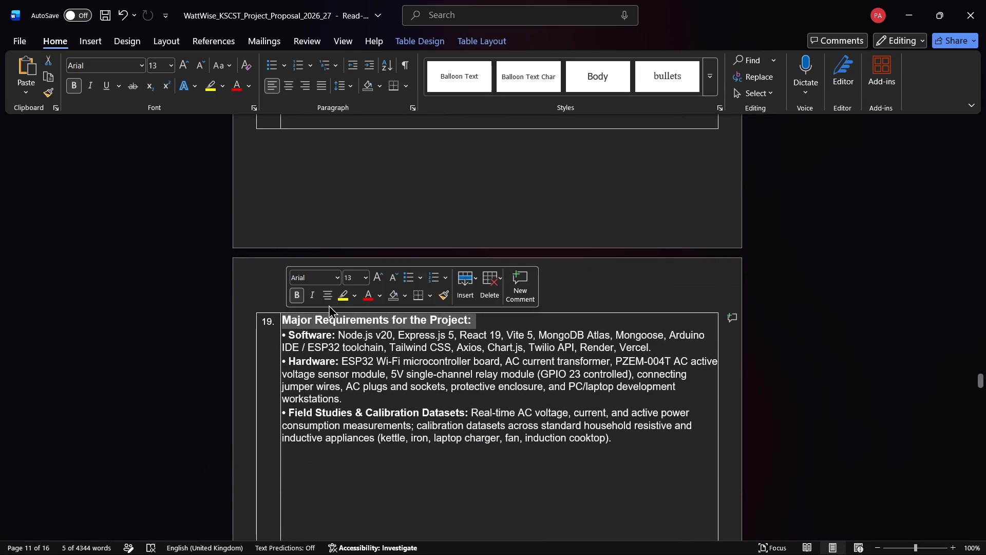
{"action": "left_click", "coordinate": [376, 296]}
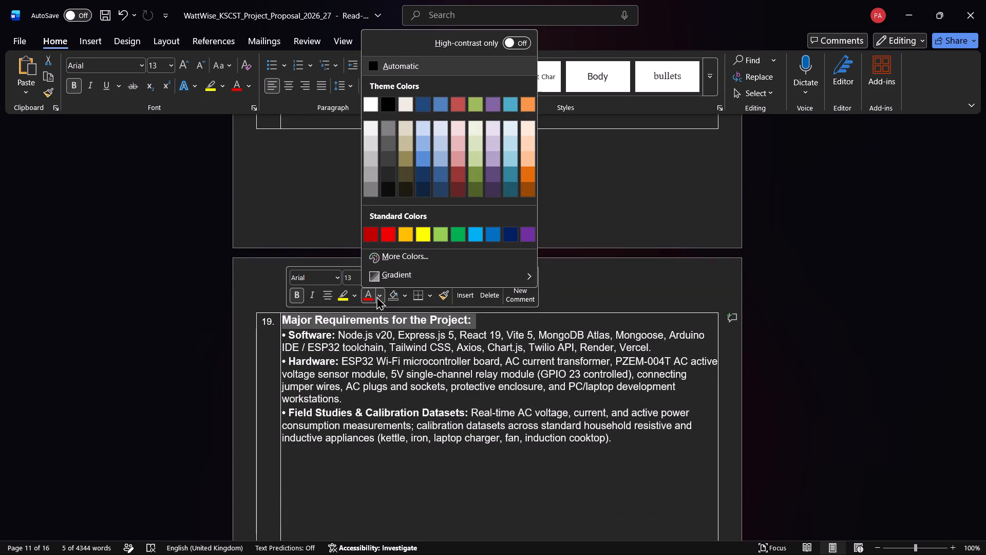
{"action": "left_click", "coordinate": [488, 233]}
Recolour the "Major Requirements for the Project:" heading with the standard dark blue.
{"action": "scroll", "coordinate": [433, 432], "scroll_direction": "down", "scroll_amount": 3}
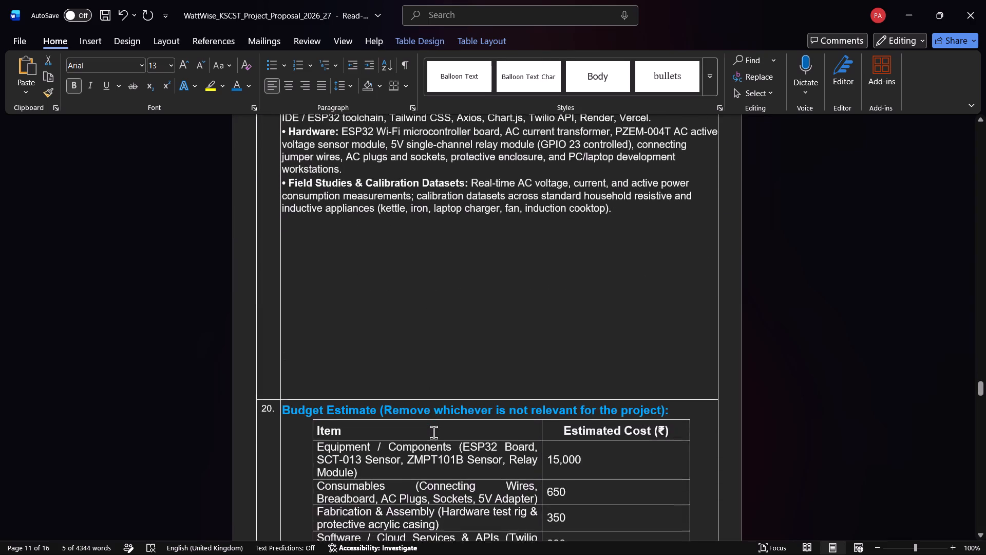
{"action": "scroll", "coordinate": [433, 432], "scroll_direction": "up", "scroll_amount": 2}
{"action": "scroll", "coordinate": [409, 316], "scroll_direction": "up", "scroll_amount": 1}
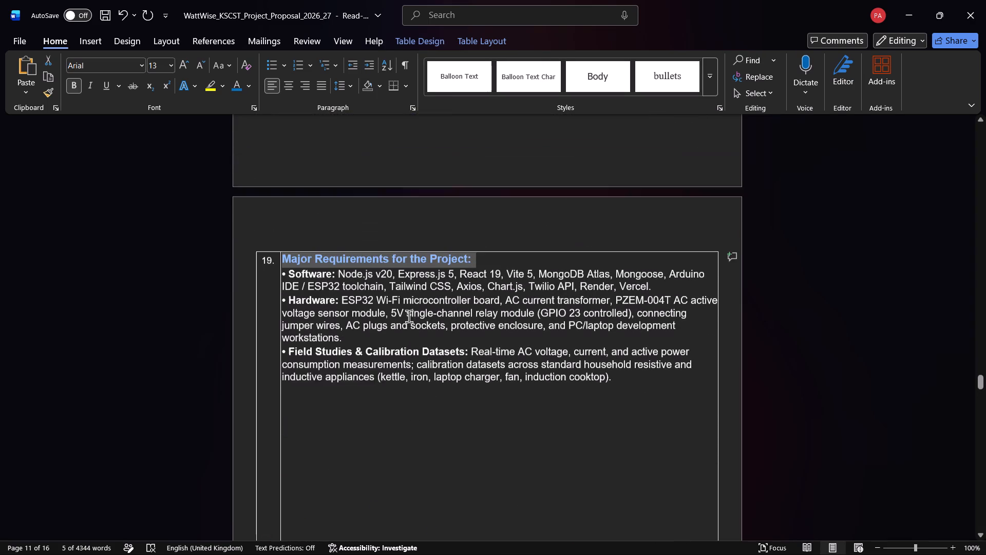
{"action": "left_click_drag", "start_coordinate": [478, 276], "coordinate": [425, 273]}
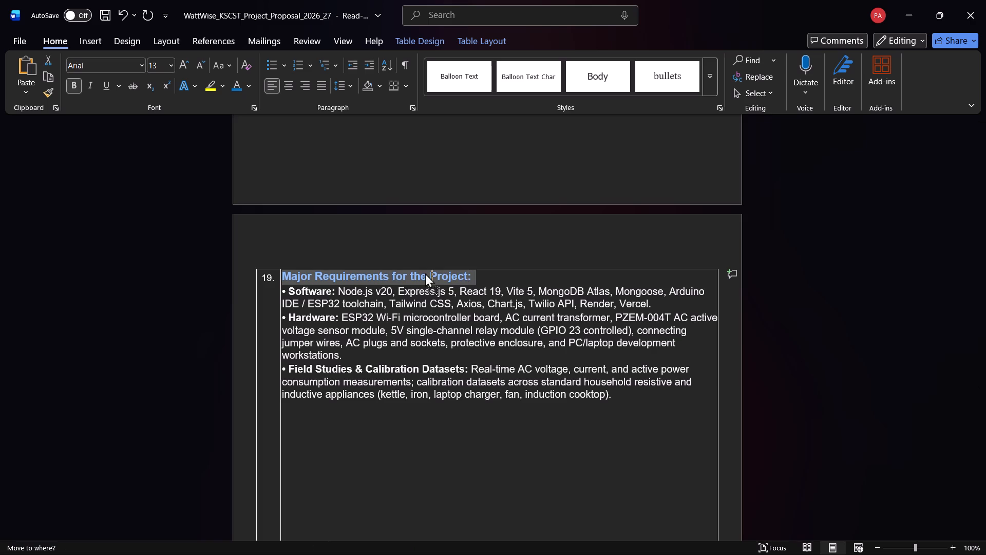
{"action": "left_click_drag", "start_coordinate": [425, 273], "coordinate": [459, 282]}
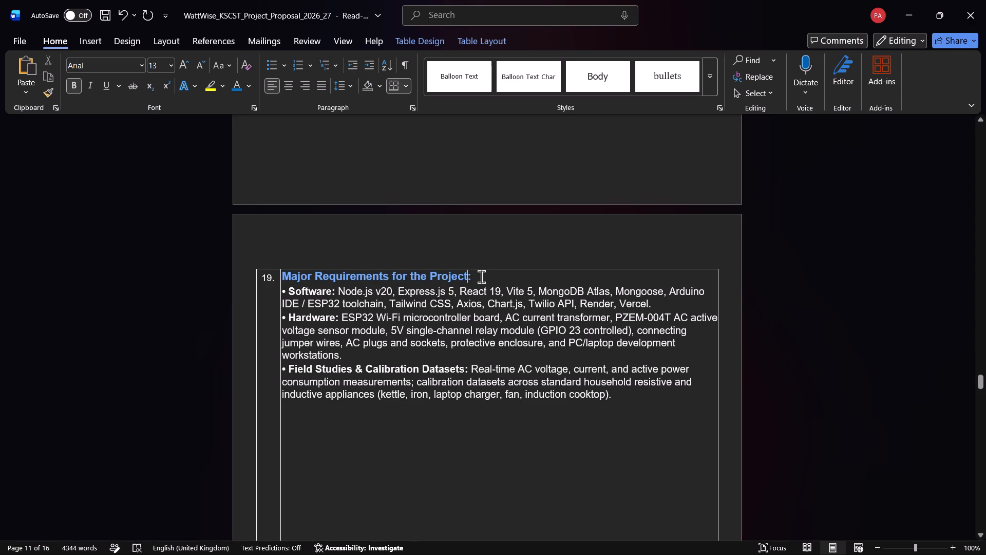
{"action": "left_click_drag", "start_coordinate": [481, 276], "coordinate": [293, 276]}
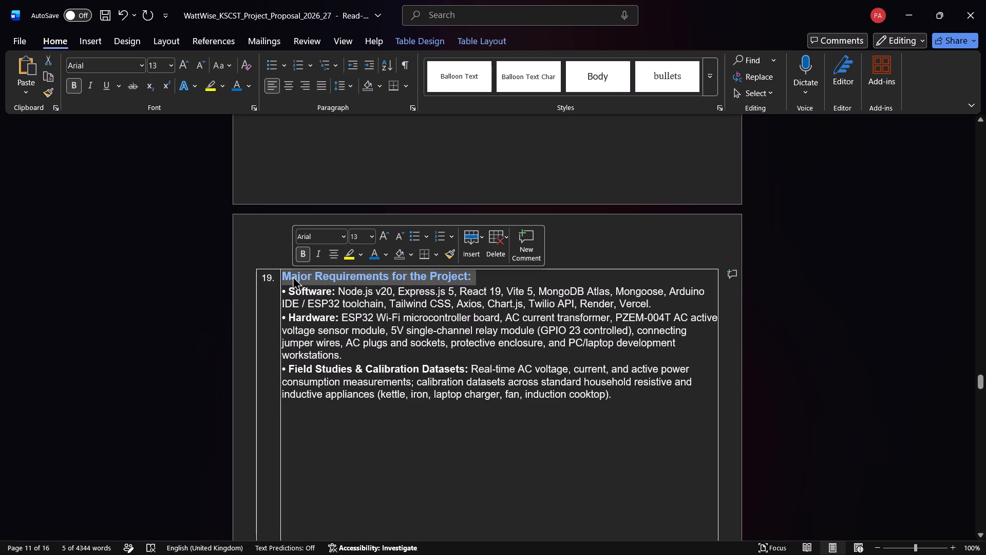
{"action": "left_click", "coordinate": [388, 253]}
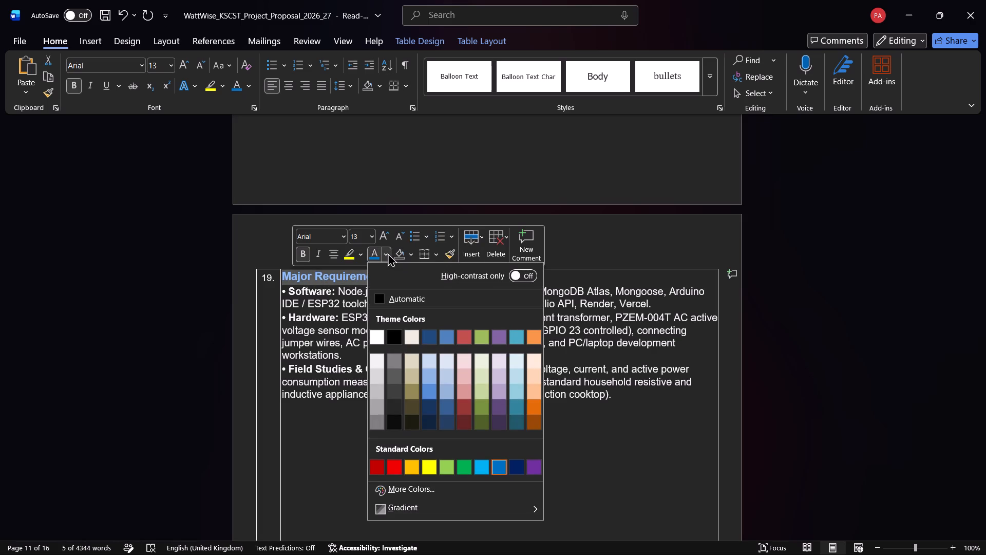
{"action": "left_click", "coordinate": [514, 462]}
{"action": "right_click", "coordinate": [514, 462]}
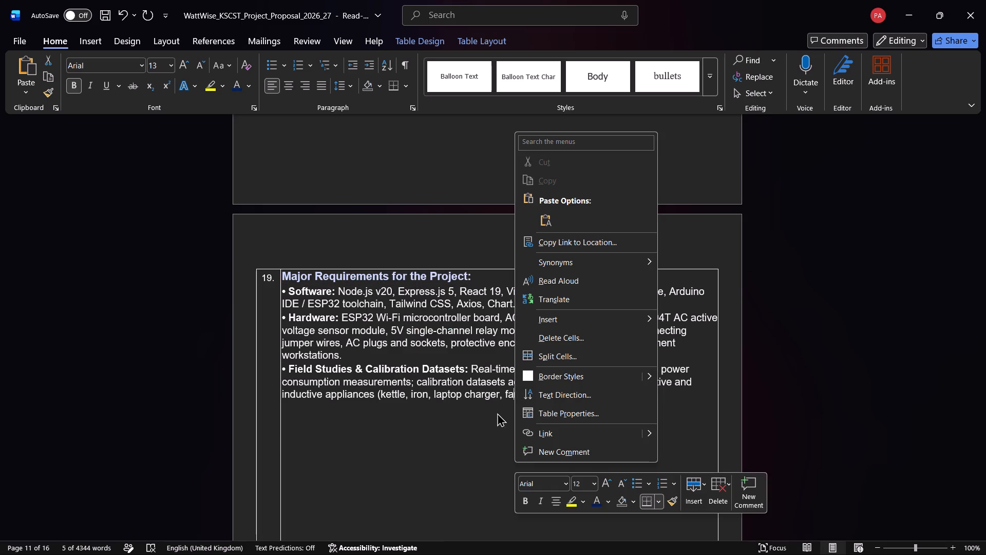
Change the "Major Requirements for the Project:" heading colour to Dark Blue, Text 2, Darker 25%.
{"action": "left_click", "coordinate": [475, 276]}
{"action": "left_click_drag", "start_coordinate": [475, 276], "coordinate": [372, 272]}
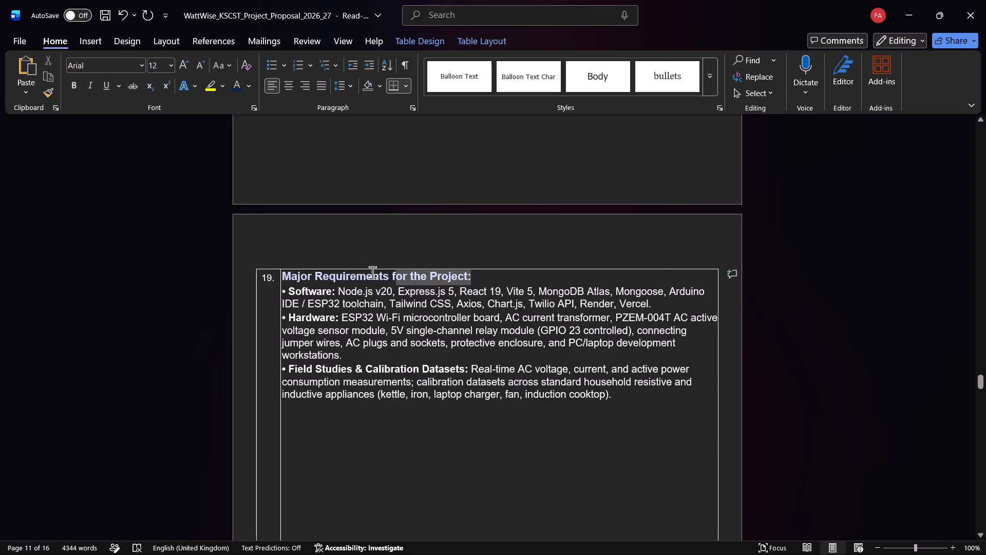
{"action": "left_click_drag", "start_coordinate": [372, 272], "coordinate": [287, 267]}
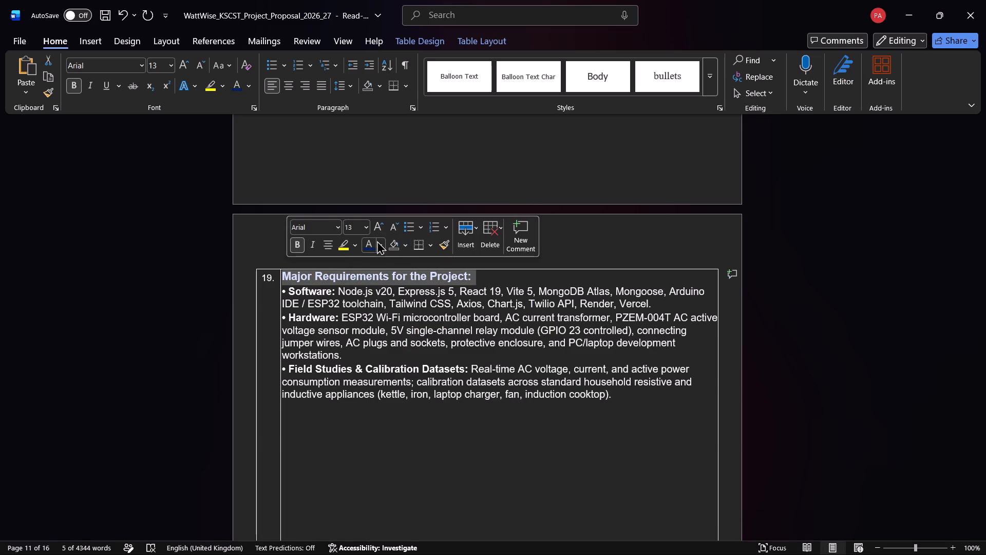
{"action": "left_click", "coordinate": [383, 242]}
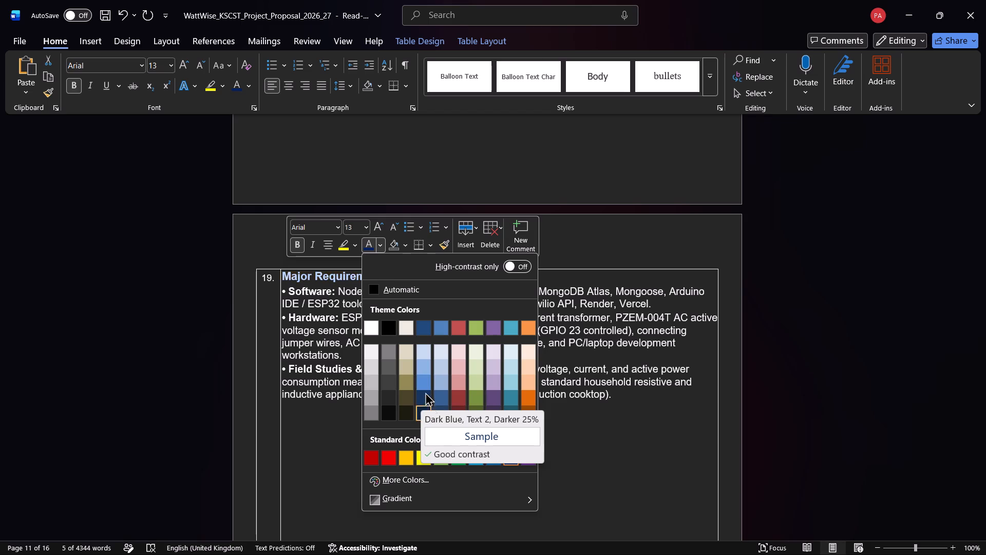
{"action": "left_click", "coordinate": [425, 390]}
{"action": "scroll", "coordinate": [425, 444], "scroll_direction": "down", "scroll_amount": 1}
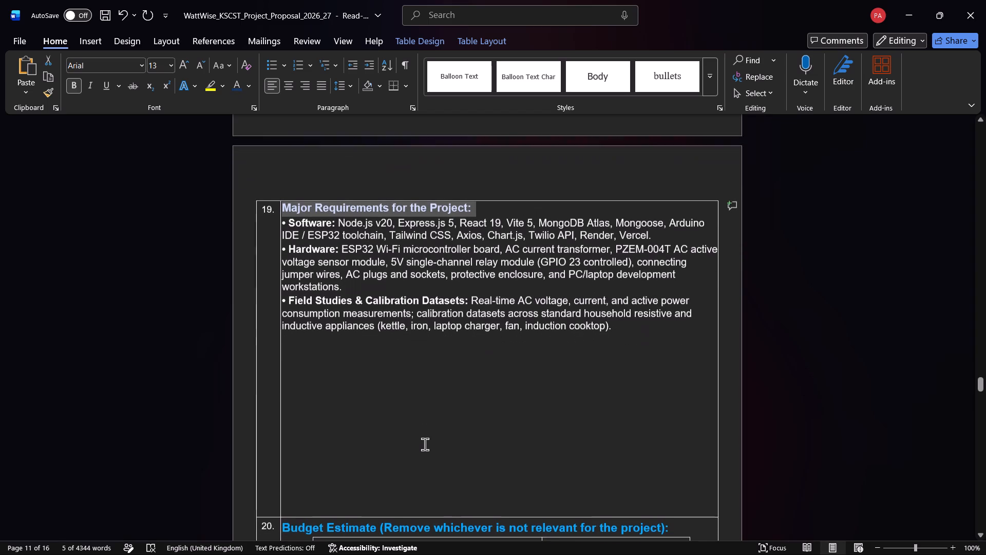
{"action": "scroll", "coordinate": [425, 444], "scroll_direction": "up", "scroll_amount": 1}
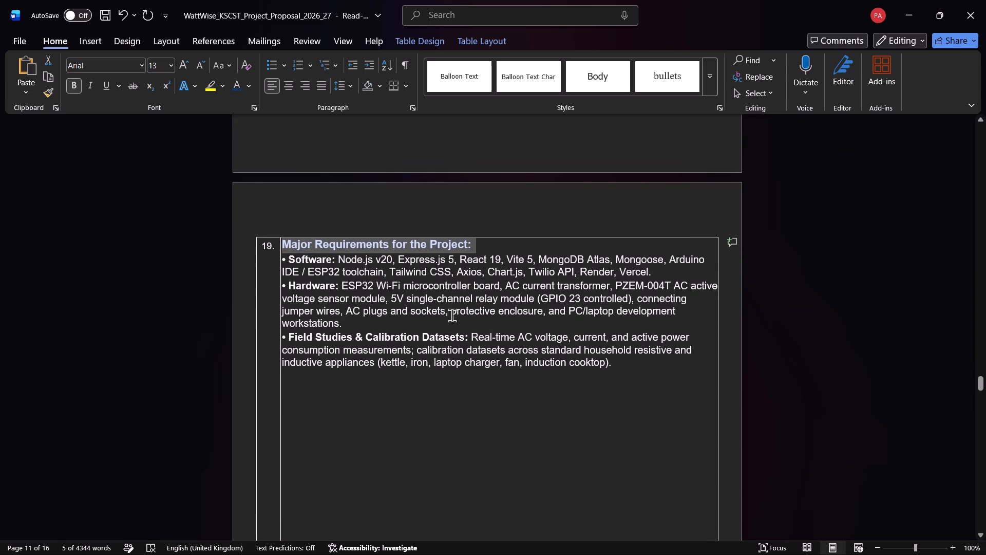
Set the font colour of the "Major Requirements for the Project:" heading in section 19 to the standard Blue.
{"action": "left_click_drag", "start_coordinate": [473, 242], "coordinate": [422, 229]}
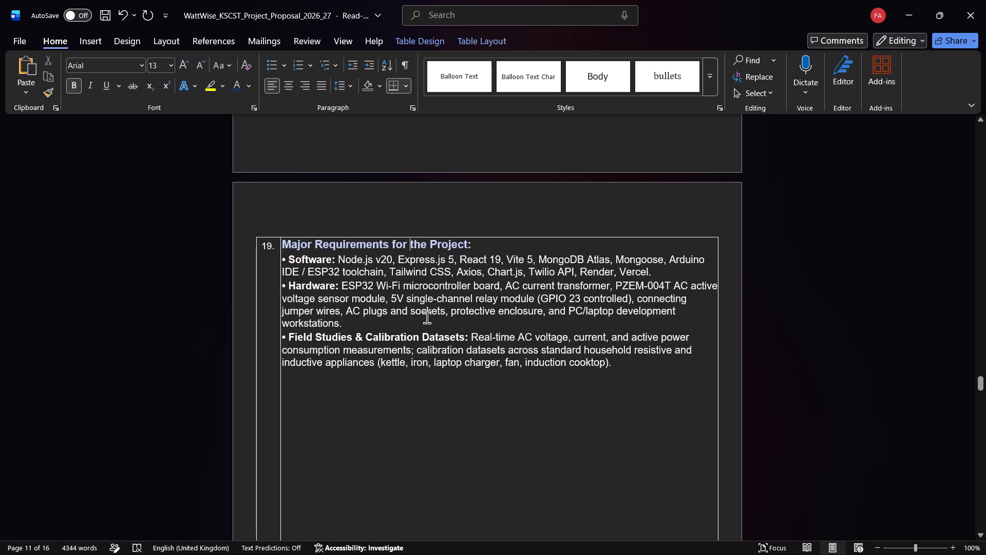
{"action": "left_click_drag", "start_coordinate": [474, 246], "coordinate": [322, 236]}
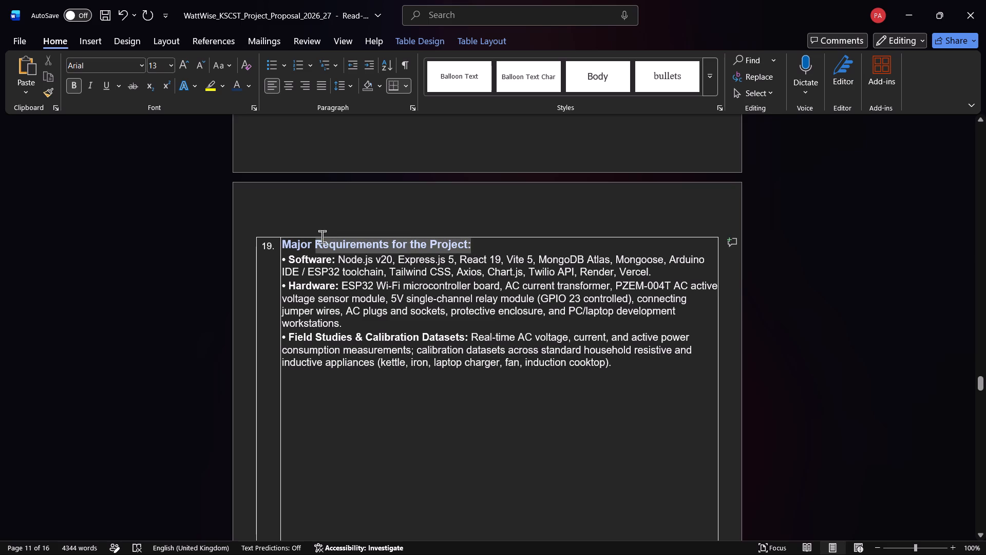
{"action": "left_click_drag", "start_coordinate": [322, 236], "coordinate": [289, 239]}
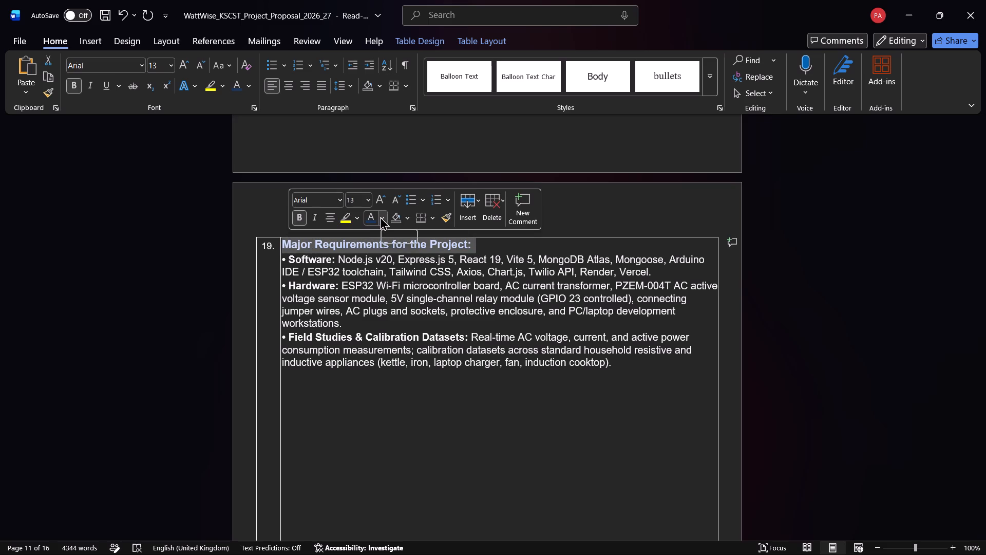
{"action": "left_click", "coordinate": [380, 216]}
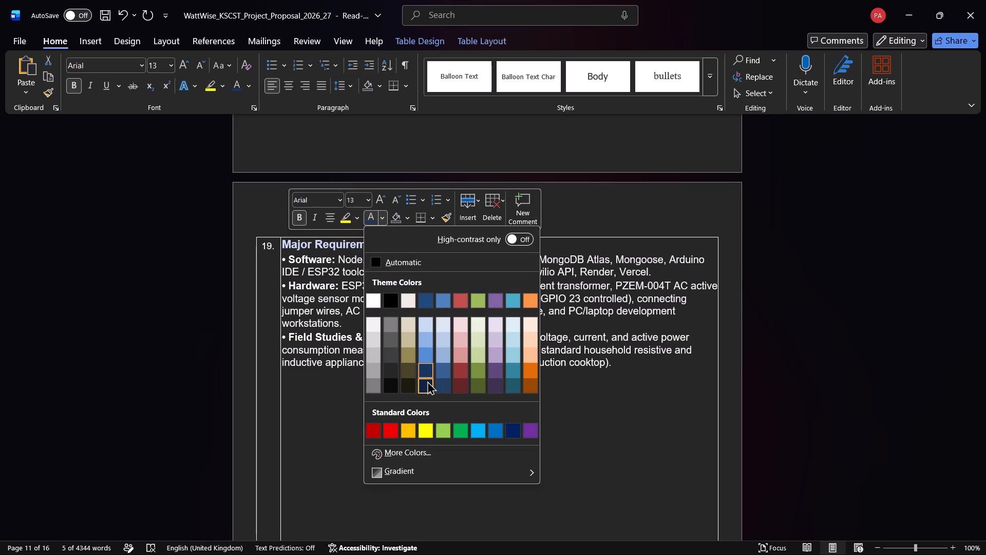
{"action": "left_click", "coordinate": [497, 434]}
Check the "Budget Estimate" heading in section 20 against the font colour choices, without recolouring it.
{"action": "scroll", "coordinate": [497, 434], "scroll_direction": "down", "scroll_amount": 3}
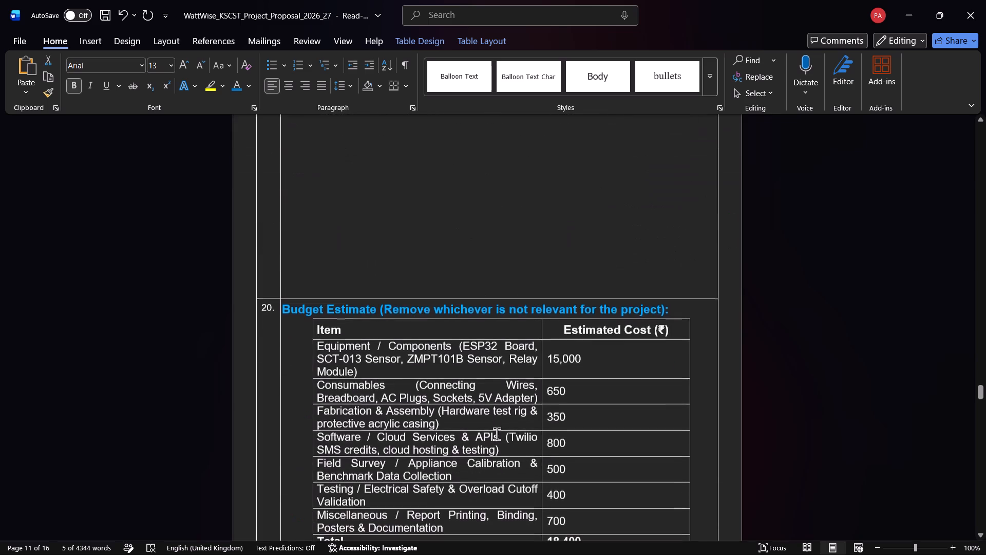
{"action": "scroll", "coordinate": [497, 434], "scroll_direction": "up", "scroll_amount": 1}
{"action": "left_click_drag", "start_coordinate": [674, 368], "coordinate": [502, 356]}
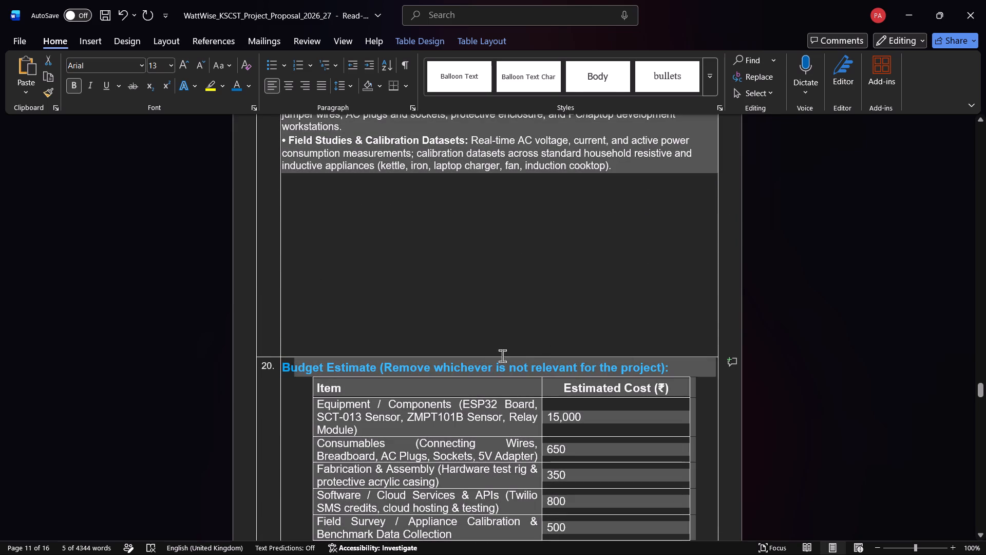
{"action": "left_click_drag", "start_coordinate": [502, 356], "coordinate": [383, 372]}
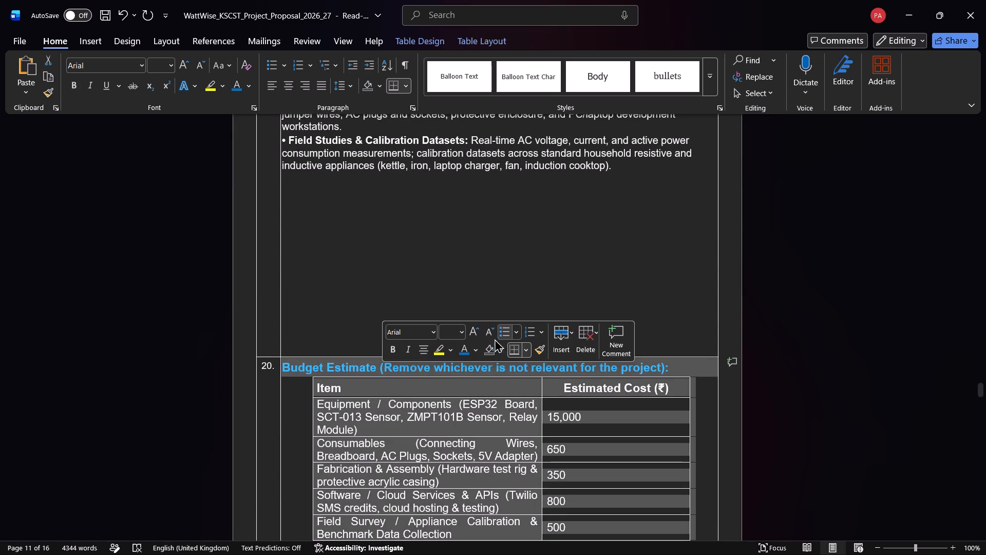
{"action": "left_click", "coordinate": [478, 350]}
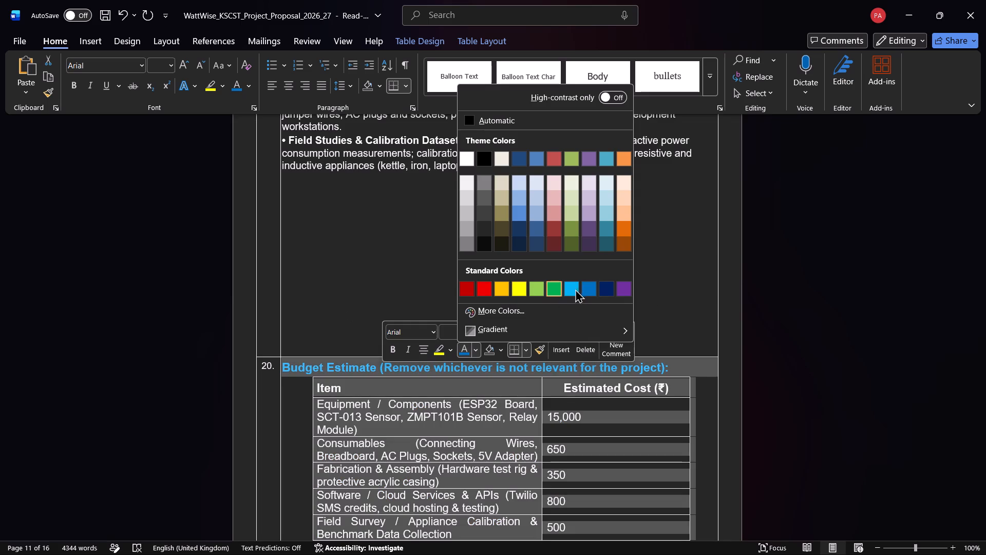
{"action": "left_click", "coordinate": [337, 293]}
{"action": "scroll", "coordinate": [337, 293], "scroll_direction": "up", "scroll_amount": 3}
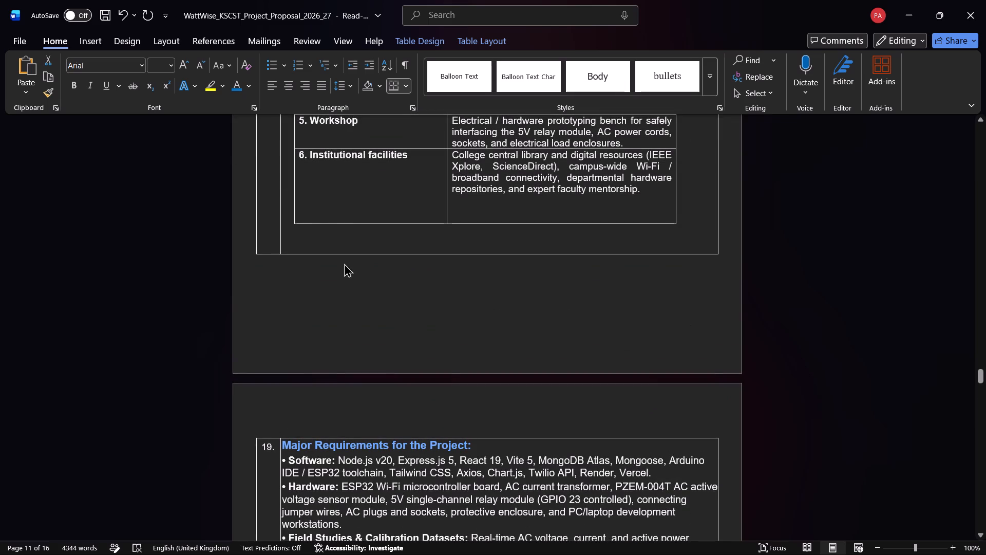
{"action": "scroll", "coordinate": [522, 476], "scroll_direction": "down", "scroll_amount": 3}
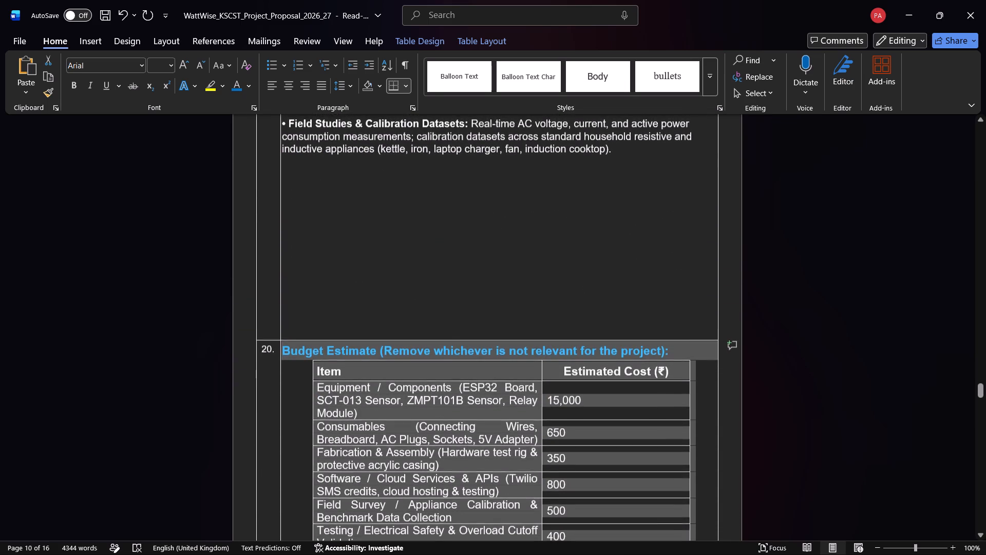
{"action": "left_click", "coordinate": [525, 290]}
Set the font colour of the "Major Requirements for the Project:" heading to the standard Light Blue.
{"action": "scroll", "coordinate": [525, 290], "scroll_direction": "up", "scroll_amount": 2}
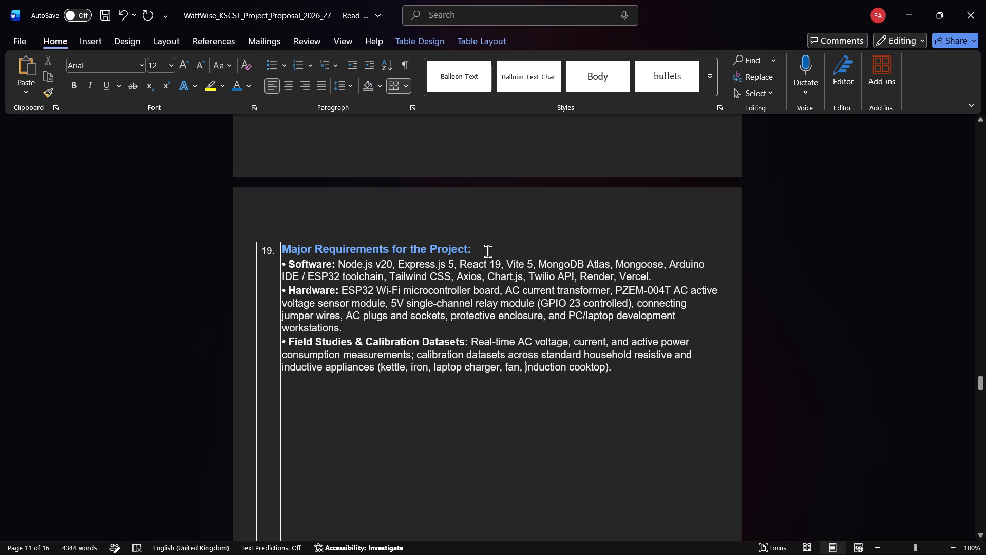
{"action": "left_click_drag", "start_coordinate": [488, 251], "coordinate": [286, 236]}
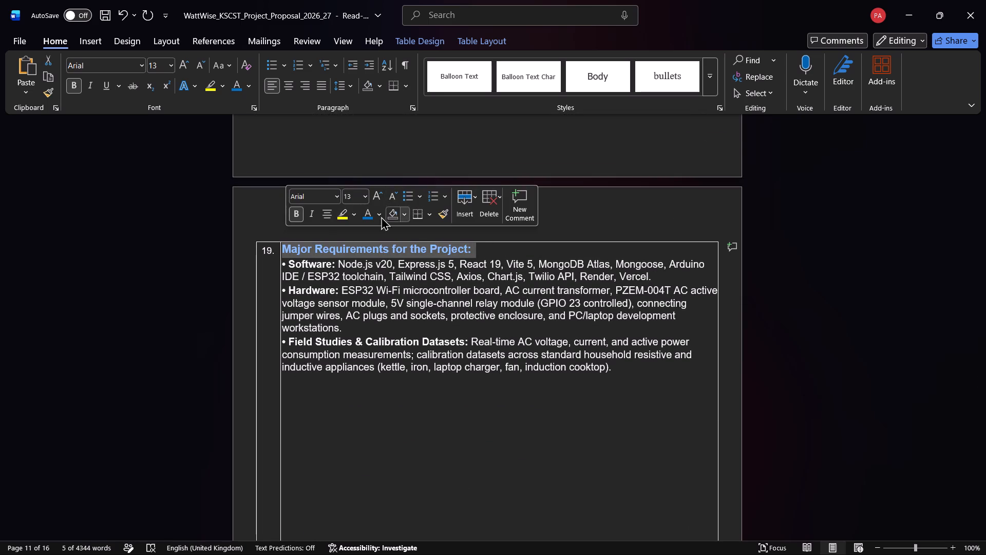
{"action": "left_click", "coordinate": [377, 214]}
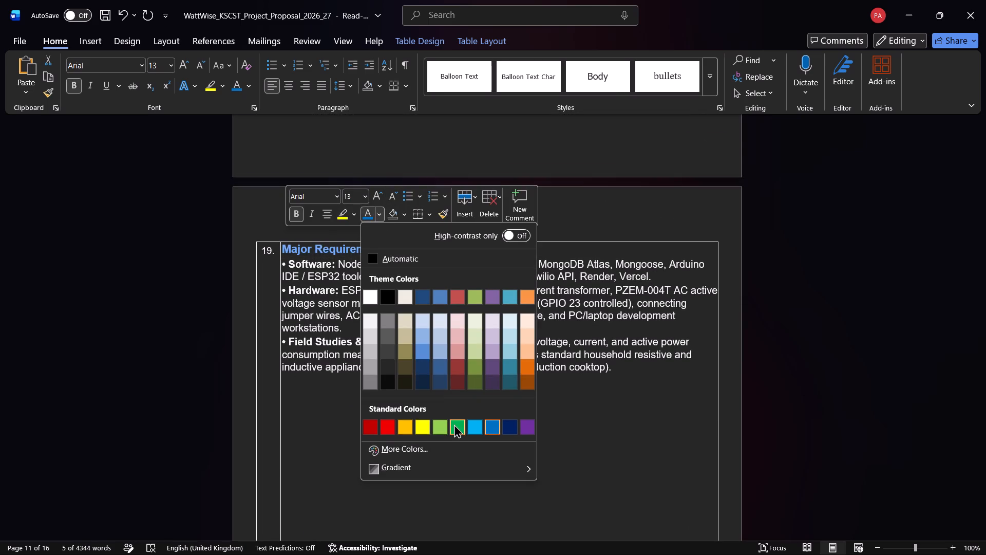
{"action": "left_click", "coordinate": [471, 426]}
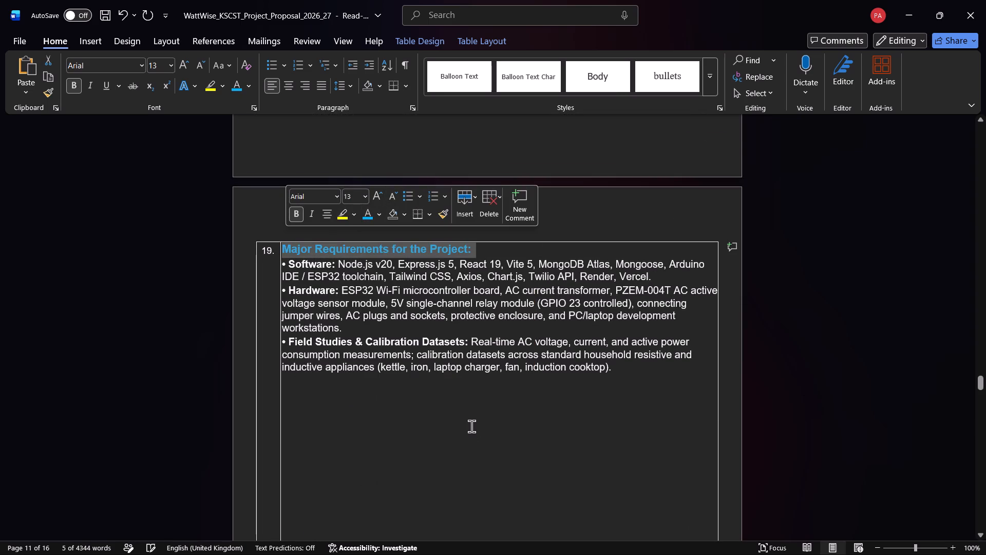
{"action": "left_click", "coordinate": [471, 426]}
Compare the heading colours of section 19, Major Requirements, and section 20, Budget Estimate.
{"action": "scroll", "coordinate": [471, 426], "scroll_direction": "up", "scroll_amount": 1}
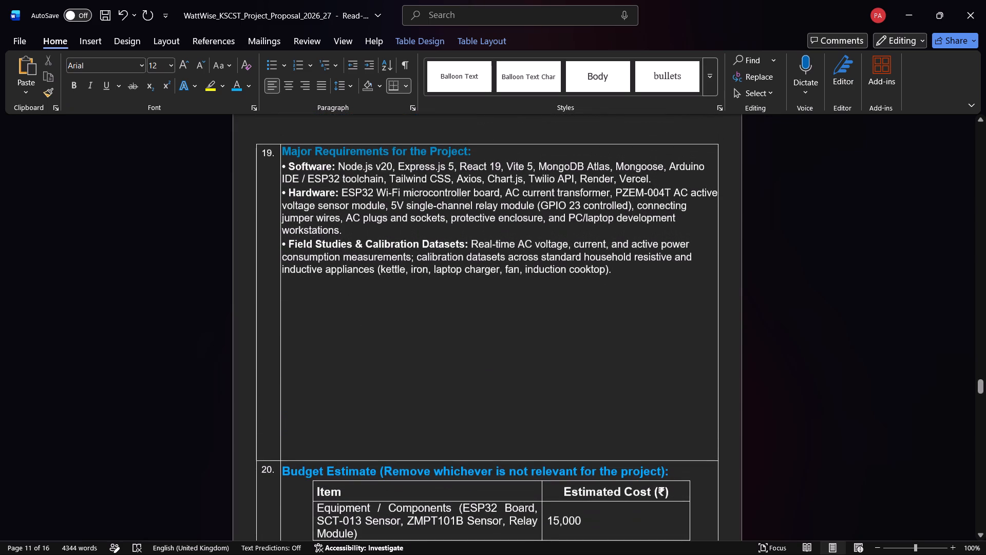
{"action": "scroll", "coordinate": [471, 426], "scroll_direction": "up", "scroll_amount": 1}
{"action": "scroll", "coordinate": [471, 426], "scroll_direction": "down", "scroll_amount": 1}
{"action": "scroll", "coordinate": [471, 426], "scroll_direction": "up", "scroll_amount": 10}
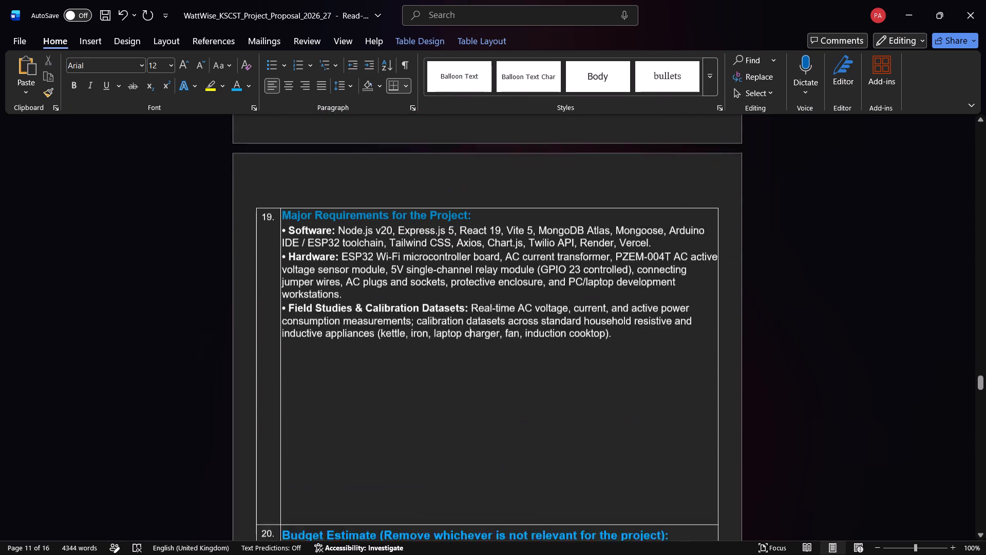
{"action": "scroll", "coordinate": [471, 426], "scroll_direction": "up", "scroll_amount": 3}
{"action": "scroll", "coordinate": [471, 426], "scroll_direction": "down", "scroll_amount": 4}
{"action": "scroll", "coordinate": [471, 426], "scroll_direction": "up", "scroll_amount": 2}
{"action": "scroll", "coordinate": [471, 426], "scroll_direction": "down", "scroll_amount": 1}
{"action": "scroll", "coordinate": [471, 426], "scroll_direction": "up", "scroll_amount": 1}
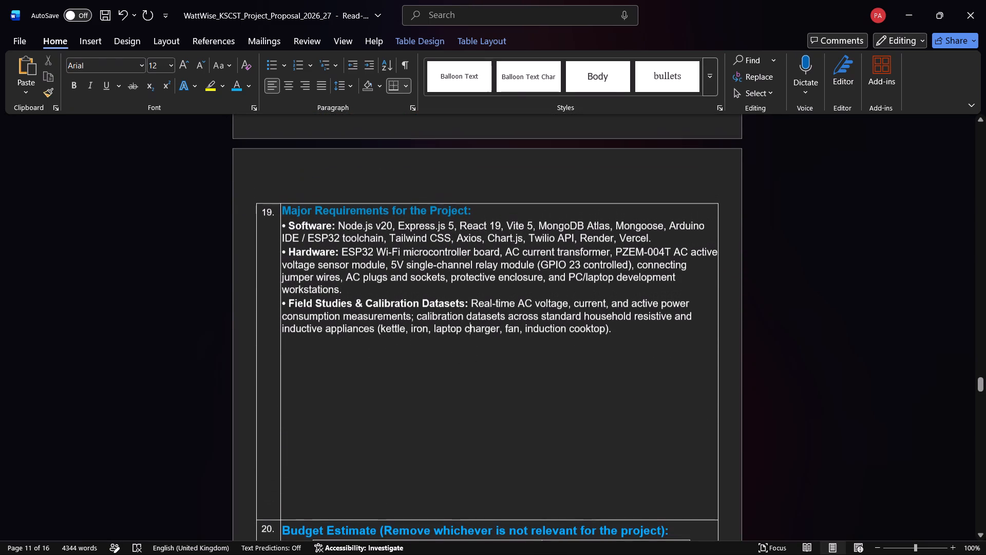
{"action": "scroll", "coordinate": [471, 426], "scroll_direction": "down", "scroll_amount": 1}
{"action": "left_click", "coordinate": [486, 215]}
Replace "ZMPT101B" with "PZEM-004T CT-COIL" in the Equipment / Components row of the budget table.
{"action": "scroll", "coordinate": [486, 215], "scroll_direction": "down", "scroll_amount": 4}
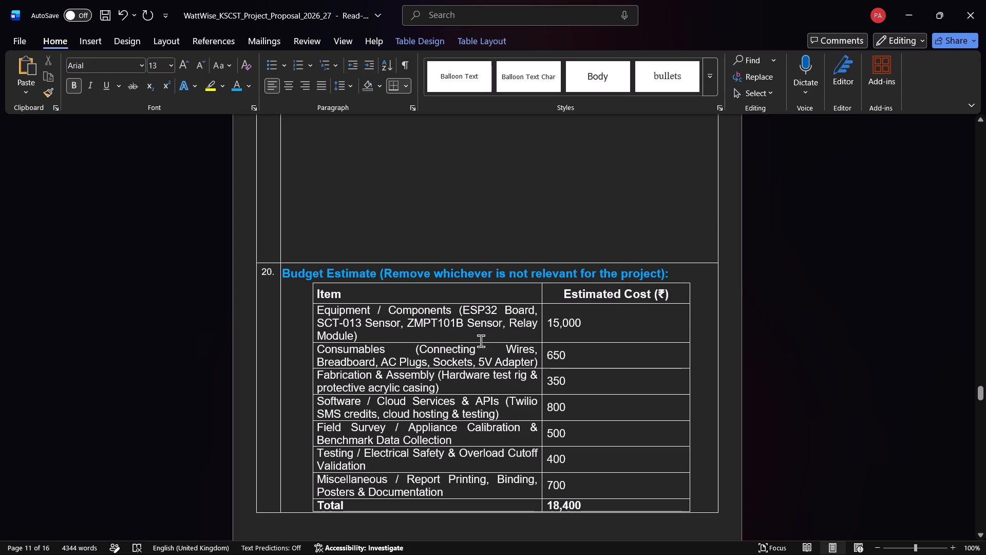
{"action": "left_click", "coordinate": [470, 327]}
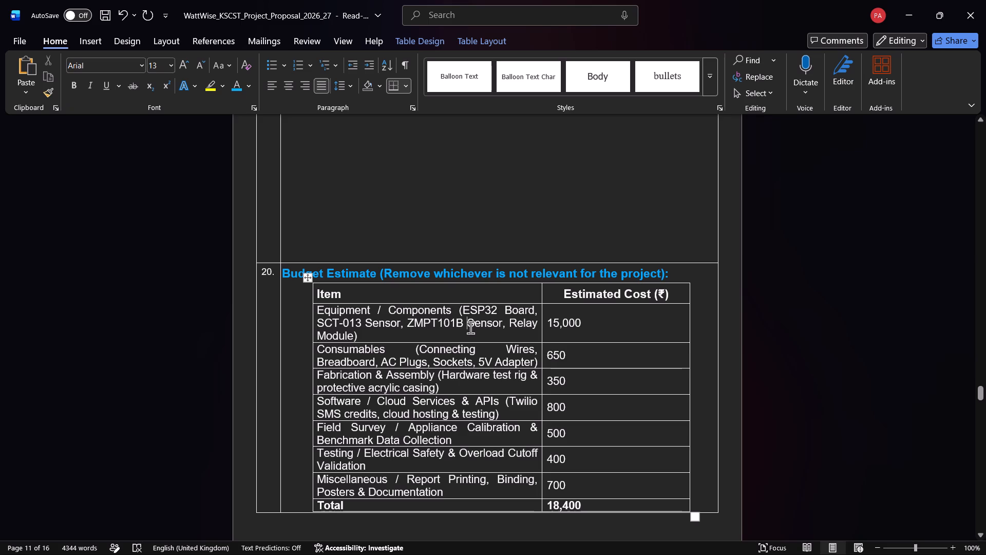
{"action": "key", "text": "BackSpace"}
{"action": "key", "text": "BackSpace"}
{"action": "key", "text": "BackSpace"}
{"action": "key", "text": "BackSpace"}
{"action": "key", "text": "BackSpace"}
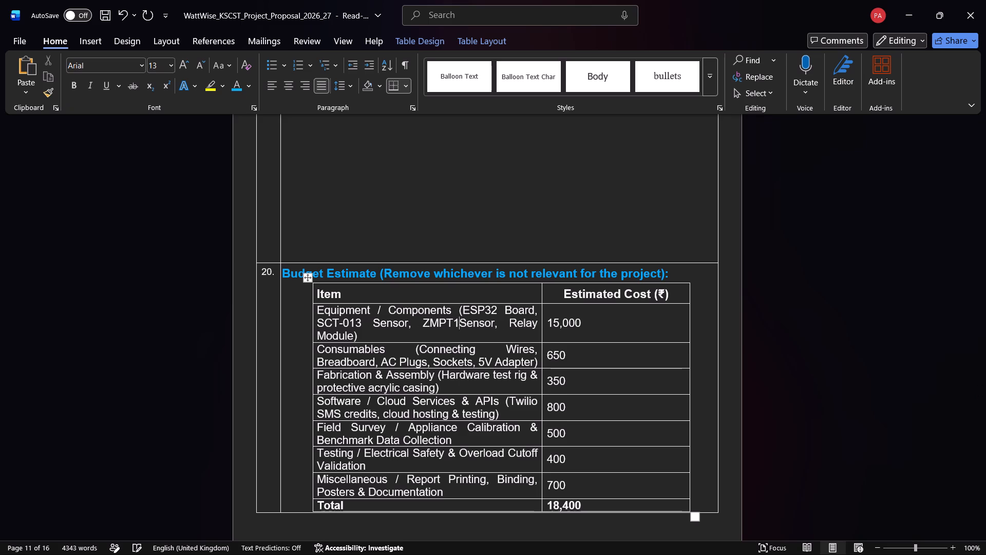
{"action": "key", "text": "BackSpace"}
{"action": "key", "text": "BackSpace"}
{"action": "key", "text": "BackSpace"}
{"action": "key", "text": "BackSpace"}
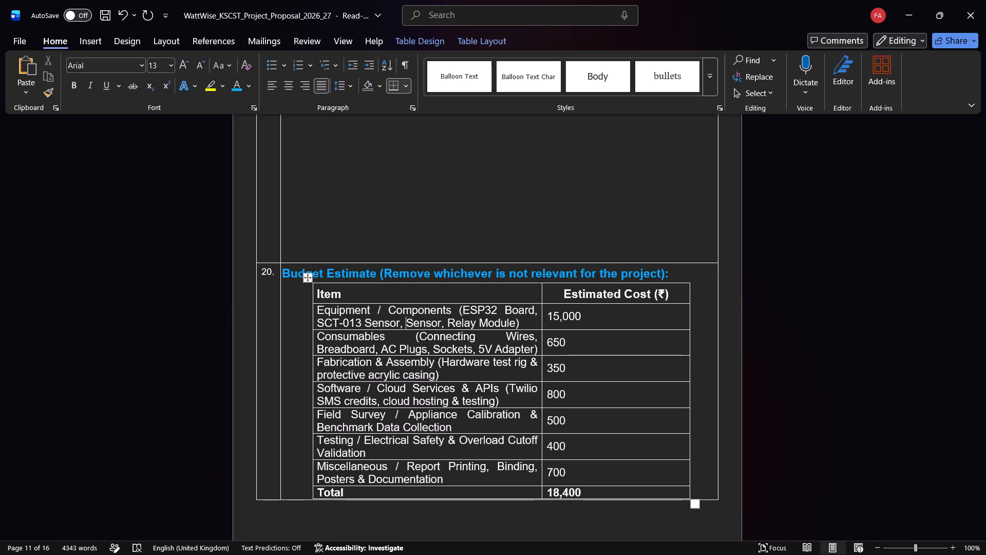
{"action": "key", "text": "shift+p"}
{"action": "key", "text": "BackSpace"}
{"action": "type", "text": "PX"}
{"action": "key", "text": "BackSpace"}
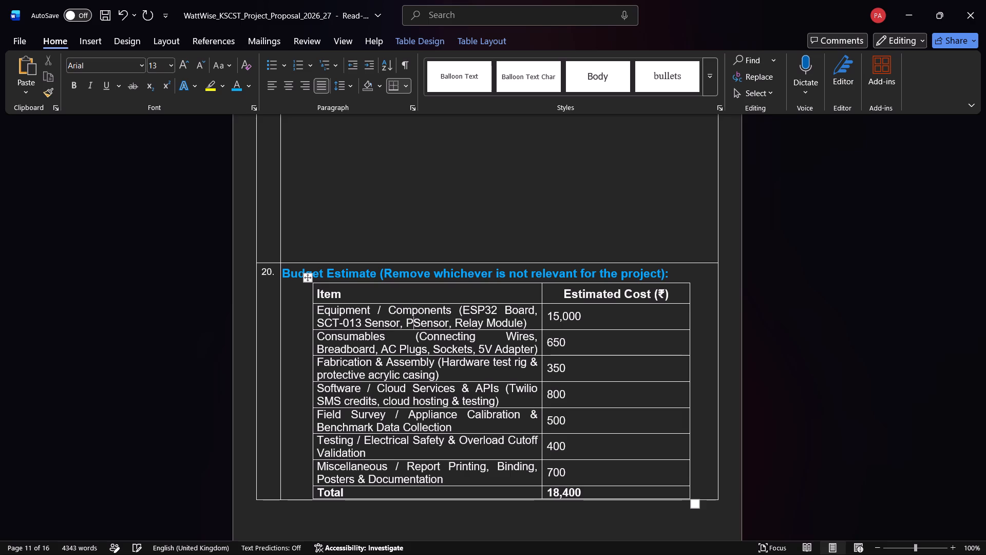
{"action": "type", "text": "ZEM"}
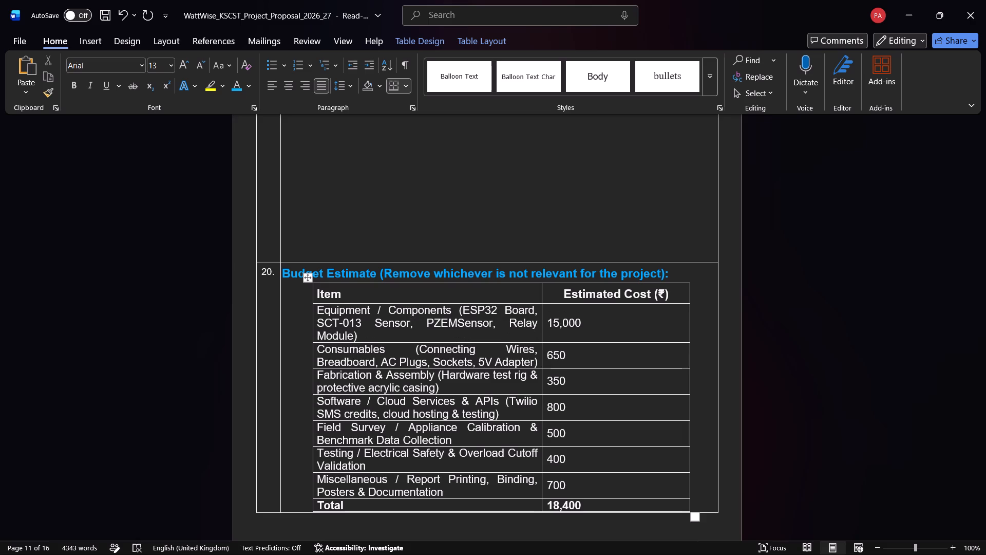
{"action": "type", "text": "-00"}
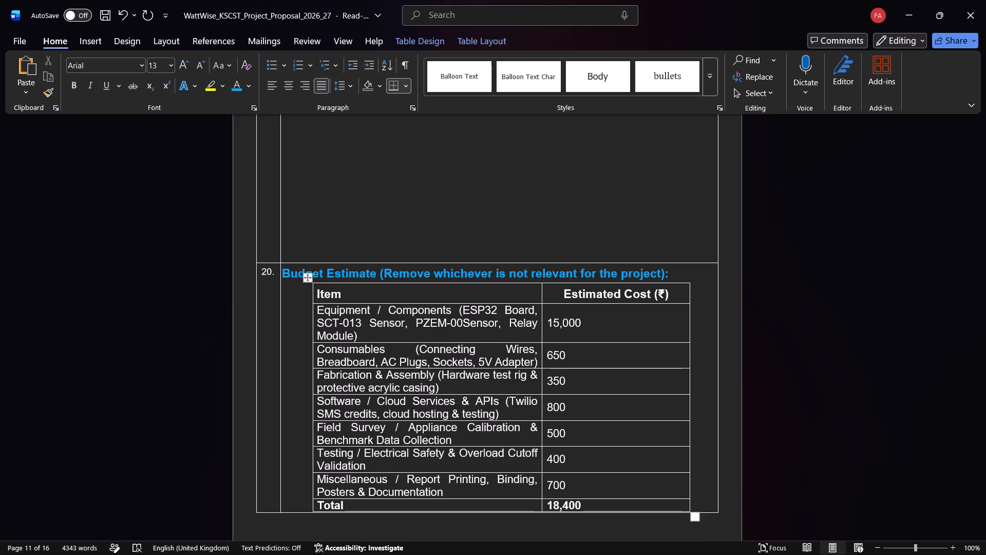
{"action": "type", "text": "4T"}
{"action": "key", "text": "space"}
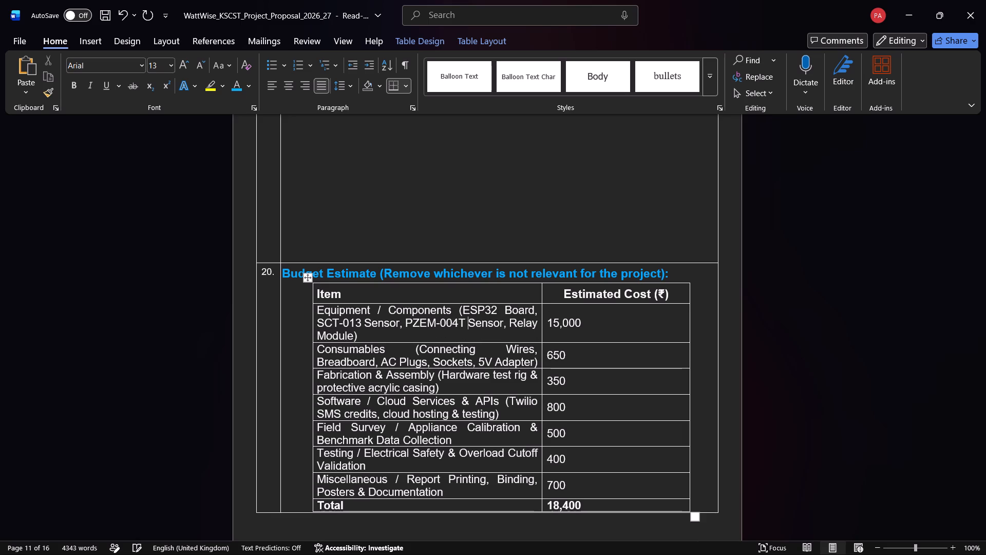
{"action": "type", "text": "CT-"}
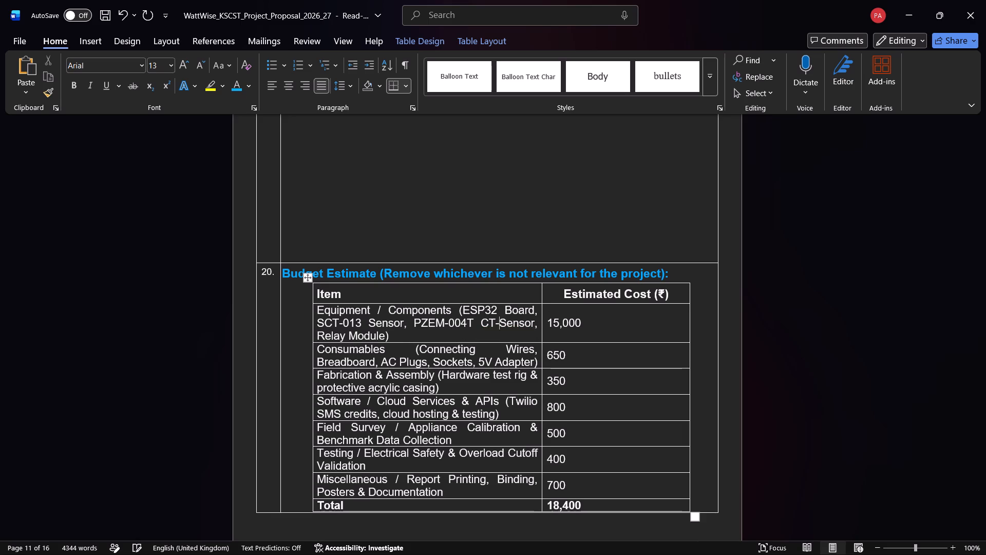
{"action": "type", "text": "COIL"}
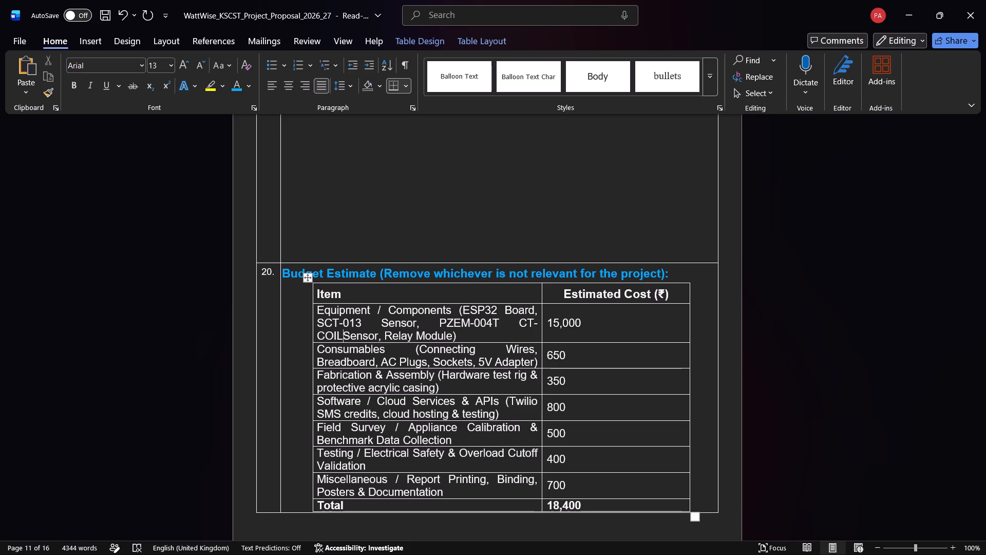
{"action": "key", "text": "n"}
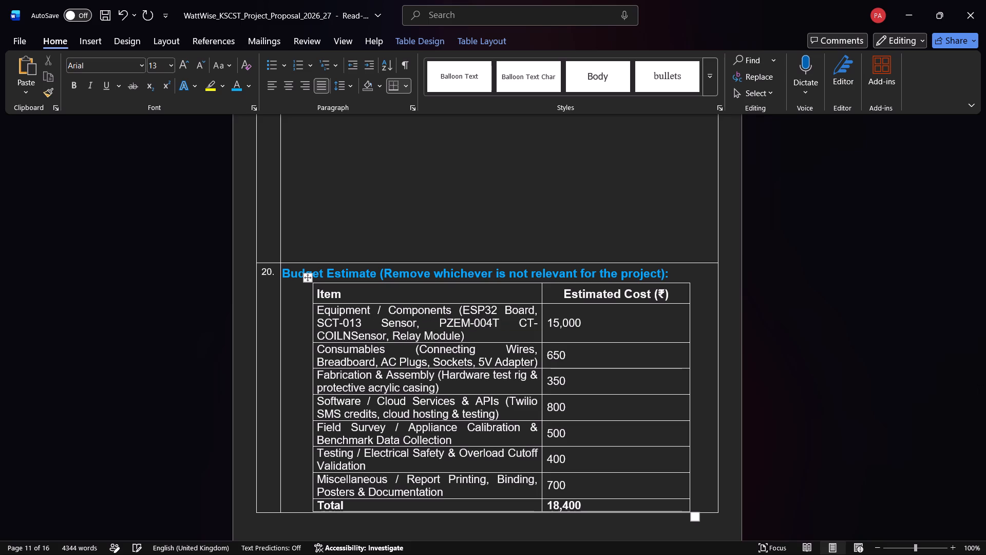
{"action": "key", "text": "BackSpace"}
{"action": "key", "text": "space"}
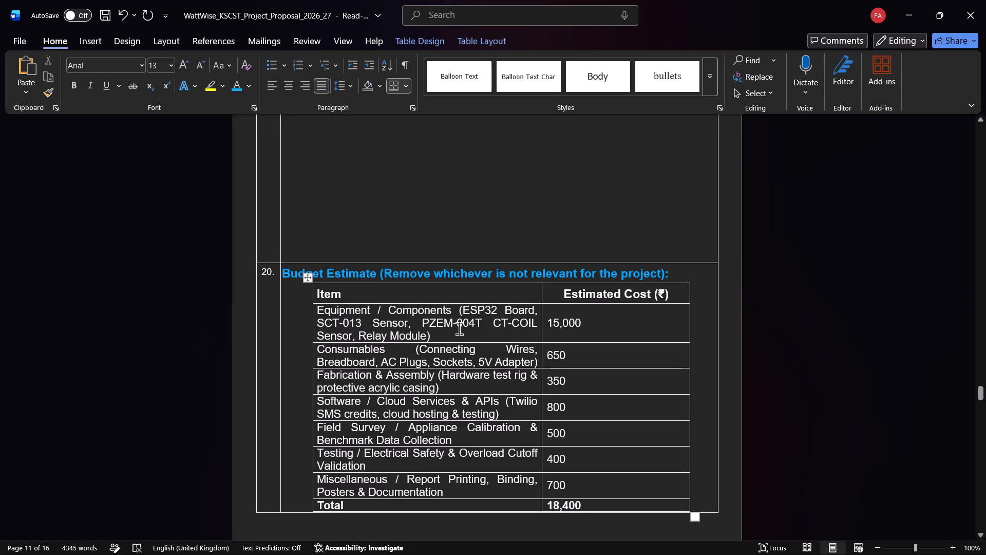
{"action": "left_click", "coordinate": [769, 278]}
Review the earlier sections from Relevance back to Innovation / Novelty and Objectives.
{"action": "scroll", "coordinate": [599, 322], "scroll_direction": "up", "scroll_amount": 6}
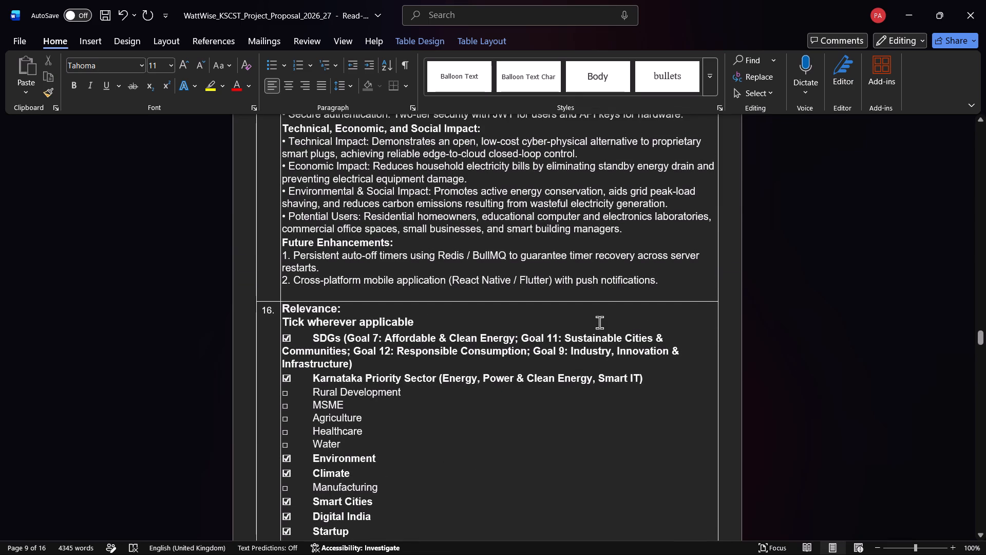
{"action": "scroll", "coordinate": [472, 225], "scroll_direction": "up", "scroll_amount": 5}
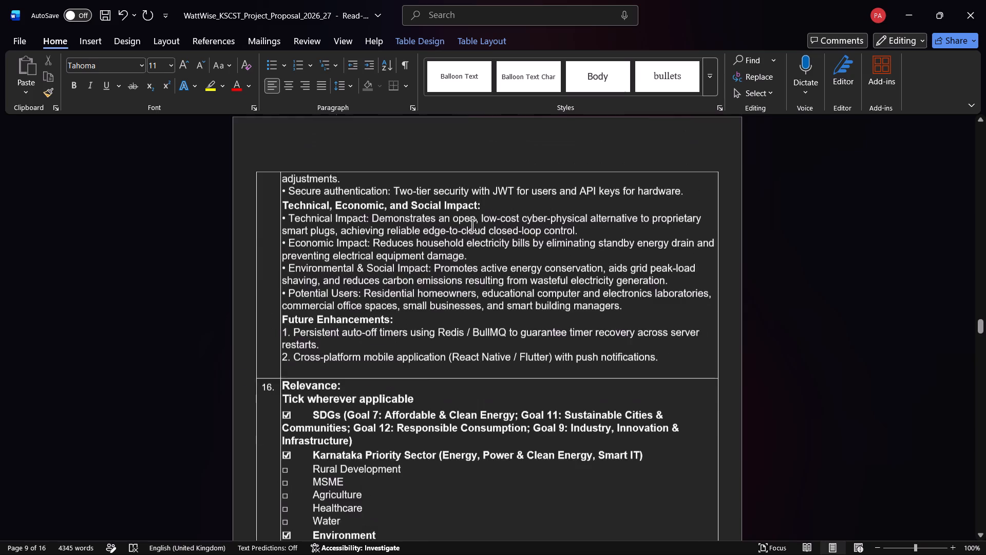
{"action": "scroll", "coordinate": [472, 225], "scroll_direction": "up", "scroll_amount": 7}
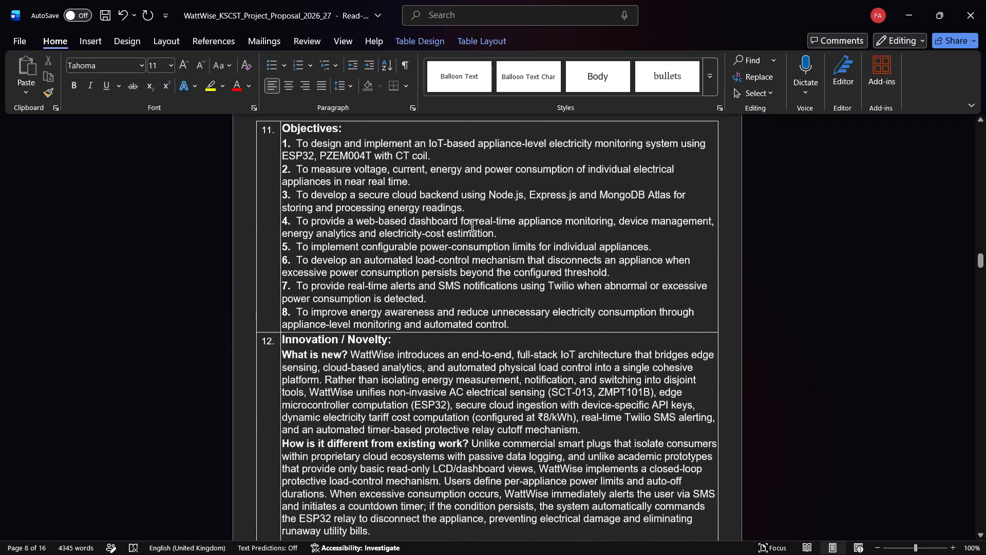
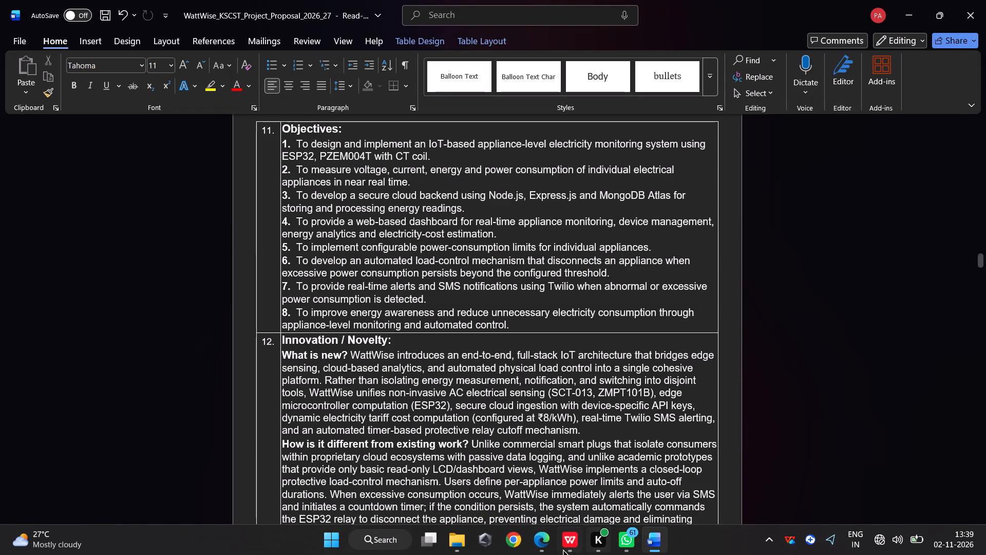
Switch to Google Chrome and open it with the "Your Chrome" profile.
{"action": "double_click", "coordinate": [524, 548]}
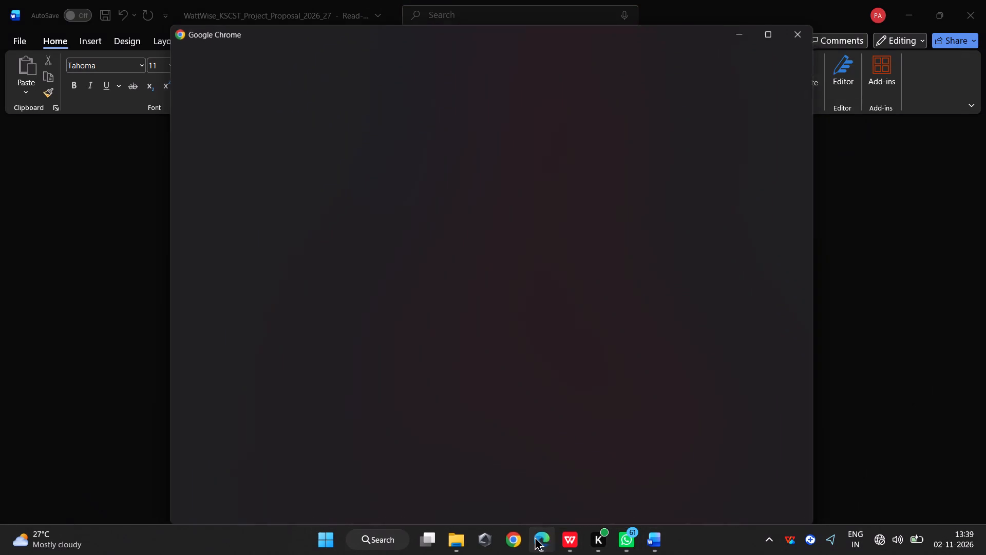
{"action": "left_click", "coordinate": [534, 294]}
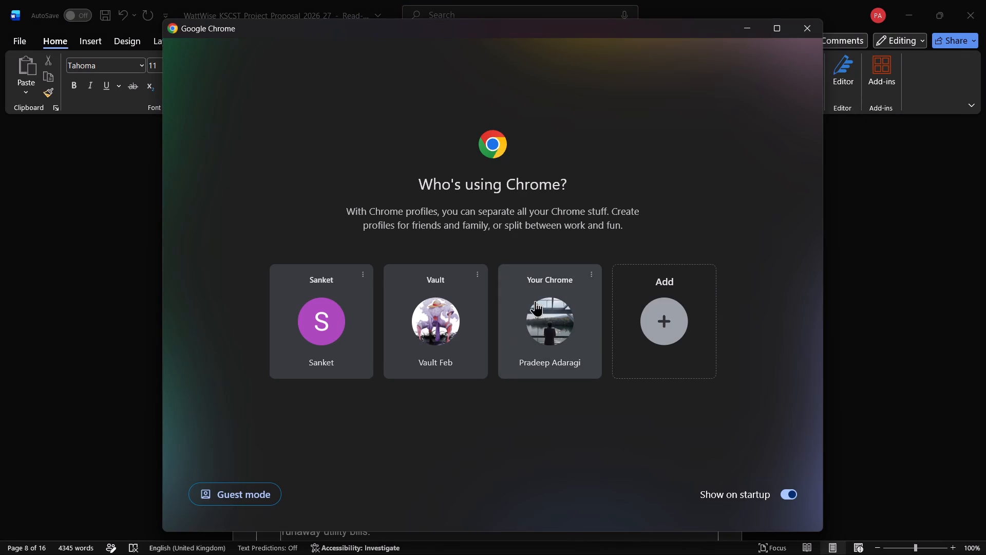
{"action": "double_click", "coordinate": [541, 314]}
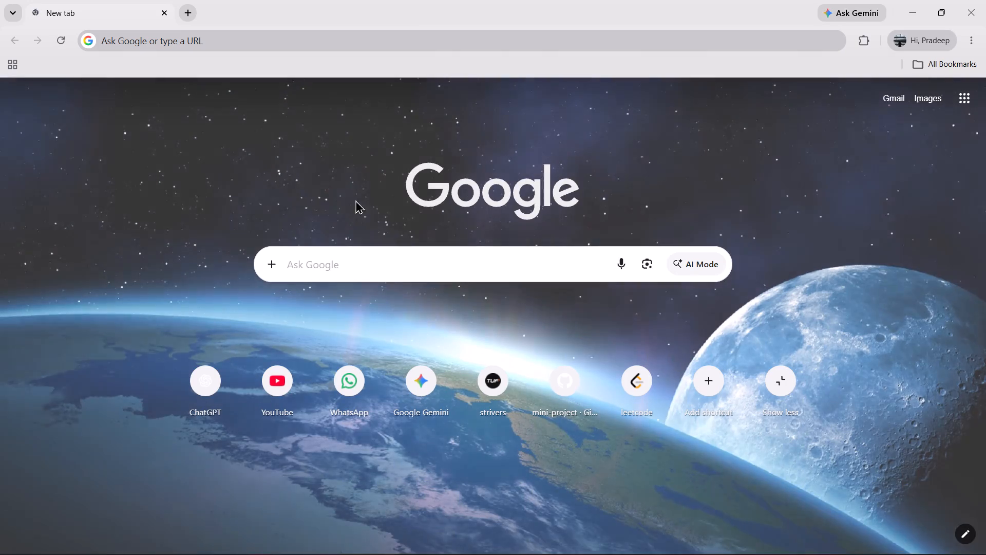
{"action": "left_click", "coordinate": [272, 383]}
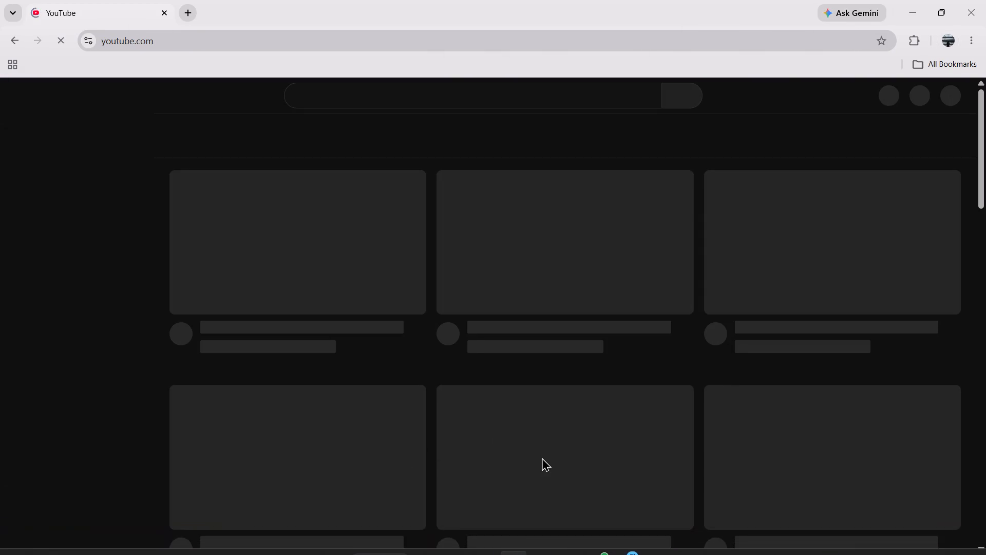
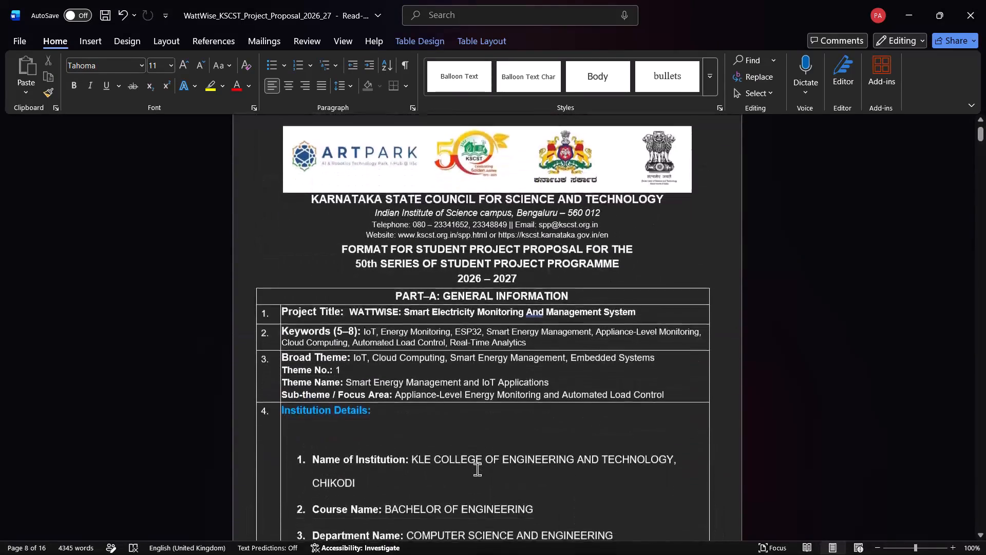
{"action": "scroll", "coordinate": [477, 469], "scroll_direction": "down", "scroll_amount": 1}
{"action": "scroll", "coordinate": [415, 443], "scroll_direction": "down", "scroll_amount": 2}
{"action": "scroll", "coordinate": [415, 443], "scroll_direction": "left", "scroll_amount": 1}
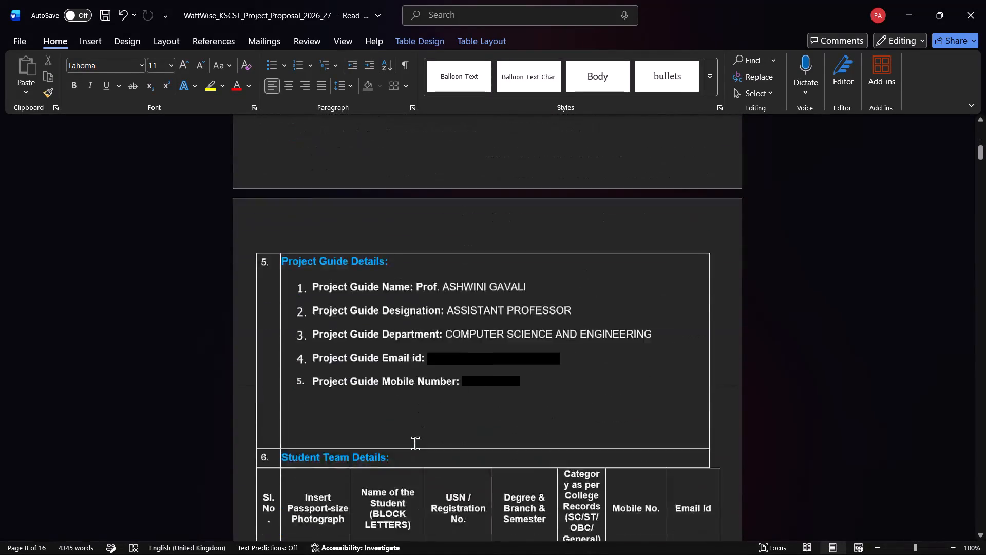
{"action": "scroll", "coordinate": [415, 443], "scroll_direction": "left", "scroll_amount": 1}
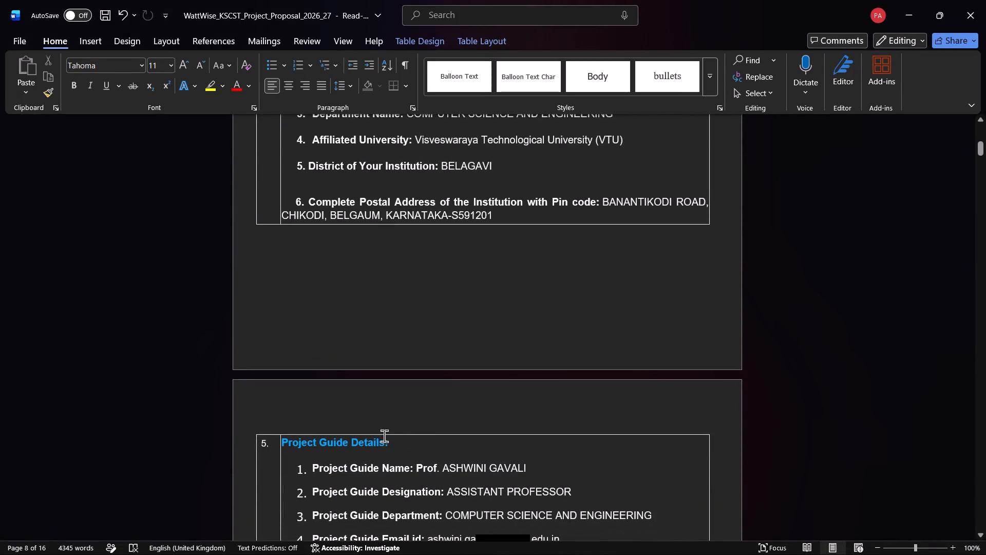
{"action": "scroll", "coordinate": [384, 436], "scroll_direction": "up", "scroll_amount": 6}
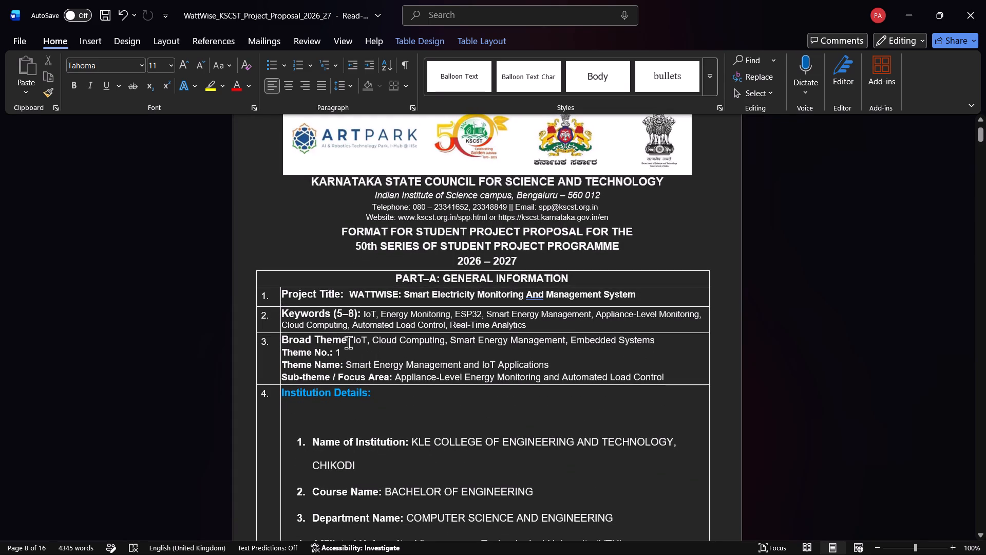
Put the WATTWISE title text on its own line under "Project Title:" and colour that heading blue like "Institution Details:".
{"action": "left_click", "coordinate": [351, 291]}
{"action": "key", "text": "Return"}
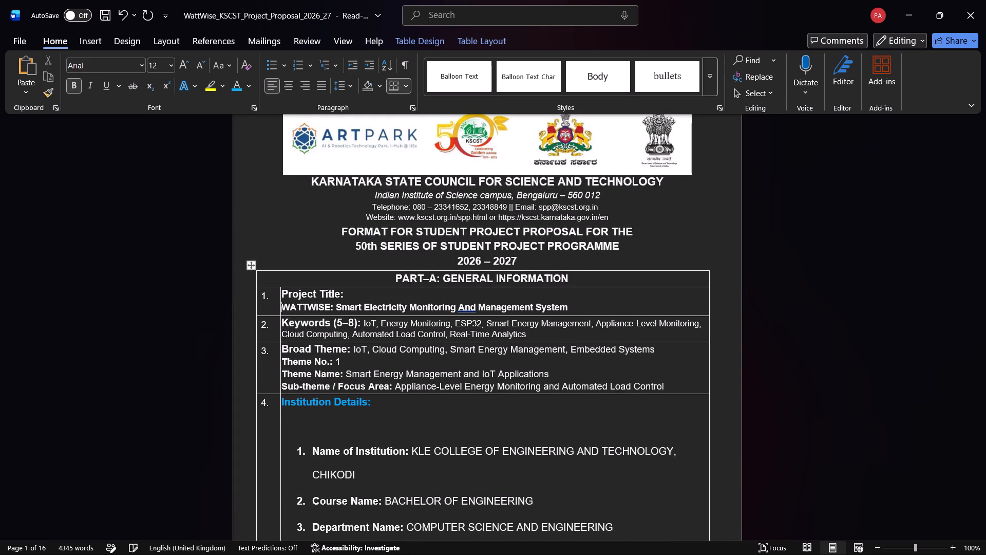
{"action": "left_click_drag", "start_coordinate": [348, 297], "coordinate": [291, 295]}
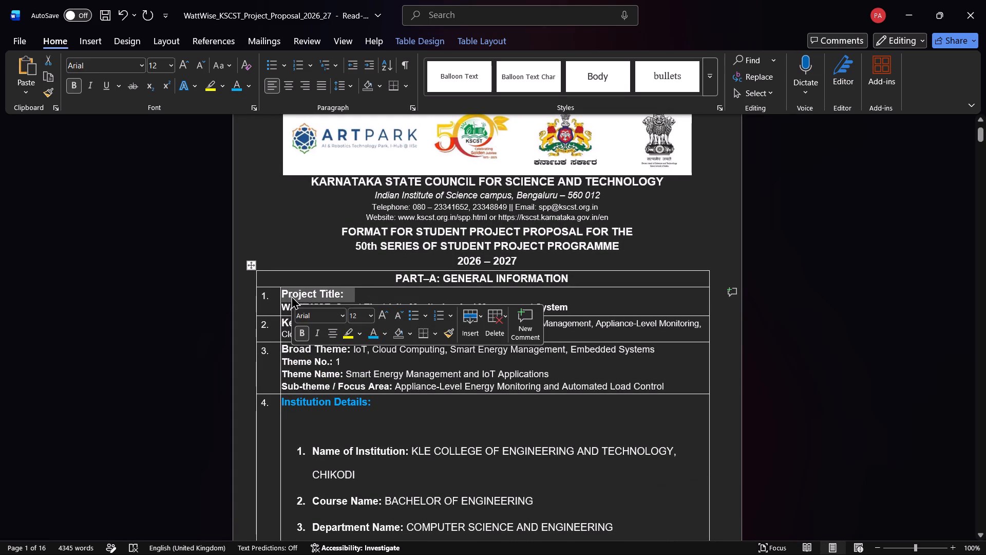
{"action": "left_click", "coordinate": [372, 331]}
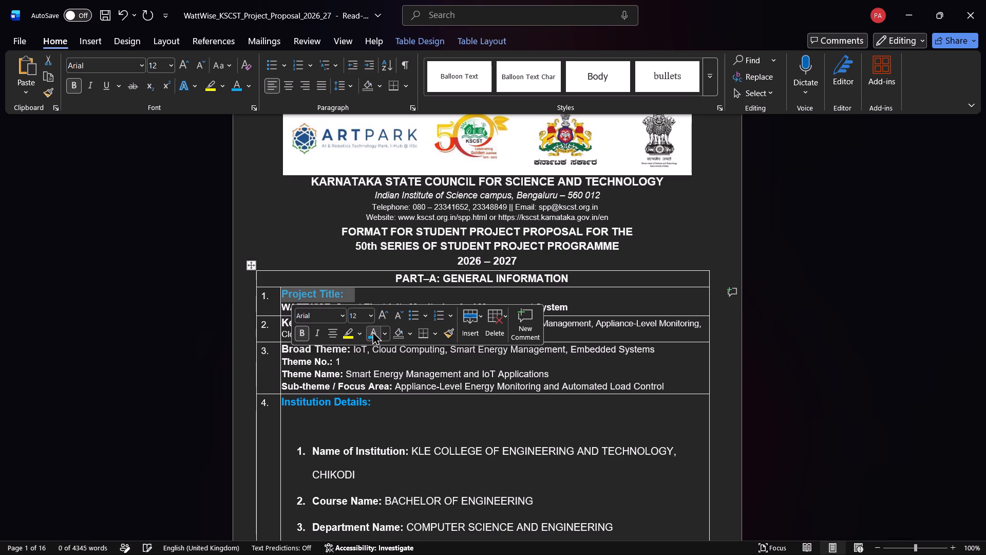
{"action": "left_click", "coordinate": [376, 292]}
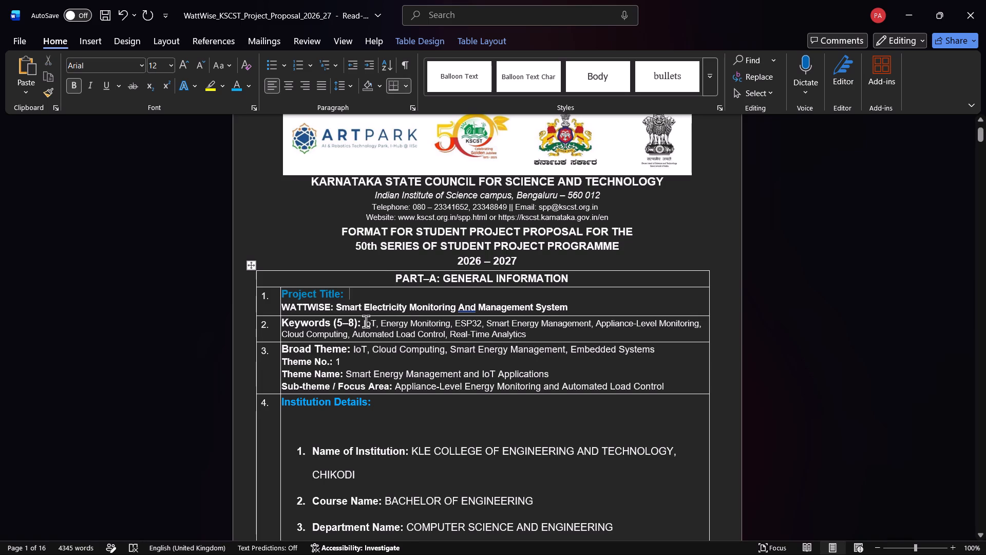
Put the keyword list on its own line under "Keywords (5–8):" and colour that heading the same blue.
{"action": "left_click_drag", "start_coordinate": [367, 321], "coordinate": [417, 344]}
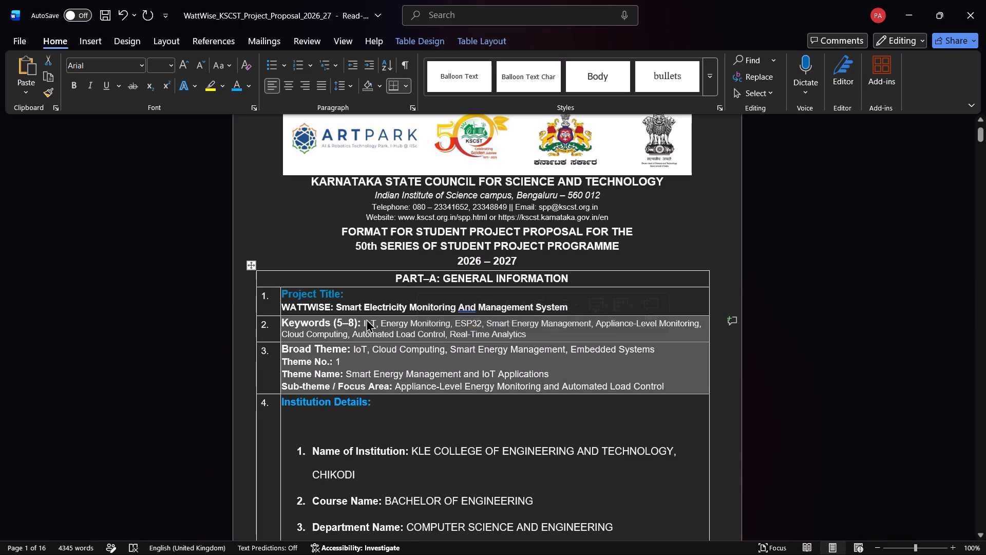
{"action": "left_click", "coordinate": [366, 319]}
{"action": "left_click", "coordinate": [361, 321]}
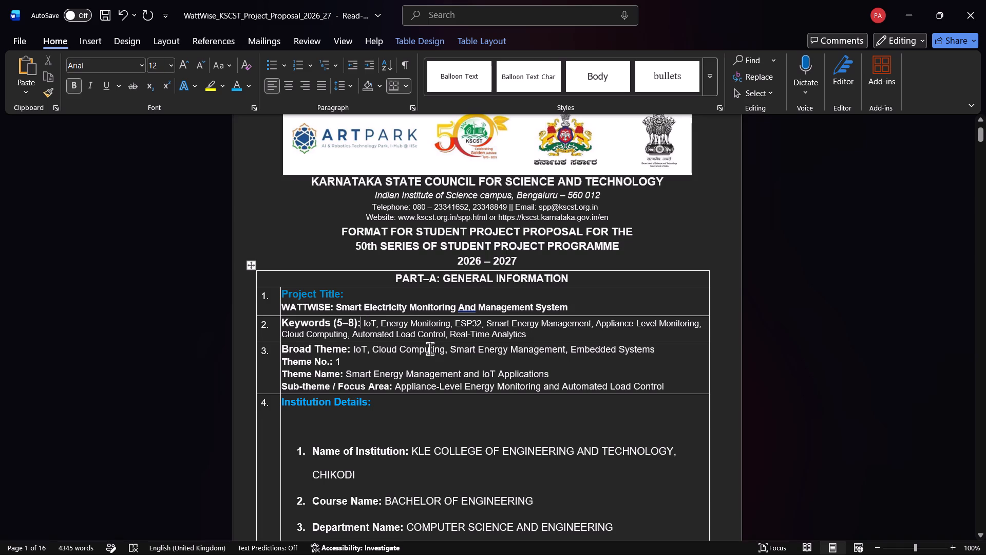
{"action": "key", "text": "Return"}
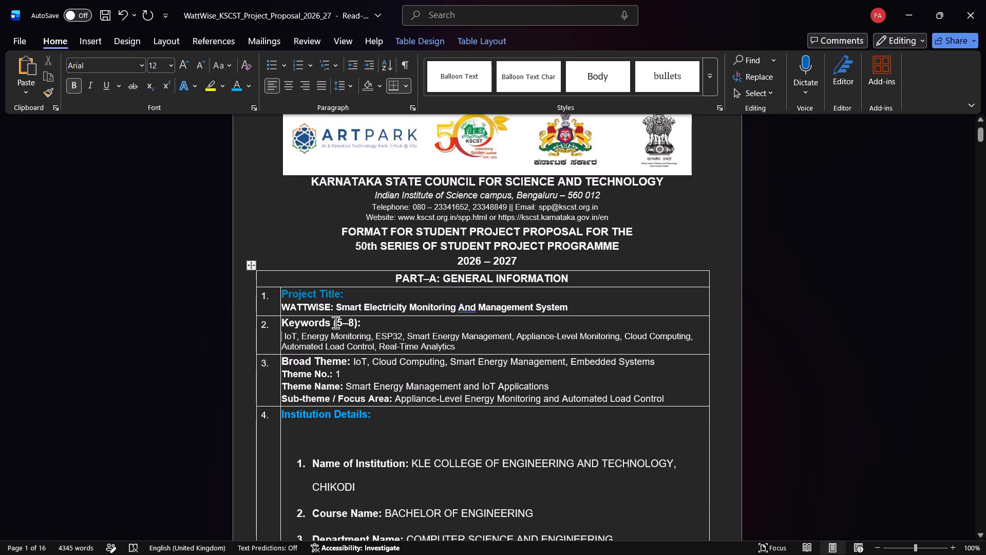
{"action": "left_click_drag", "start_coordinate": [332, 306], "coordinate": [269, 313]}
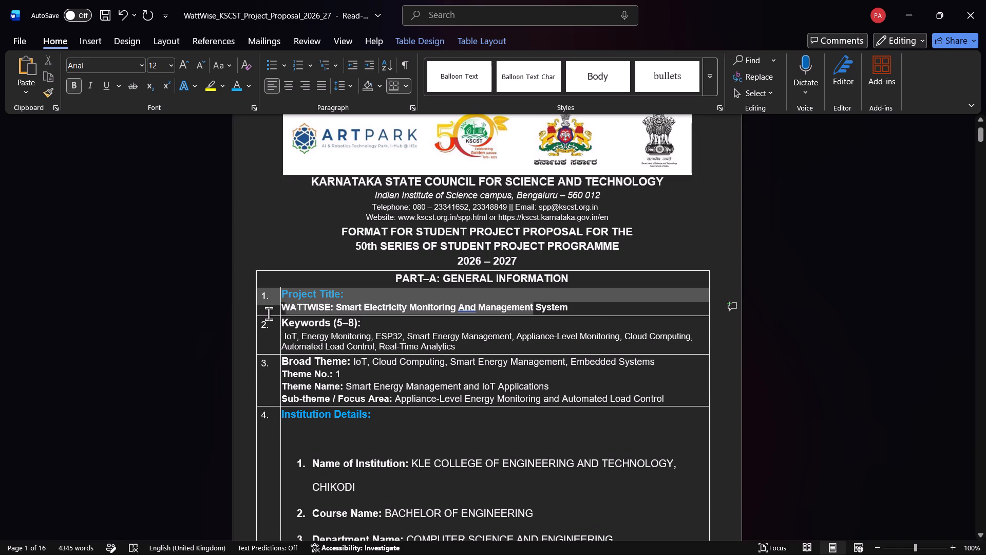
{"action": "left_click_drag", "start_coordinate": [269, 313], "coordinate": [270, 313]}
{"action": "left_click", "coordinate": [571, 372]}
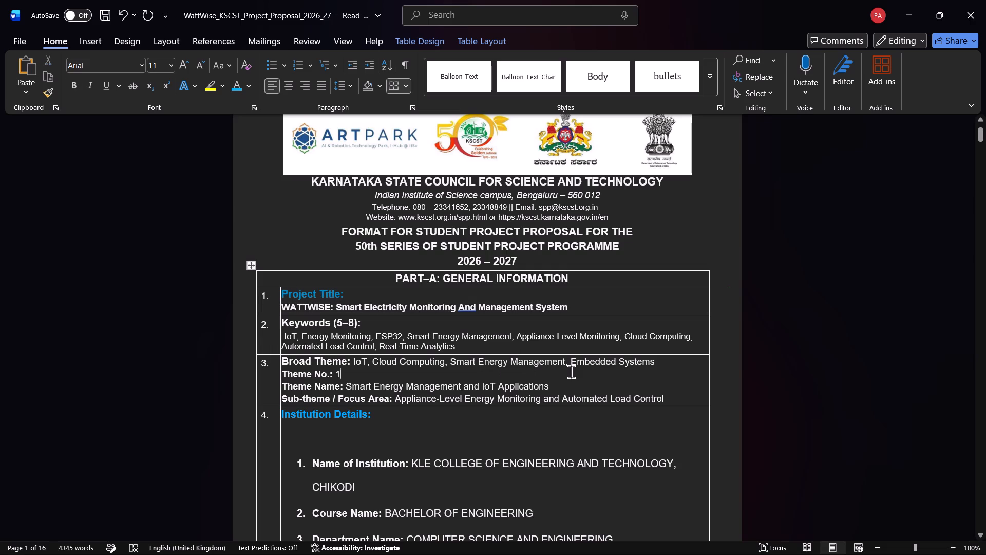
{"action": "left_click_drag", "start_coordinate": [363, 323], "coordinate": [294, 323]}
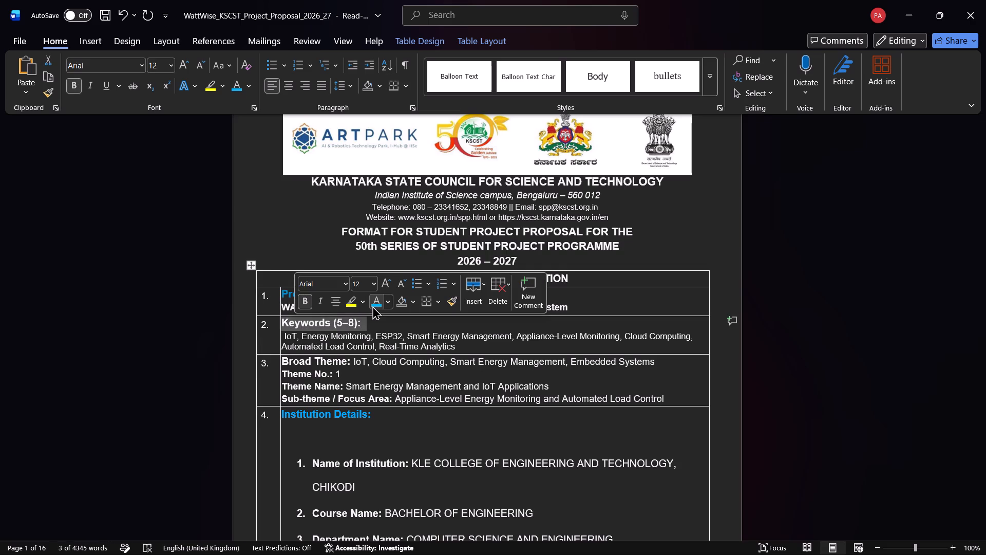
{"action": "left_click", "coordinate": [372, 306]}
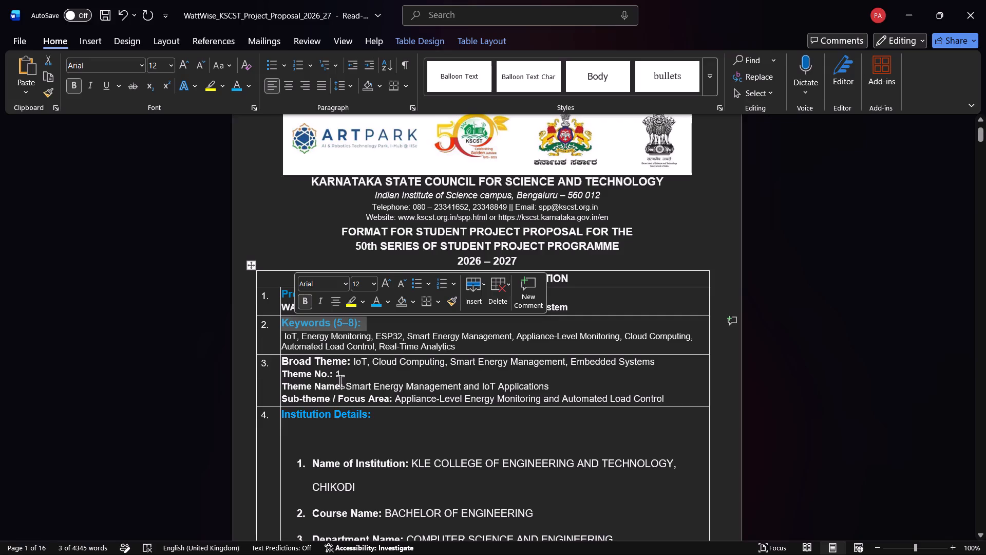
Compare the heading formatting from the Part A entries through the problem background and "Review of Existing Work" sections.
{"action": "scroll", "coordinate": [426, 476], "scroll_direction": "down", "scroll_amount": 7}
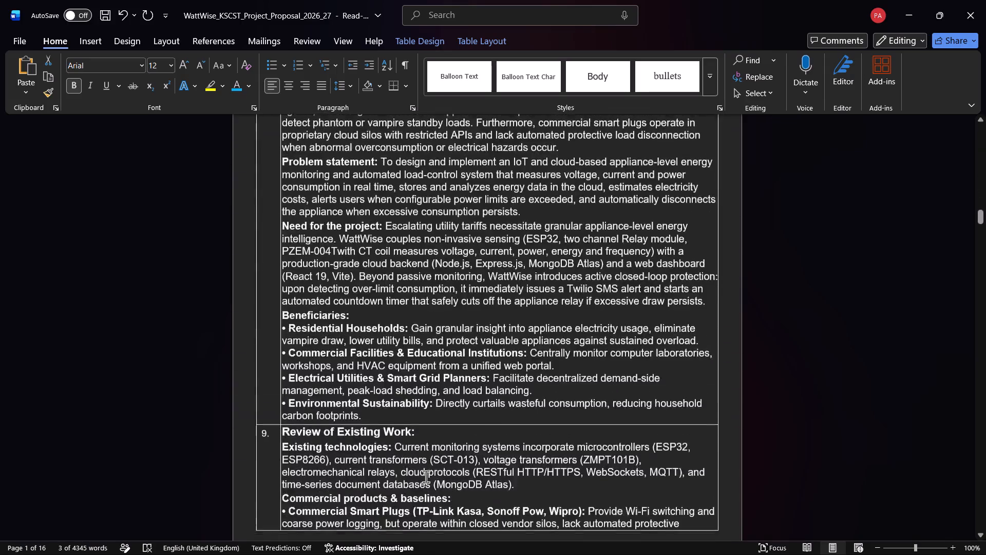
{"action": "scroll", "coordinate": [426, 476], "scroll_direction": "up", "scroll_amount": 3}
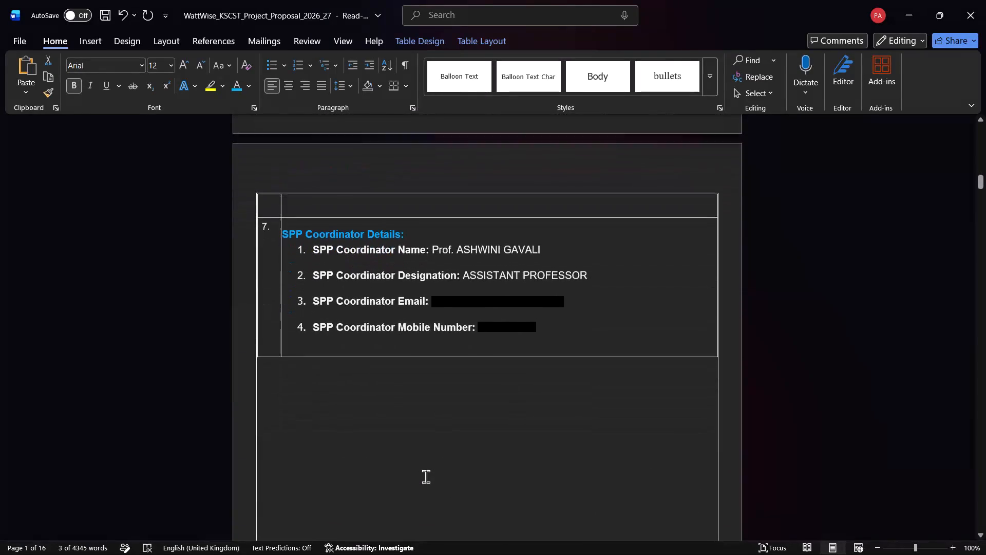
{"action": "scroll", "coordinate": [426, 476], "scroll_direction": "up", "scroll_amount": 4}
{"action": "scroll", "coordinate": [426, 476], "scroll_direction": "down", "scroll_amount": 1}
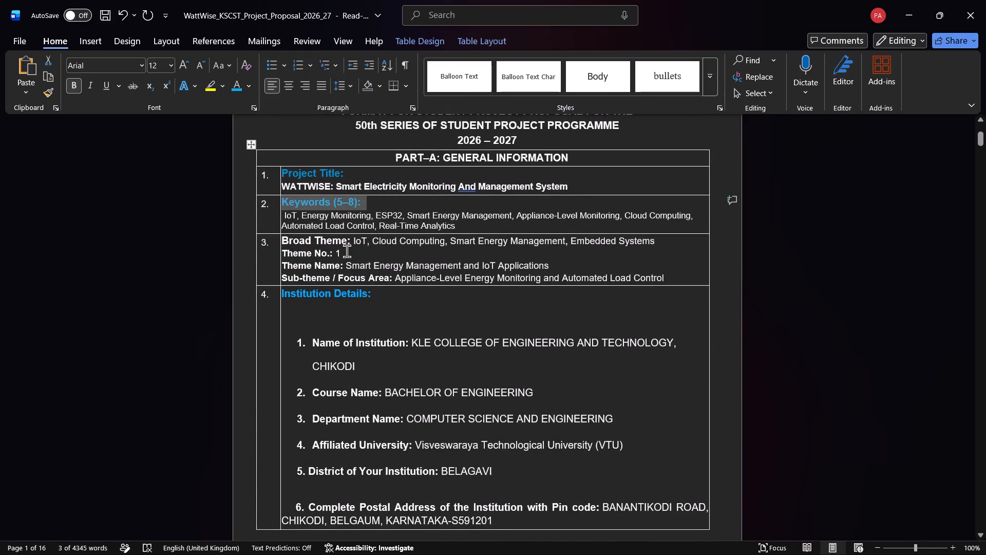
{"action": "scroll", "coordinate": [397, 369], "scroll_direction": "down", "scroll_amount": 9}
{"action": "scroll", "coordinate": [397, 369], "scroll_direction": "up", "scroll_amount": 1}
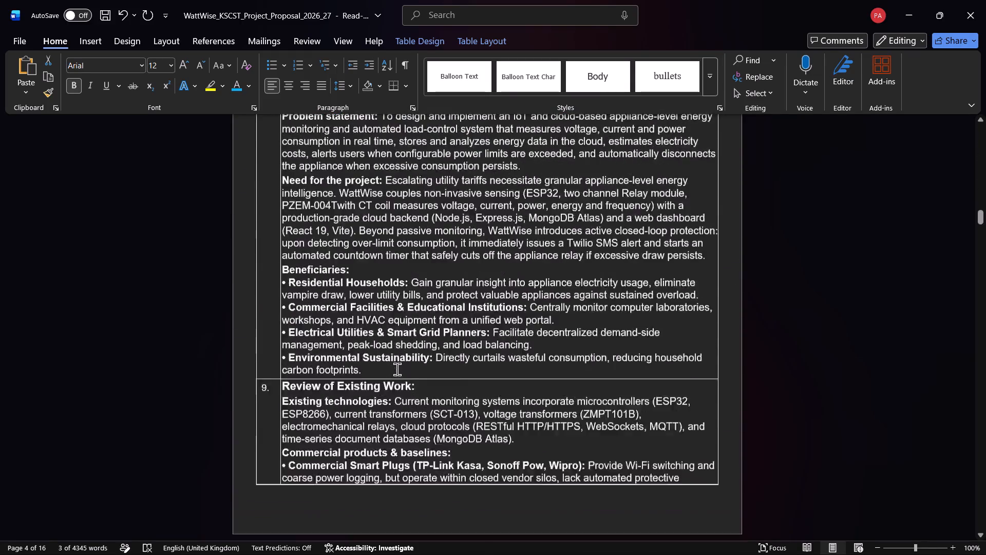
{"action": "scroll", "coordinate": [397, 369], "scroll_direction": "up", "scroll_amount": 1}
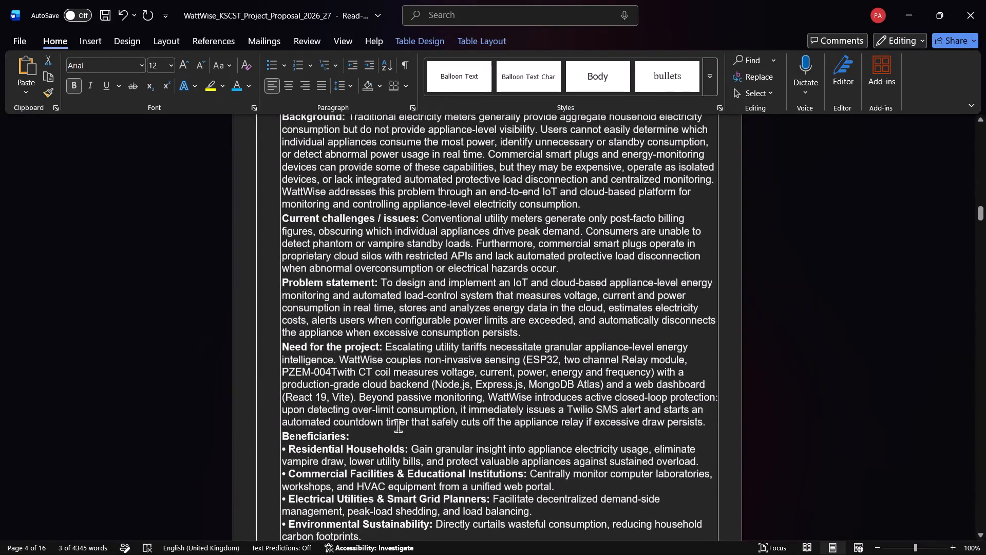
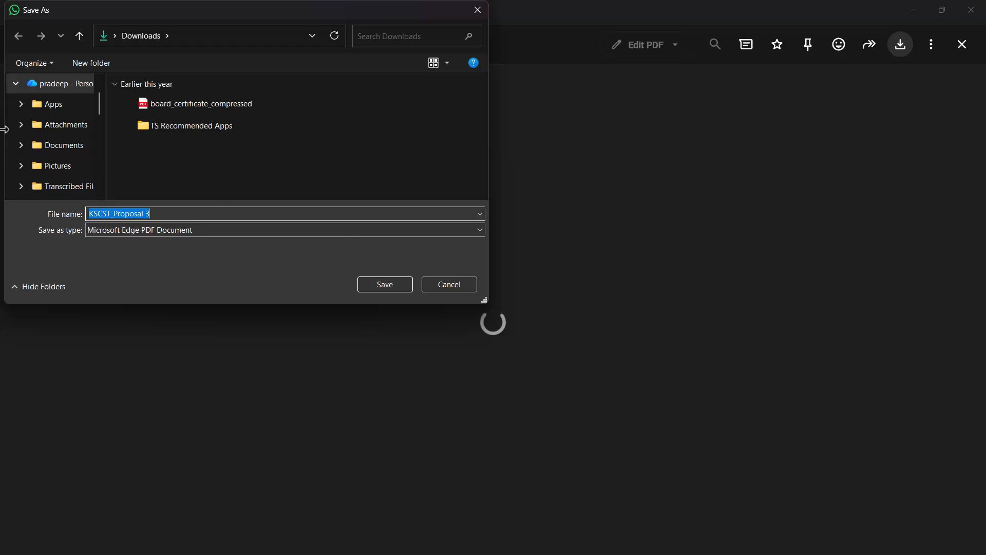
Set the New Volume (E:) drive as the save location for the KSCST_Proposal 3 PDF.
{"action": "scroll", "coordinate": [50, 135], "scroll_direction": "down", "scroll_amount": 1}
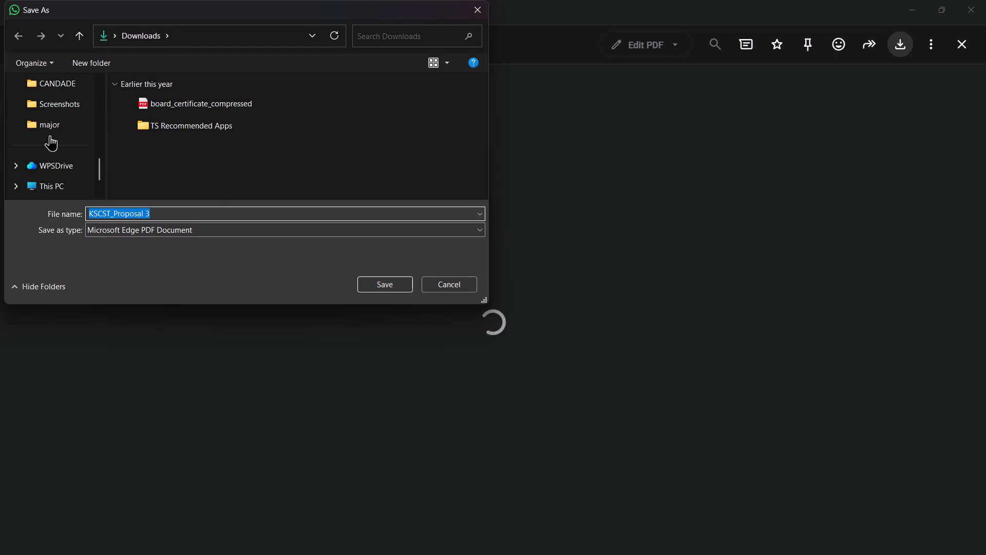
{"action": "double_click", "coordinate": [44, 189]}
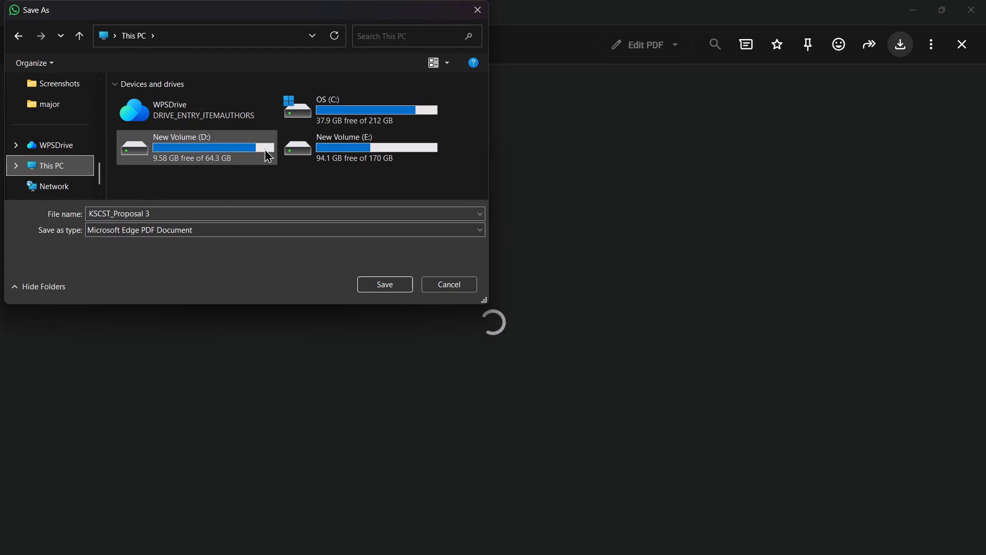
{"action": "double_click", "coordinate": [331, 137]}
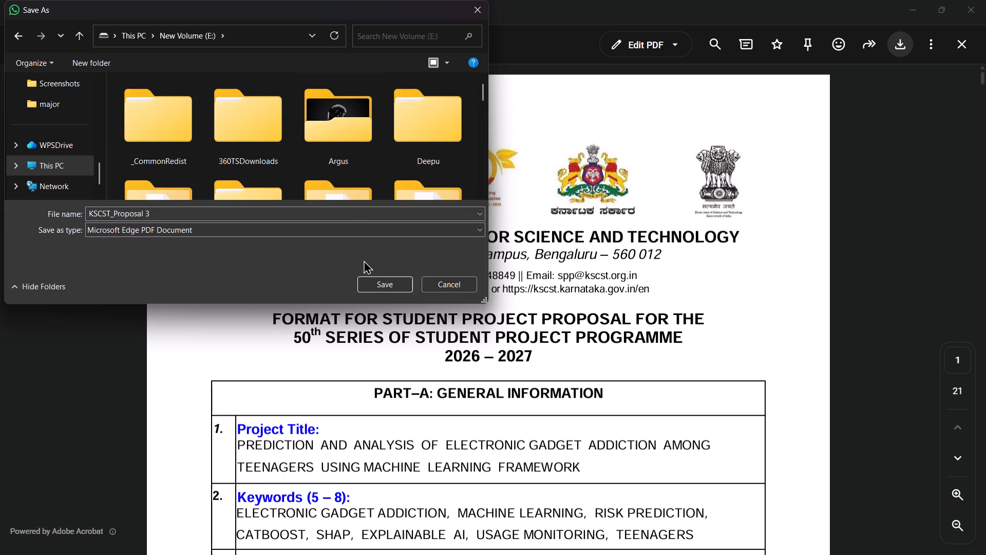
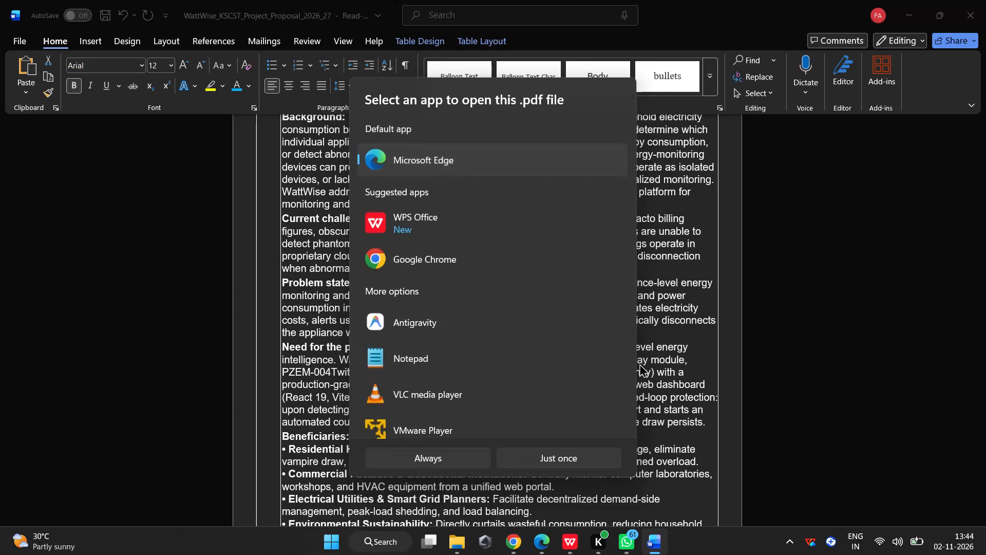
Open the KSCST_Proposal 3 PDF in Word just this once, accepting the conversion to an editable document.
{"action": "scroll", "coordinate": [466, 335], "scroll_direction": "down", "scroll_amount": 3}
{"action": "left_click", "coordinate": [452, 358]}
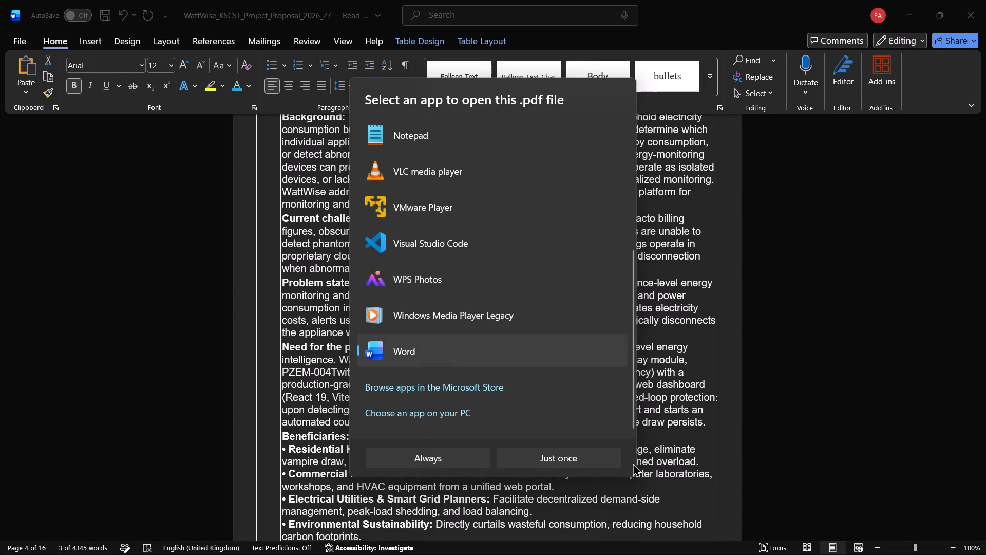
{"action": "left_click", "coordinate": [559, 461]}
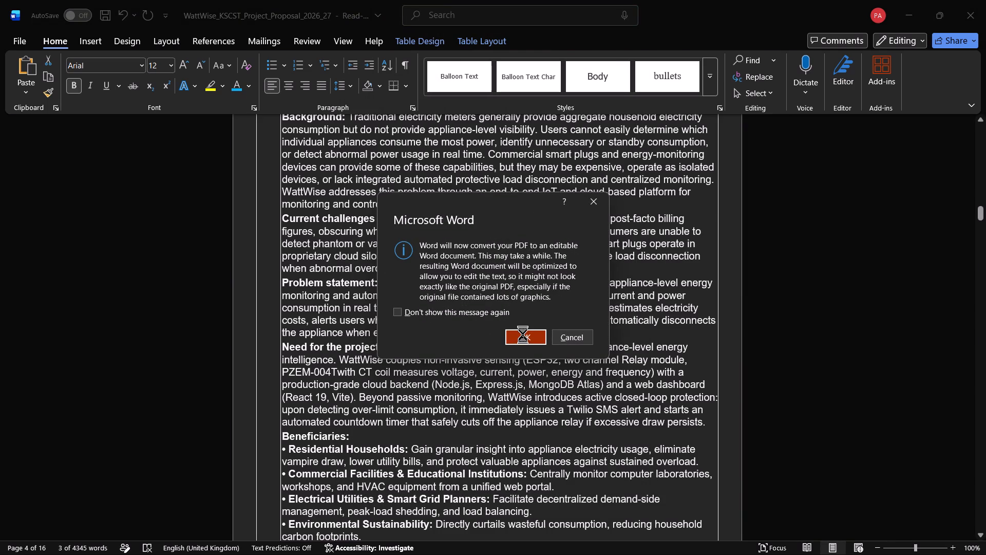
{"action": "left_click", "coordinate": [525, 340]}
{"action": "scroll", "coordinate": [580, 344], "scroll_direction": "down", "scroll_amount": 1}
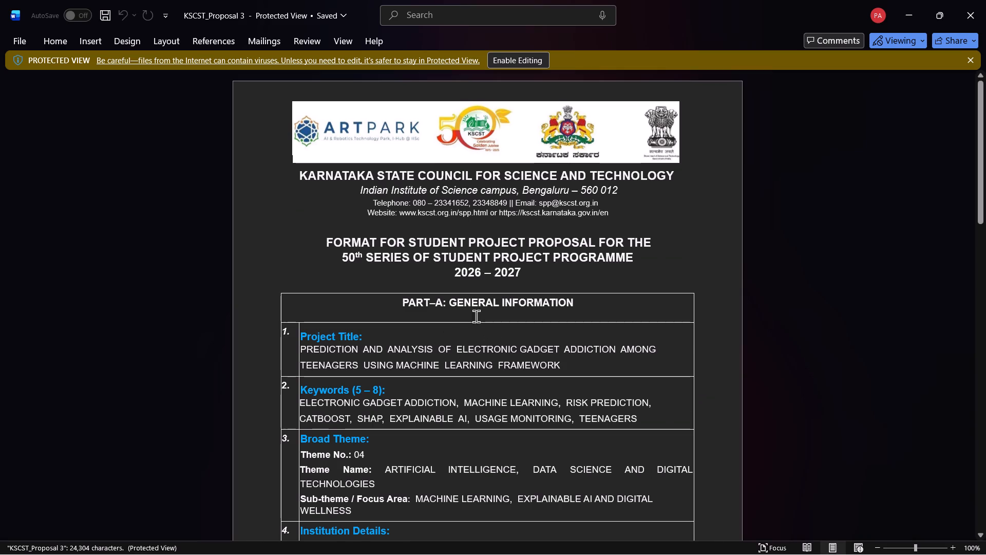
Arrange the KSCST_Proposal 3 window side by side with the WattWise proposal, each filling half the screen.
{"action": "left_click_drag", "start_coordinate": [764, 9], "coordinate": [606, 4]}
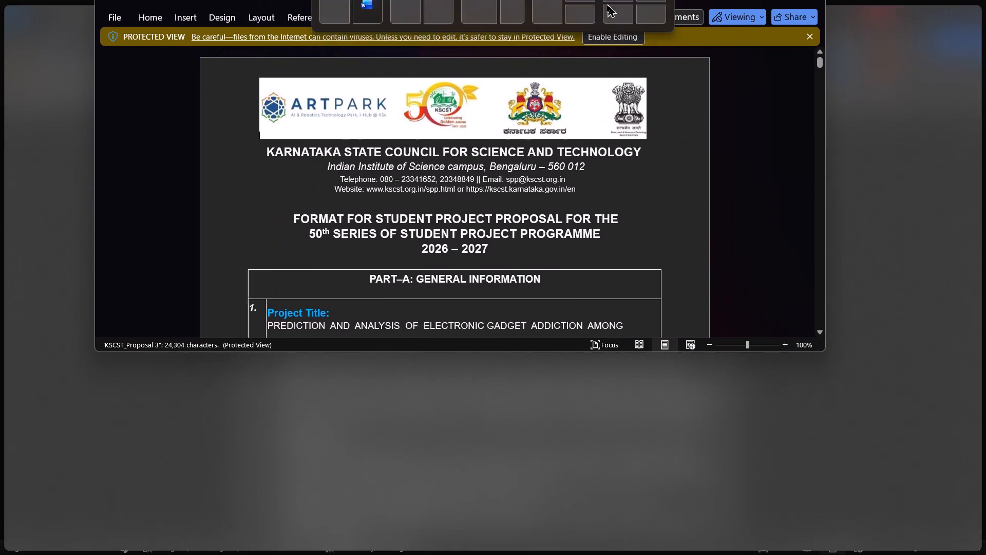
{"action": "left_click_drag", "start_coordinate": [606, 4], "coordinate": [350, 41]}
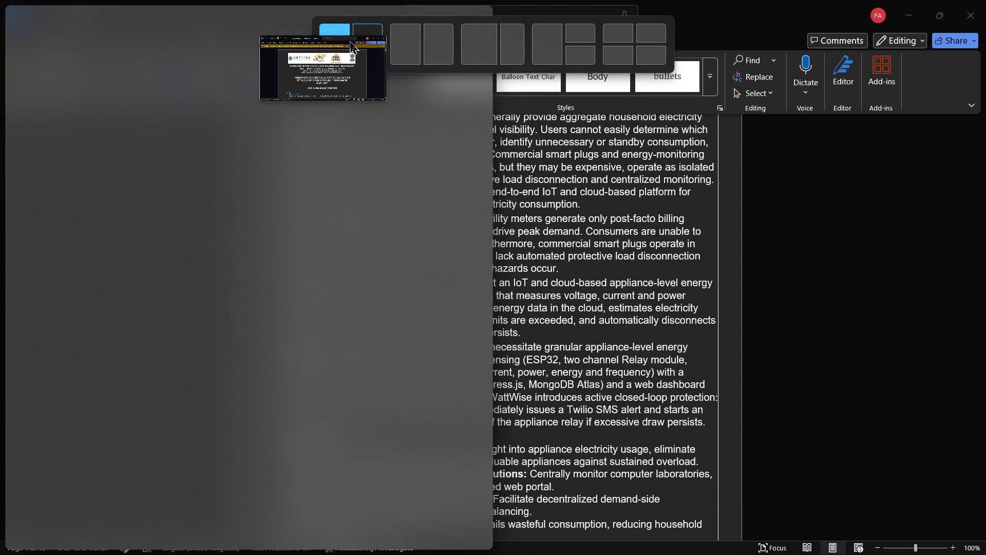
{"action": "left_click_drag", "start_coordinate": [350, 41], "coordinate": [334, 41]}
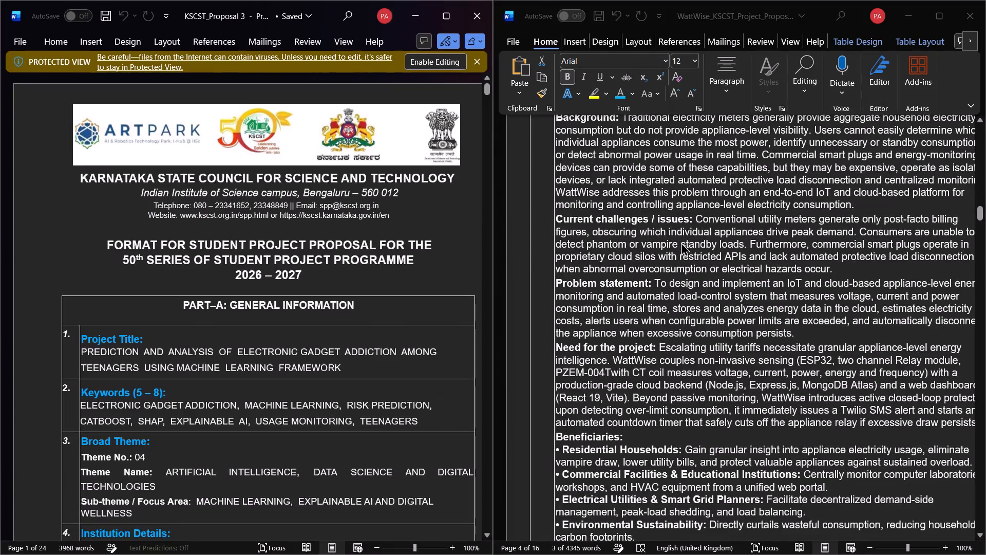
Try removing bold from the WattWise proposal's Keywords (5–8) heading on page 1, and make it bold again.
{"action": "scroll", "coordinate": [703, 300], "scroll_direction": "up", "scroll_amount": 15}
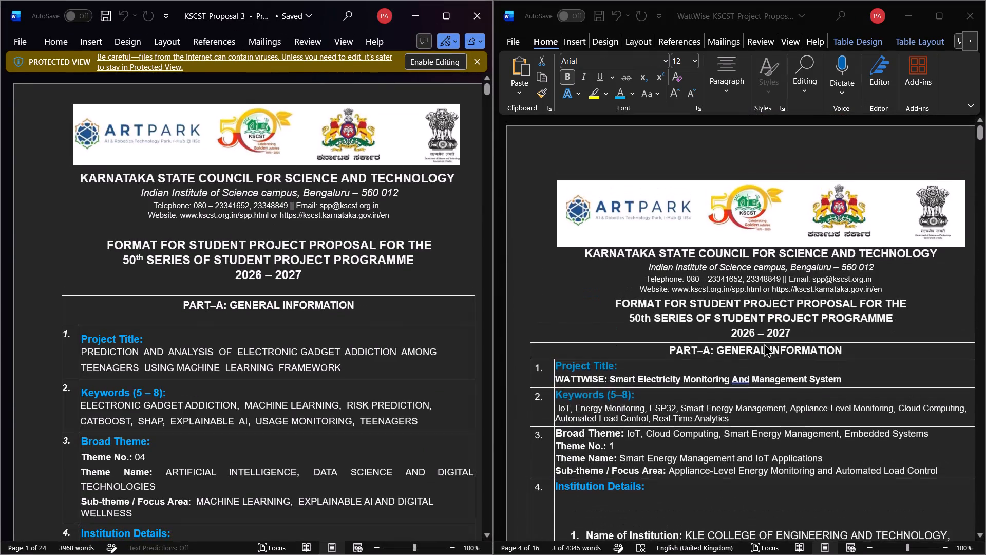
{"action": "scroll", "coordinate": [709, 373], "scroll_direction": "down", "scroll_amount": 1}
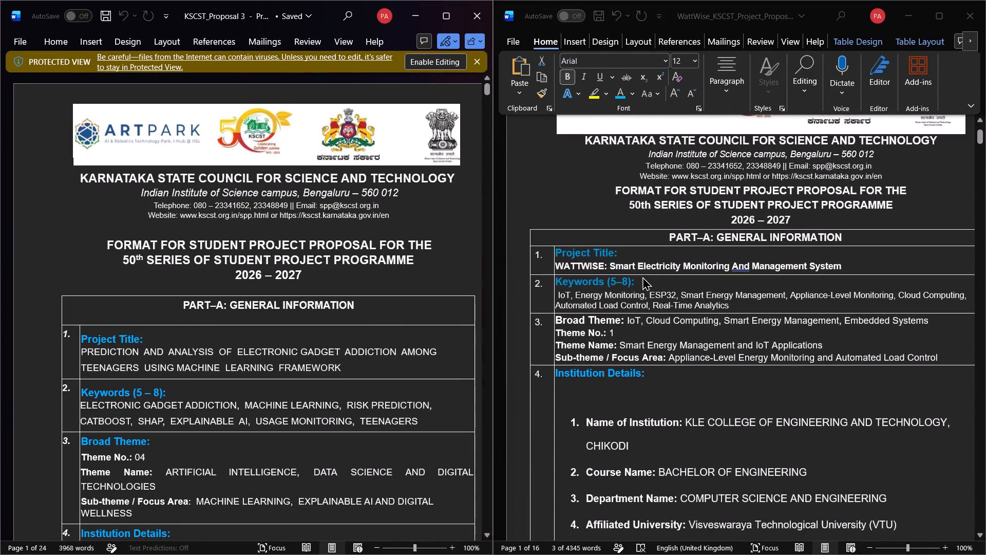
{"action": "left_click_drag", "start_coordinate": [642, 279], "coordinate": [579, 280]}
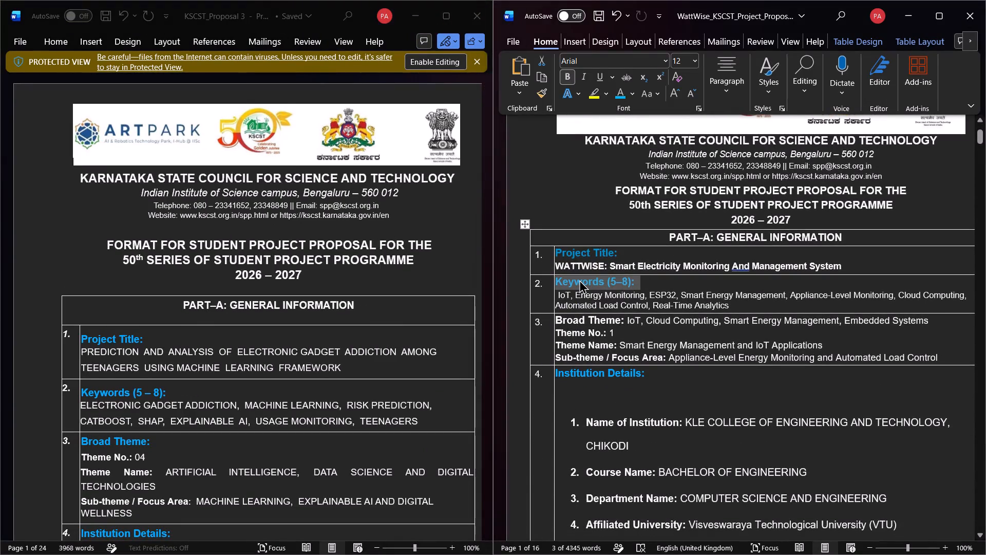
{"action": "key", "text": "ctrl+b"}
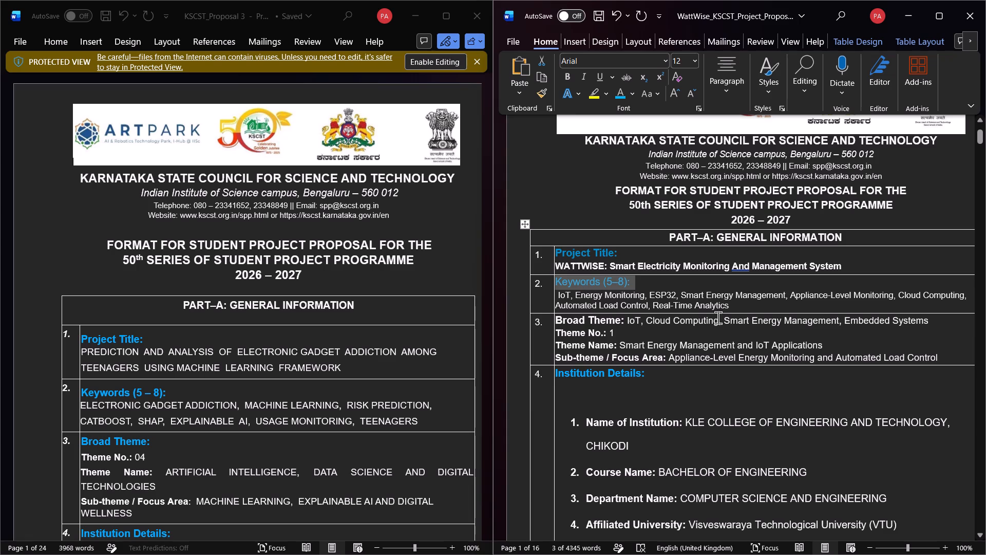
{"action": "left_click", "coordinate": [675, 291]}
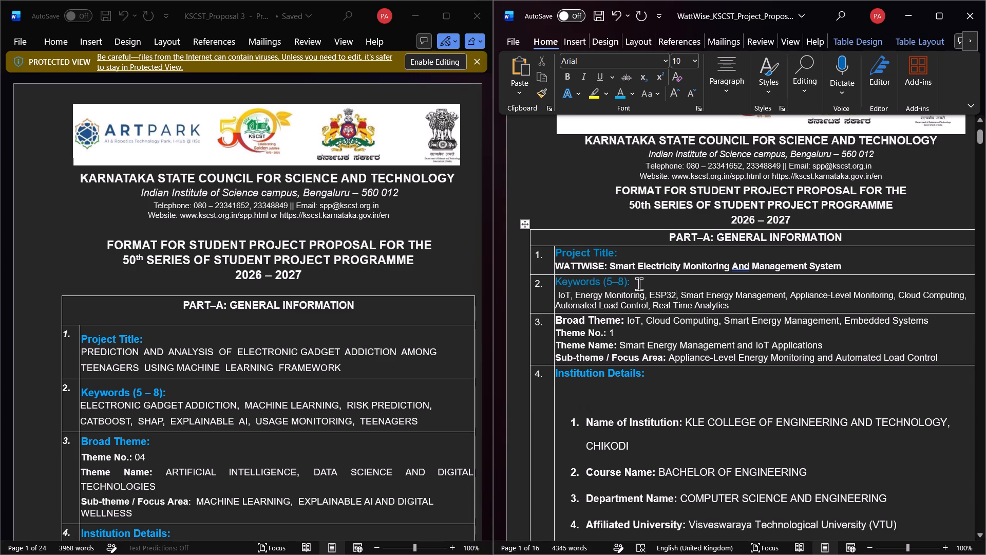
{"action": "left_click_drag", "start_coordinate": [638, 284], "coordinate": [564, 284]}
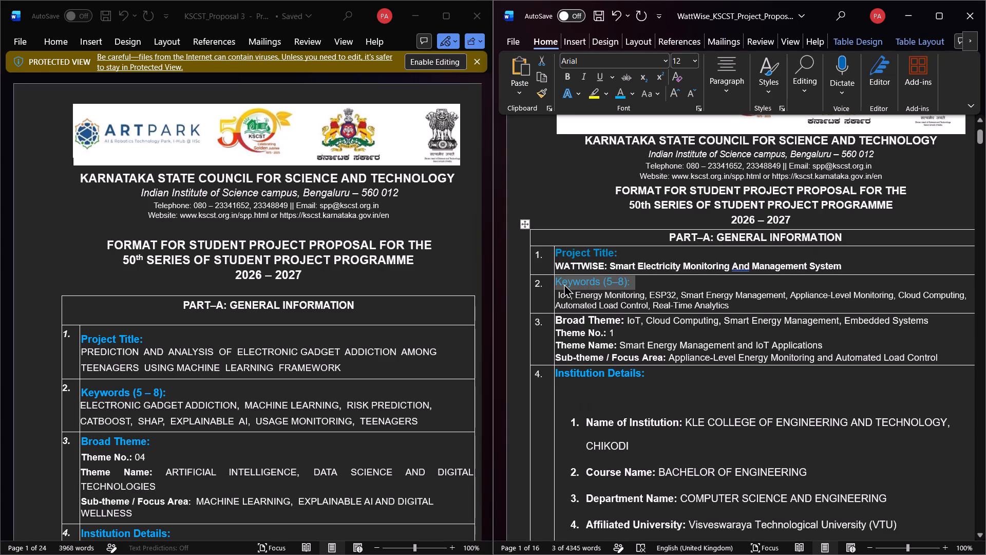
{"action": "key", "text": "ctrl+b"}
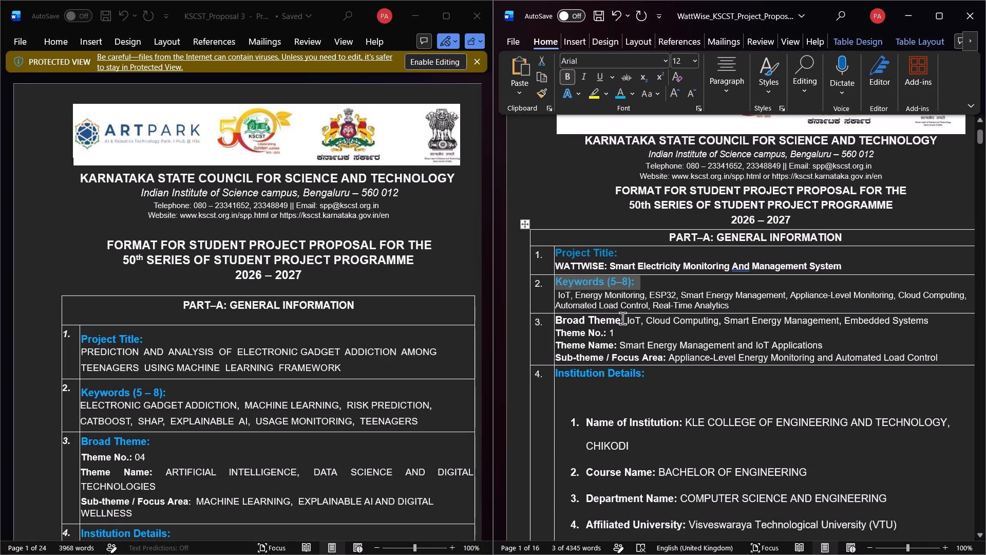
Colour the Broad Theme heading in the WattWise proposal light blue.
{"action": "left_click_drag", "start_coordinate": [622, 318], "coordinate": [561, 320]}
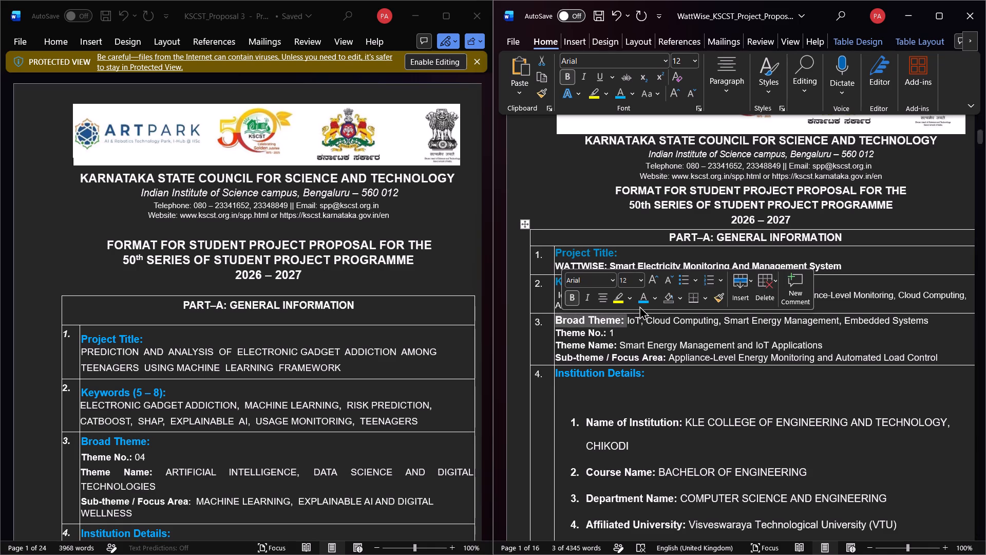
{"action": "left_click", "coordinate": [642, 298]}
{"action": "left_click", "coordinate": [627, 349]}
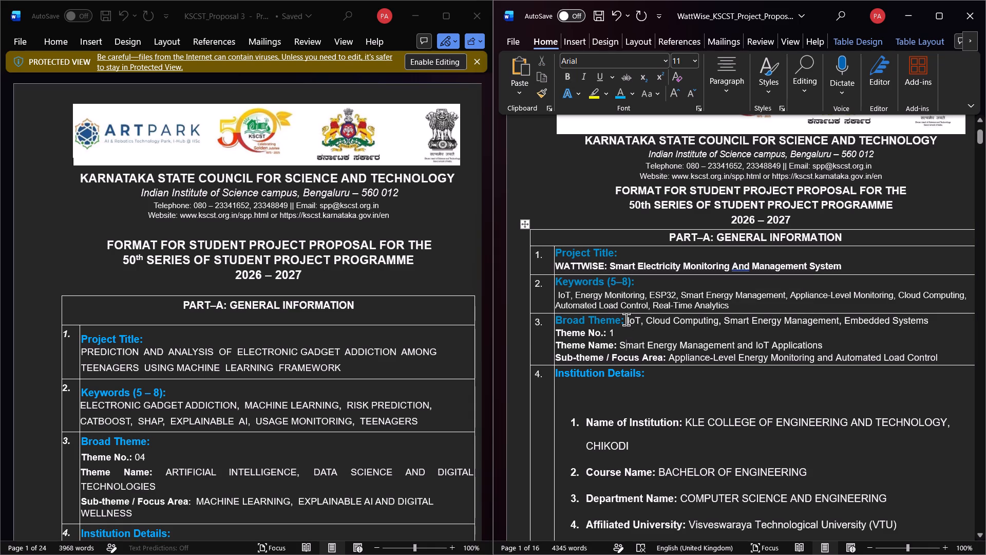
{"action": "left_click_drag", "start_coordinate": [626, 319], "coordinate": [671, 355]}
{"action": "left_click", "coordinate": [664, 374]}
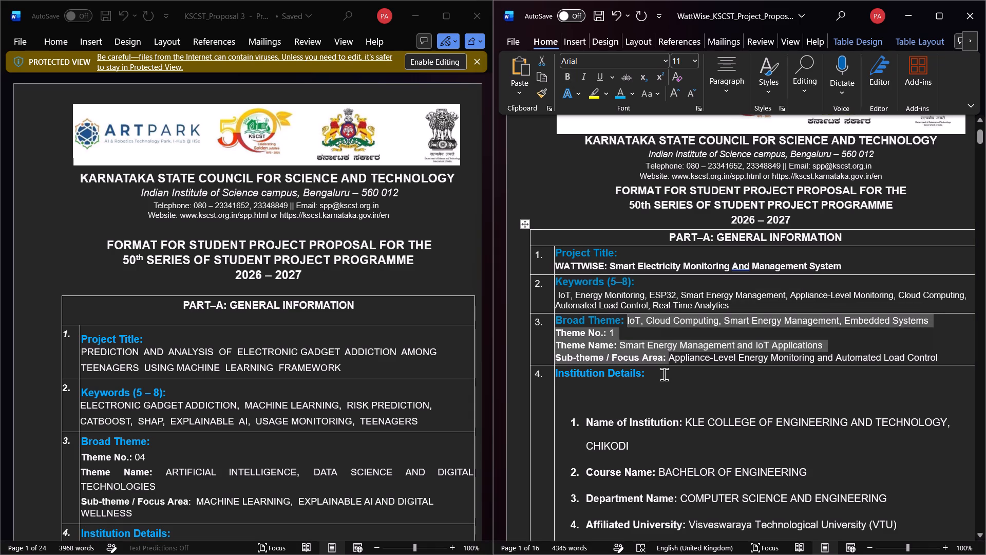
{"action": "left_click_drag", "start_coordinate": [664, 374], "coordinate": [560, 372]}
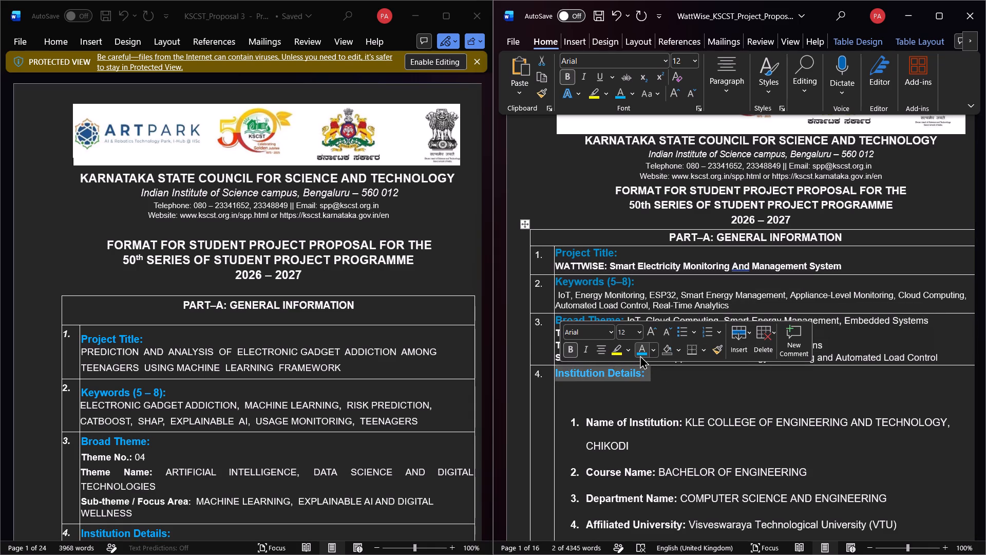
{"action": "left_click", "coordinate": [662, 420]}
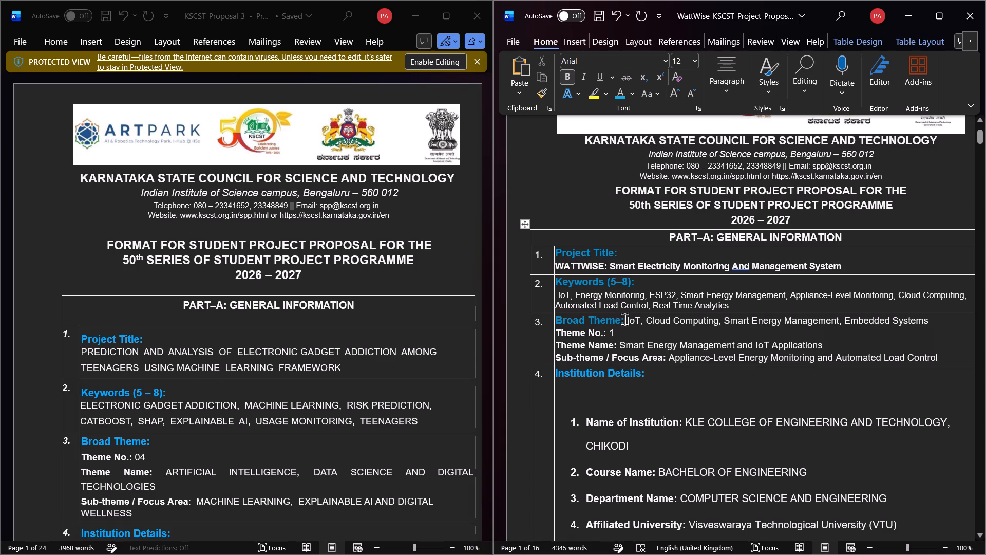
Set the font colour of the WattWise proposal's Broad Theme heading to the standard blue.
{"action": "left_click_drag", "start_coordinate": [624, 319], "coordinate": [571, 316]}
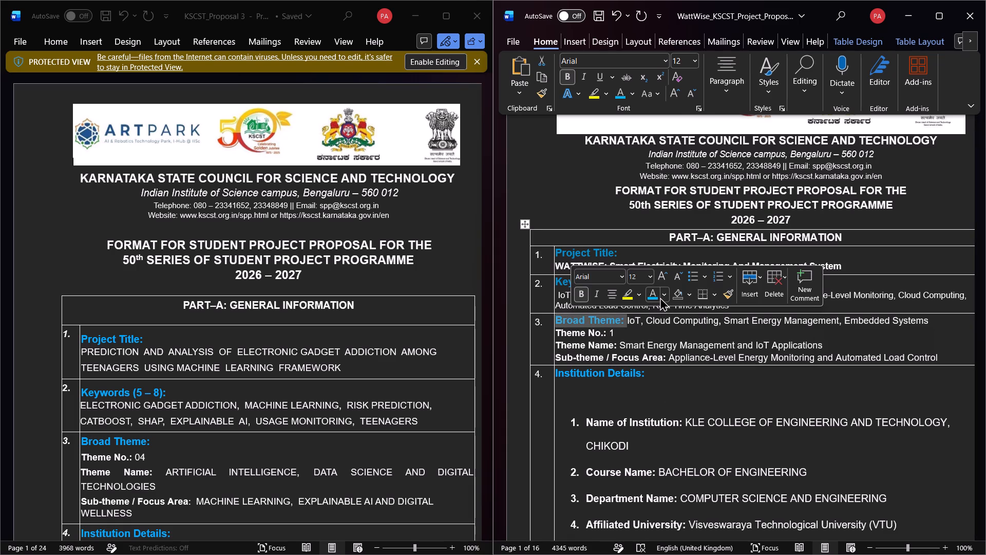
{"action": "left_click", "coordinate": [660, 297]}
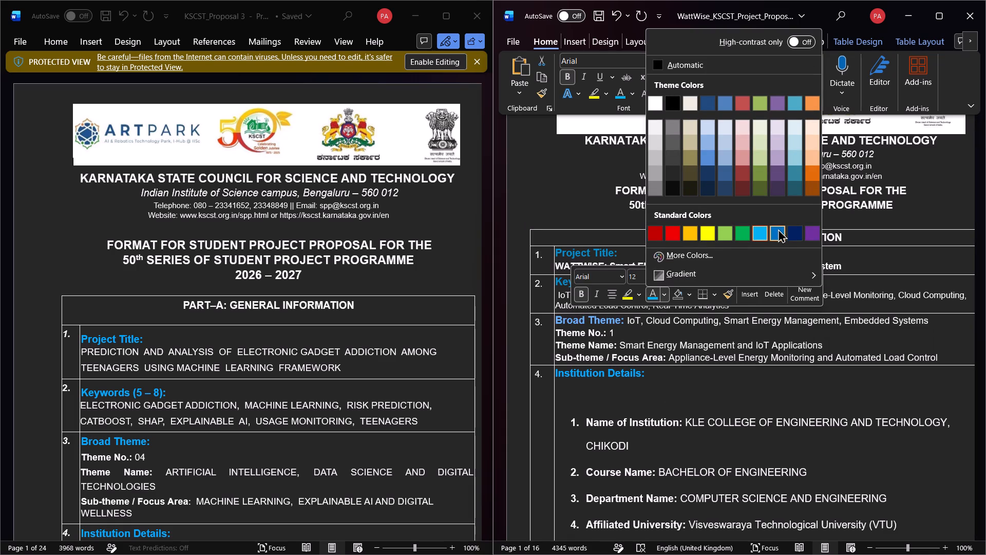
{"action": "left_click", "coordinate": [778, 229]}
{"action": "left_click", "coordinate": [693, 416]}
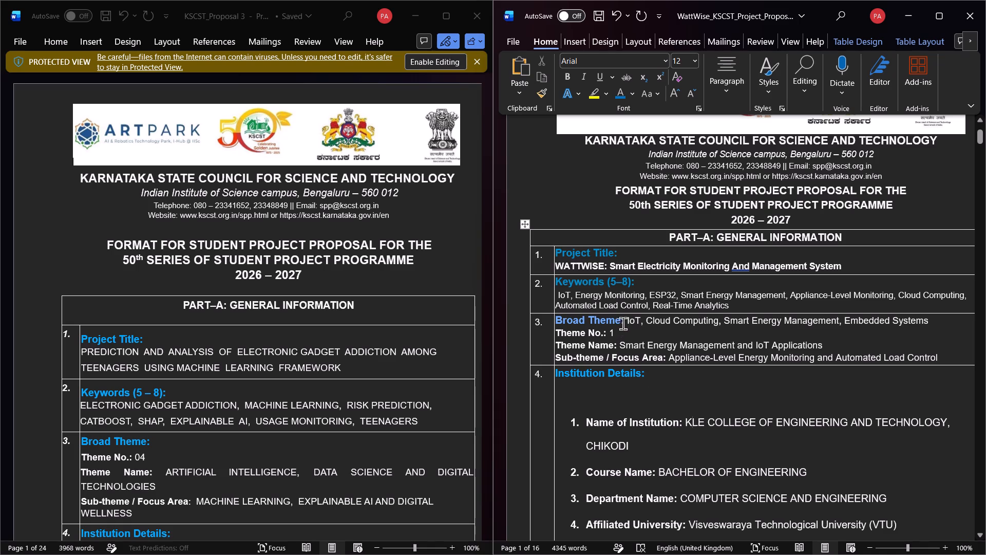
Set the WattWise proposal's Keywords (5–8) heading to the darkest shade of the dark blue theme colour.
{"action": "left_click_drag", "start_coordinate": [635, 279], "coordinate": [575, 281]}
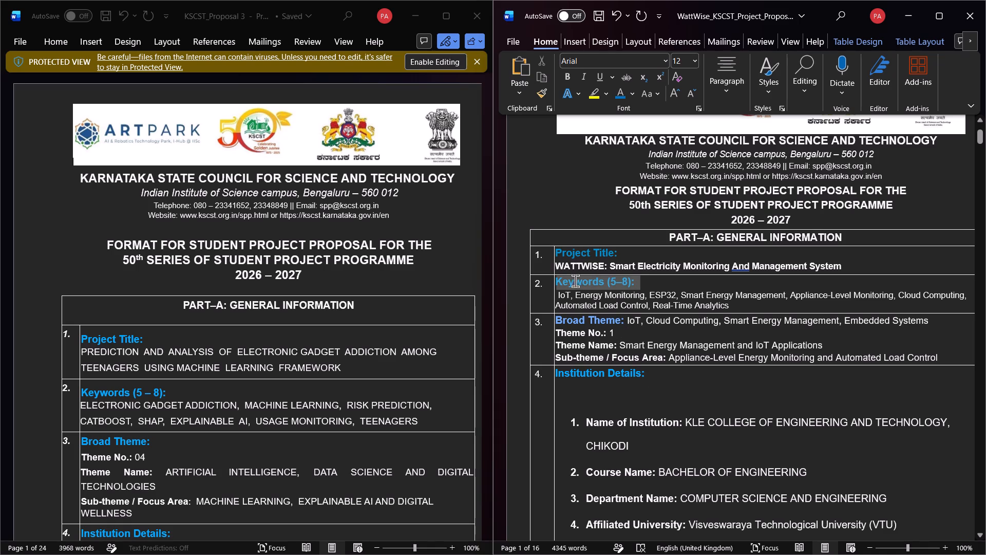
{"action": "left_click_drag", "start_coordinate": [575, 281], "coordinate": [575, 280]}
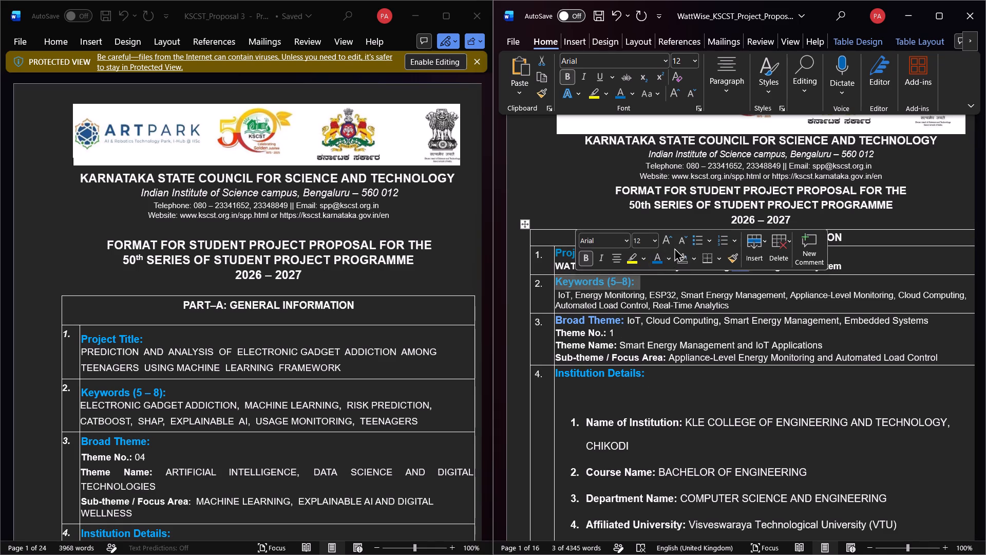
{"action": "left_click", "coordinate": [669, 257]}
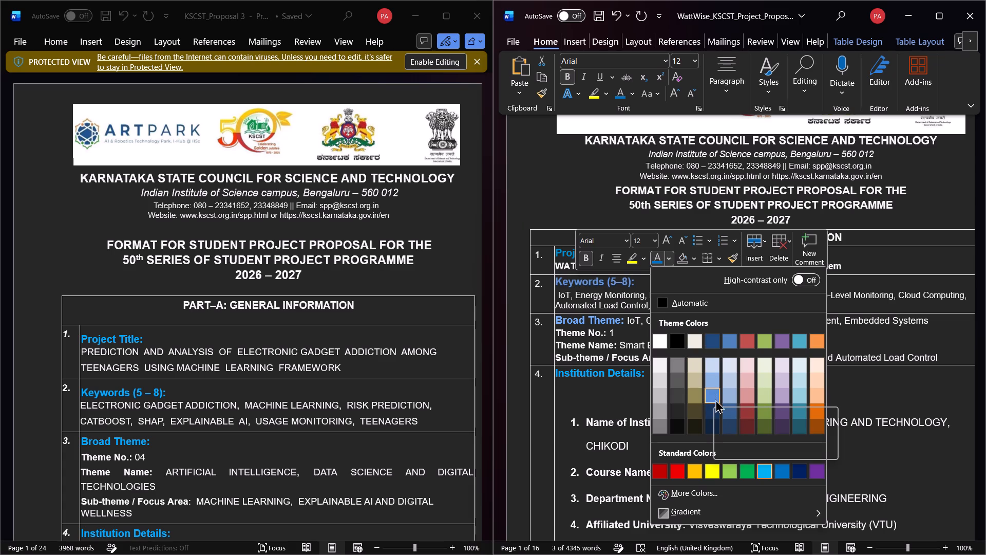
{"action": "left_click", "coordinate": [713, 427]}
{"action": "left_click", "coordinate": [689, 378]}
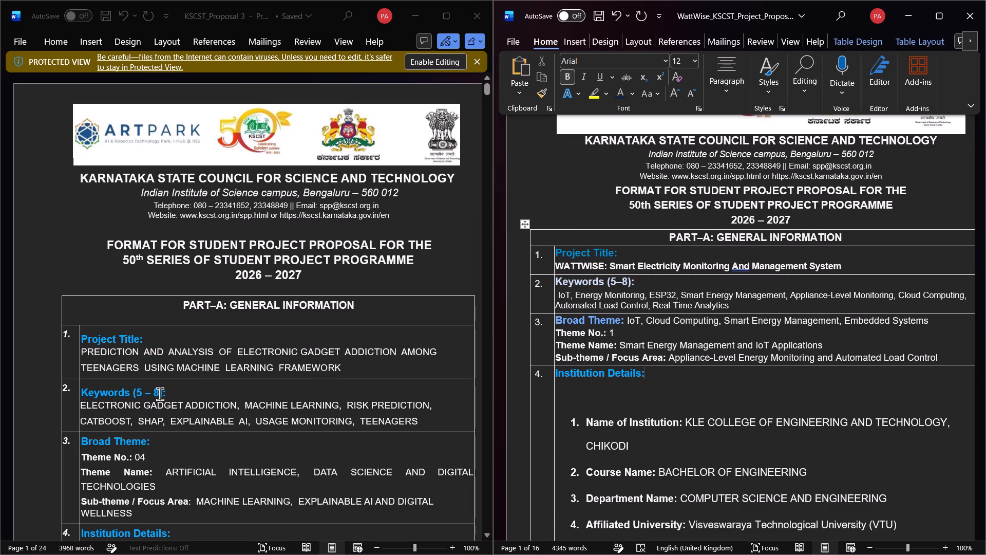
Enable editing of the KSCST_Proposal 3 document, accepting the PDF conversion.
{"action": "left_click_drag", "start_coordinate": [164, 392], "coordinate": [90, 392]}
{"action": "left_click", "coordinate": [90, 392]}
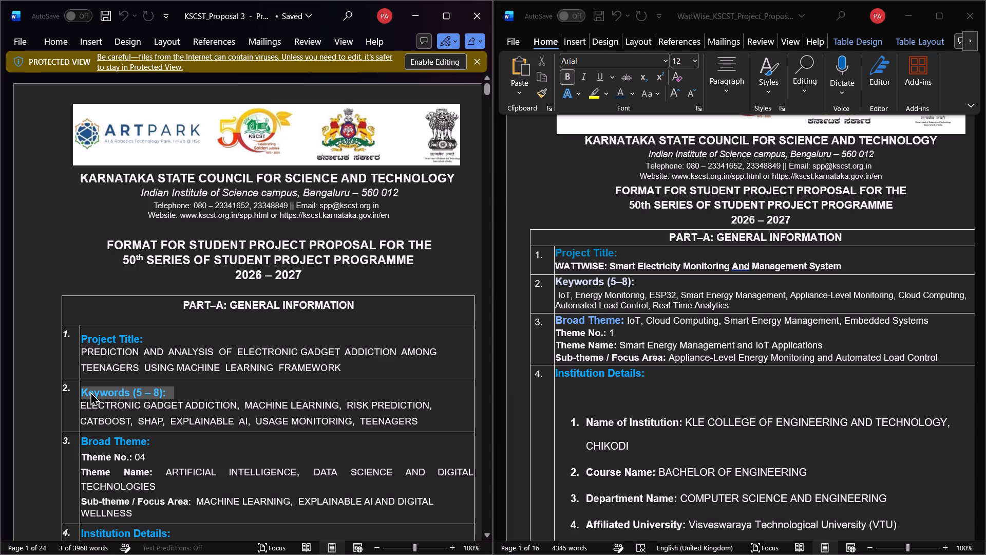
{"action": "left_click", "coordinate": [408, 57]}
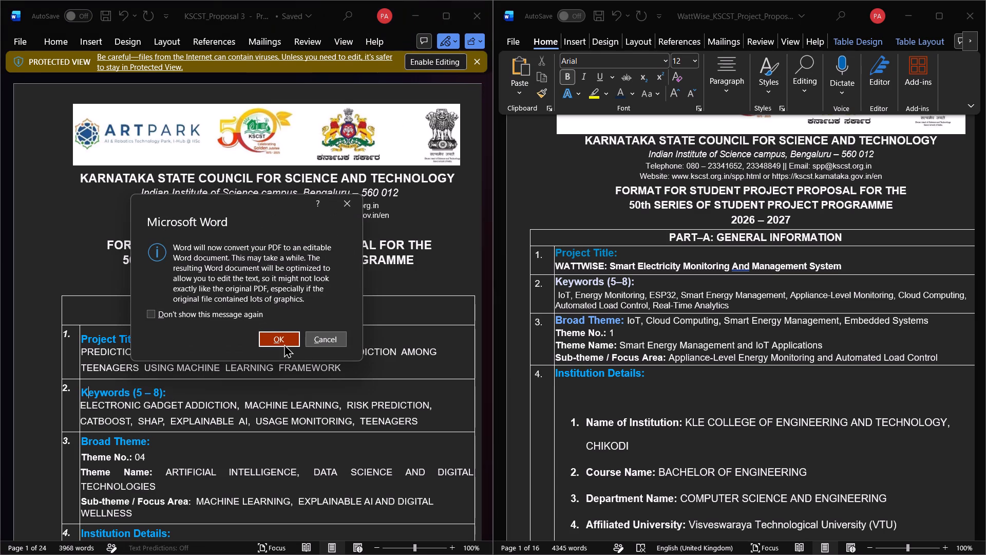
{"action": "left_click", "coordinate": [284, 344]}
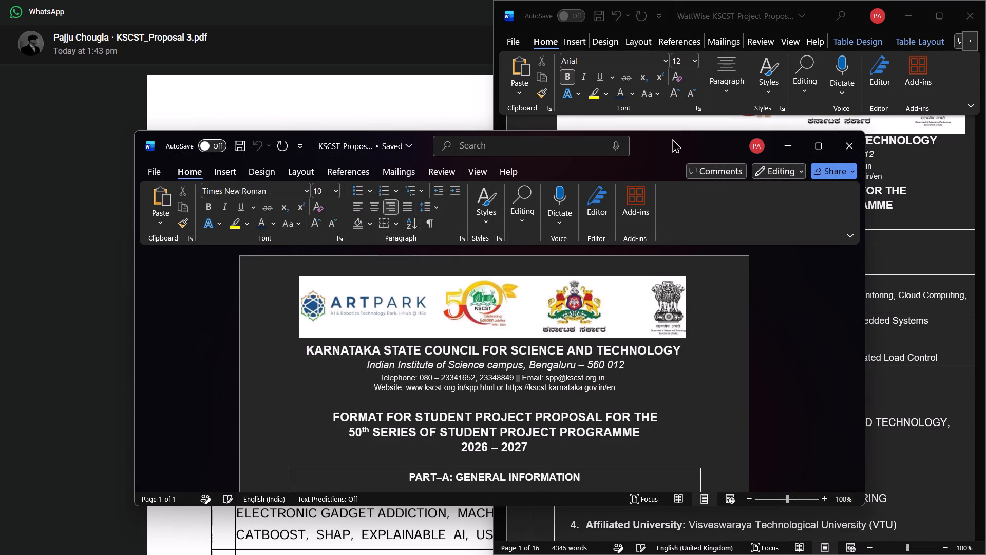
Place the editable KSCST_Proposal 3 window side by side with the WattWise proposal again.
{"action": "left_click_drag", "start_coordinate": [672, 139], "coordinate": [415, 24]}
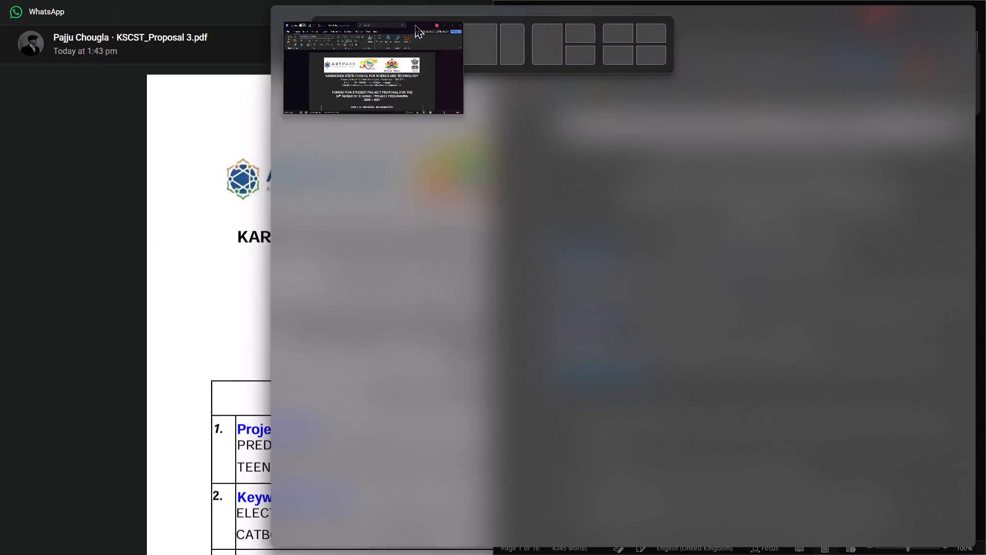
{"action": "left_click_drag", "start_coordinate": [415, 24], "coordinate": [311, 41]}
Inspect the font colour and shading choices for the Project Title heading in KSCST_Proposal 3.
{"action": "scroll", "coordinate": [320, 290], "scroll_direction": "down", "scroll_amount": 1}
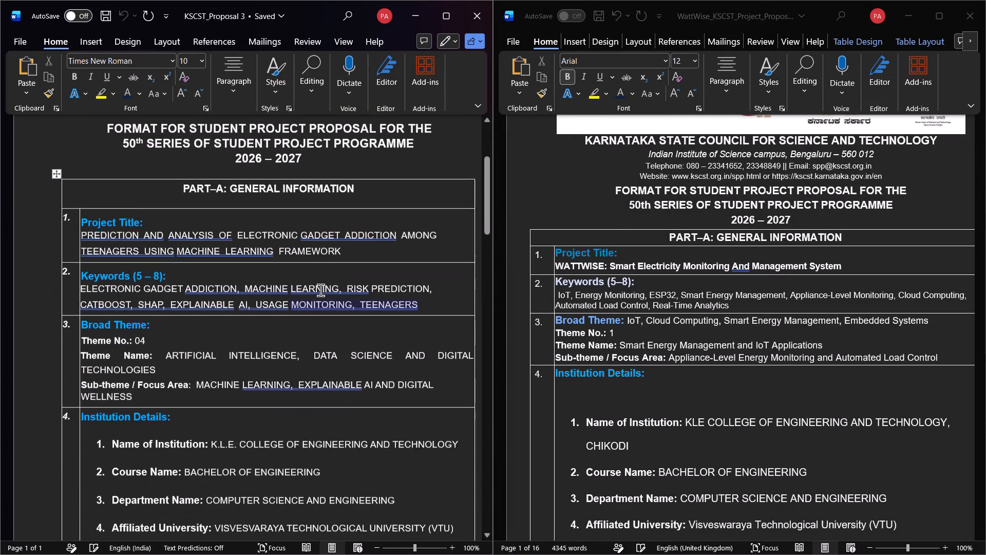
{"action": "left_click_drag", "start_coordinate": [151, 211], "coordinate": [117, 213]}
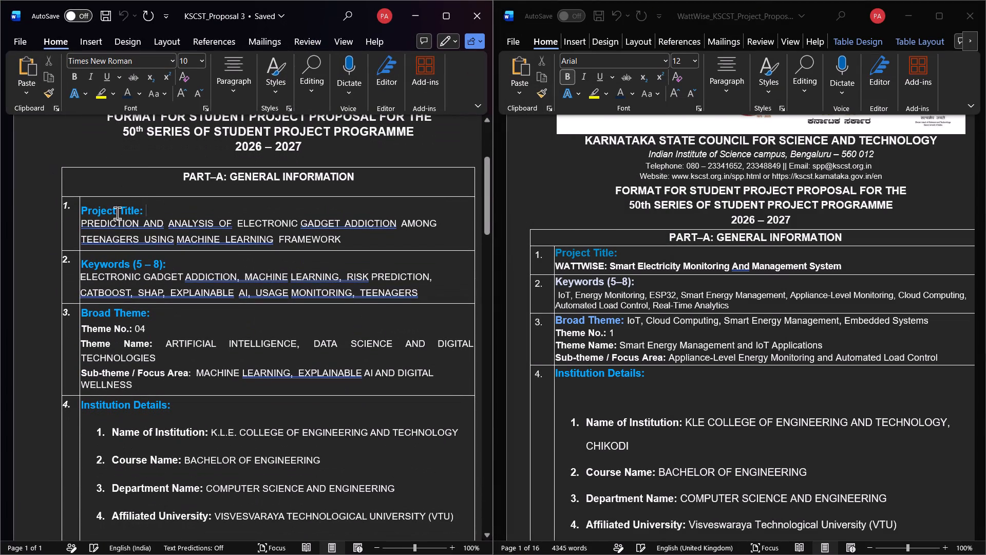
{"action": "left_click_drag", "start_coordinate": [117, 213], "coordinate": [87, 212]}
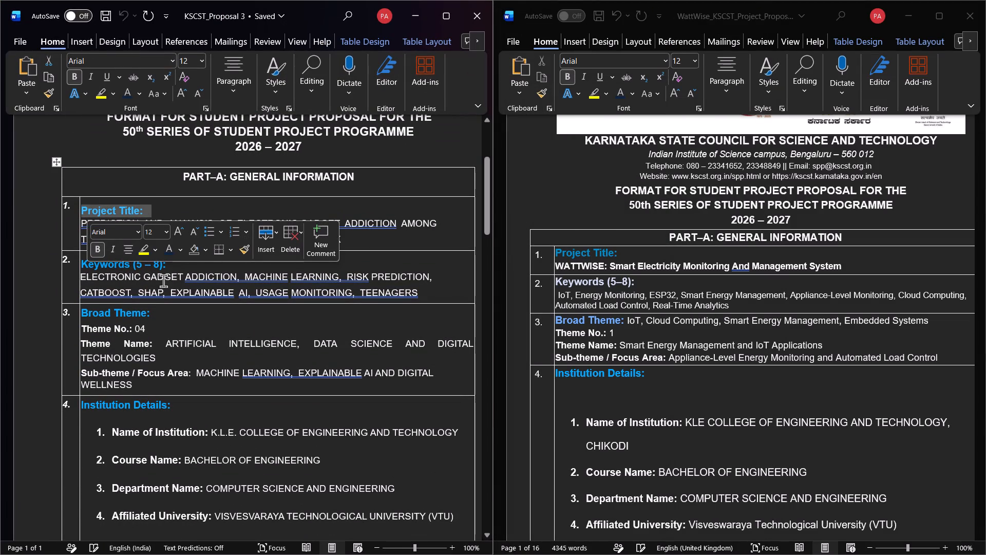
{"action": "left_click", "coordinate": [178, 251]}
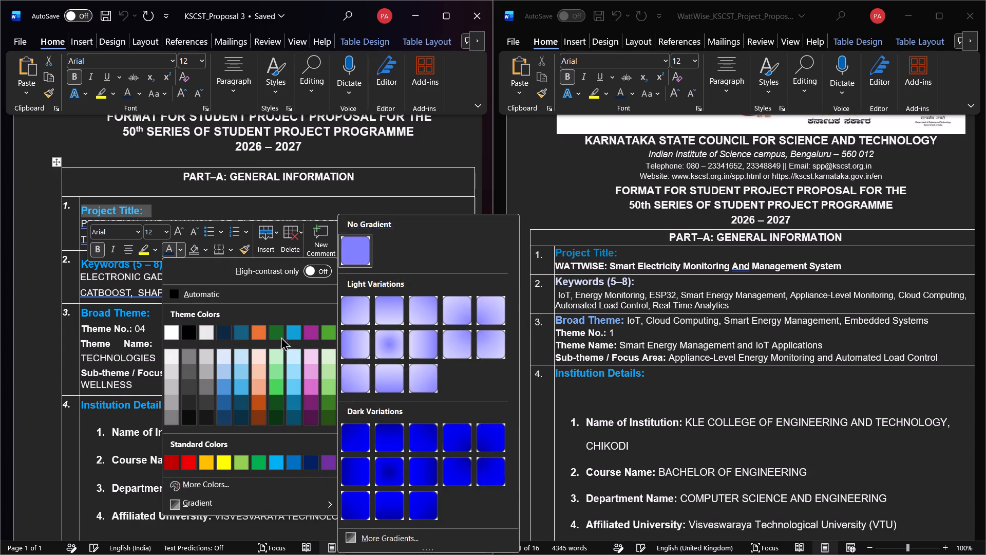
{"action": "left_click", "coordinate": [161, 215]}
{"action": "left_click", "coordinate": [161, 215]}
{"action": "left_click_drag", "start_coordinate": [158, 213], "coordinate": [141, 211]}
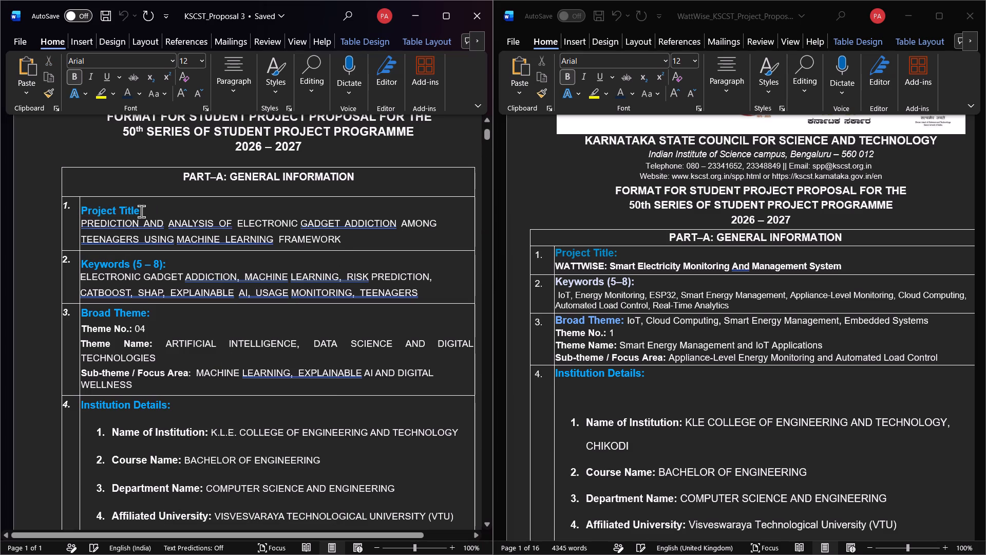
{"action": "left_click_drag", "start_coordinate": [141, 211], "coordinate": [97, 206]}
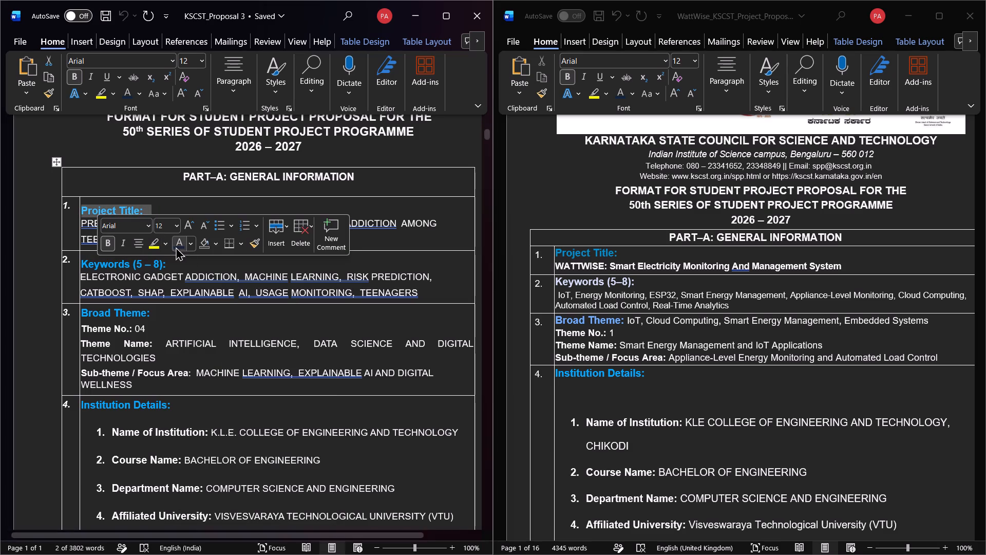
{"action": "left_click", "coordinate": [215, 245]}
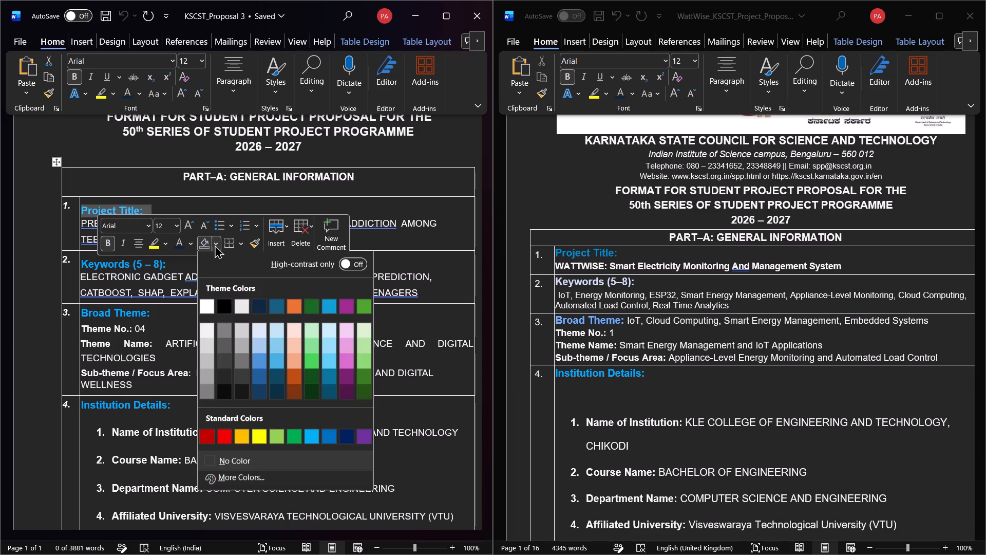
{"action": "left_click", "coordinate": [215, 245]}
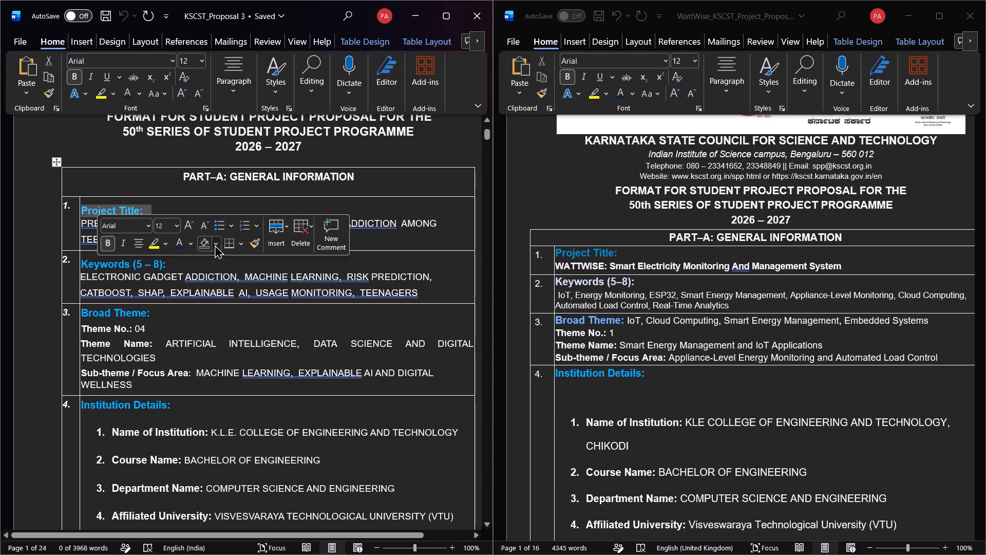
{"action": "left_click", "coordinate": [205, 243]}
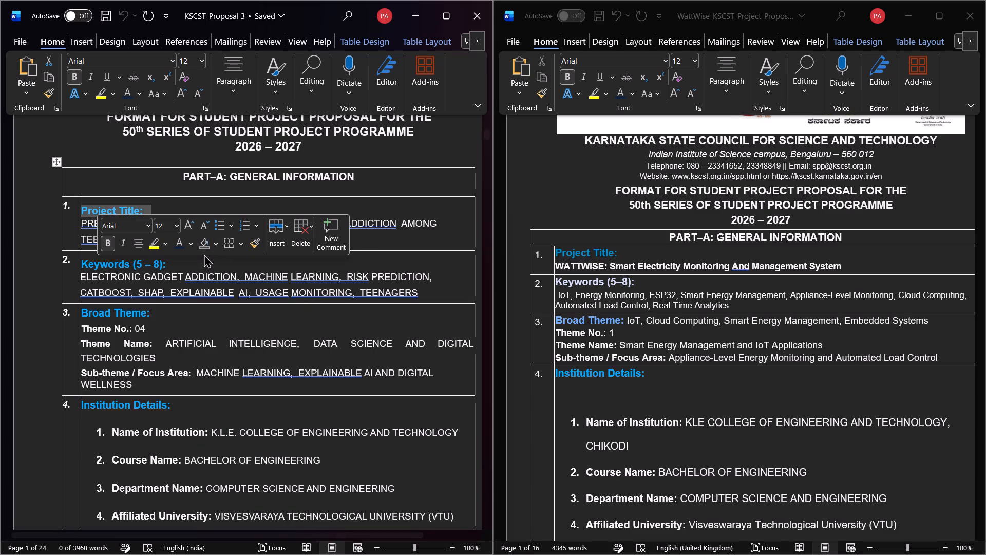
Replace the WattWise proposal's Project Title heading with a copy of the Project Title heading from KSCST_Proposal 3.
{"action": "key", "text": "ctrl+c"}
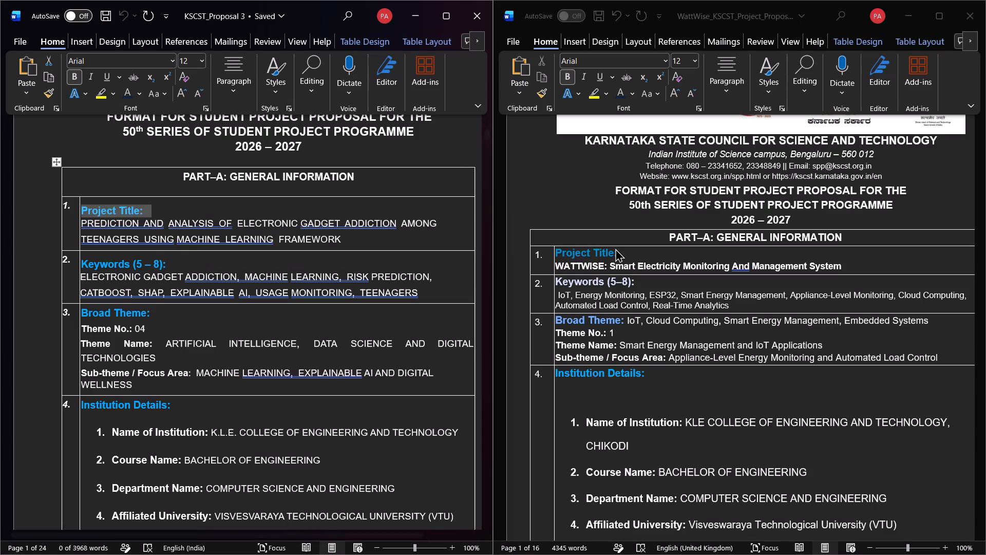
{"action": "left_click", "coordinate": [622, 254]}
{"action": "left_click", "coordinate": [622, 254]}
{"action": "left_click_drag", "start_coordinate": [622, 254], "coordinate": [575, 253]}
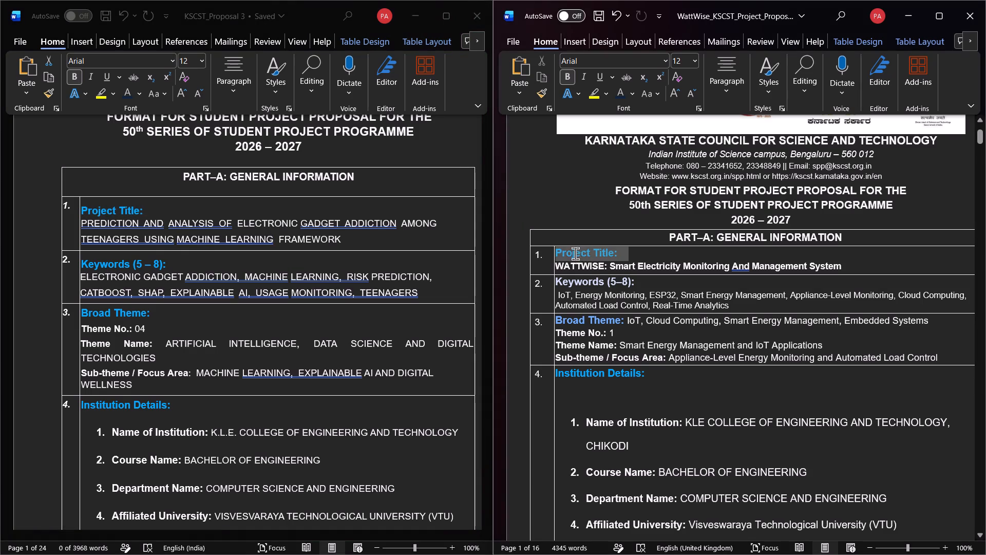
{"action": "left_click_drag", "start_coordinate": [575, 253], "coordinate": [573, 254]}
{"action": "key", "text": "ctrl+v"}
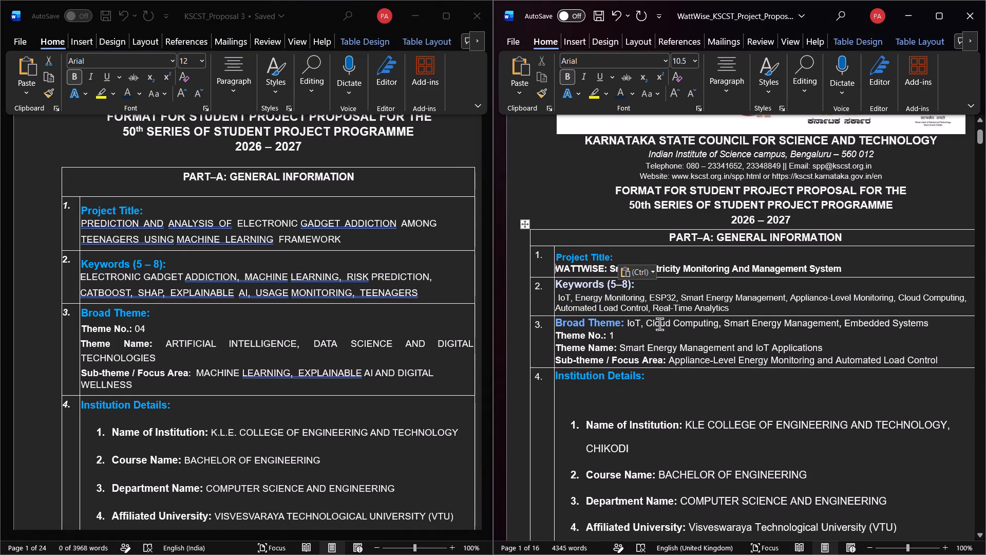
{"action": "left_click", "coordinate": [625, 258]}
Replace the WattWise proposal's Keywords heading with a copy of the Keywords (5 – 8) heading from KSCST_Proposal 3.
{"action": "scroll", "coordinate": [622, 327], "scroll_direction": "down", "scroll_amount": 1}
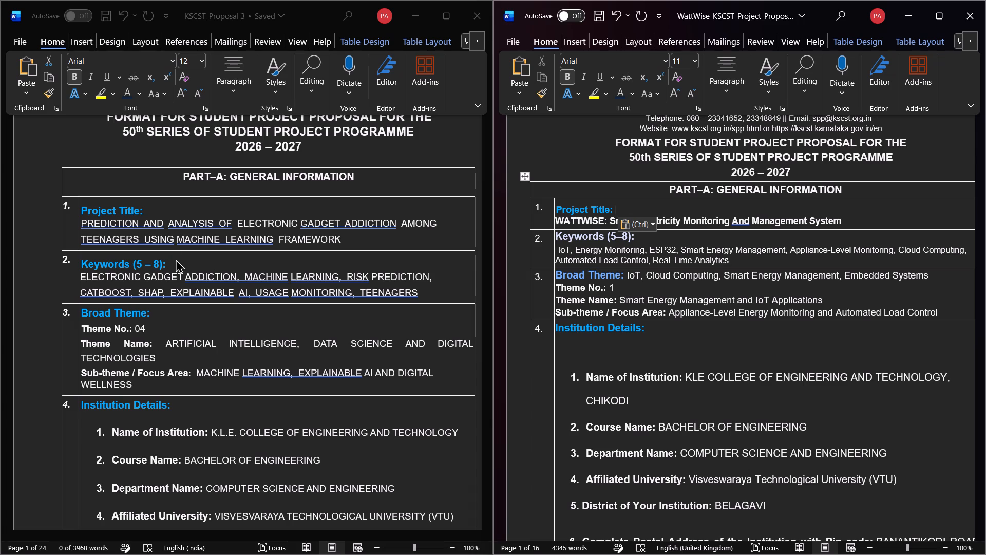
{"action": "left_click_drag", "start_coordinate": [174, 262], "coordinate": [96, 264]}
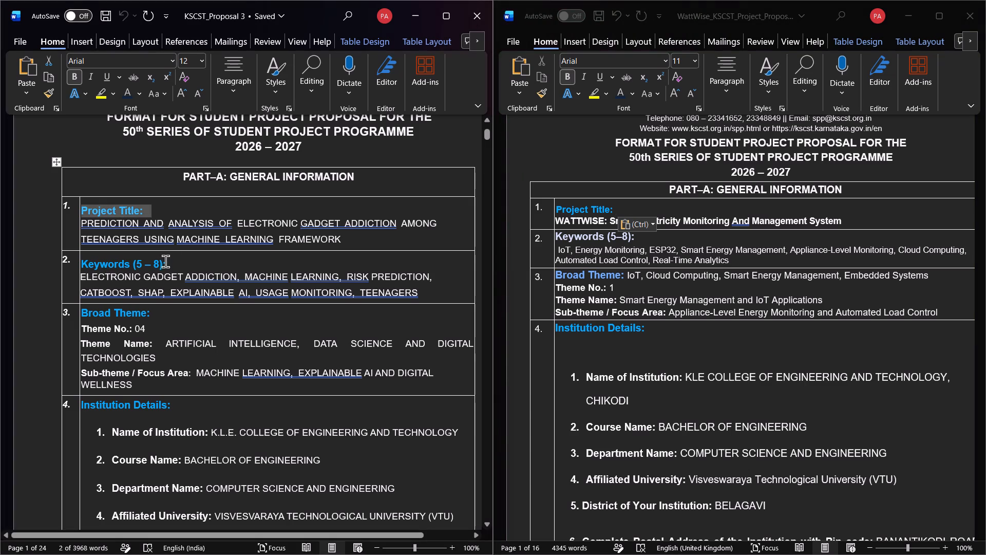
{"action": "left_click_drag", "start_coordinate": [166, 261], "coordinate": [100, 256]}
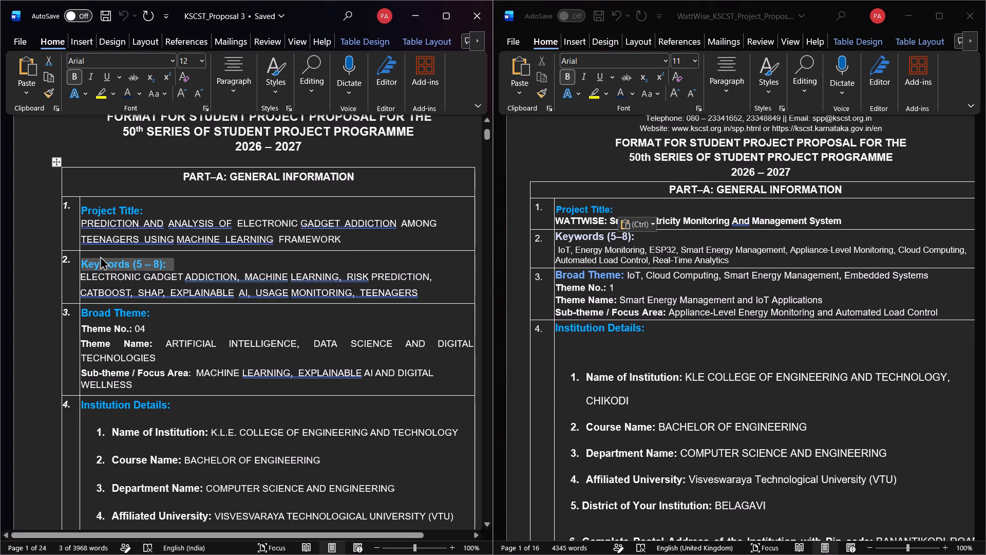
{"action": "key", "text": "ctrl+c"}
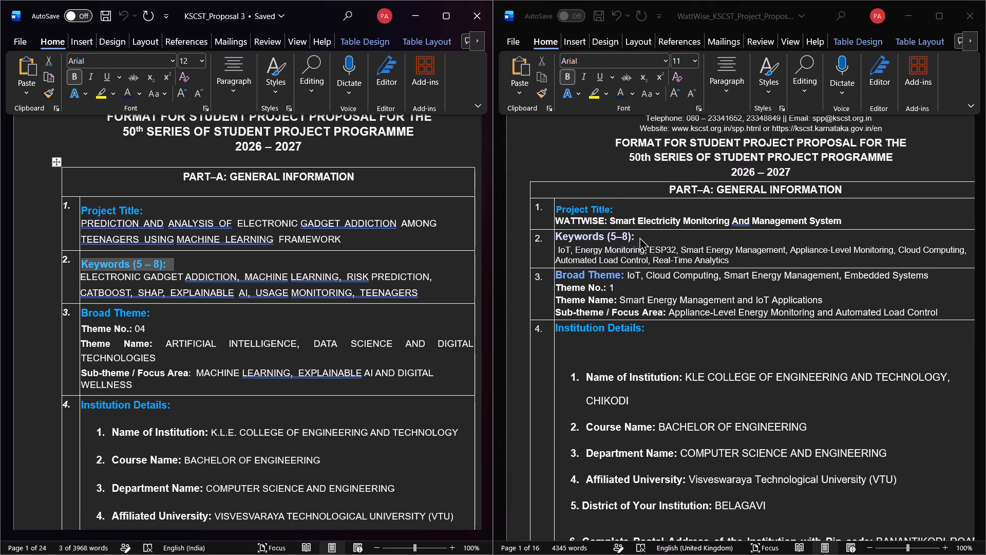
{"action": "left_click", "coordinate": [639, 237]}
{"action": "left_click_drag", "start_coordinate": [642, 236], "coordinate": [599, 236]}
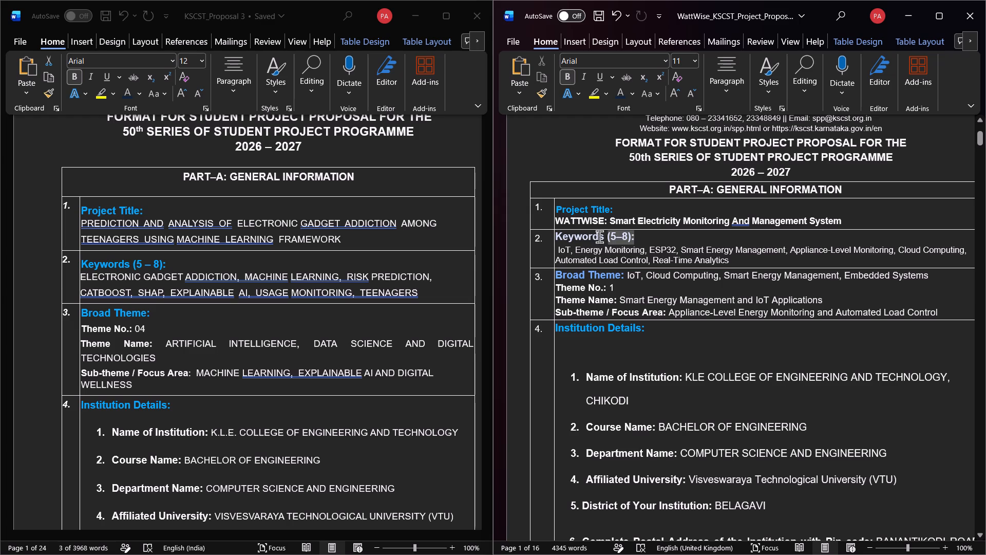
{"action": "left_click_drag", "start_coordinate": [599, 236], "coordinate": [568, 236]}
{"action": "key", "text": "ctrl+v"}
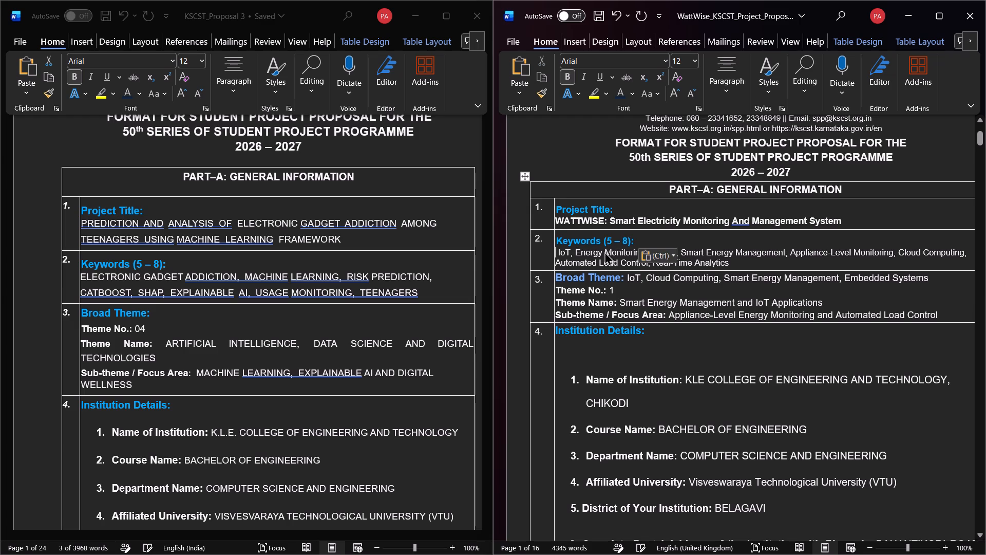
Compare the two Keywords (5 – 8) headings and set the WattWise one to font size 12 to match the reference.
{"action": "left_click_drag", "start_coordinate": [641, 242], "coordinate": [575, 236]}
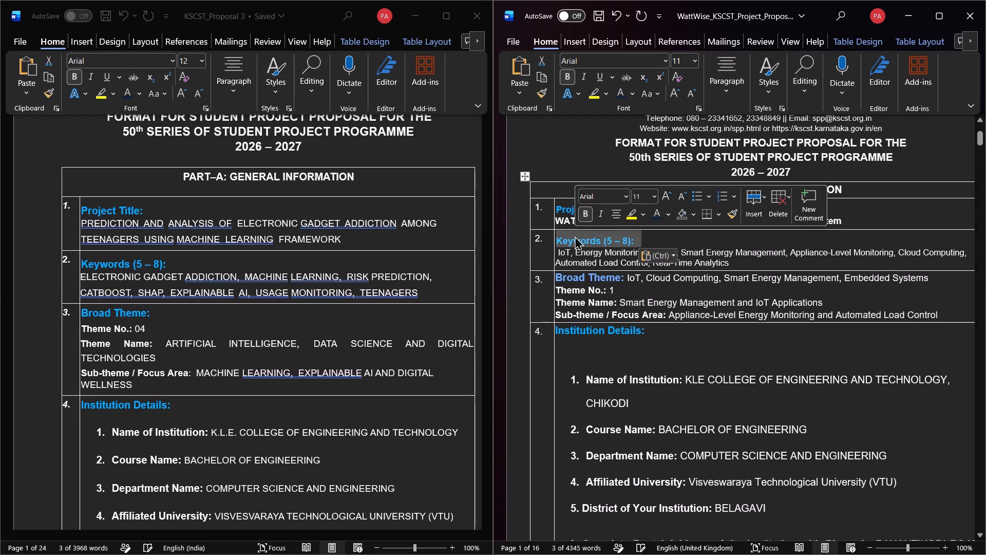
{"action": "left_click_drag", "start_coordinate": [172, 261], "coordinate": [123, 264]}
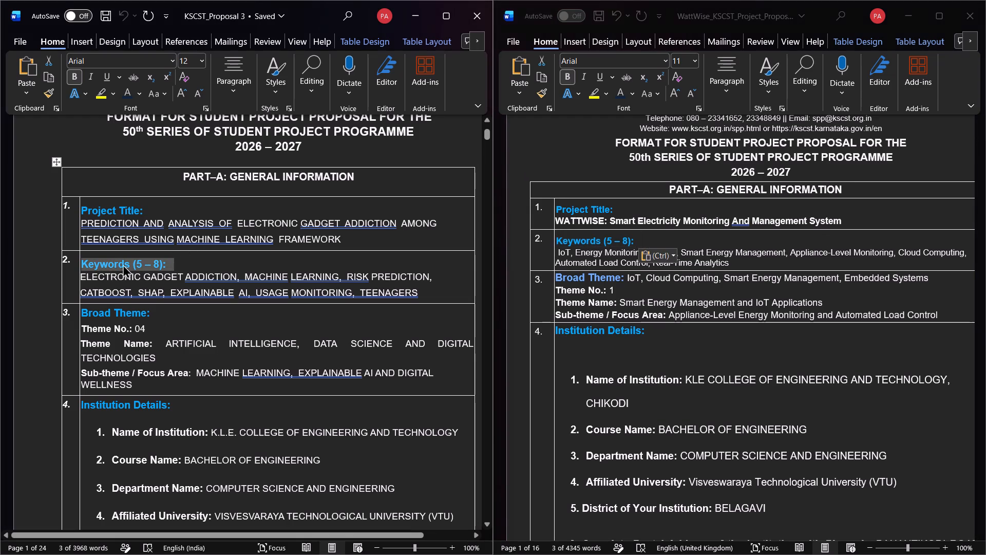
{"action": "left_click_drag", "start_coordinate": [123, 264], "coordinate": [107, 263]}
{"action": "left_click", "coordinate": [176, 255]}
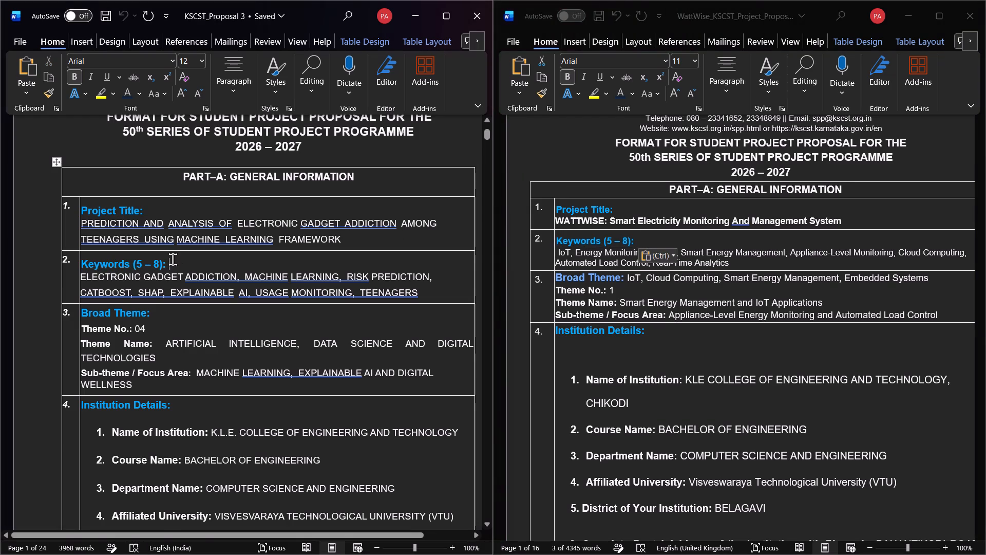
{"action": "left_click_drag", "start_coordinate": [173, 261], "coordinate": [110, 260]}
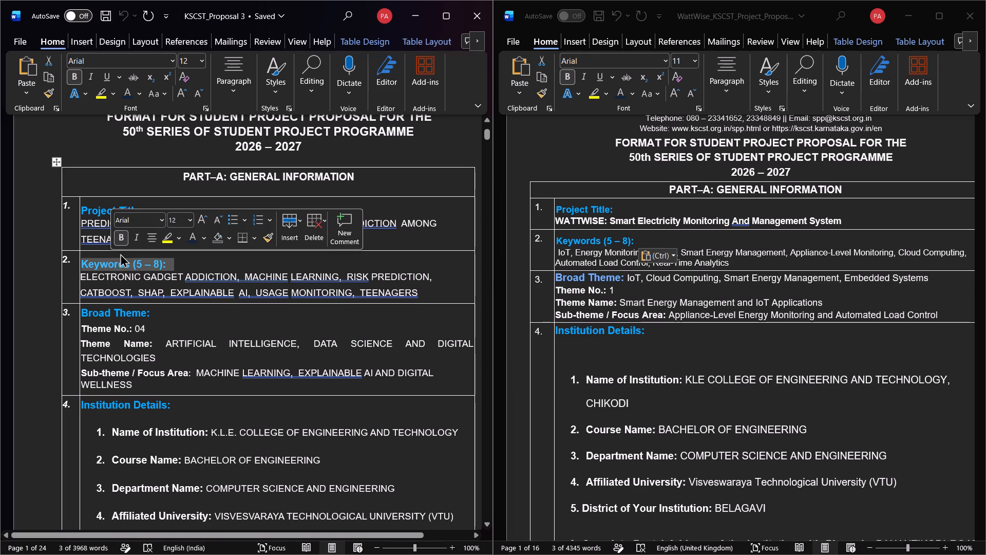
{"action": "left_click", "coordinate": [636, 241]}
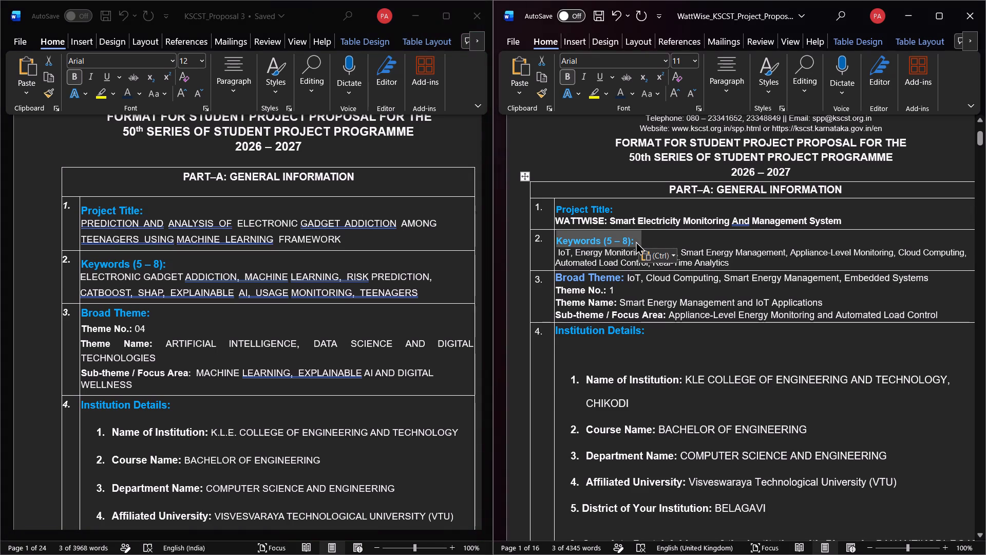
{"action": "left_click", "coordinate": [652, 243]}
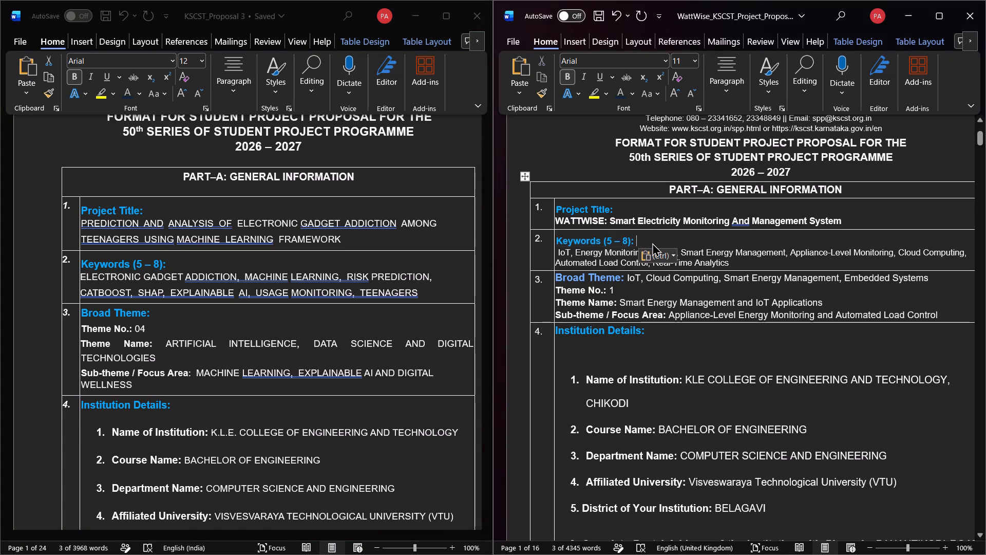
{"action": "left_click_drag", "start_coordinate": [638, 240], "coordinate": [573, 239]}
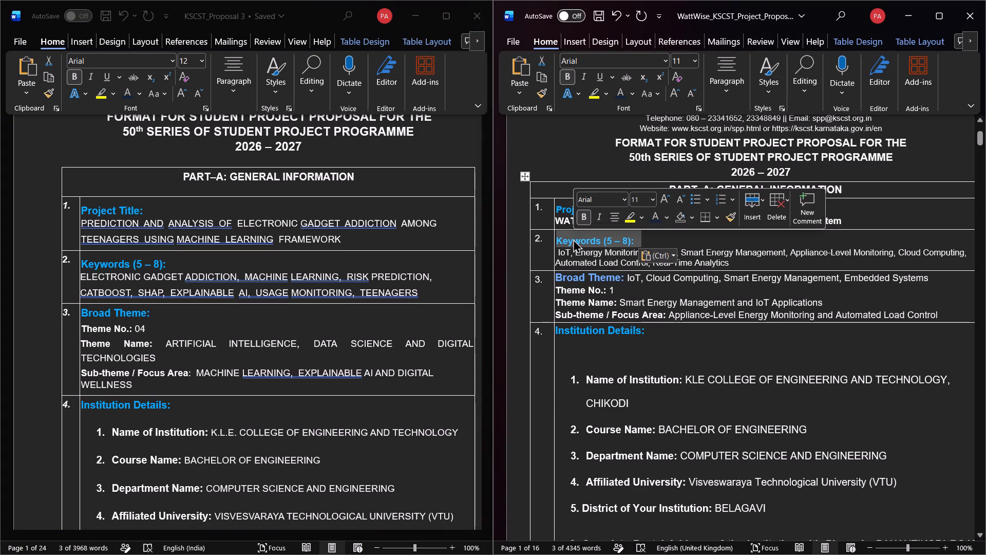
{"action": "left_click", "coordinate": [653, 198]}
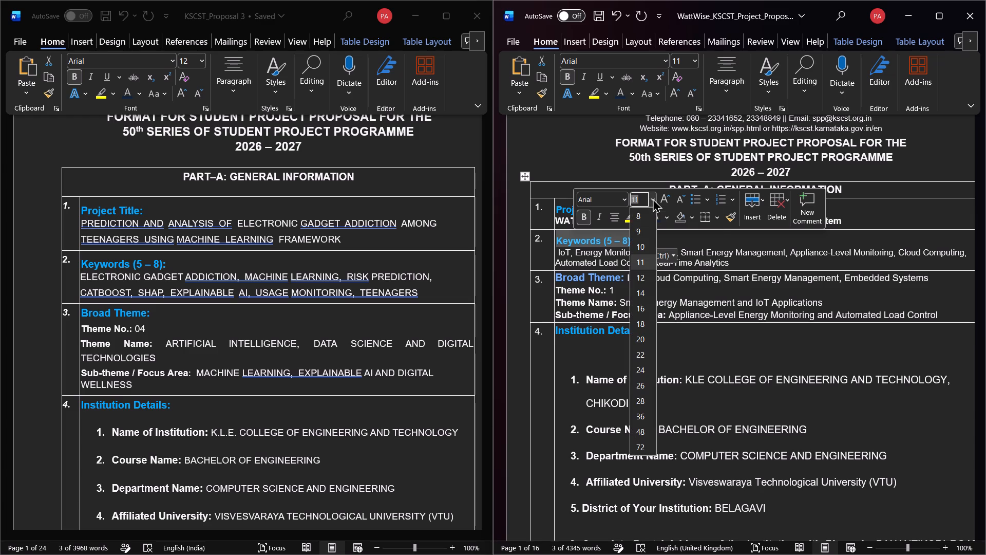
{"action": "left_click", "coordinate": [648, 276]}
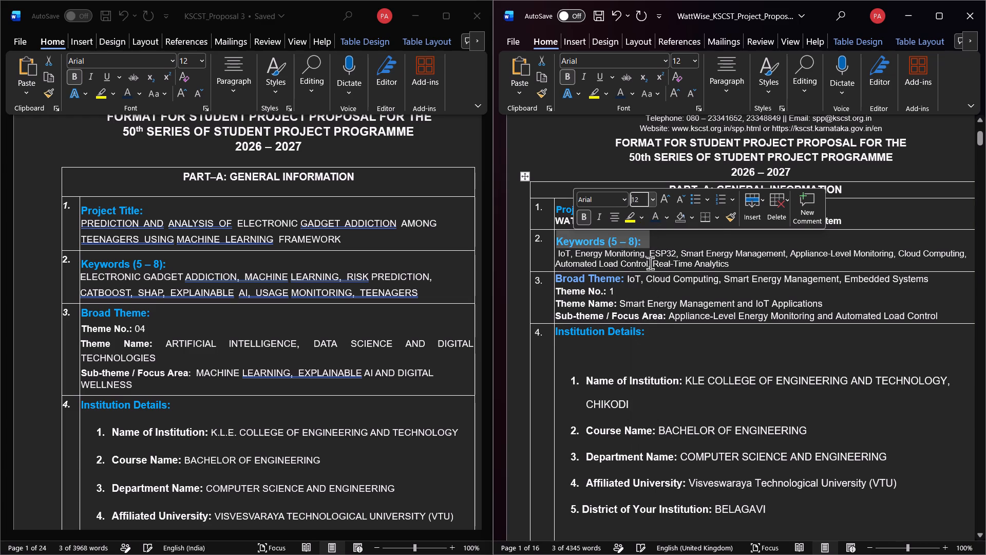
{"action": "left_click", "coordinate": [651, 261]}
Increase the font size of the WattWise proposal's Project Title heading to 12.
{"action": "left_click_drag", "start_coordinate": [627, 212], "coordinate": [559, 210]}
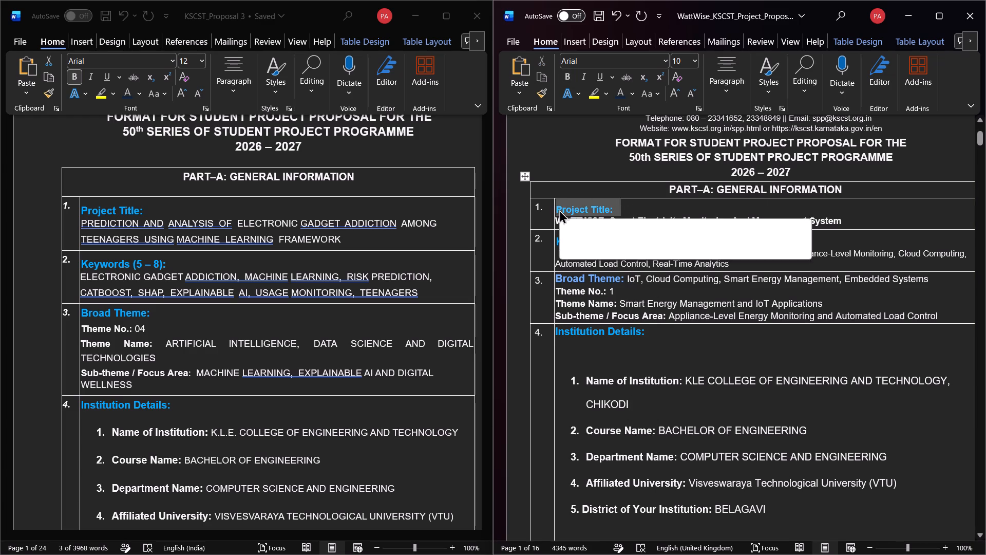
{"action": "left_click", "coordinate": [650, 228]}
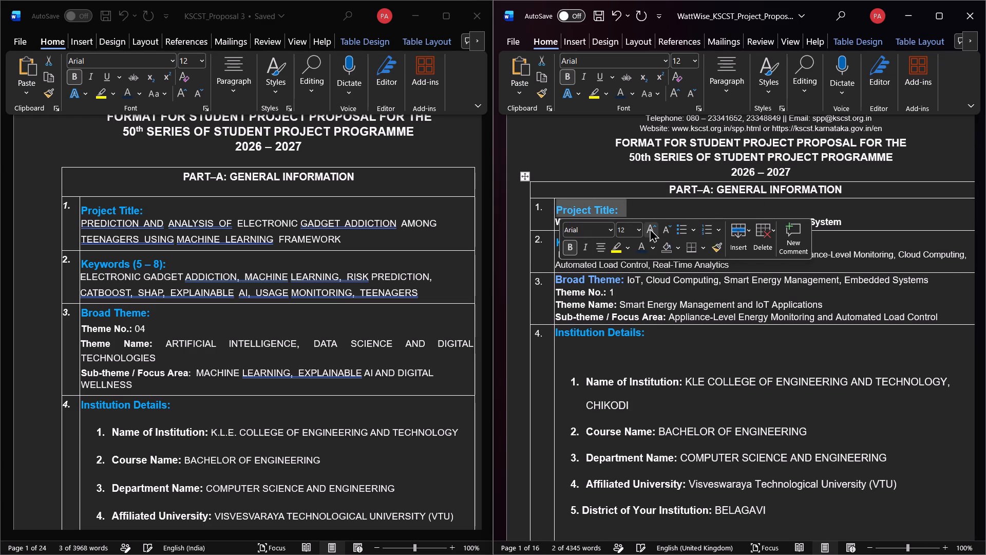
{"action": "left_click", "coordinate": [659, 206]}
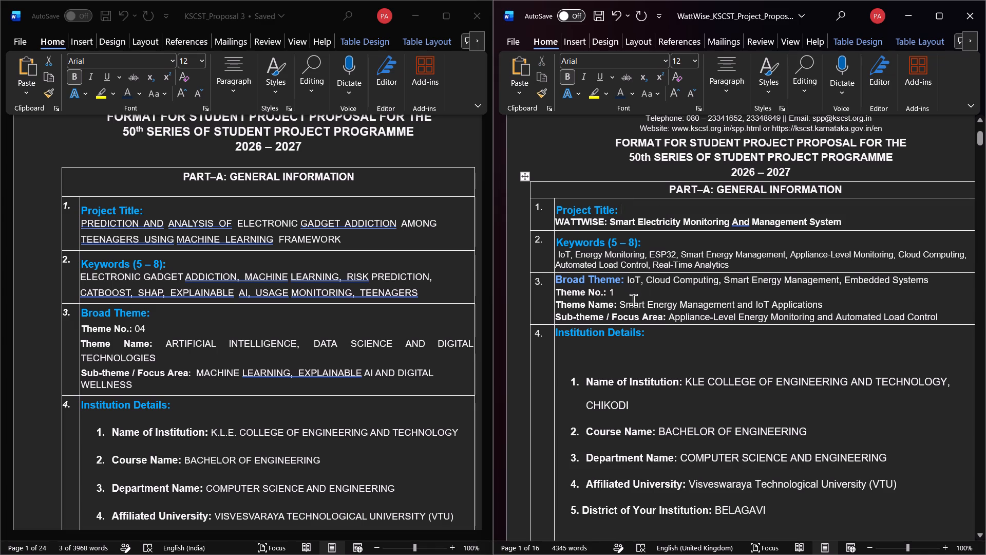
Apply the last-used font colour to the WattWise proposal's Keywords (5 – 8) heading.
{"action": "left_click_drag", "start_coordinate": [647, 242], "coordinate": [570, 233]}
{"action": "left_click", "coordinate": [570, 233]}
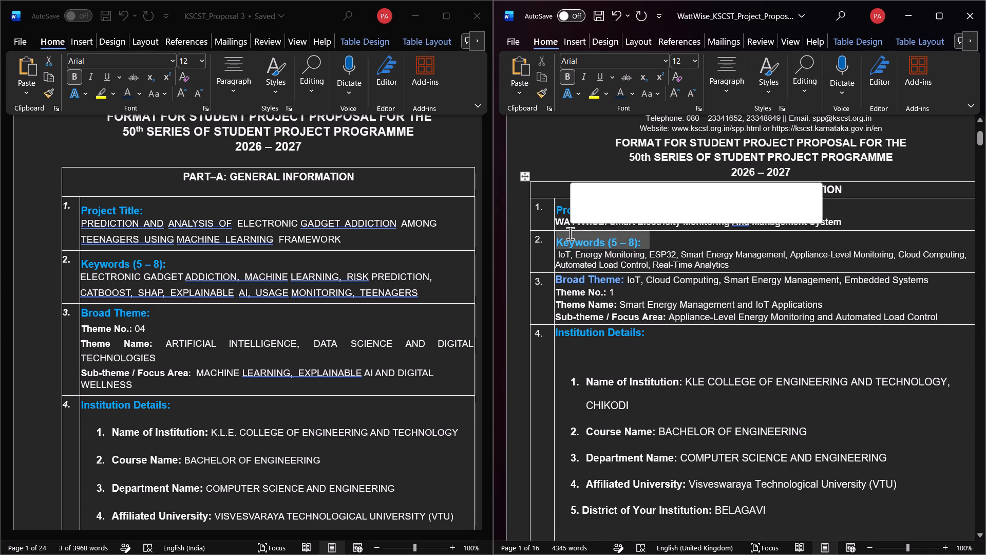
{"action": "left_click_drag", "start_coordinate": [641, 244], "coordinate": [579, 244]}
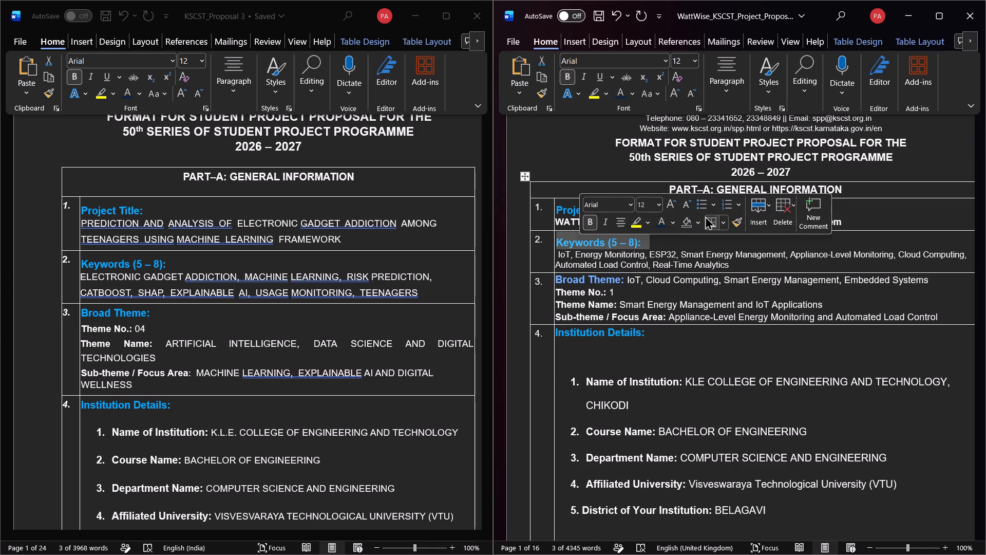
{"action": "left_click", "coordinate": [661, 223]}
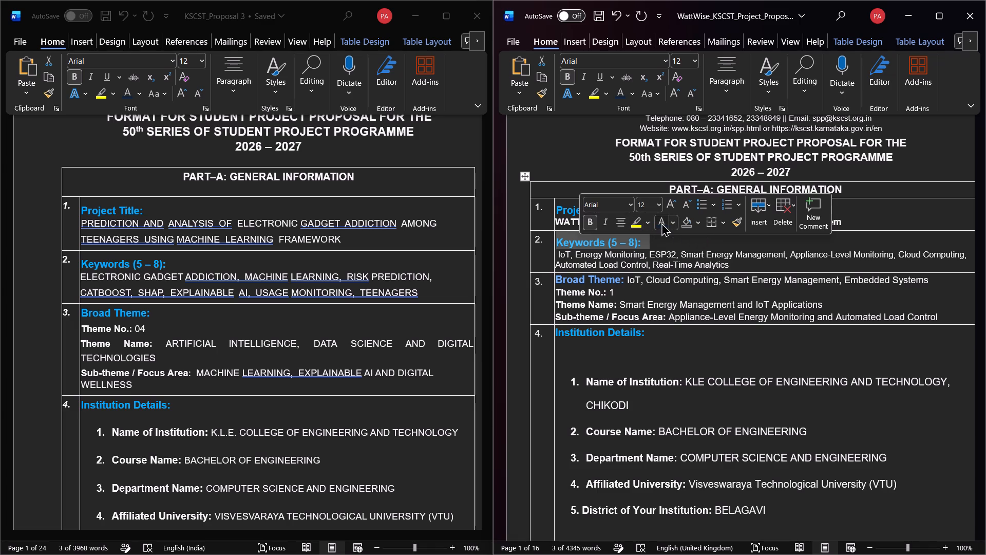
{"action": "left_click", "coordinate": [661, 223]}
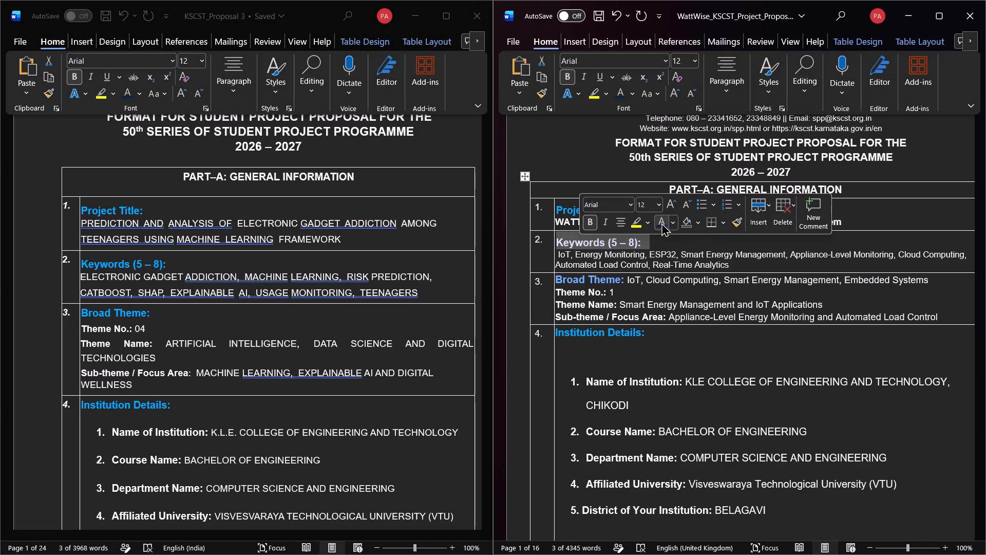
Undo the Keywords heading's font colour change and the Project Title heading's size increase in the WattWise proposal.
{"action": "key", "text": "ctrl+z"}
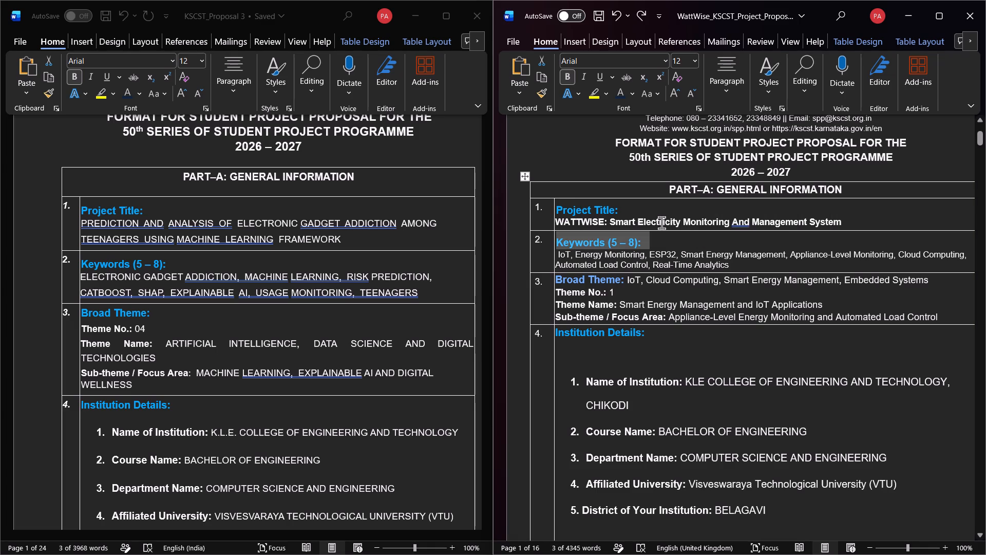
{"action": "key", "text": "ctrl+z"}
{"action": "left_click", "coordinate": [668, 289]}
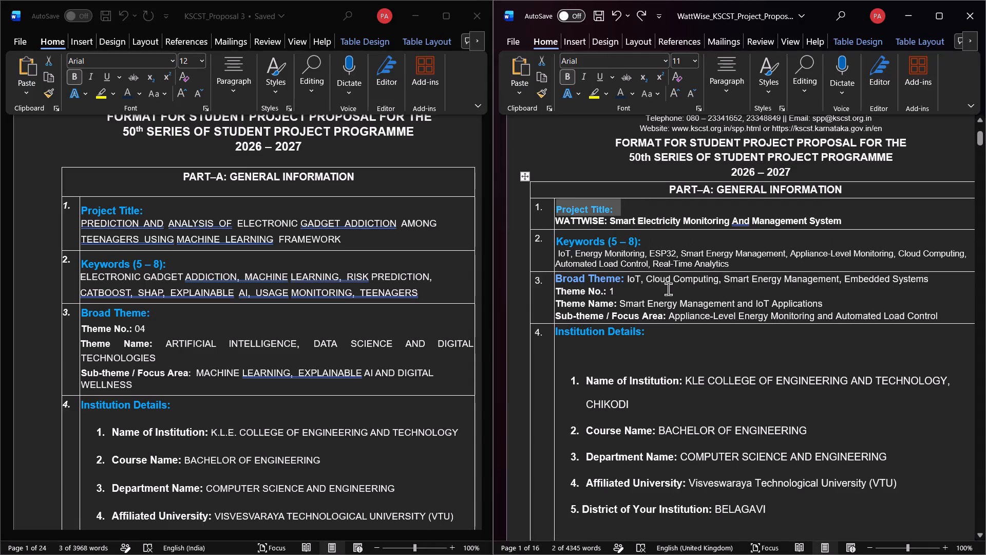
Increase the font size of the WattWise proposal's Project Title heading to 12.
{"action": "left_click_drag", "start_coordinate": [618, 211], "coordinate": [566, 209]}
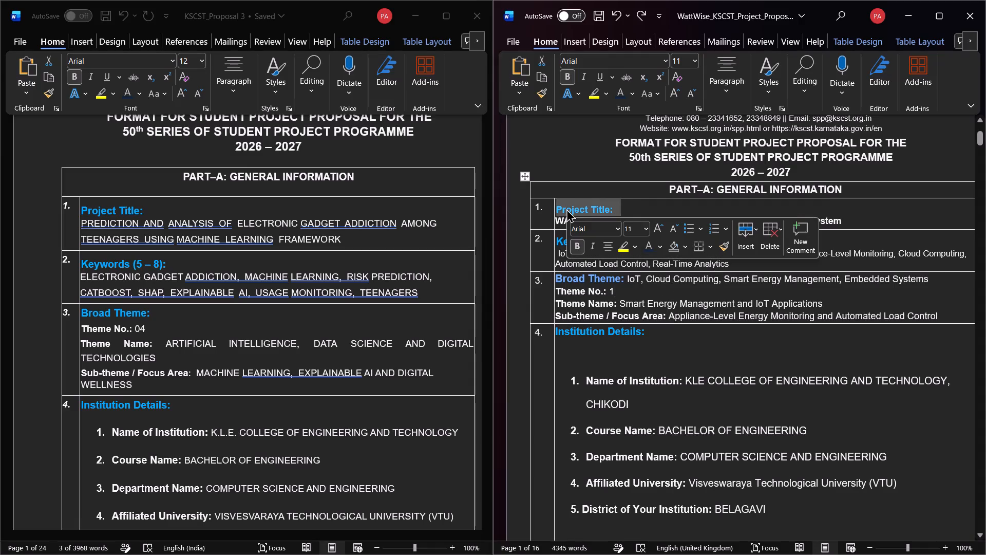
{"action": "left_click", "coordinate": [656, 228]}
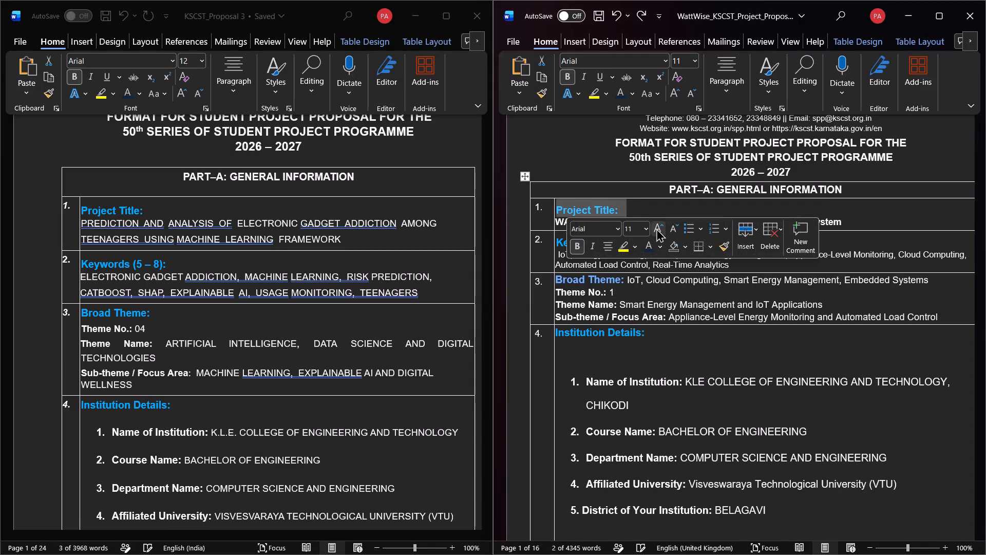
Compare the section headings of both proposals from Institution Details through SPP Coordinator Details to the start of Part B.
{"action": "scroll", "coordinate": [634, 285], "scroll_direction": "down", "scroll_amount": 1}
{"action": "scroll", "coordinate": [540, 386], "scroll_direction": "down", "scroll_amount": 1}
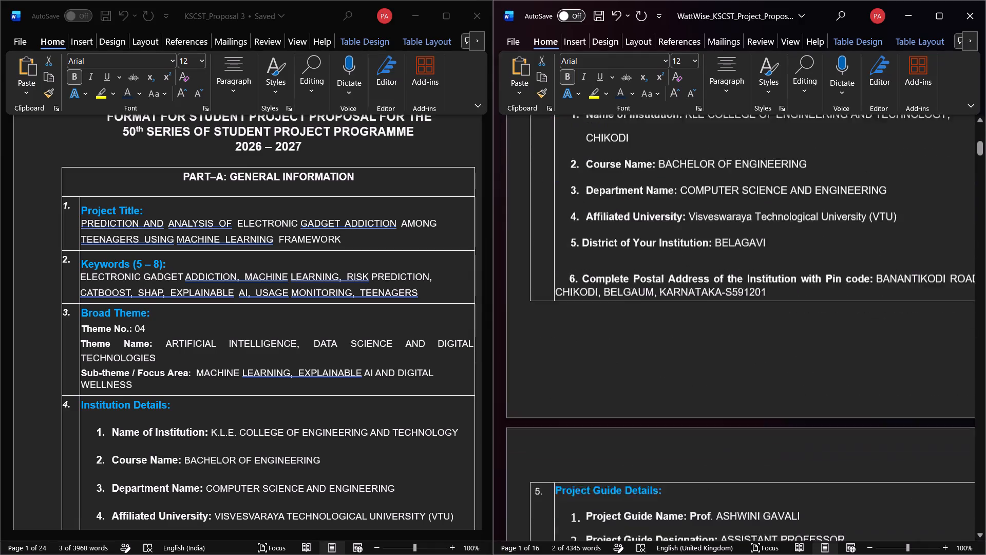
{"action": "scroll", "coordinate": [540, 386], "scroll_direction": "down", "scroll_amount": 1}
{"action": "scroll", "coordinate": [351, 474], "scroll_direction": "down", "scroll_amount": 3}
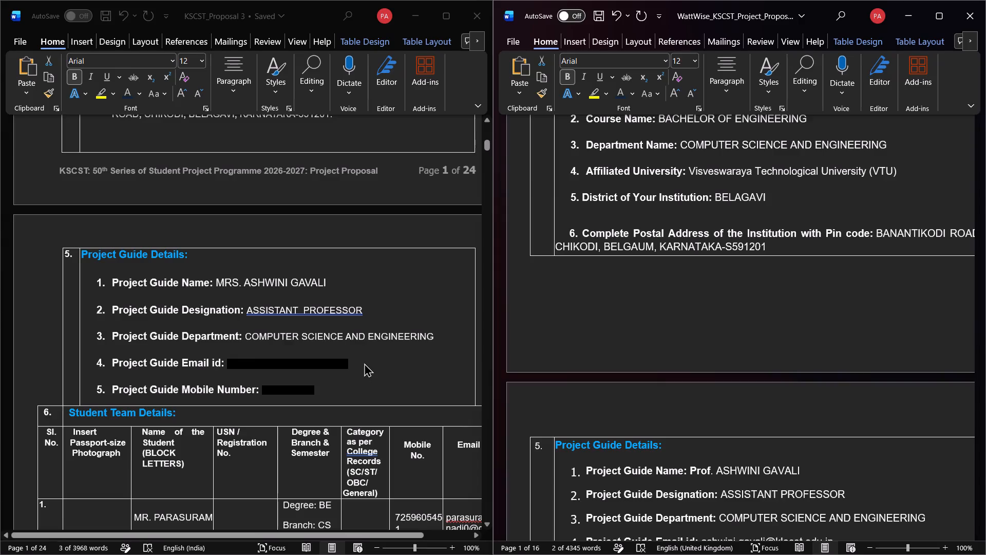
{"action": "scroll", "coordinate": [636, 414], "scroll_direction": "down", "scroll_amount": 3}
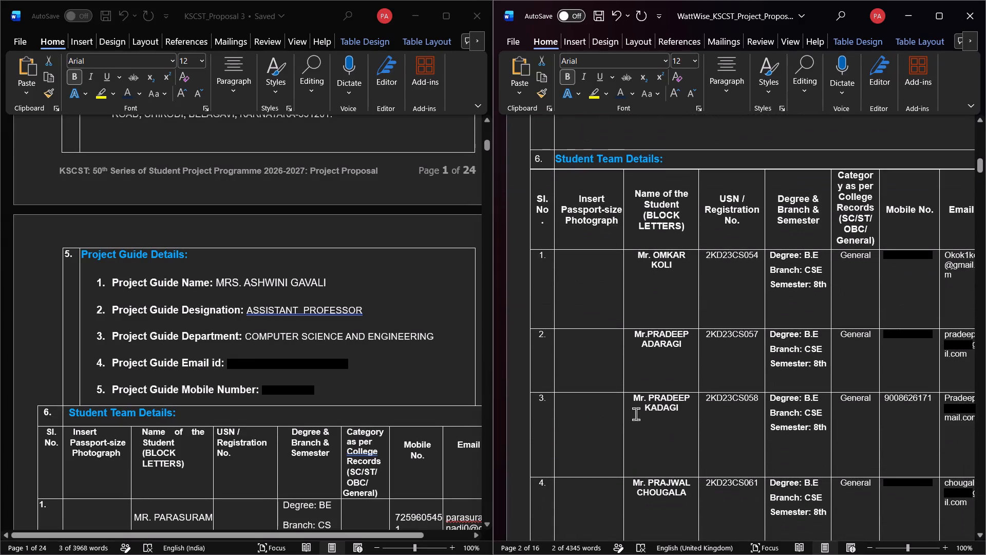
{"action": "scroll", "coordinate": [637, 390], "scroll_direction": "down", "scroll_amount": 1}
{"action": "scroll", "coordinate": [451, 417], "scroll_direction": "down", "scroll_amount": 1}
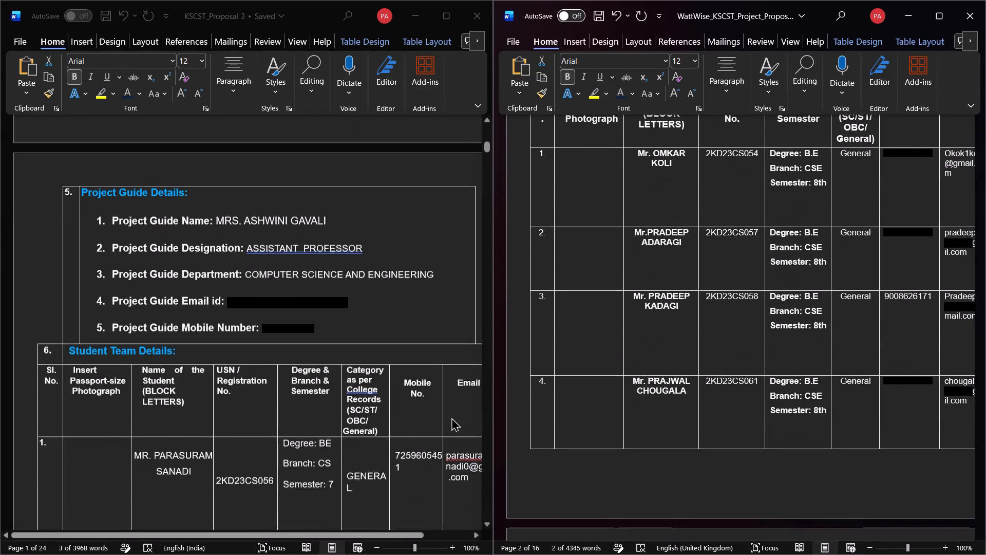
{"action": "scroll", "coordinate": [451, 417], "scroll_direction": "down", "scroll_amount": 1}
{"action": "scroll", "coordinate": [451, 417], "scroll_direction": "up", "scroll_amount": 1}
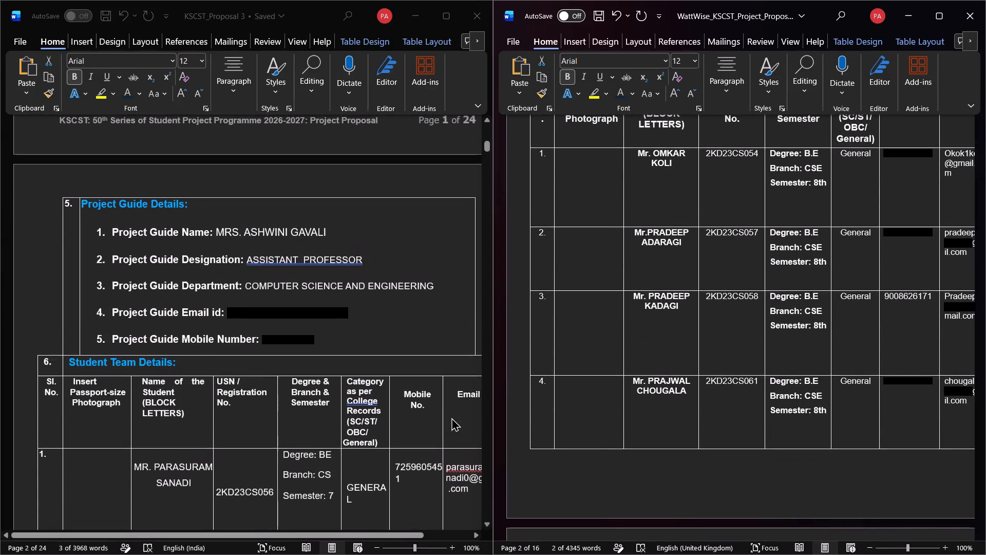
{"action": "scroll", "coordinate": [656, 265], "scroll_direction": "up", "scroll_amount": 2}
{"action": "scroll", "coordinate": [656, 265], "scroll_direction": "down", "scroll_amount": 1}
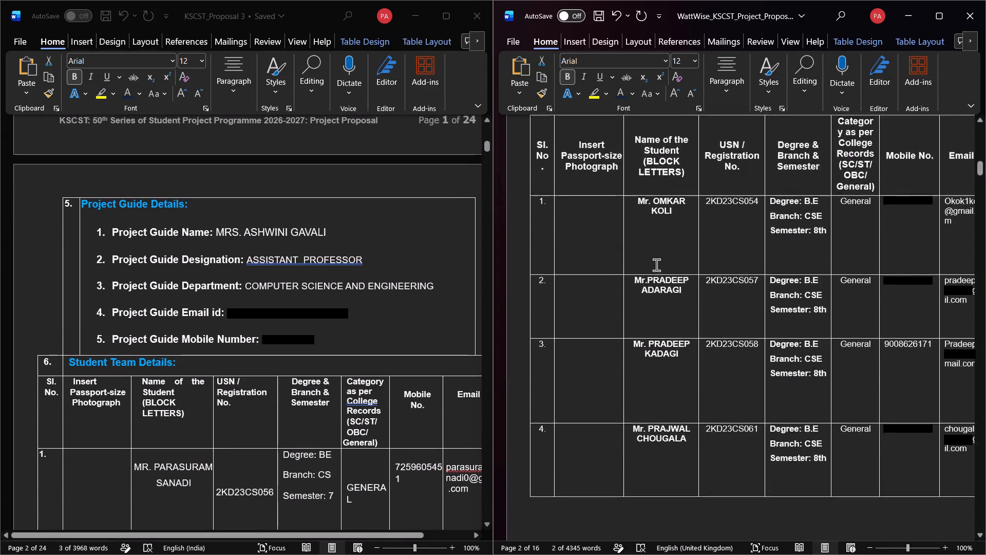
{"action": "scroll", "coordinate": [656, 265], "scroll_direction": "down", "scroll_amount": 1}
{"action": "scroll", "coordinate": [331, 386], "scroll_direction": "down", "scroll_amount": 2}
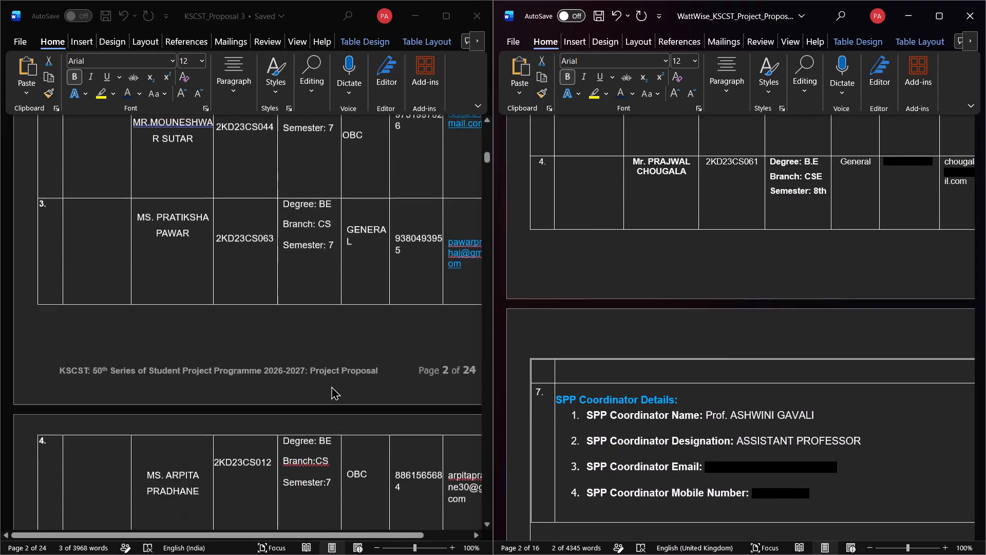
{"action": "scroll", "coordinate": [331, 386], "scroll_direction": "down", "scroll_amount": 3}
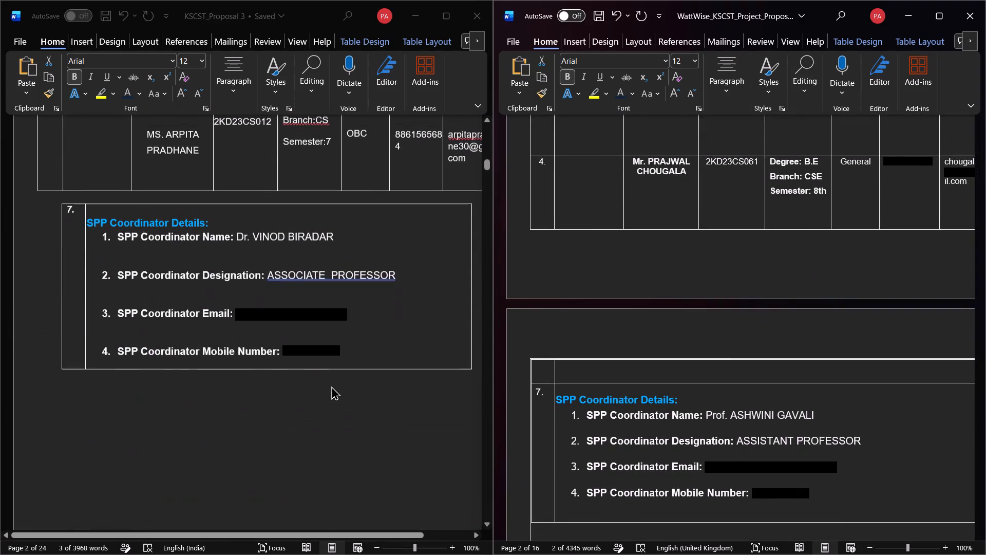
{"action": "scroll", "coordinate": [536, 412], "scroll_direction": "down", "scroll_amount": 2}
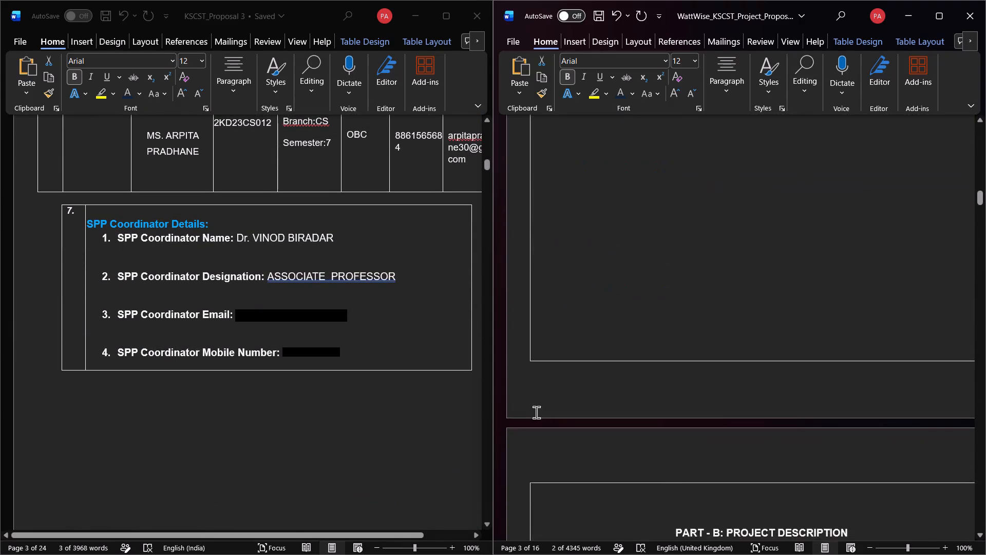
{"action": "scroll", "coordinate": [536, 412], "scroll_direction": "down", "scroll_amount": 1}
{"action": "scroll", "coordinate": [396, 451], "scroll_direction": "down", "scroll_amount": 3}
{"action": "scroll", "coordinate": [396, 451], "scroll_direction": "up", "scroll_amount": 1}
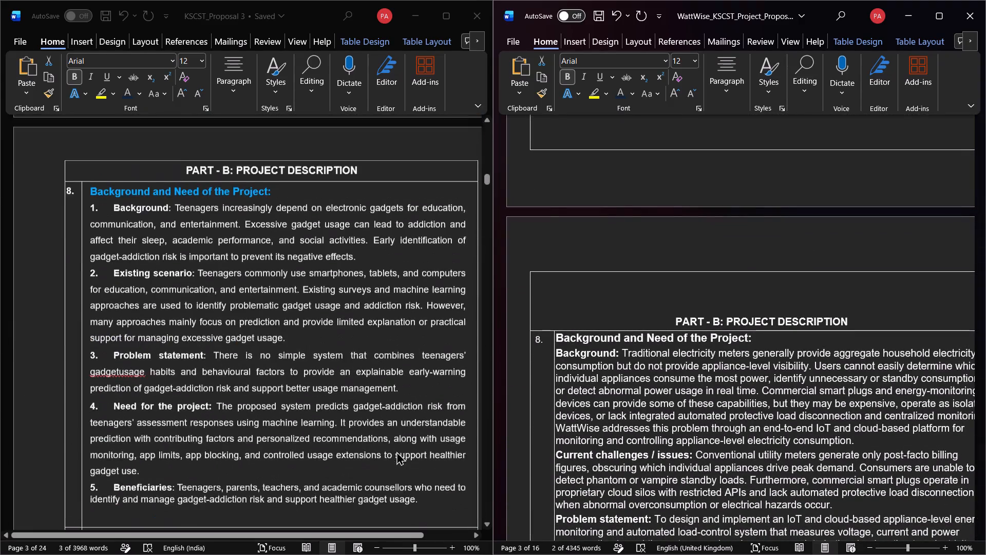
{"action": "scroll", "coordinate": [396, 451], "scroll_direction": "up", "scroll_amount": 1}
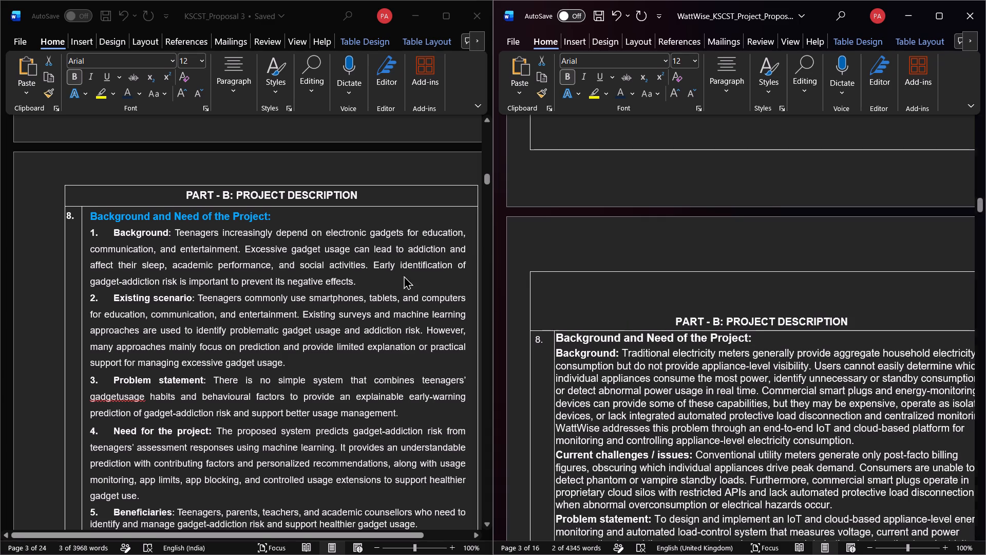
Replace the WattWise proposal's Background and Need of the Project heading with a copy of the blue one from KSCST_Proposal 3.
{"action": "left_click_drag", "start_coordinate": [275, 213], "coordinate": [230, 212]}
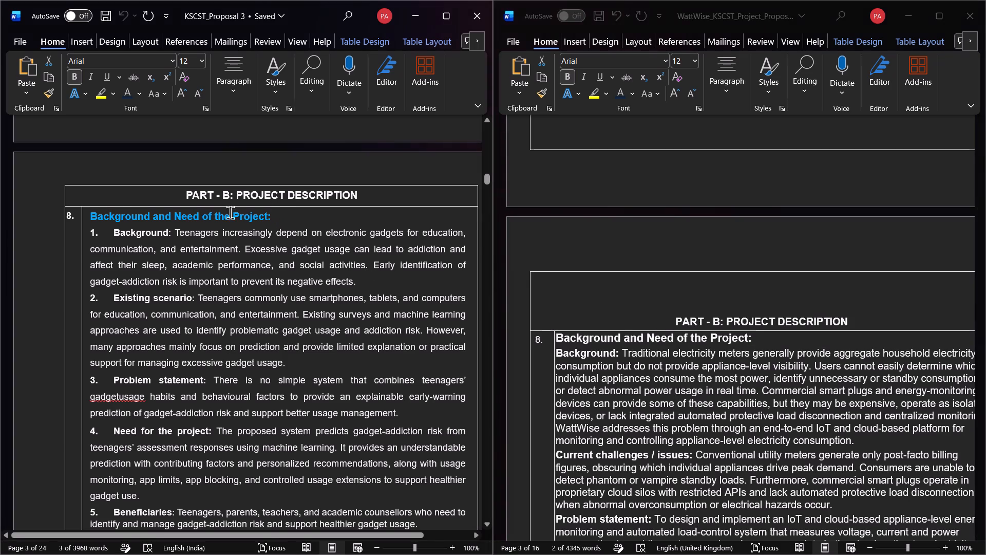
{"action": "left_click_drag", "start_coordinate": [230, 212], "coordinate": [92, 215]}
{"action": "left_click_drag", "start_coordinate": [92, 215], "coordinate": [237, 225]}
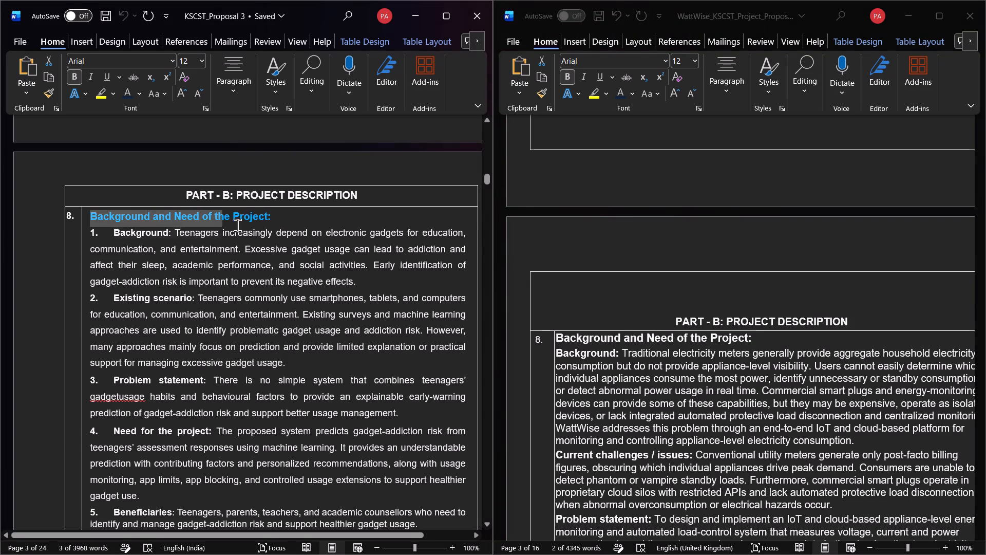
{"action": "left_click_drag", "start_coordinate": [237, 225], "coordinate": [269, 219]}
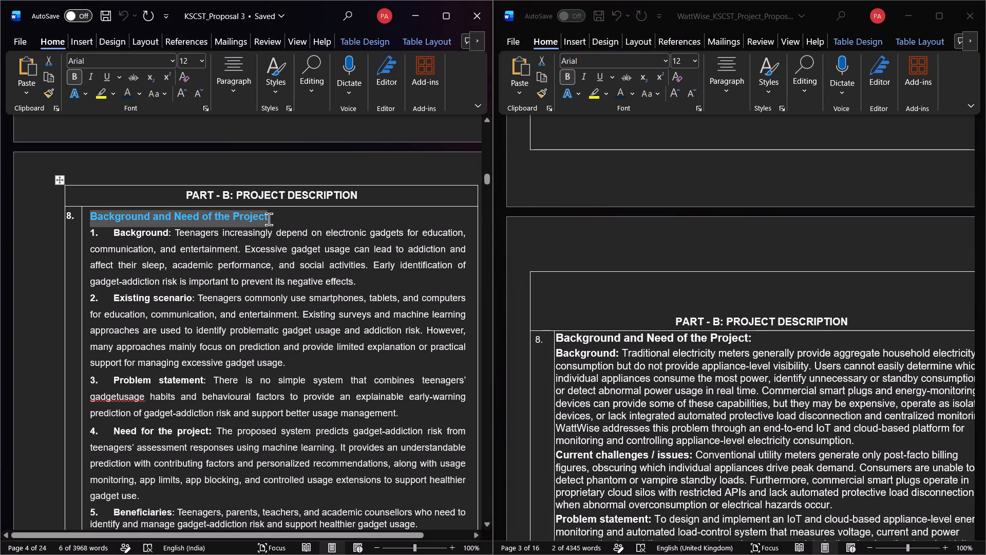
{"action": "key", "text": "ctrl+c"}
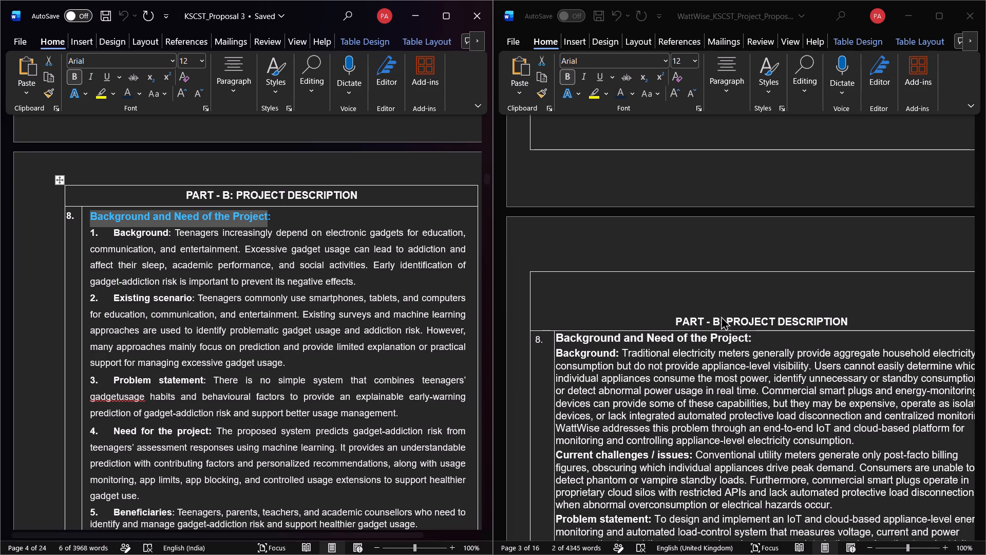
{"action": "left_click", "coordinate": [301, 214]}
{"action": "left_click_drag", "start_coordinate": [301, 214], "coordinate": [98, 218]}
{"action": "left_click", "coordinate": [98, 218]}
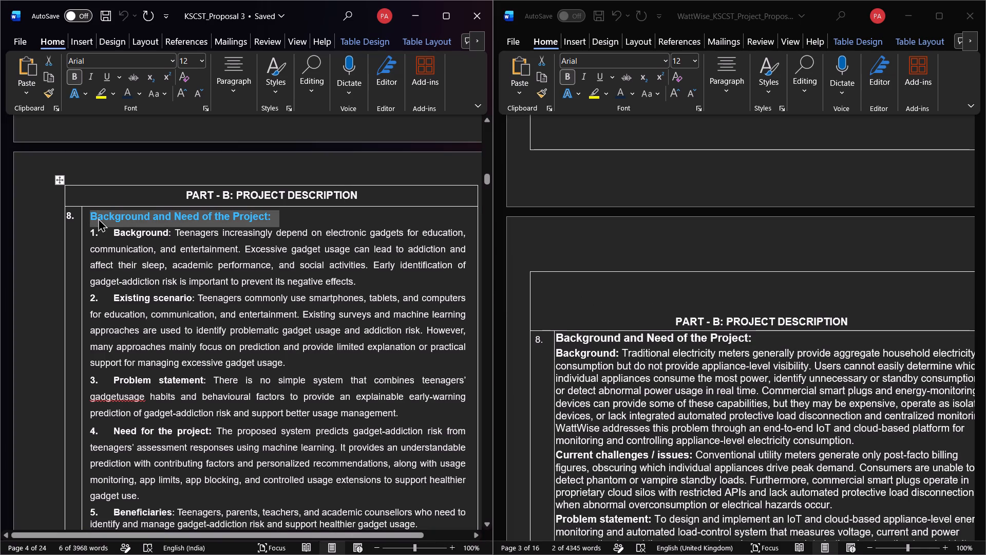
{"action": "key", "text": "ctrl+c"}
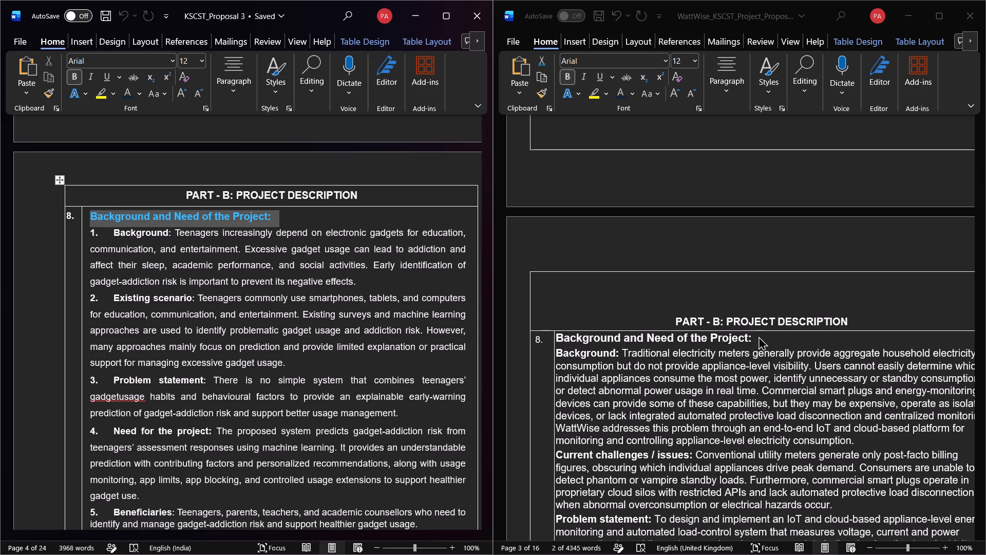
{"action": "left_click", "coordinate": [759, 336]}
{"action": "left_click_drag", "start_coordinate": [755, 340], "coordinate": [636, 335]}
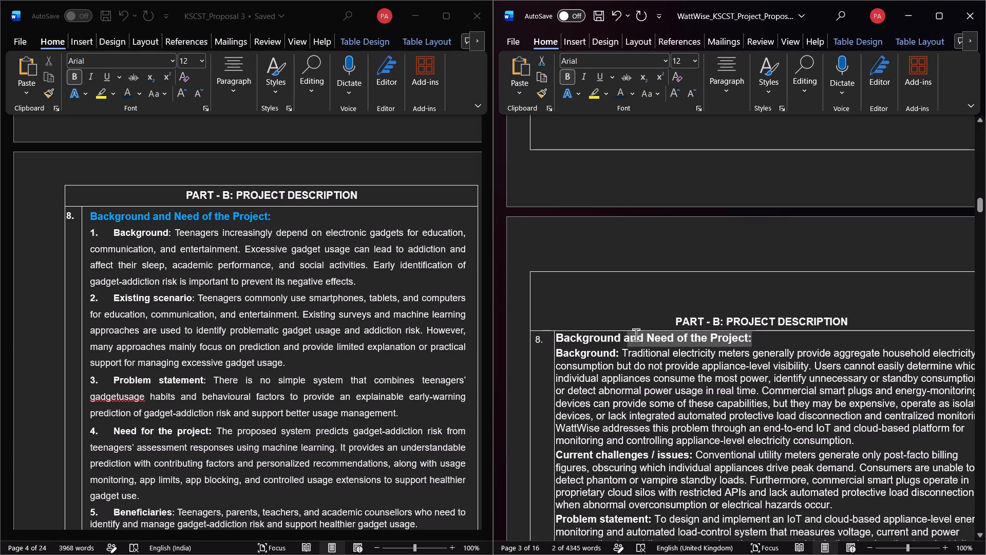
{"action": "left_click_drag", "start_coordinate": [636, 335], "coordinate": [603, 337]}
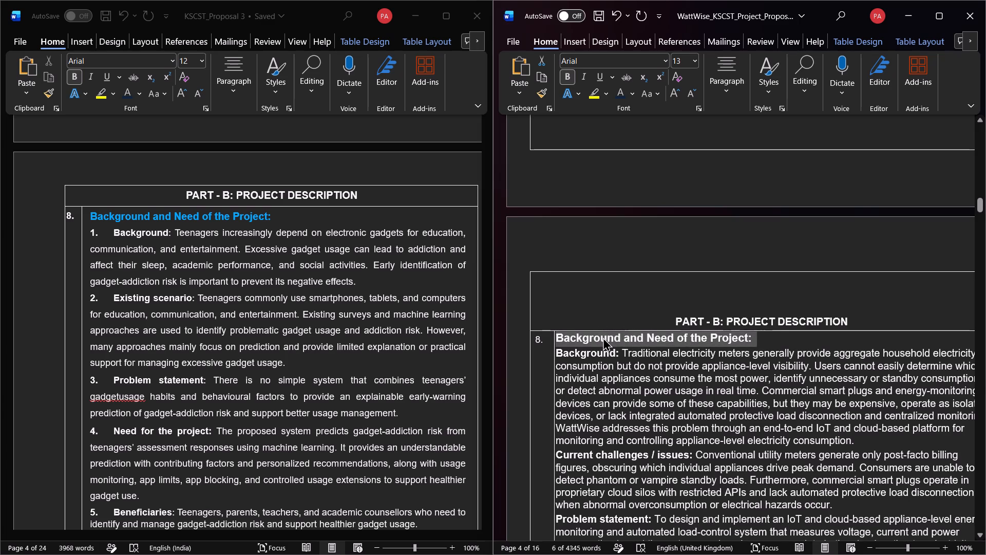
{"action": "key", "text": "ctrl+v"}
{"action": "key", "text": "Return"}
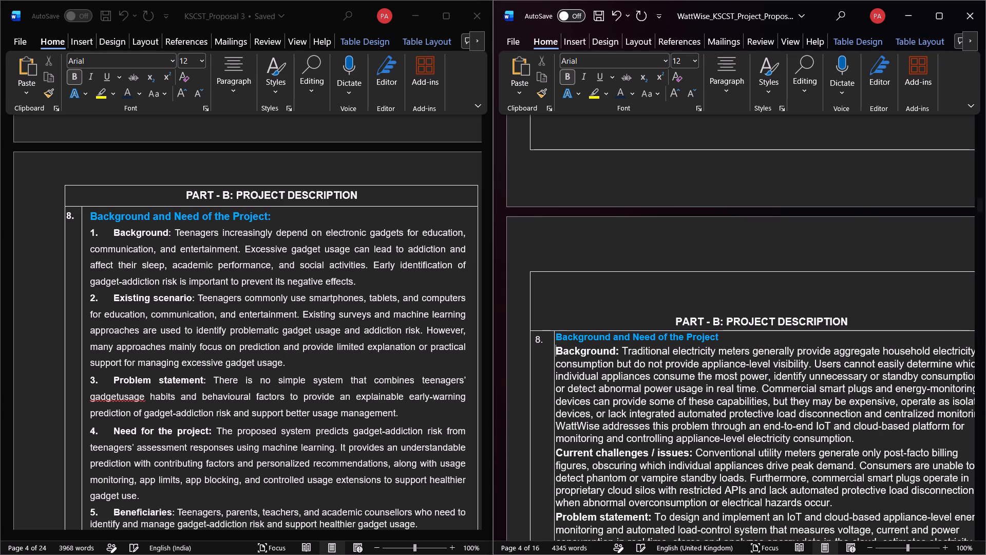
Increase the font size of the pasted Background and Need of the Project heading to 12.
{"action": "left_click_drag", "start_coordinate": [740, 339], "coordinate": [540, 342]}
{"action": "left_click", "coordinate": [716, 338]}
{"action": "left_click_drag", "start_coordinate": [721, 338], "coordinate": [564, 342]}
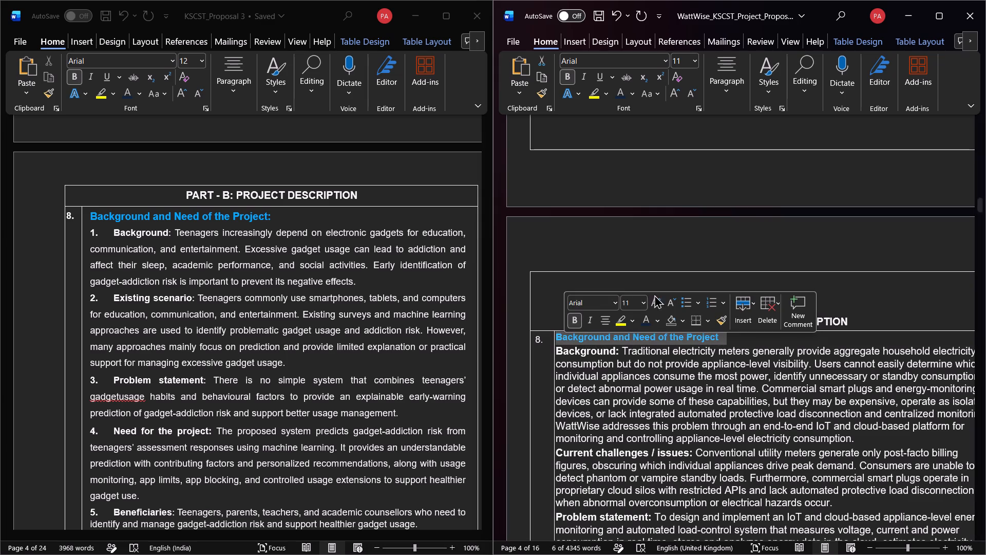
{"action": "left_click", "coordinate": [652, 300]}
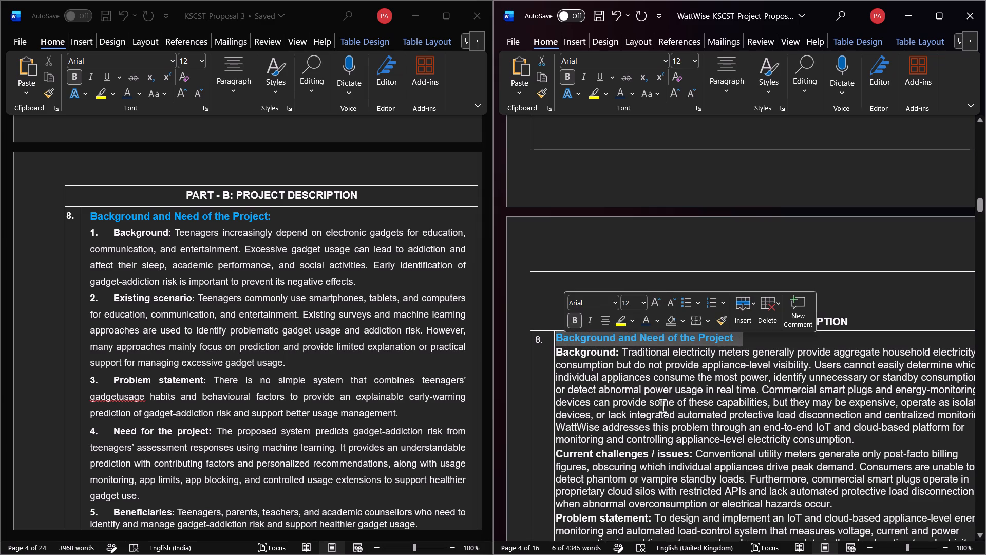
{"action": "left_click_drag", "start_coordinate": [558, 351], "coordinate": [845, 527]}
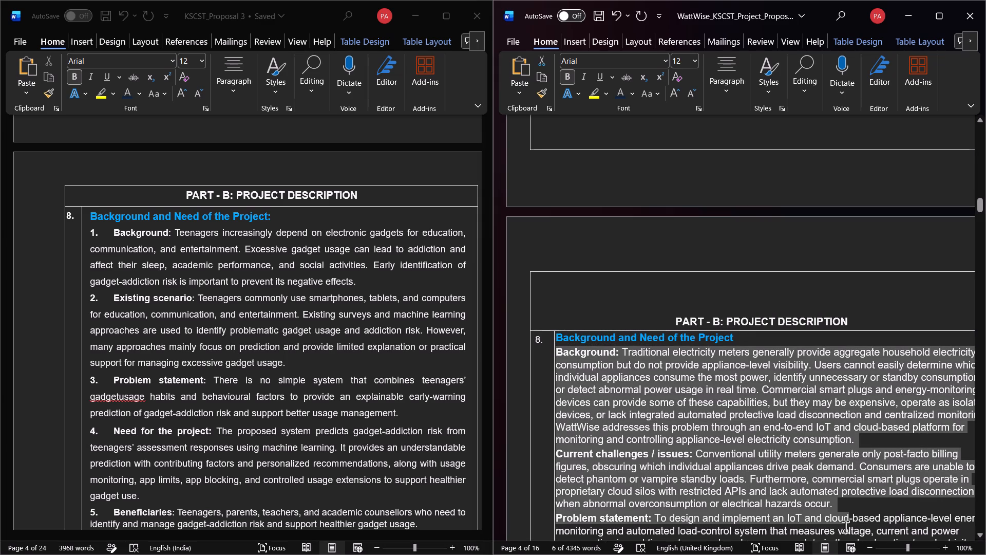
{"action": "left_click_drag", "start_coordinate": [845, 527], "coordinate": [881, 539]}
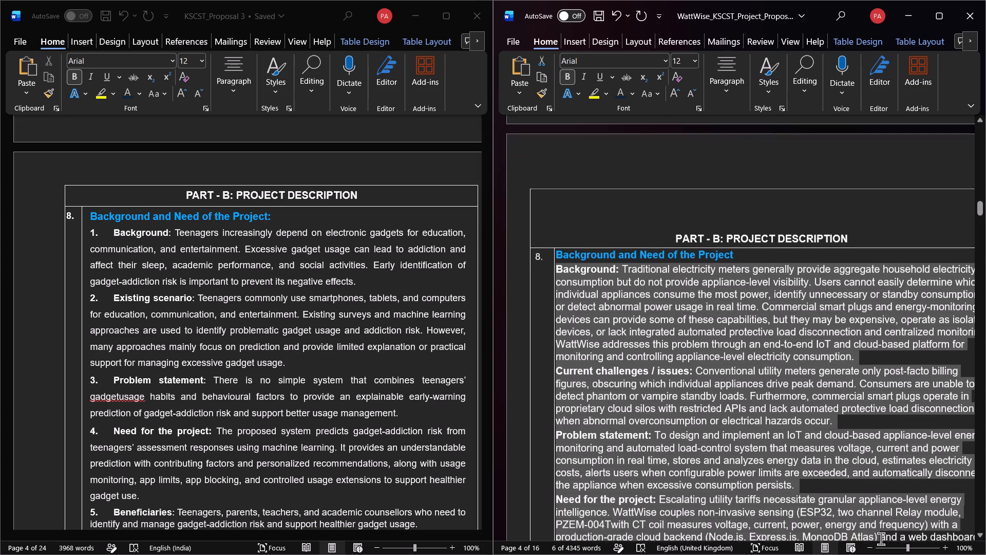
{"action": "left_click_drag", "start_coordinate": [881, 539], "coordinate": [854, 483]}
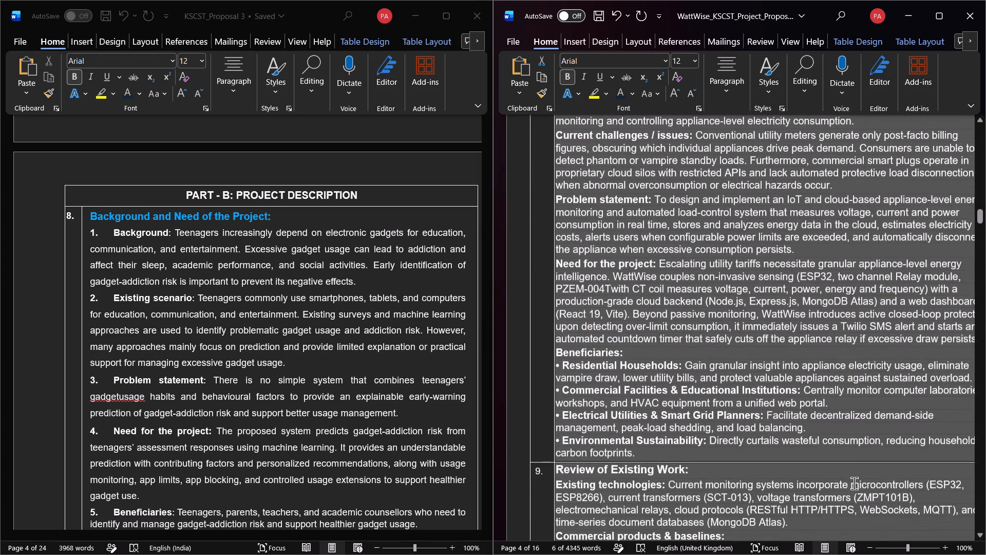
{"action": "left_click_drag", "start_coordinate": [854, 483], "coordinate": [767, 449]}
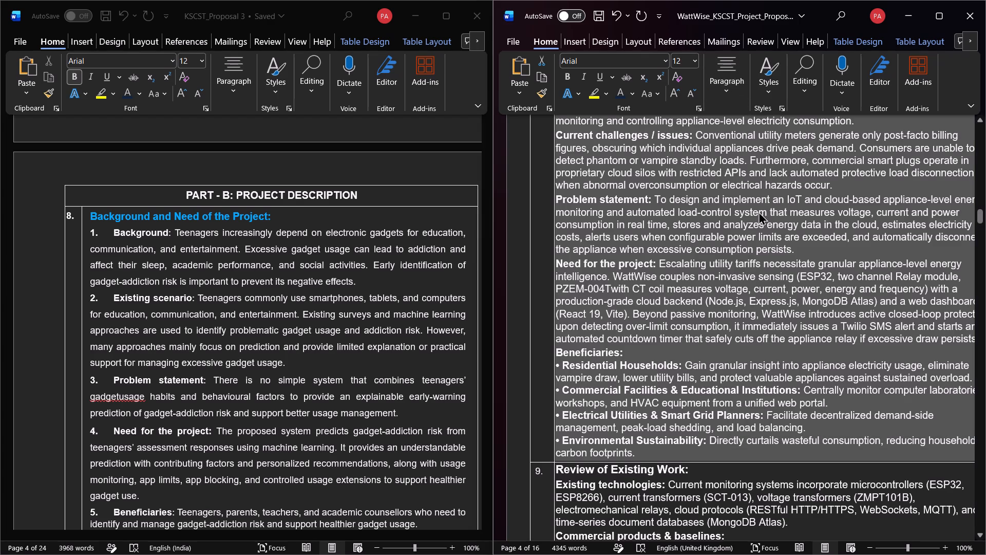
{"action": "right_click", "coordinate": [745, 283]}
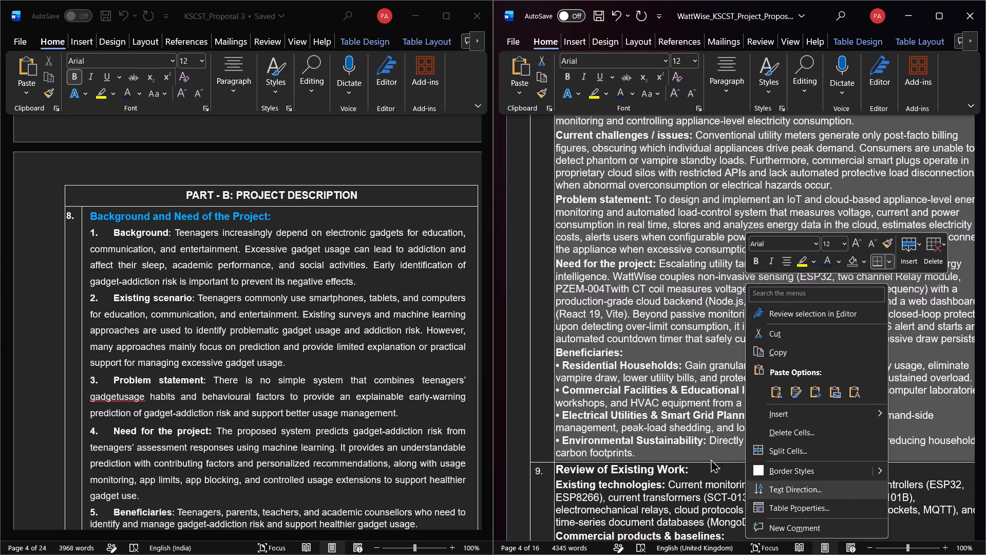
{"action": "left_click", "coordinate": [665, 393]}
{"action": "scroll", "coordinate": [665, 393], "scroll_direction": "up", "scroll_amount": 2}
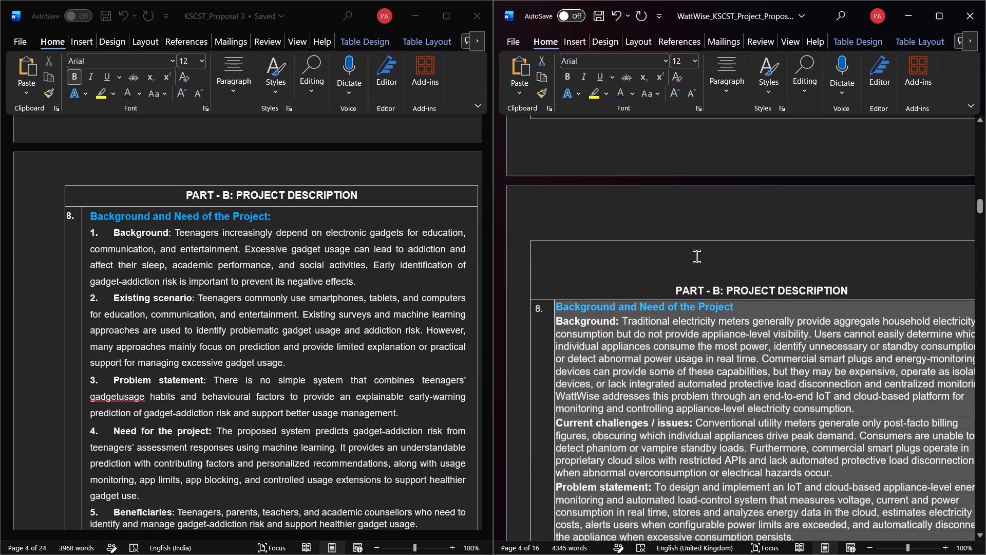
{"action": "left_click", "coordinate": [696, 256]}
Copy the blue Review of Existing Work heading from KSCST_Proposal 3 to replace the matching section 9 heading in the WattWise proposal.
{"action": "scroll", "coordinate": [390, 357], "scroll_direction": "down", "scroll_amount": 3}
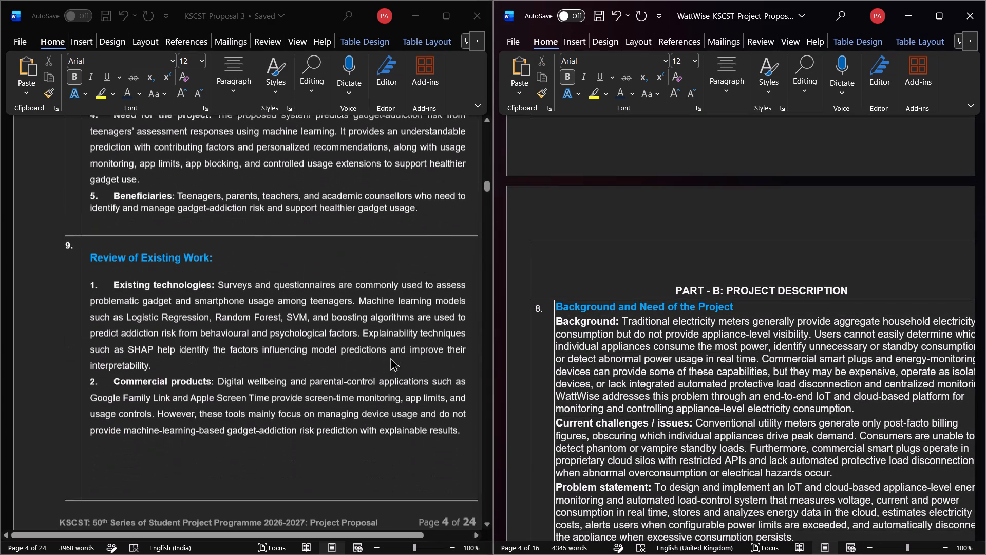
{"action": "left_click_drag", "start_coordinate": [211, 253], "coordinate": [100, 251]}
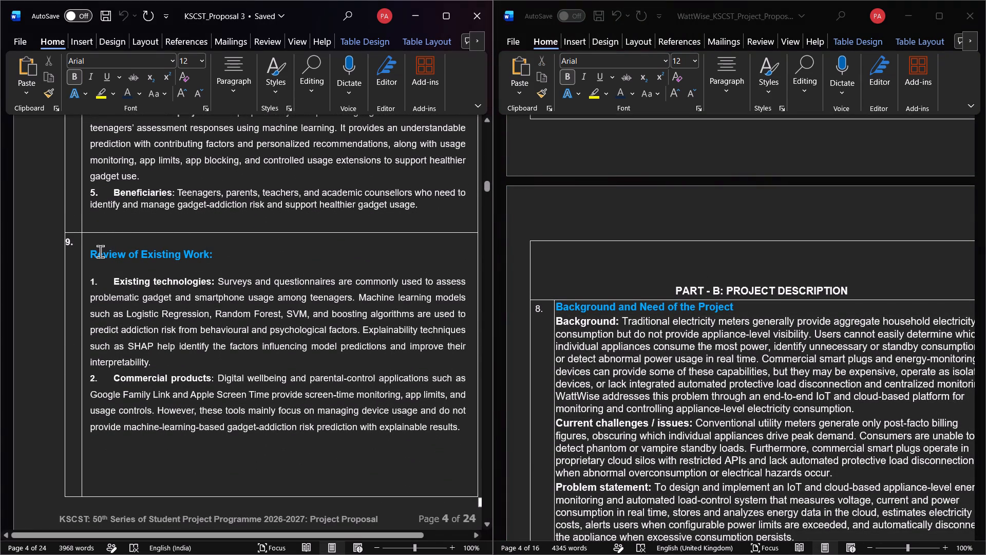
{"action": "left_click_drag", "start_coordinate": [100, 251], "coordinate": [92, 251]}
{"action": "left_click_drag", "start_coordinate": [92, 251], "coordinate": [208, 249]}
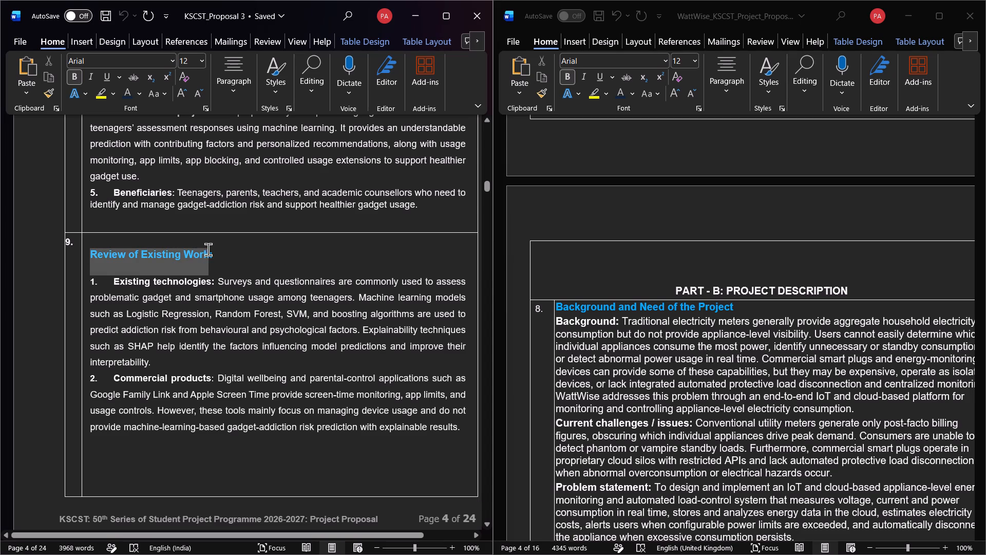
{"action": "left_click_drag", "start_coordinate": [208, 249], "coordinate": [215, 249]}
{"action": "key", "text": "ctrl+c"}
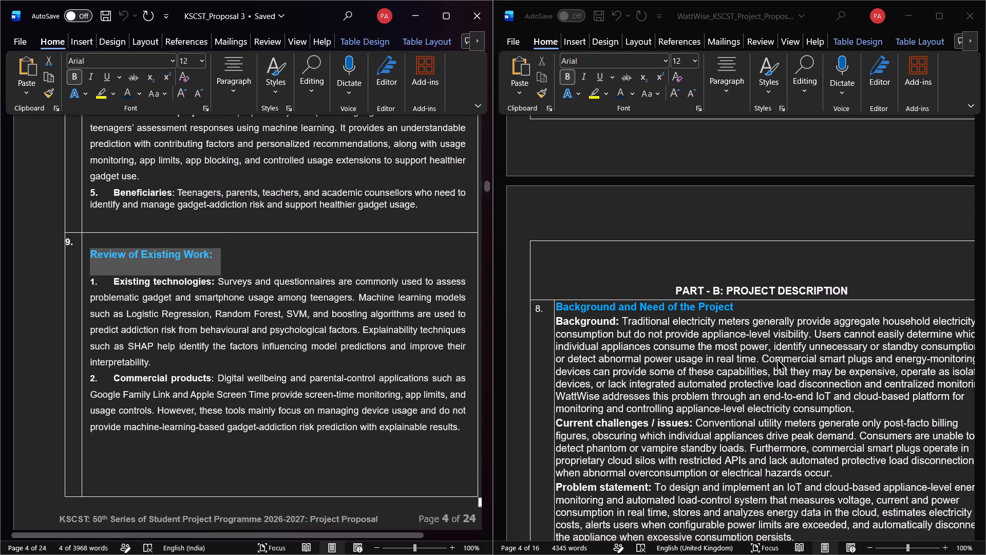
{"action": "scroll", "coordinate": [732, 332], "scroll_direction": "down", "scroll_amount": 2}
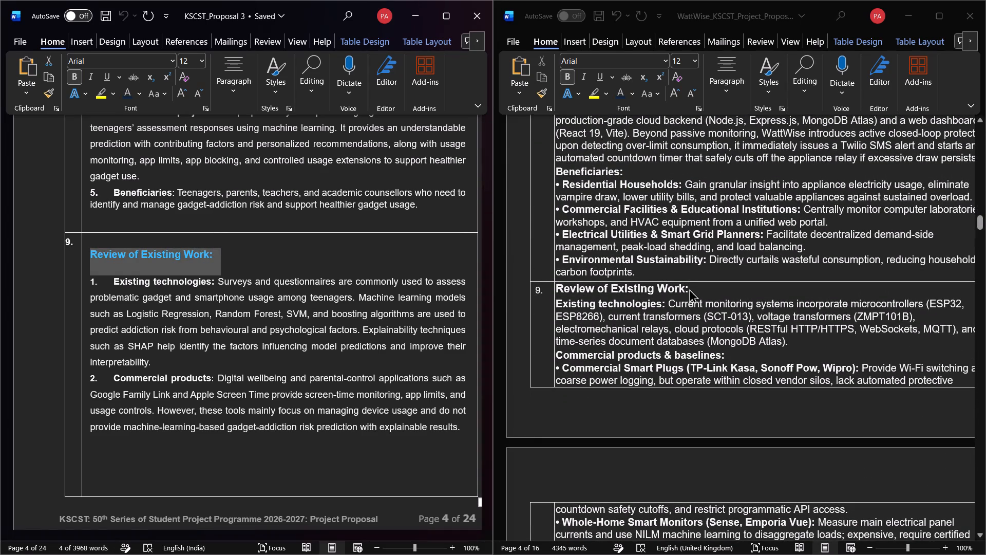
{"action": "left_click", "coordinate": [689, 291]}
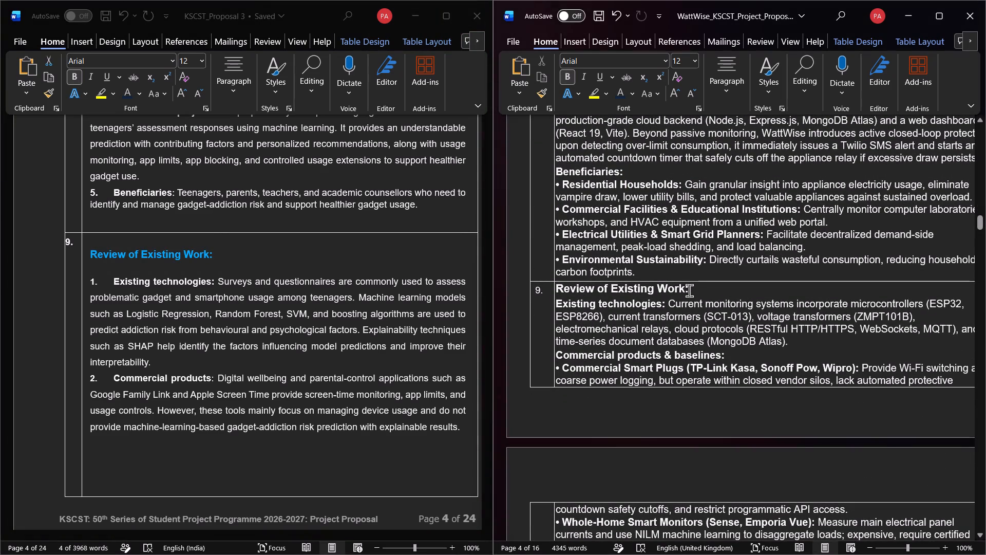
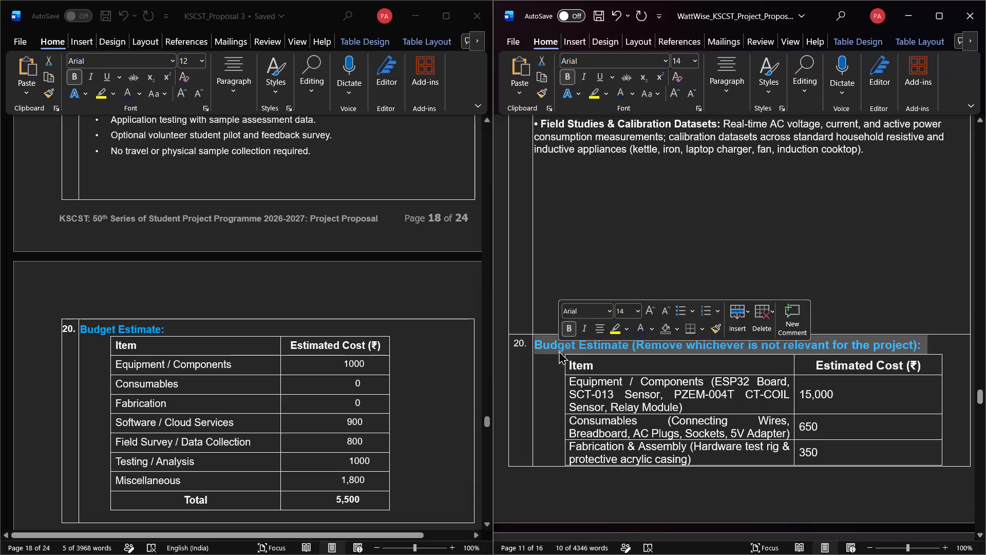
Set the section 20 Budget Estimate heading in the WattWise proposal to font size 12.
{"action": "double_click", "coordinate": [660, 312]}
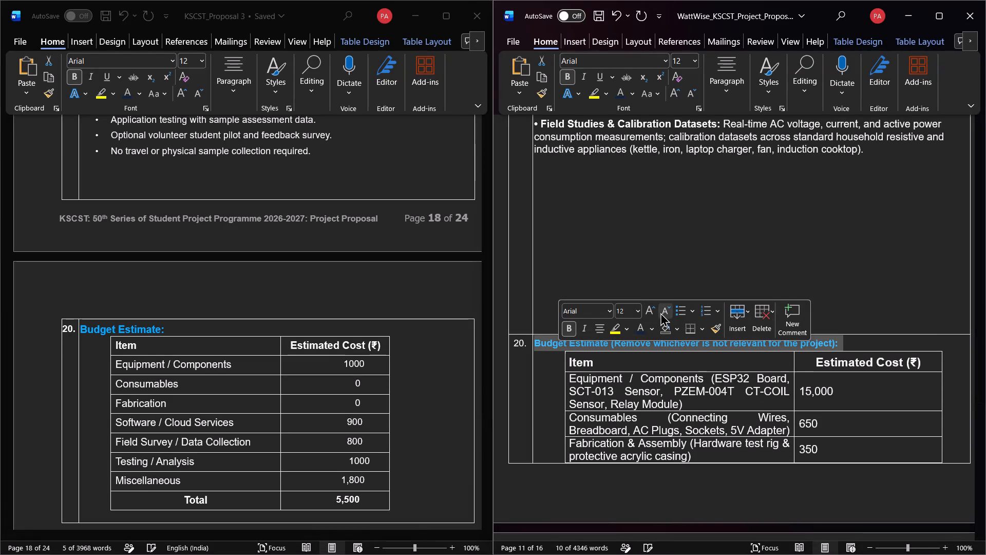
{"action": "left_click", "coordinate": [649, 310]}
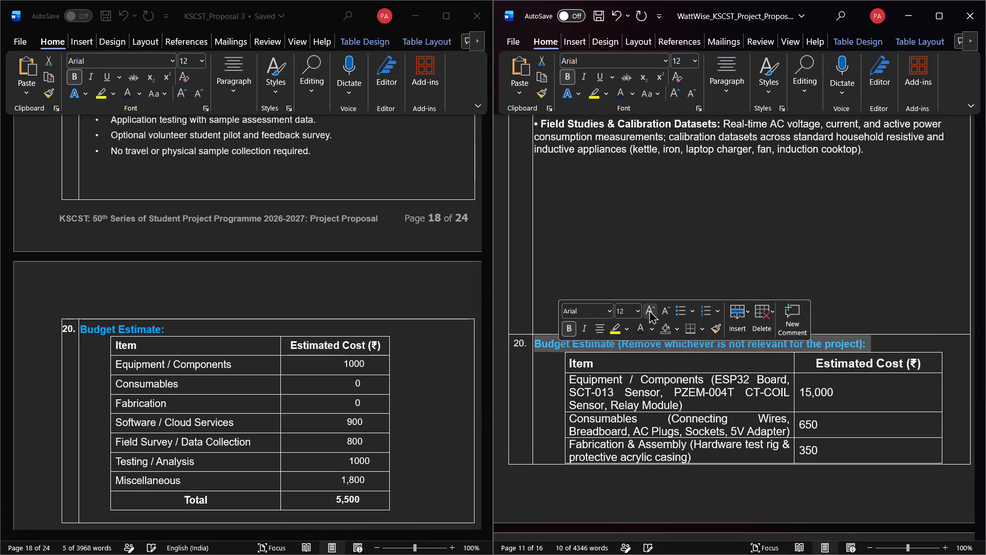
Delete "(Remove whichever is not relevant for the project)" from the section 20 heading, keeping "Budget Estimate:".
{"action": "scroll", "coordinate": [493, 329], "scroll_direction": "down", "scroll_amount": 1}
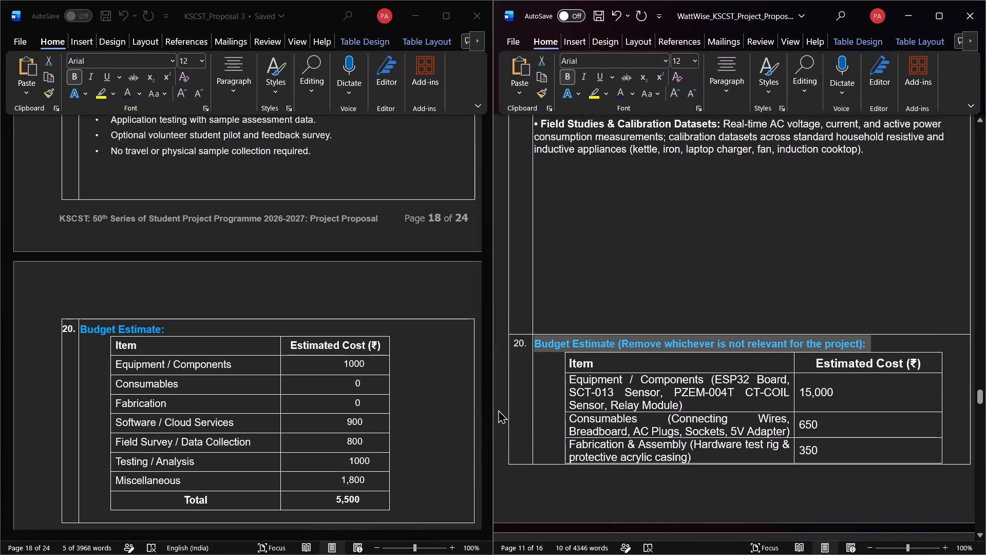
{"action": "scroll", "coordinate": [498, 410], "scroll_direction": "down", "scroll_amount": 1}
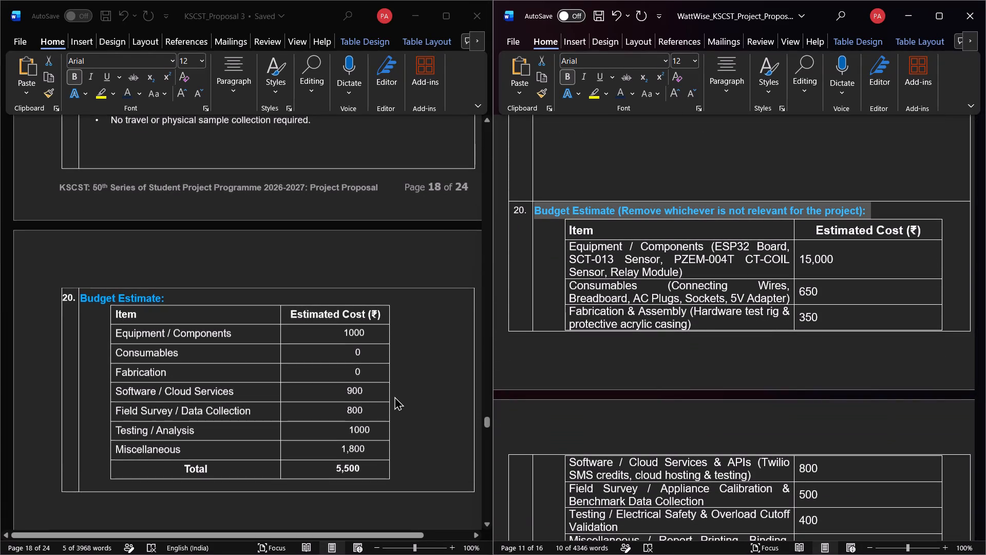
{"action": "left_click", "coordinate": [636, 382]}
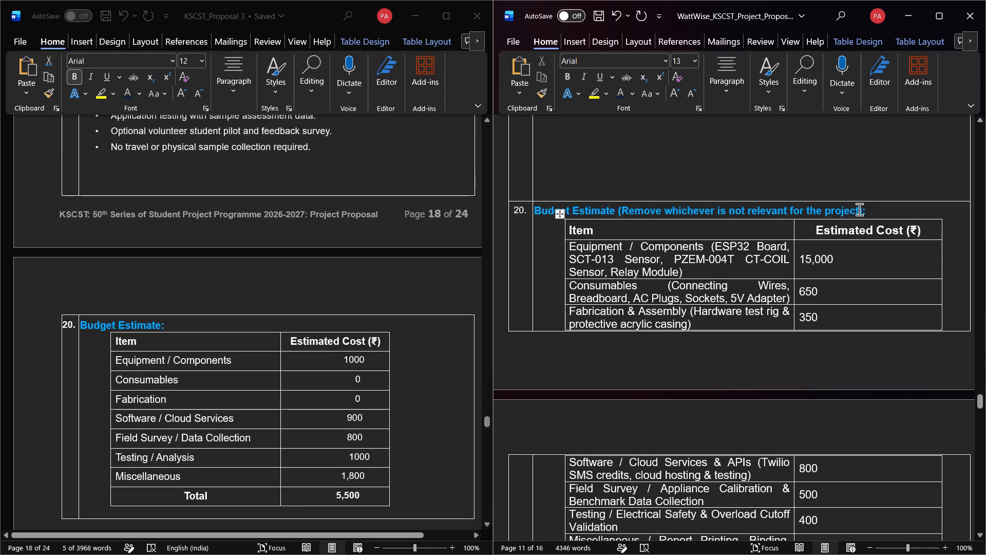
{"action": "left_click", "coordinate": [859, 210]}
{"action": "left_click_drag", "start_coordinate": [859, 210], "coordinate": [759, 215]}
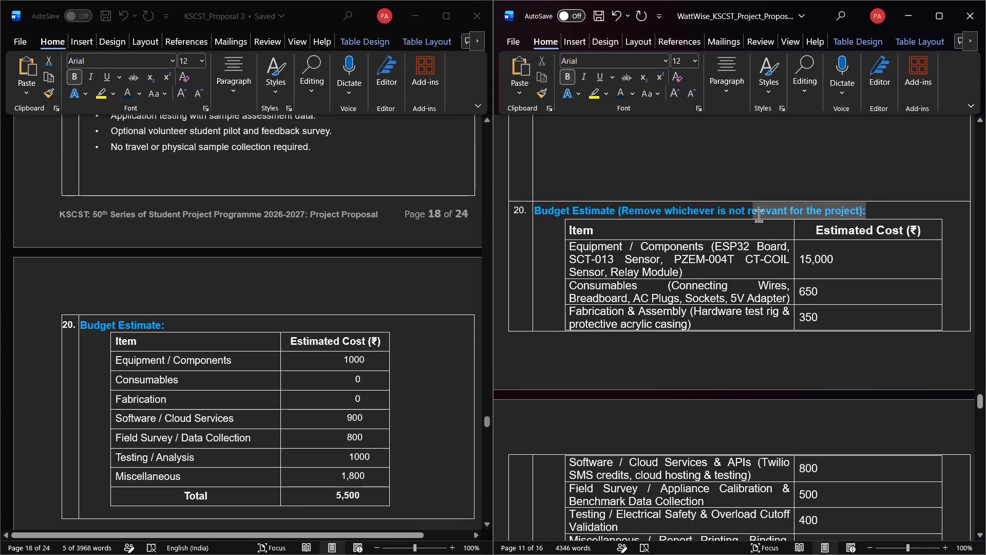
{"action": "left_click_drag", "start_coordinate": [759, 215], "coordinate": [630, 210]}
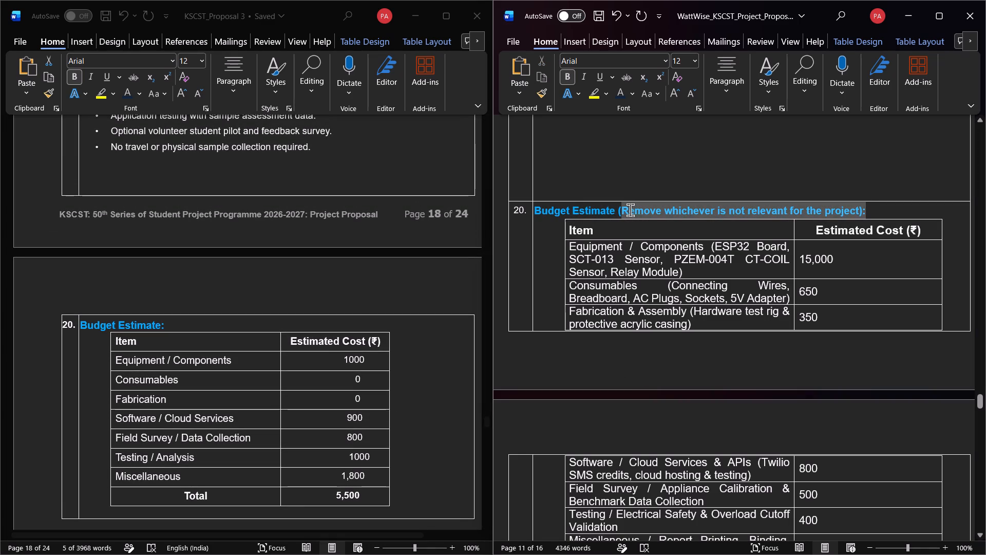
{"action": "left_click_drag", "start_coordinate": [630, 210], "coordinate": [631, 211]}
{"action": "left_click", "coordinate": [848, 205]}
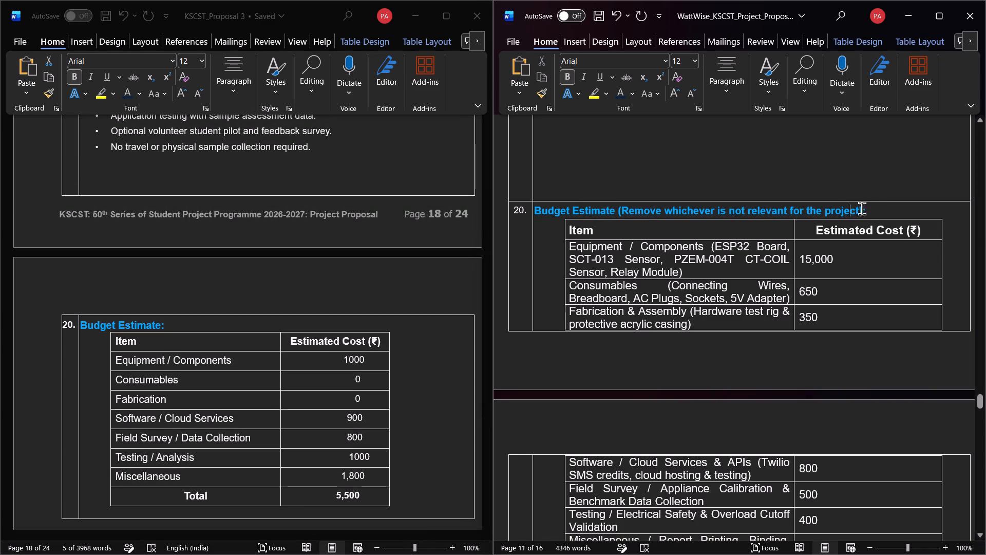
{"action": "left_click", "coordinate": [862, 211]}
{"action": "key", "text": "BackSpace"}
{"action": "key", "text": "BackSpace"}
{"action": "key", "text": "BackSpace"}
{"action": "key", "text": "BackSpace"}
{"action": "key", "text": "BackSpace"}
{"action": "key", "text": "BackSpace"}
{"action": "key", "text": "BackSpace"}
{"action": "key", "text": "BackSpace"}
{"action": "key", "text": "BackSpace"}
{"action": "key", "text": "BackSpace"}
{"action": "key", "text": "BackSpace"}
{"action": "key", "text": "BackSpace"}
{"action": "key", "text": "BackSpace"}
{"action": "key", "text": "BackSpace"}
{"action": "key", "text": "BackSpace"}
{"action": "key", "text": "BackSpace"}
{"action": "key", "text": "BackSpace"}
{"action": "key", "text": "BackSpace"}
{"action": "key", "text": "BackSpace"}
{"action": "key", "text": "BackSpace"}
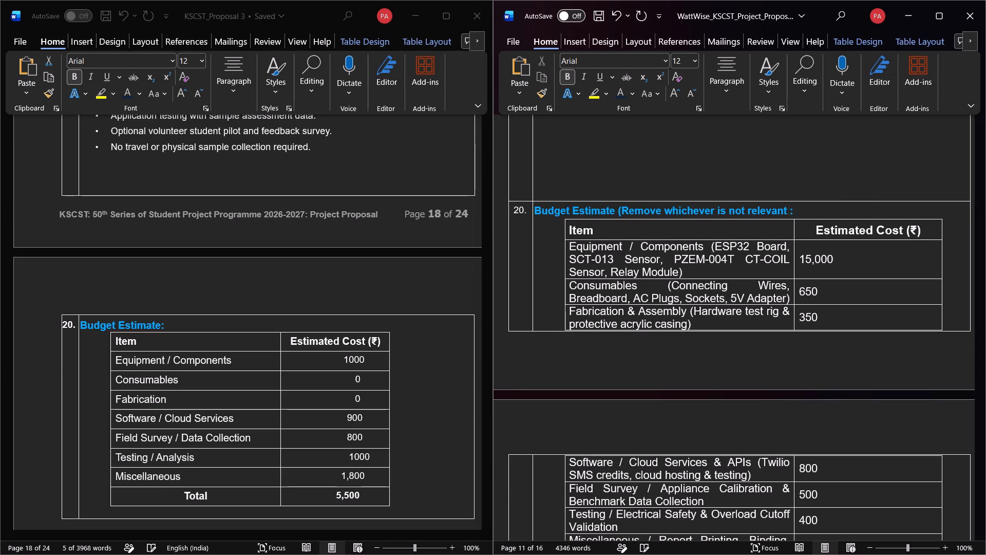
{"action": "key", "text": "BackSpace"}
{"action": "key", "text": "BackSpace"}
{"action": "key", "text": "BackSpace"}
{"action": "key", "text": "BackSpace"}
{"action": "key", "text": "BackSpace"}
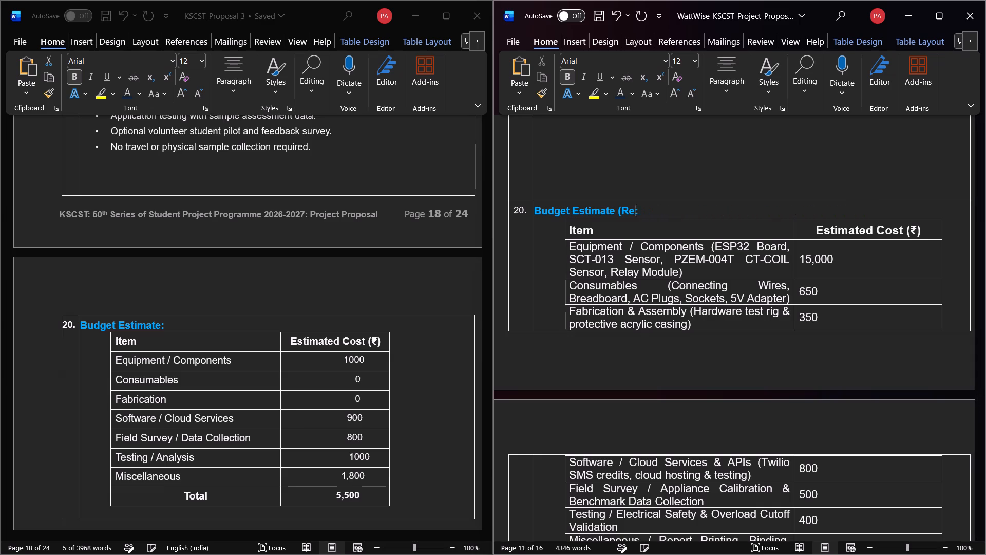
{"action": "key", "text": "BackSpace"}
{"action": "key", "text": "BackSpace"}
{"action": "key", "text": "BackSpace"}
{"action": "key", "text": "BackSpace"}
Replace the section 21 References heading in the WattWise proposal with the blue References heading copied from KSCST_Proposal 3.
{"action": "scroll", "coordinate": [430, 385], "scroll_direction": "down", "scroll_amount": 1}
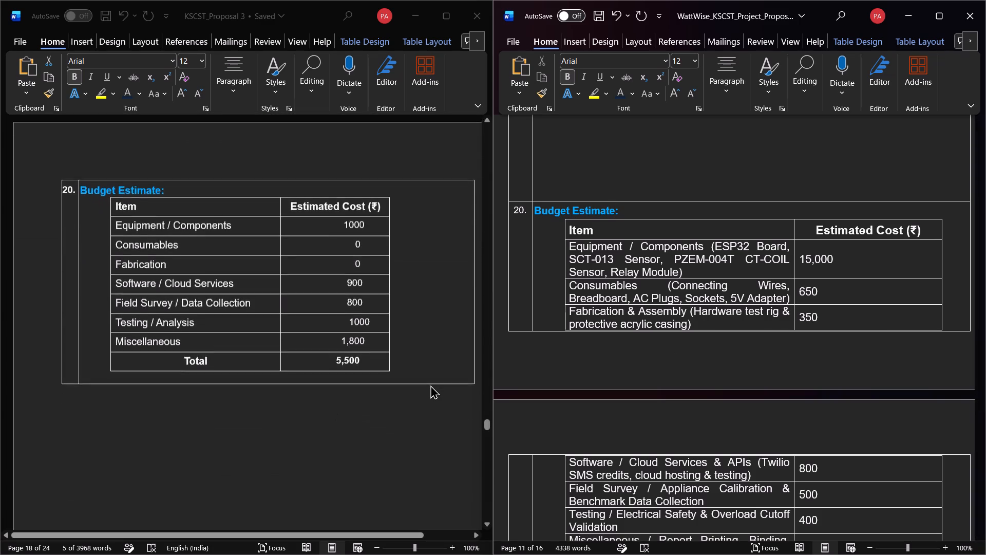
{"action": "scroll", "coordinate": [430, 385], "scroll_direction": "down", "scroll_amount": 1}
{"action": "scroll", "coordinate": [569, 405], "scroll_direction": "down", "scroll_amount": 2}
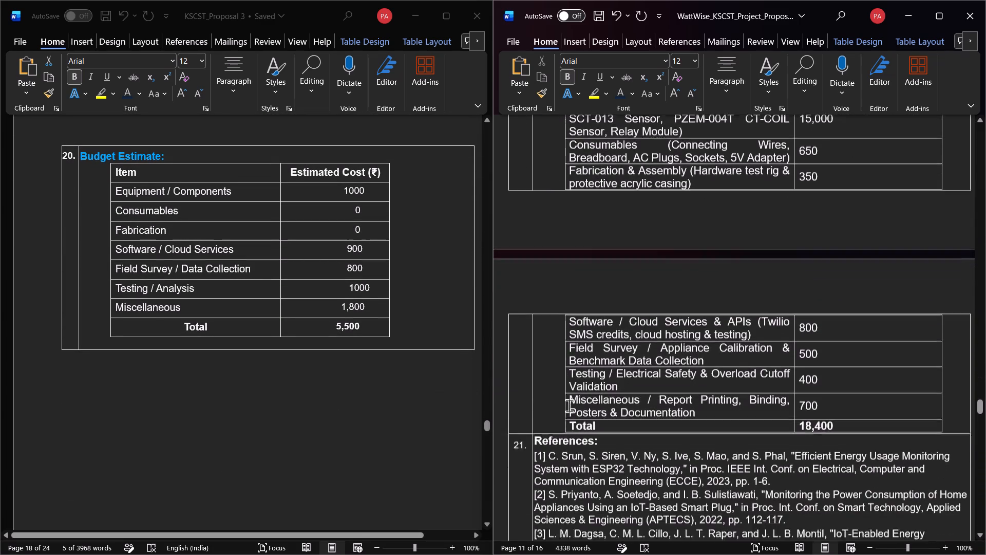
{"action": "scroll", "coordinate": [569, 405], "scroll_direction": "down", "scroll_amount": 1}
{"action": "scroll", "coordinate": [421, 409], "scroll_direction": "down", "scroll_amount": 4}
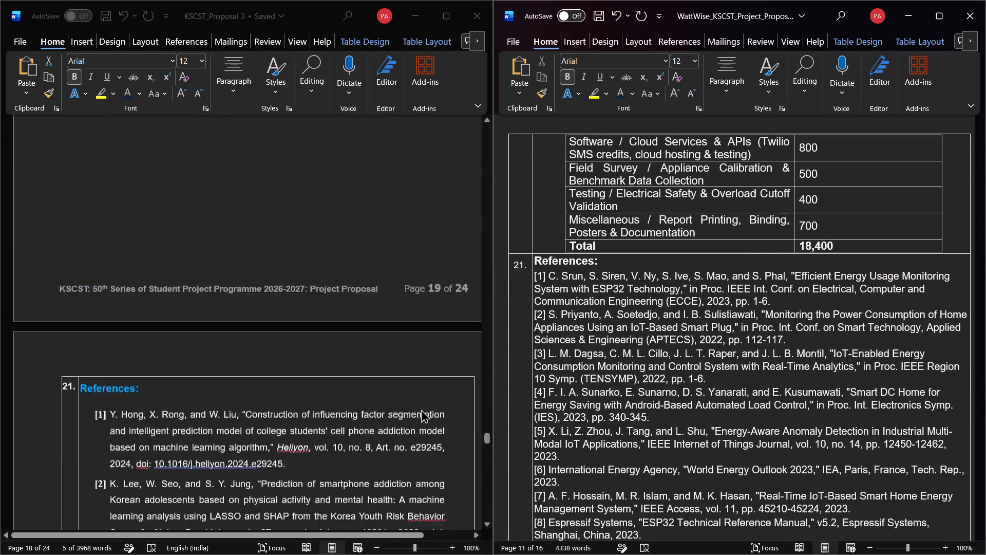
{"action": "left_click", "coordinate": [145, 261]}
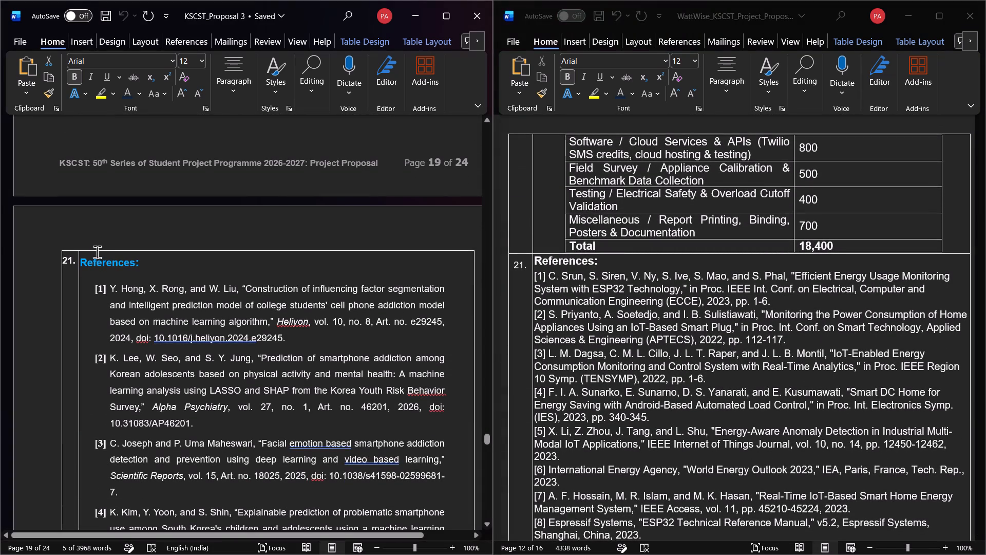
{"action": "left_click_drag", "start_coordinate": [141, 261], "coordinate": [103, 256]}
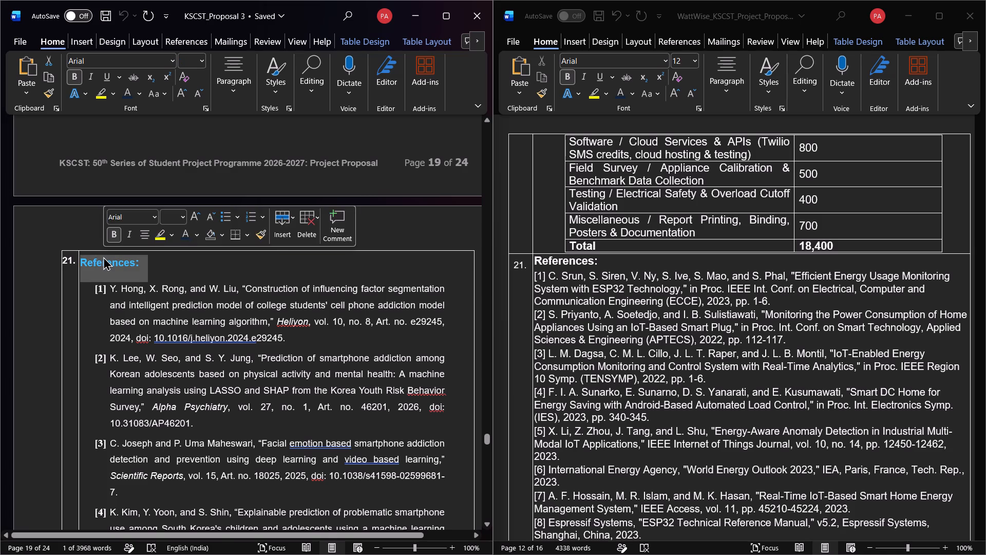
{"action": "left_click", "coordinate": [103, 256], "text": "ctrl"}
{"action": "key", "text": "ctrl+c"}
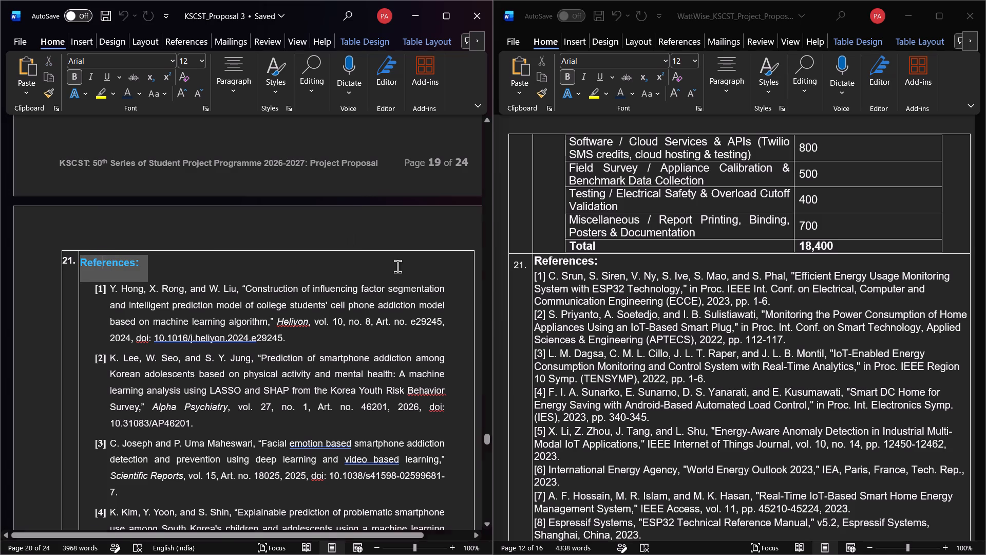
{"action": "left_click", "coordinate": [608, 259]}
{"action": "left_click_drag", "start_coordinate": [608, 259], "coordinate": [569, 254]}
{"action": "key", "text": "ctrl+v"}
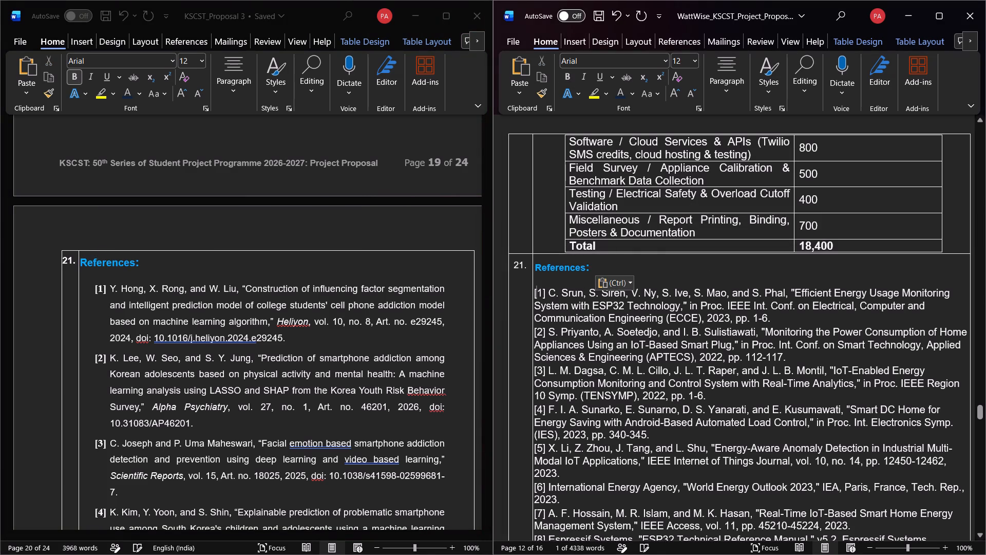
Set the pasted References heading to font size 12.
{"action": "left_click_drag", "start_coordinate": [589, 268], "coordinate": [563, 264]}
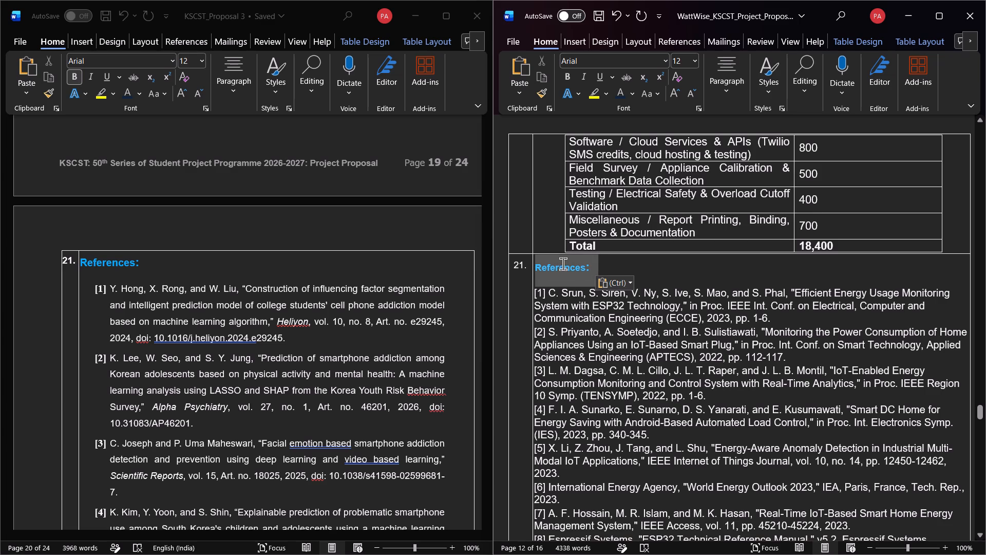
{"action": "left_click_drag", "start_coordinate": [563, 264], "coordinate": [564, 262]}
{"action": "left_click", "coordinate": [659, 226]}
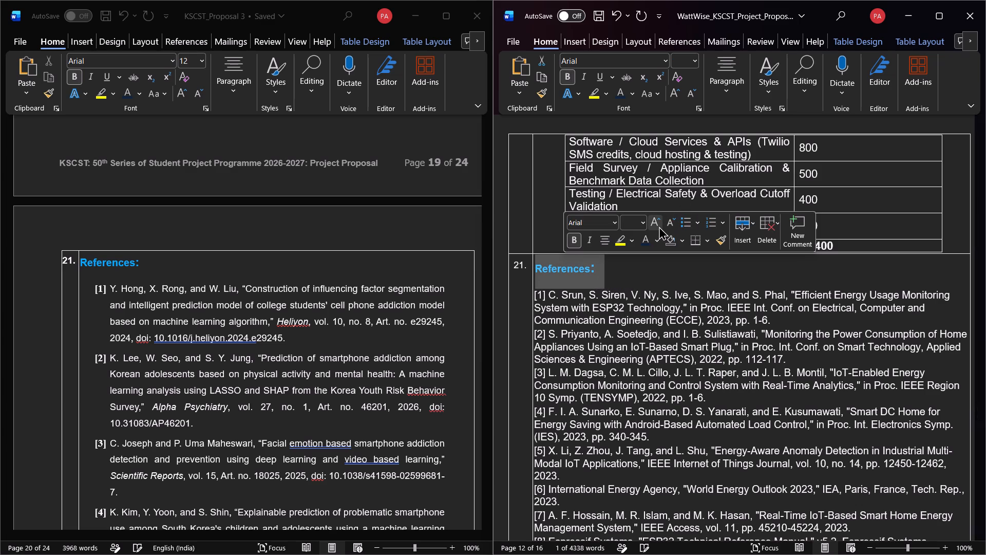
{"action": "left_click", "coordinate": [631, 225]}
{"action": "type", "text": "12"}
{"action": "key", "text": "Return"}
{"action": "left_click", "coordinate": [708, 269]}
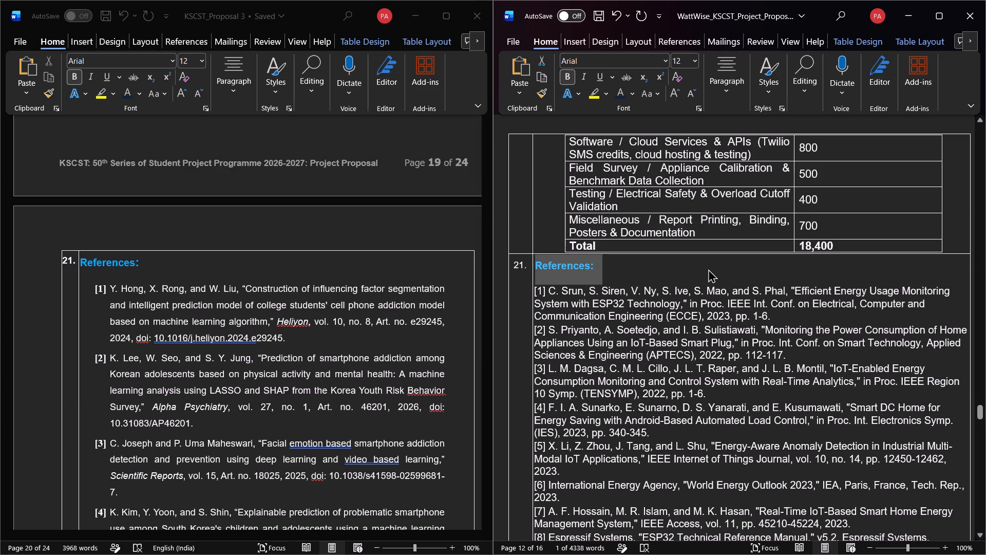
{"action": "left_click", "coordinate": [707, 365]}
Compare the section 22 Processing Fee Payment Details content in the WattWise proposal with the same section in KSCST_Proposal 3.
{"action": "scroll", "coordinate": [641, 297], "scroll_direction": "down", "scroll_amount": 2}
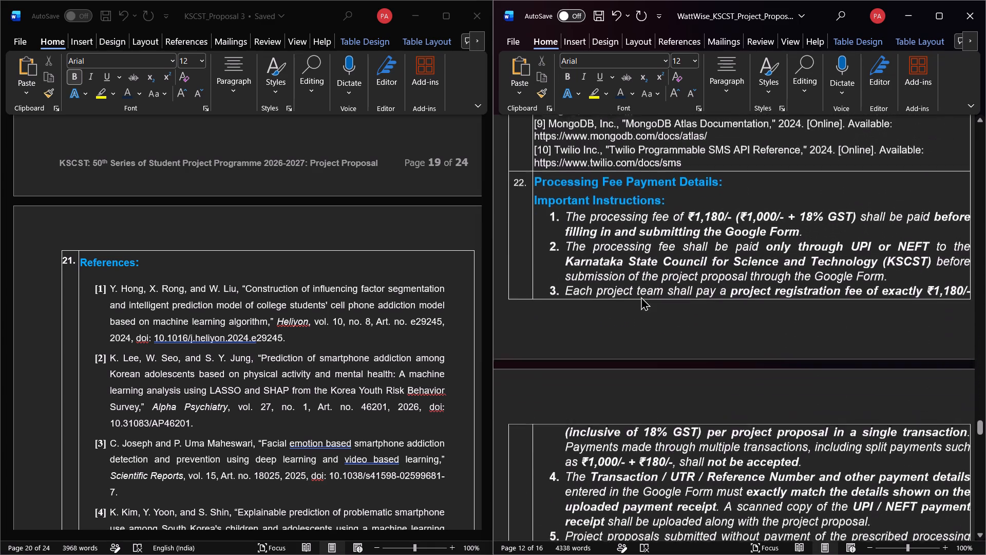
{"action": "scroll", "coordinate": [406, 324], "scroll_direction": "down", "scroll_amount": 5}
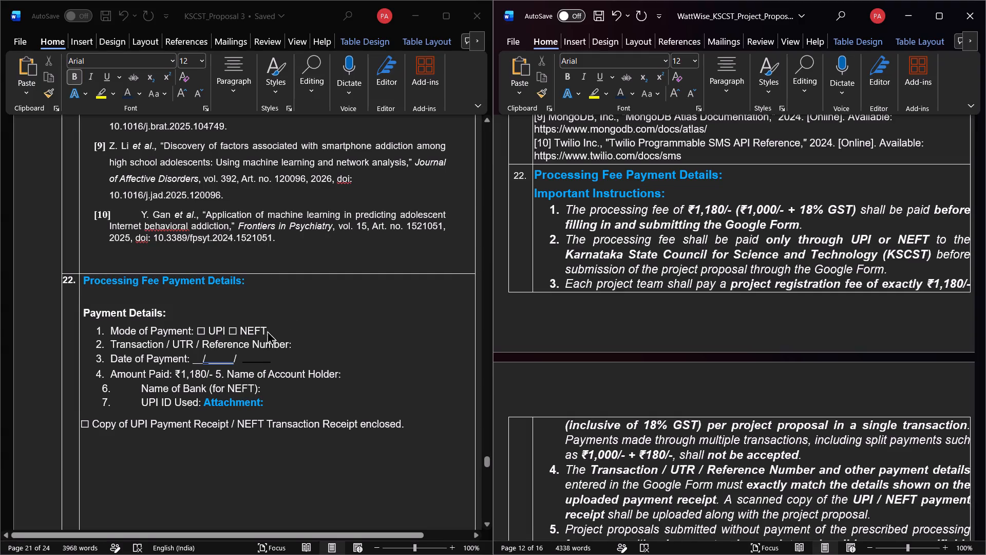
{"action": "scroll", "coordinate": [268, 363], "scroll_direction": "down", "scroll_amount": 2}
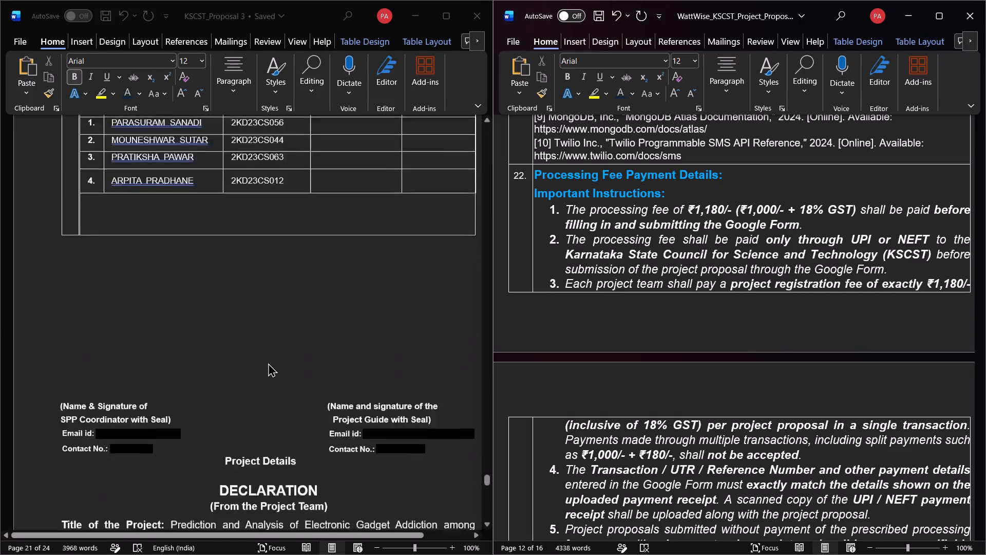
{"action": "scroll", "coordinate": [268, 363], "scroll_direction": "up", "scroll_amount": 5}
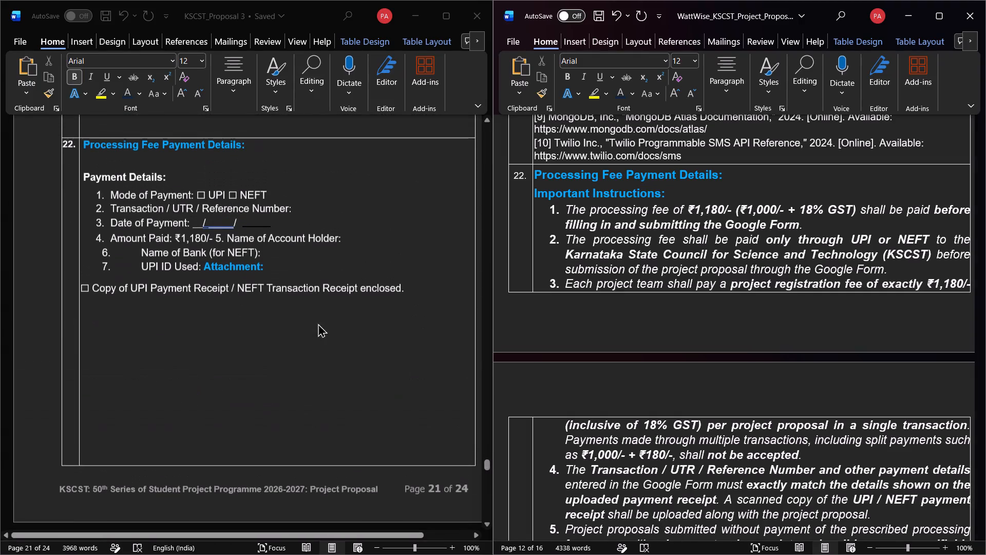
{"action": "scroll", "coordinate": [589, 281], "scroll_direction": "down", "scroll_amount": 2}
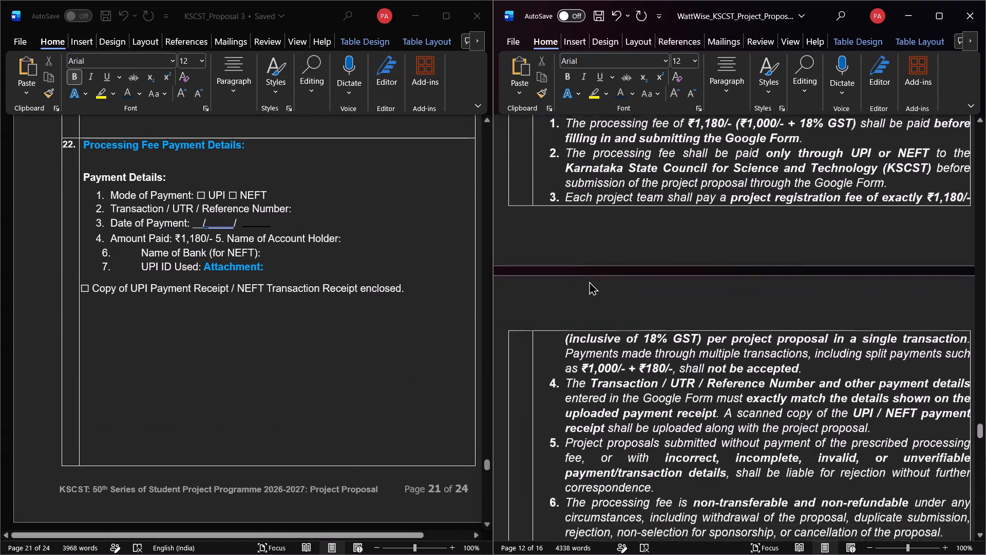
{"action": "scroll", "coordinate": [589, 281], "scroll_direction": "down", "scroll_amount": 1}
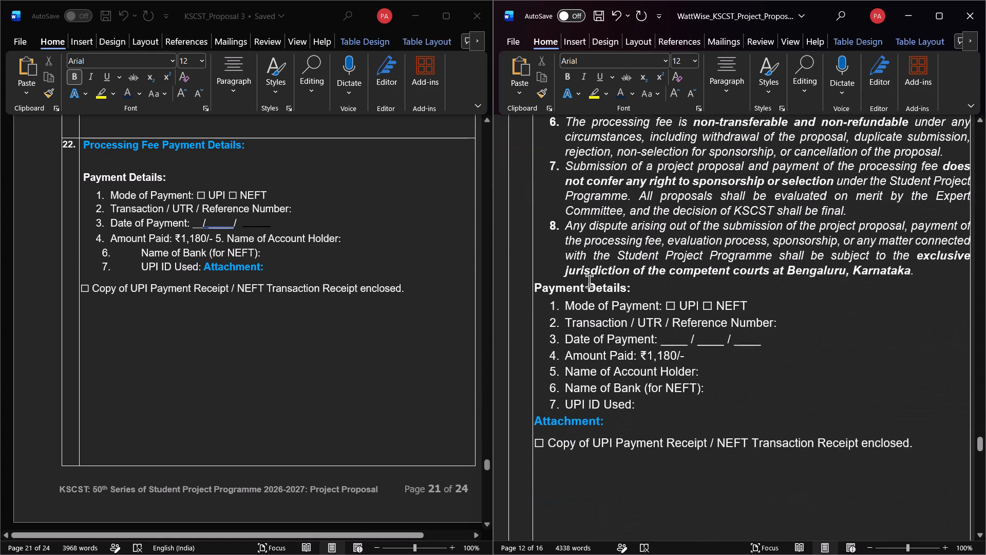
{"action": "scroll", "coordinate": [589, 281], "scroll_direction": "down", "scroll_amount": 1}
{"action": "scroll", "coordinate": [636, 298], "scroll_direction": "up", "scroll_amount": 1}
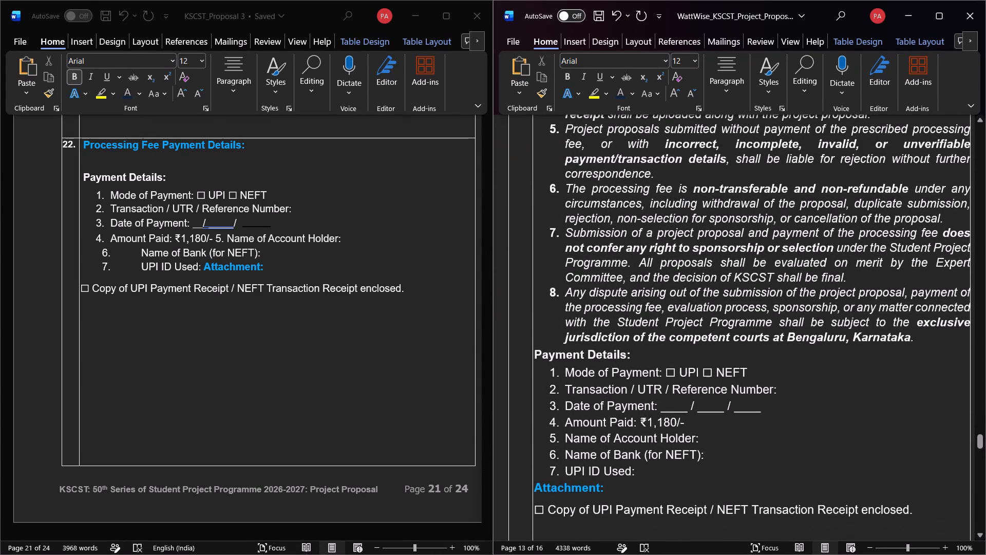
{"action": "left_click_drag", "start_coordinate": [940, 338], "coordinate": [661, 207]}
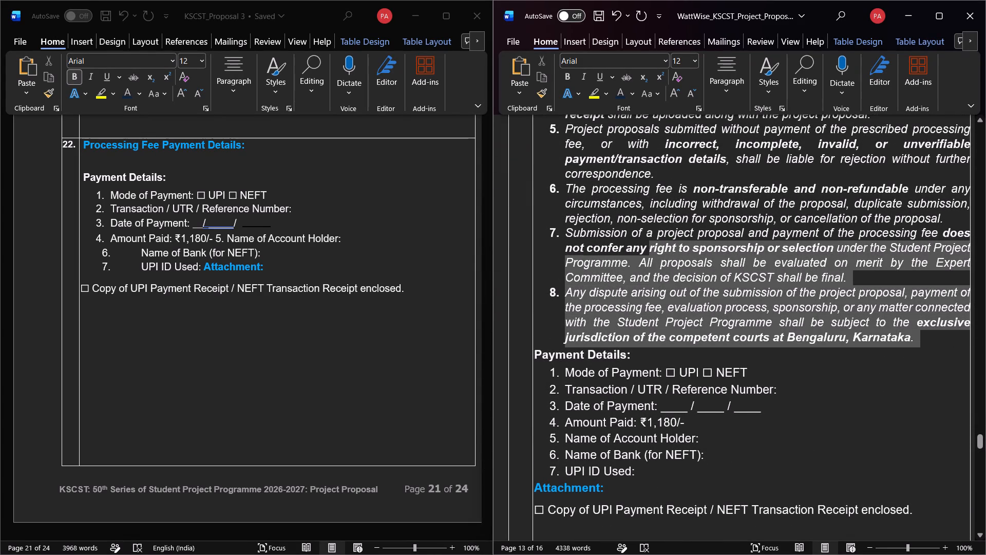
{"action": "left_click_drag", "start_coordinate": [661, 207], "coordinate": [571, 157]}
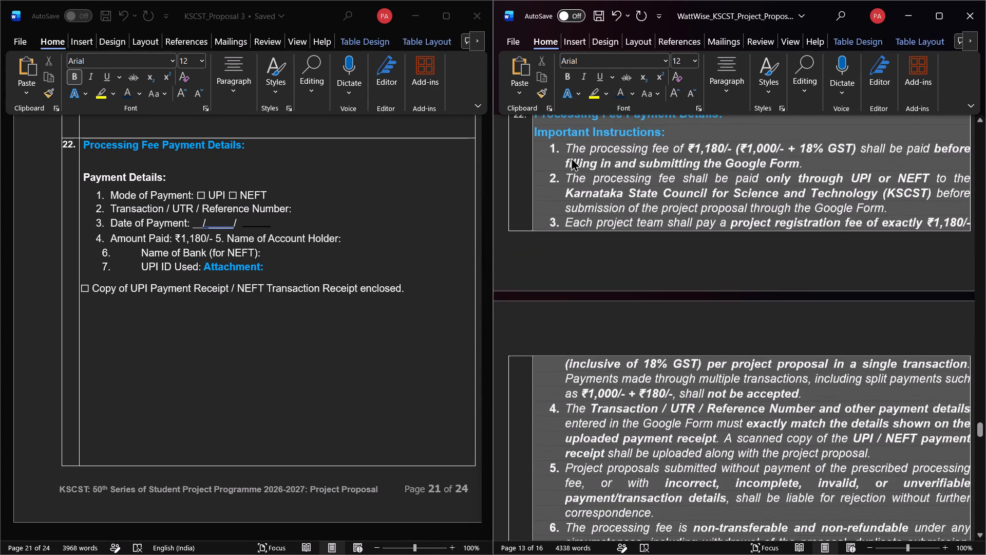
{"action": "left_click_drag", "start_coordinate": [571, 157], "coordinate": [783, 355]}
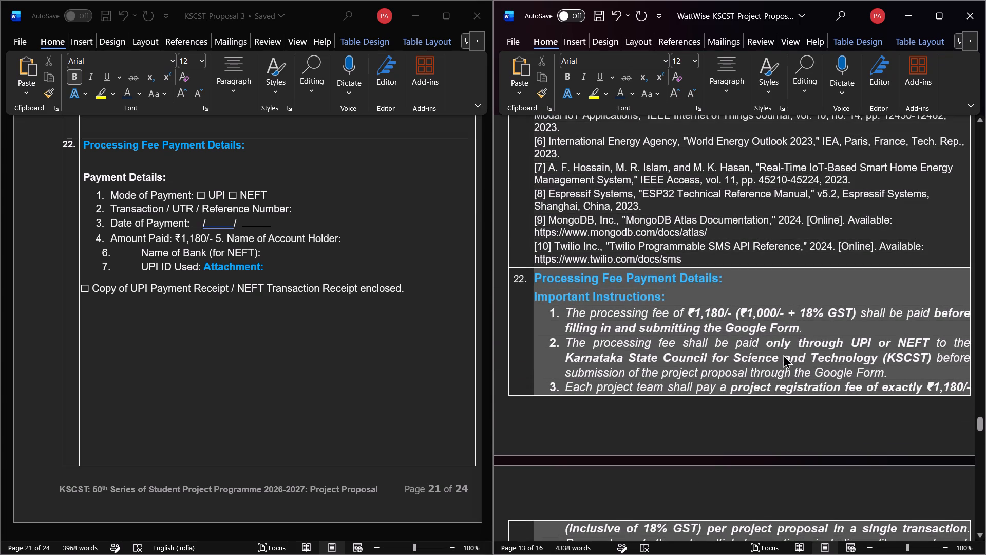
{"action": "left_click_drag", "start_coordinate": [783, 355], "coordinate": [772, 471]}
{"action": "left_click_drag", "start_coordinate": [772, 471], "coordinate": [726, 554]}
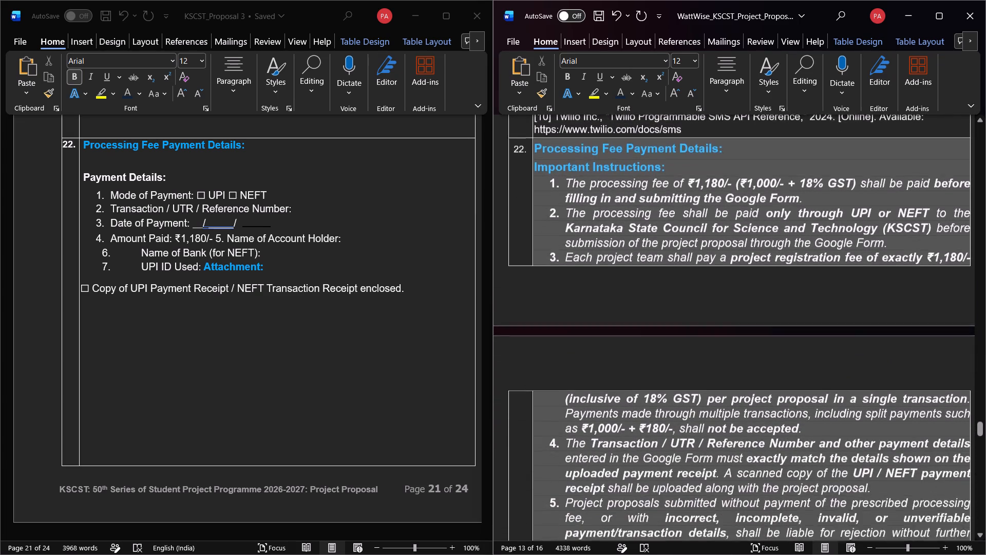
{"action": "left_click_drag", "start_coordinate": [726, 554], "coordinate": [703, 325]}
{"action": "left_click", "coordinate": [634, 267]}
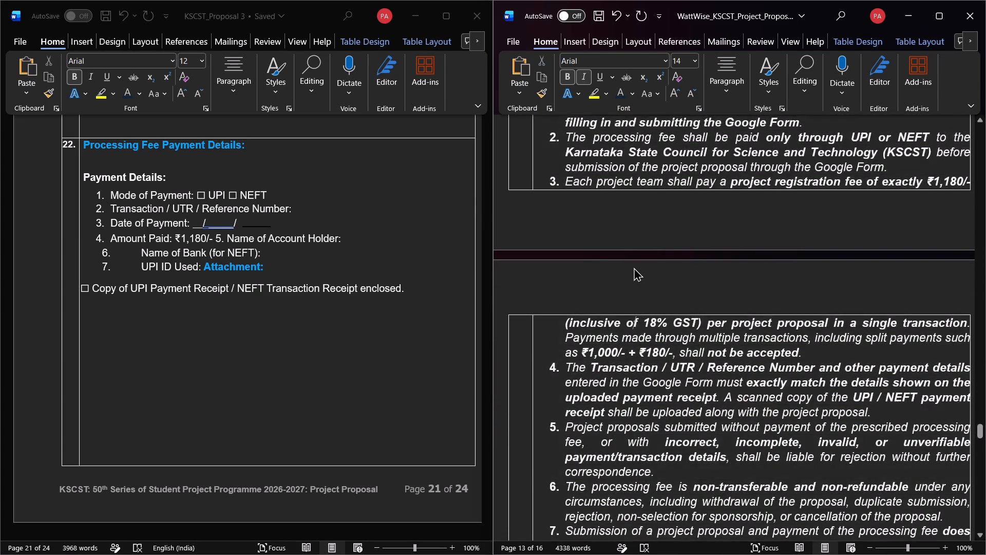
Delete the Important Instructions heading and its numbered instructions from section 22 of the WattWise proposal, keeping Payment Details.
{"action": "scroll", "coordinate": [634, 267], "scroll_direction": "up", "scroll_amount": 1}
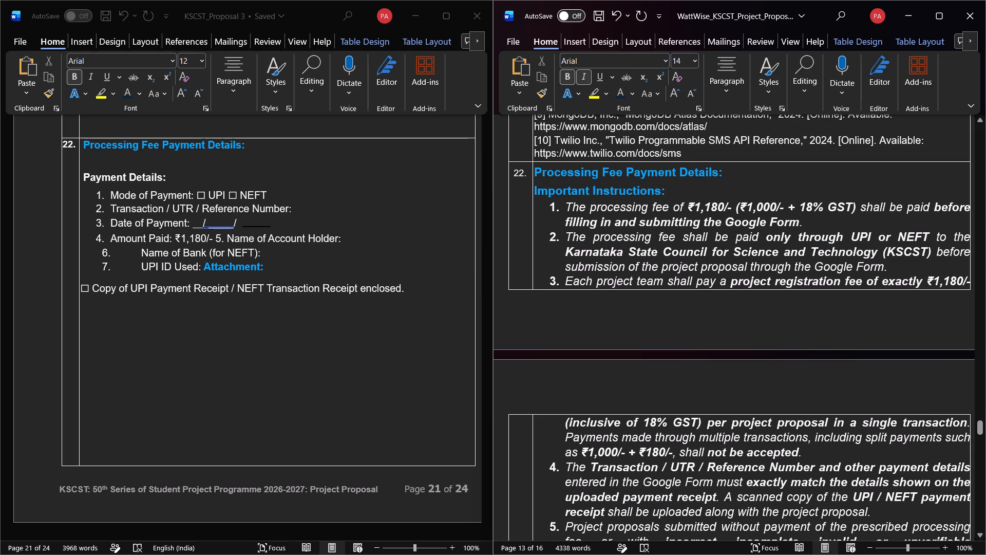
{"action": "left_click_drag", "start_coordinate": [537, 193], "coordinate": [581, 196]}
{"action": "left_click_drag", "start_coordinate": [581, 196], "coordinate": [722, 464]}
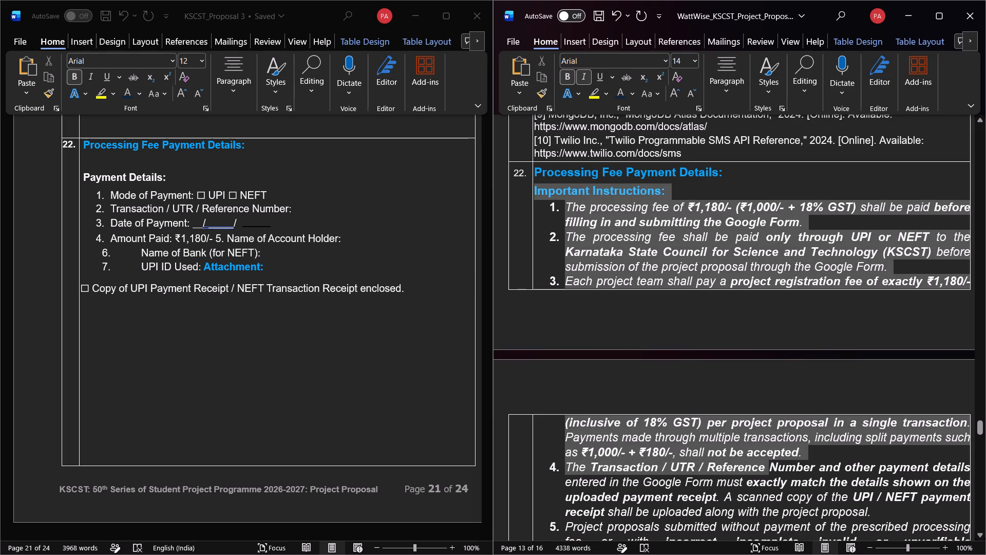
{"action": "left_click_drag", "start_coordinate": [722, 464], "coordinate": [725, 529]}
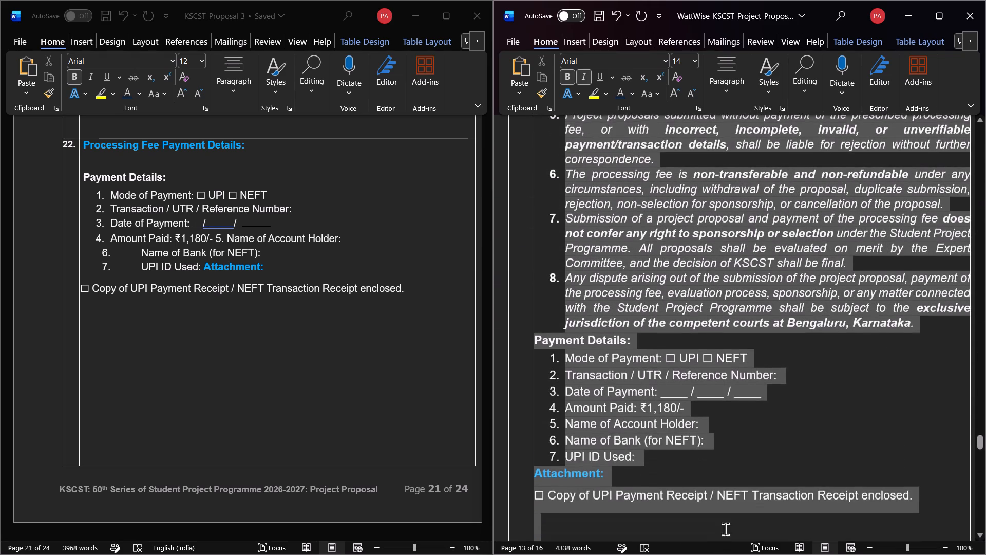
{"action": "left_click_drag", "start_coordinate": [725, 529], "coordinate": [912, 310]}
{"action": "key", "text": "BackSpace"}
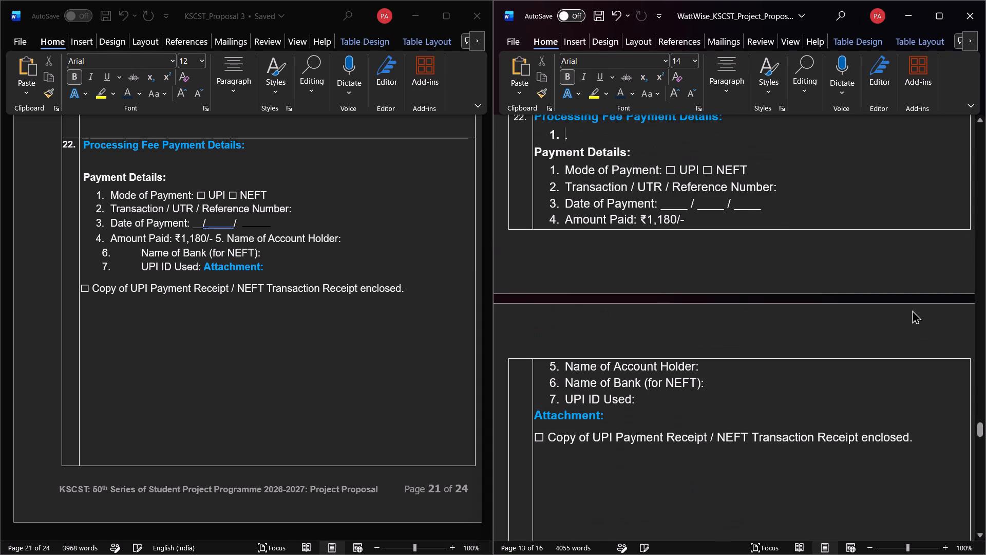
Remove the leftover numbered item and blank line between the Processing Fee Payment Details heading and Payment Details.
{"action": "scroll", "coordinate": [759, 412], "scroll_direction": "down", "scroll_amount": 2}
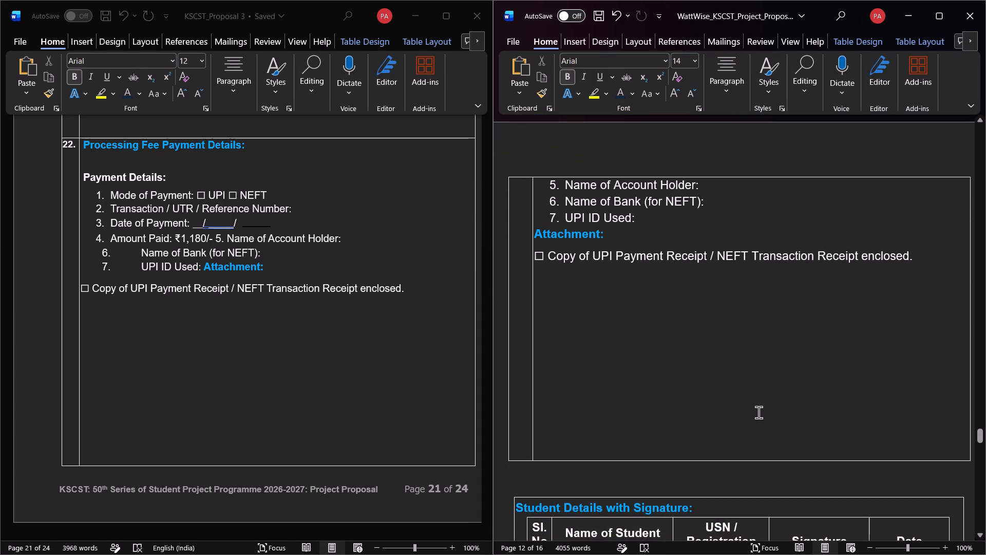
{"action": "scroll", "coordinate": [721, 427], "scroll_direction": "up", "scroll_amount": 1}
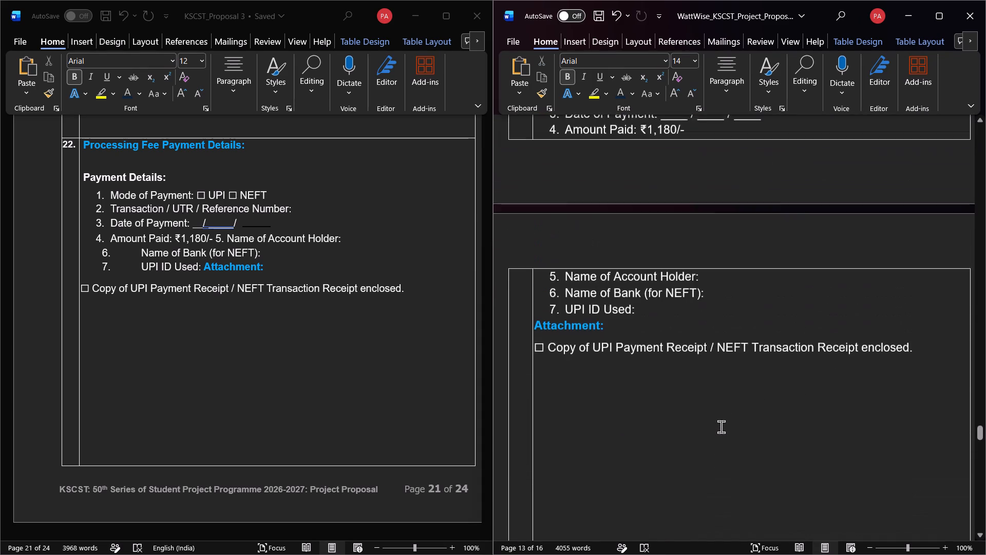
{"action": "scroll", "coordinate": [721, 427], "scroll_direction": "up", "scroll_amount": 5}
{"action": "scroll", "coordinate": [721, 427], "scroll_direction": "down", "scroll_amount": 1}
{"action": "scroll", "coordinate": [721, 427], "scroll_direction": "up", "scroll_amount": 1}
{"action": "key", "text": "BackSpace"}
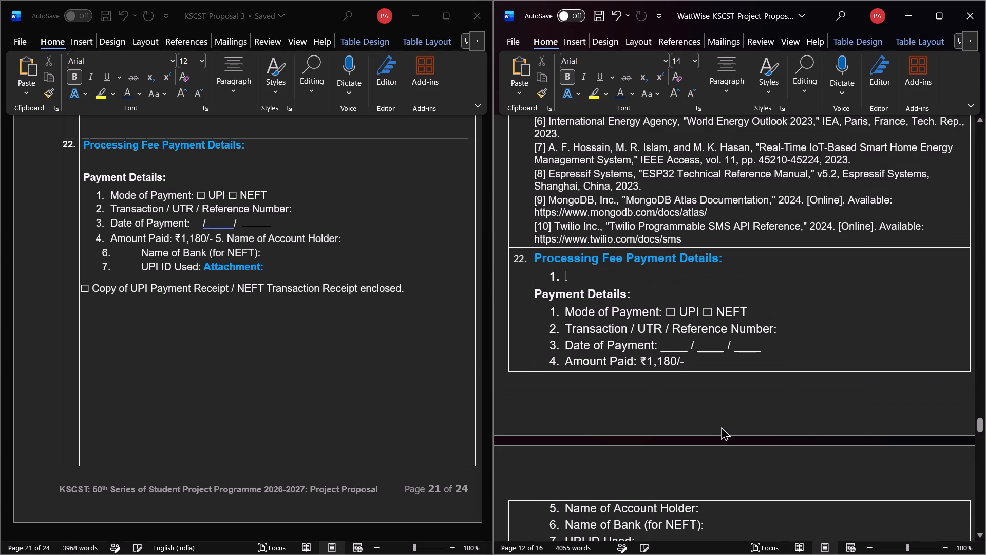
{"action": "key", "text": "BackSpace"}
{"action": "key", "text": "Right"}
{"action": "key", "text": "BackSpace"}
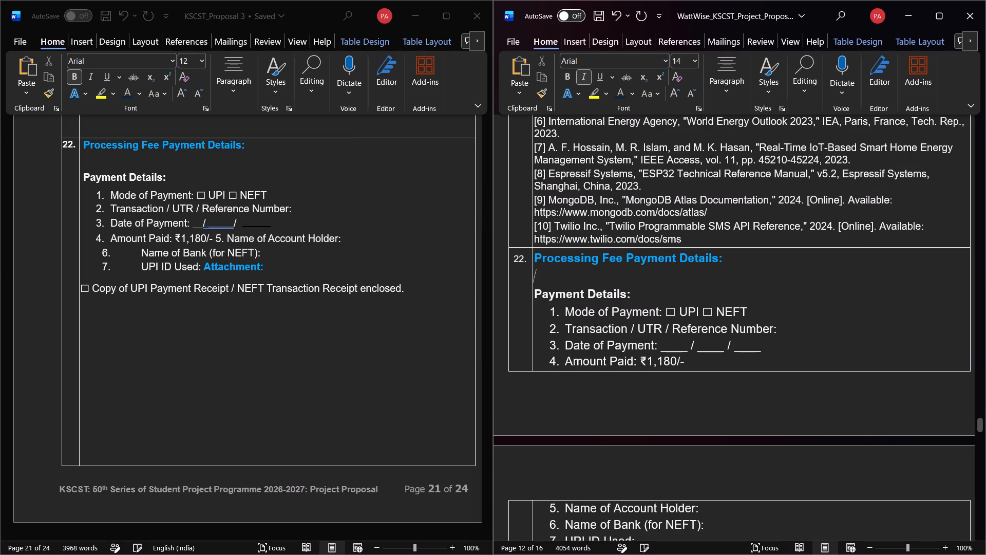
{"action": "key", "text": "BackSpace"}
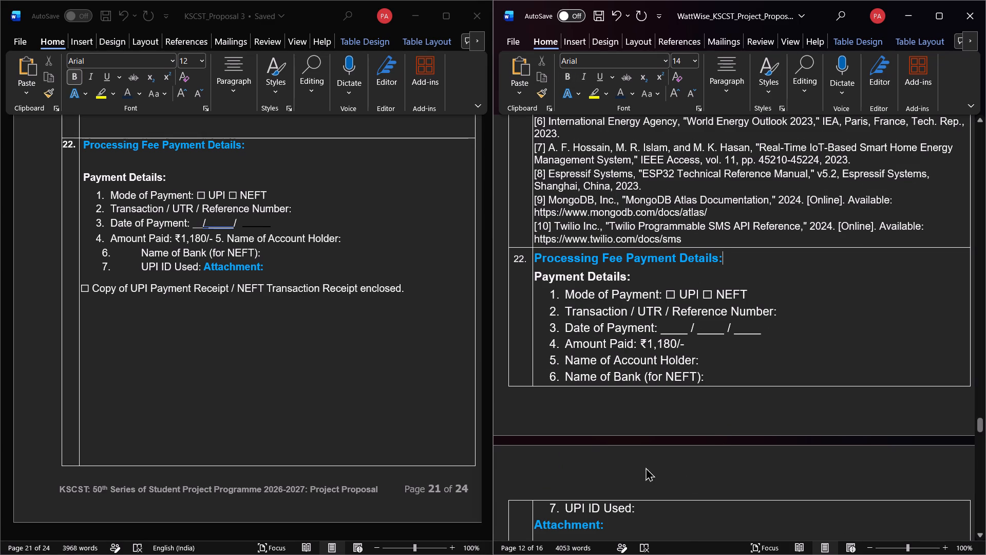
Compare the student details, signature blocks and closing pages of the WattWise proposal with those in KSCST_Proposal 3.
{"action": "scroll", "coordinate": [502, 423], "scroll_direction": "down", "scroll_amount": 1}
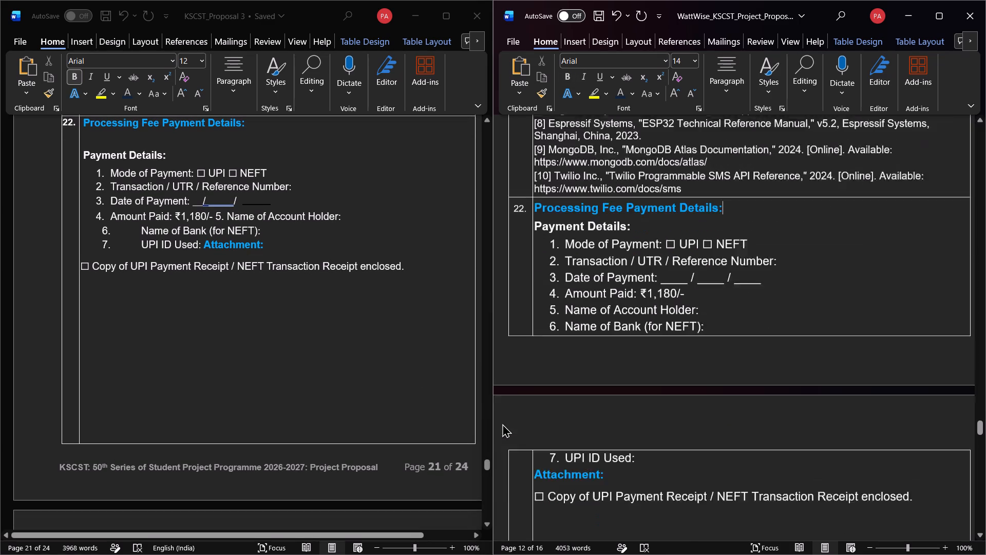
{"action": "scroll", "coordinate": [502, 423], "scroll_direction": "down", "scroll_amount": 1}
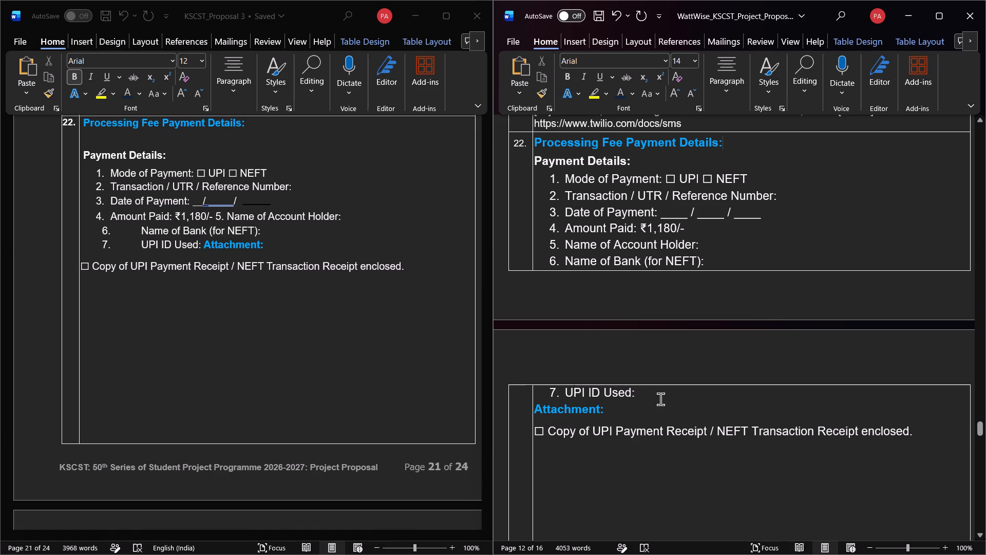
{"action": "scroll", "coordinate": [660, 399], "scroll_direction": "down", "scroll_amount": 1}
{"action": "scroll", "coordinate": [378, 391], "scroll_direction": "down", "scroll_amount": 2}
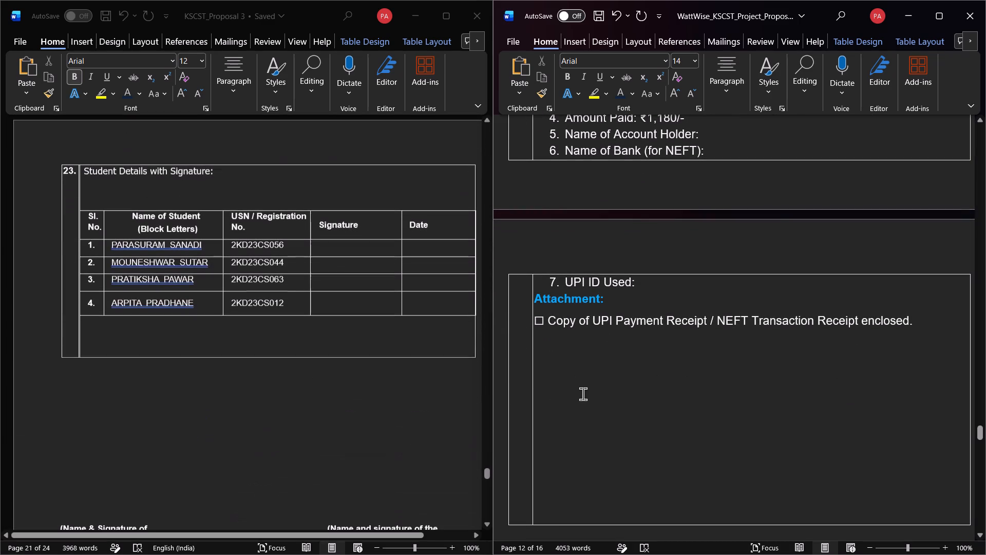
{"action": "scroll", "coordinate": [583, 394], "scroll_direction": "down", "scroll_amount": 2}
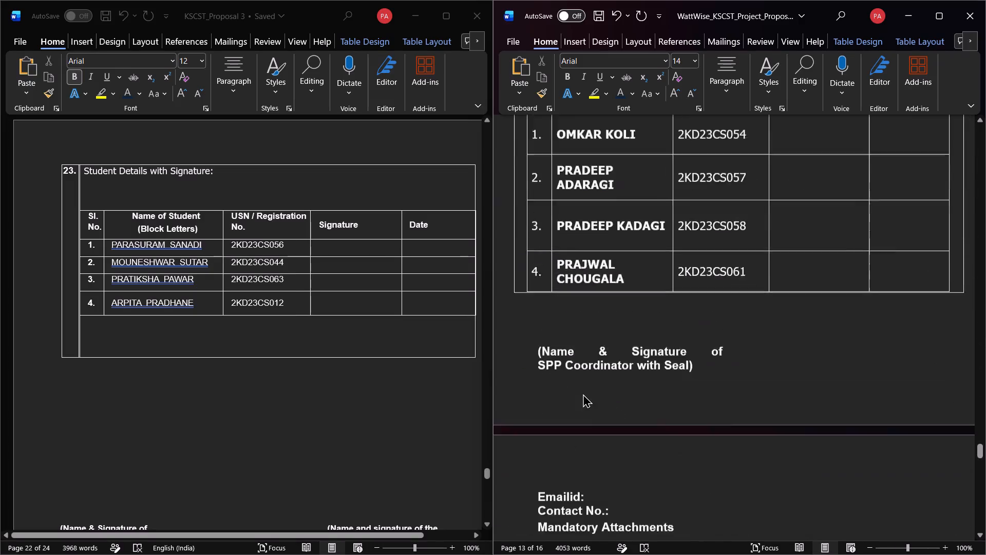
{"action": "scroll", "coordinate": [314, 324], "scroll_direction": "down", "scroll_amount": 1}
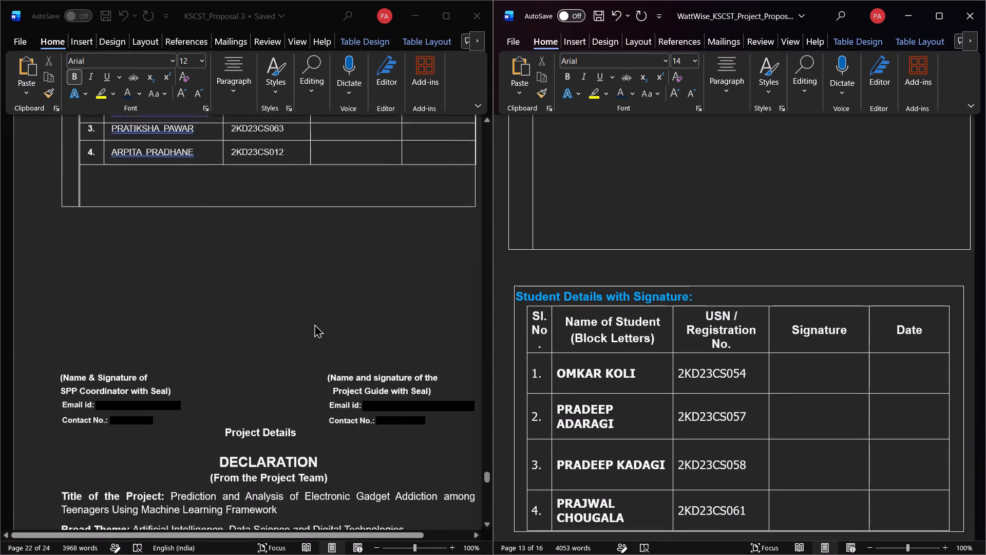
{"action": "scroll", "coordinate": [314, 324], "scroll_direction": "down", "scroll_amount": 1}
{"action": "scroll", "coordinate": [609, 418], "scroll_direction": "down", "scroll_amount": 1}
{"action": "scroll", "coordinate": [609, 418], "scroll_direction": "up", "scroll_amount": 1}
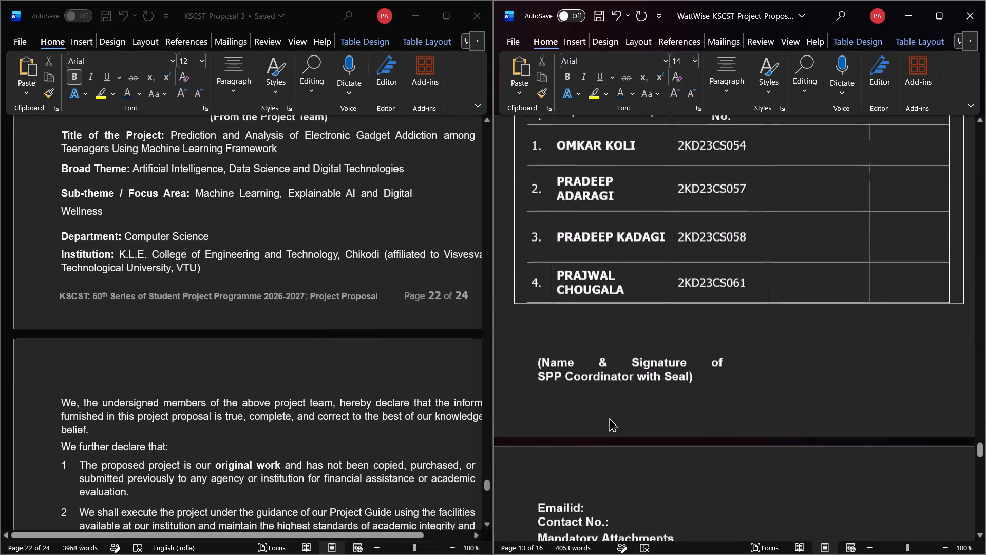
{"action": "scroll", "coordinate": [609, 418], "scroll_direction": "down", "scroll_amount": 3}
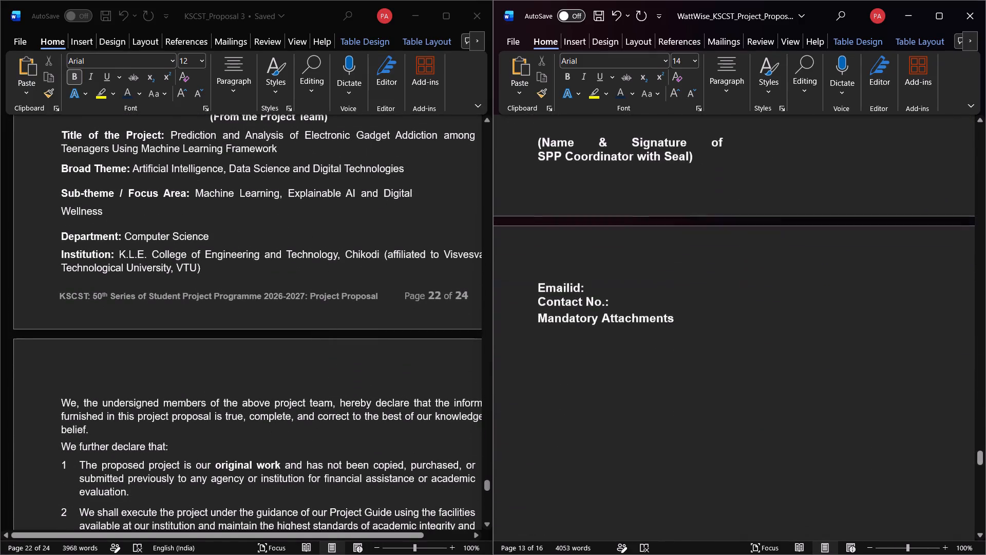
{"action": "scroll", "coordinate": [609, 418], "scroll_direction": "down", "scroll_amount": 1}
{"action": "scroll", "coordinate": [609, 418], "scroll_direction": "up", "scroll_amount": 4}
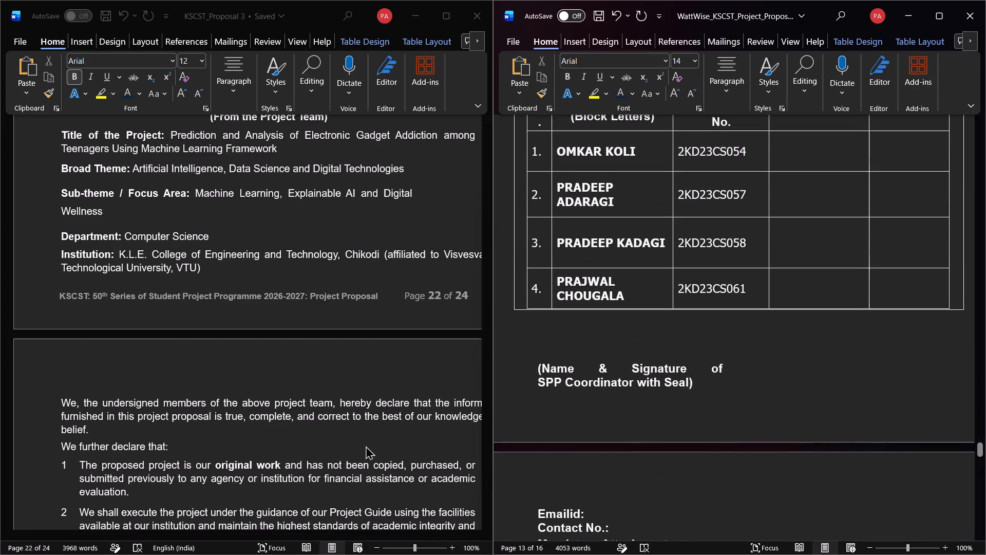
{"action": "scroll", "coordinate": [307, 442], "scroll_direction": "down", "scroll_amount": 3}
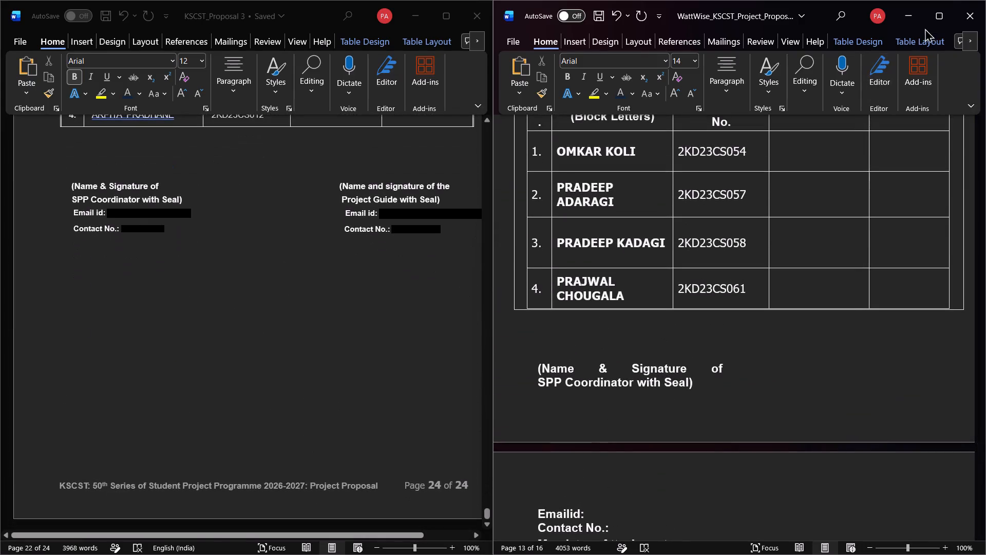
Rearrange the two documents side by side, with the WattWise proposal on the left and KSCST_Proposal 3 on the right.
{"action": "left_click", "coordinate": [937, 18]}
{"action": "scroll", "coordinate": [649, 267], "scroll_direction": "up", "scroll_amount": 1}
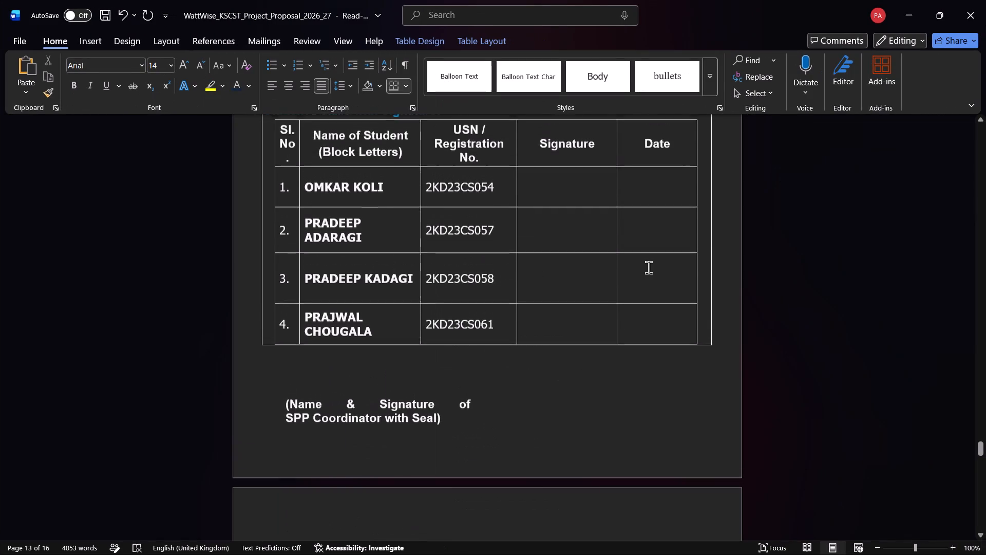
{"action": "scroll", "coordinate": [649, 267], "scroll_direction": "down", "scroll_amount": 1}
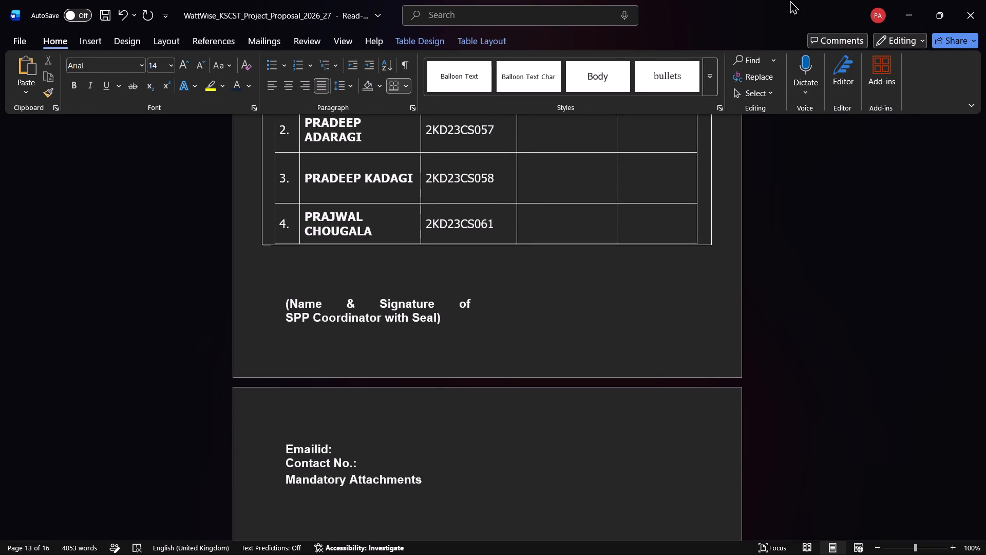
{"action": "left_click", "coordinate": [931, 8]}
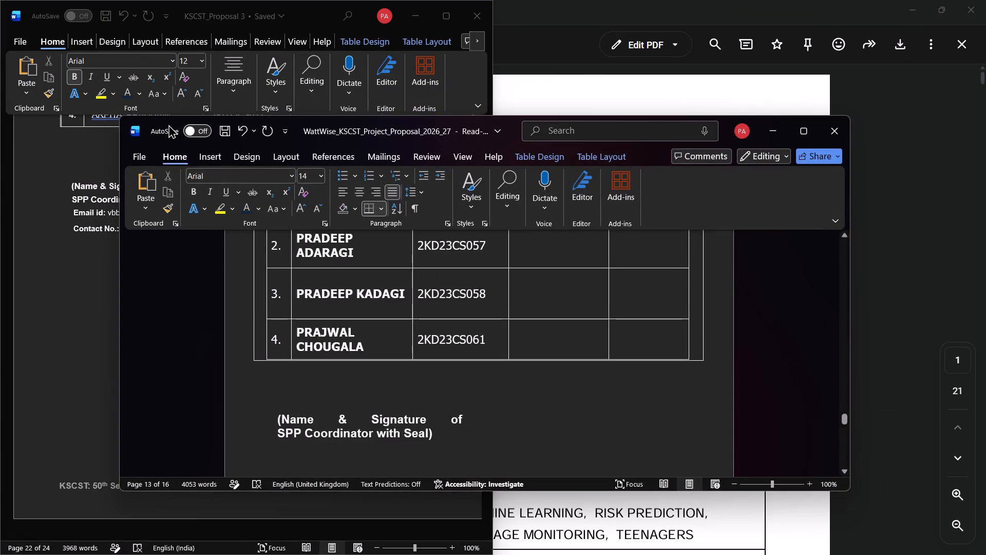
{"action": "left_click_drag", "start_coordinate": [168, 124], "coordinate": [432, 120]}
{"action": "left_click_drag", "start_coordinate": [432, 120], "coordinate": [536, 60]}
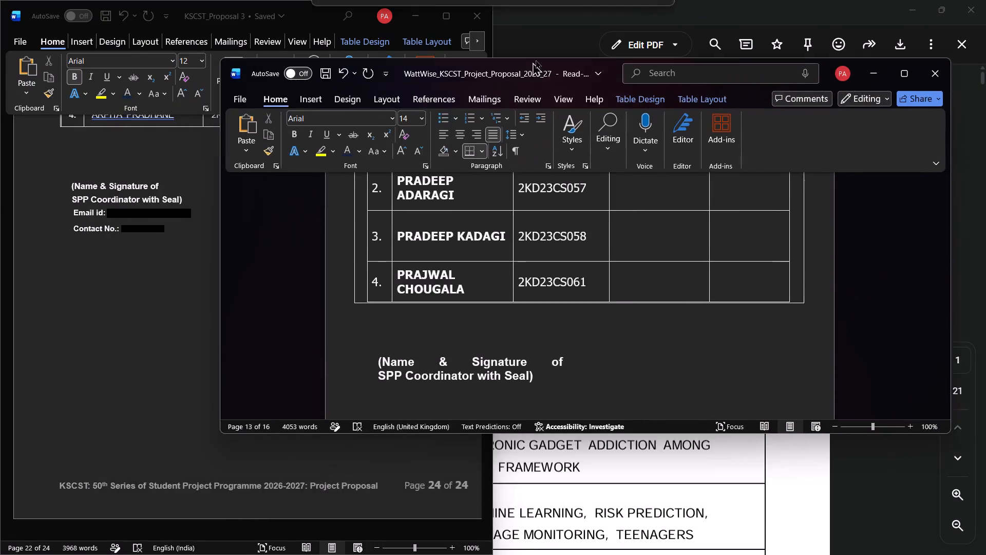
{"action": "left_click_drag", "start_coordinate": [536, 60], "coordinate": [354, 44]}
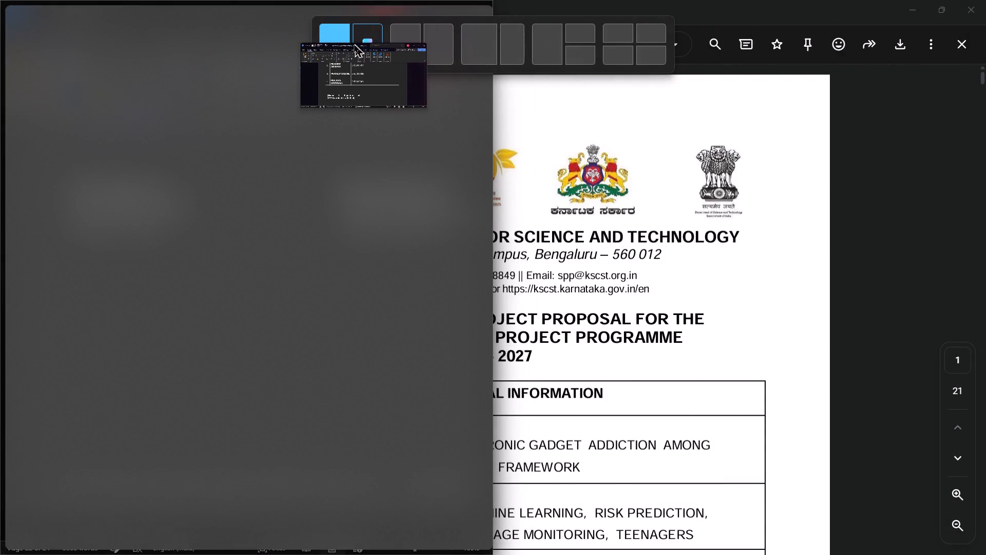
{"action": "left_click_drag", "start_coordinate": [354, 44], "coordinate": [368, 42]}
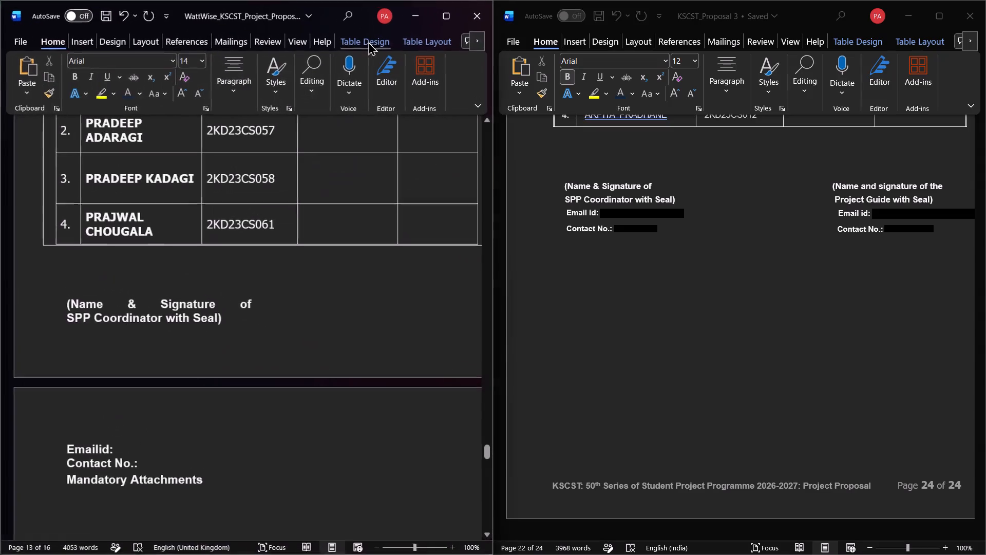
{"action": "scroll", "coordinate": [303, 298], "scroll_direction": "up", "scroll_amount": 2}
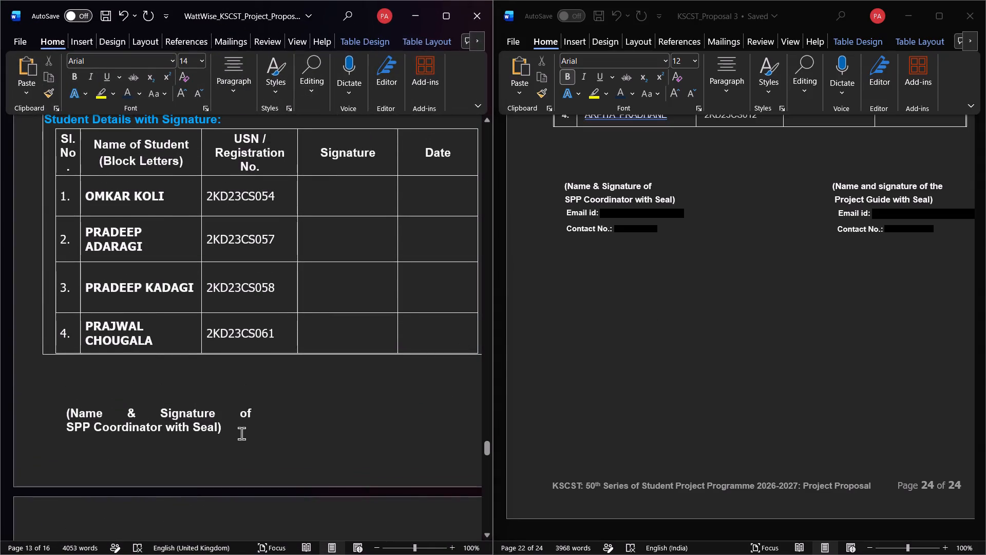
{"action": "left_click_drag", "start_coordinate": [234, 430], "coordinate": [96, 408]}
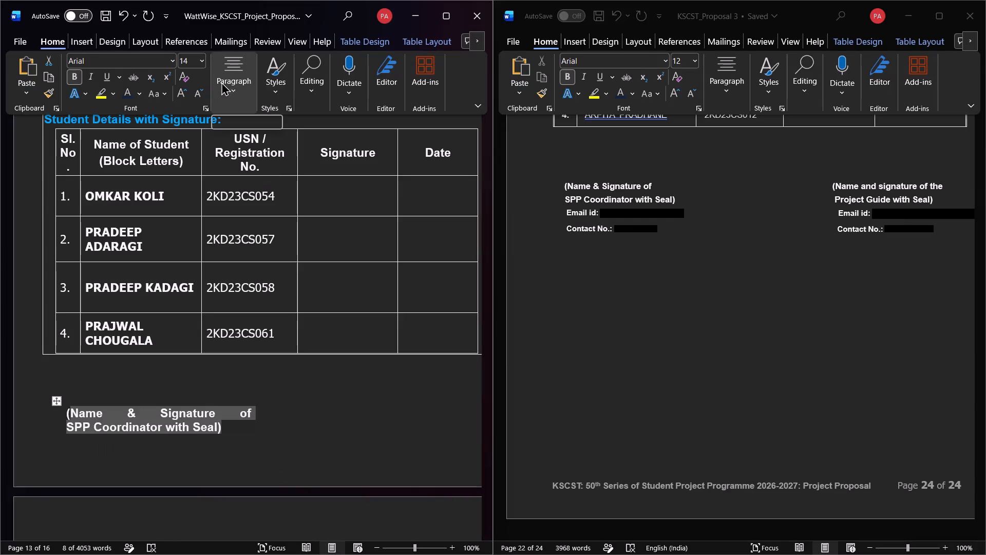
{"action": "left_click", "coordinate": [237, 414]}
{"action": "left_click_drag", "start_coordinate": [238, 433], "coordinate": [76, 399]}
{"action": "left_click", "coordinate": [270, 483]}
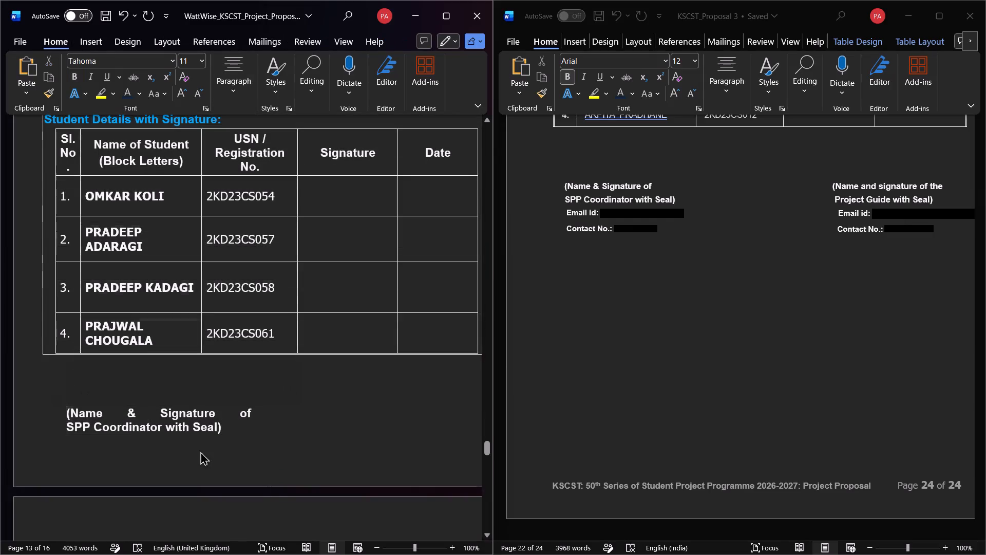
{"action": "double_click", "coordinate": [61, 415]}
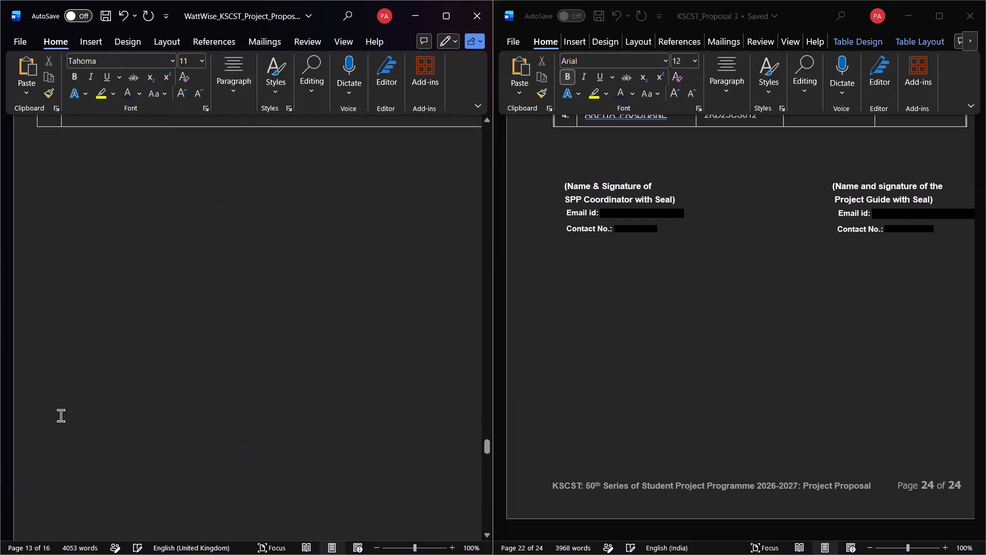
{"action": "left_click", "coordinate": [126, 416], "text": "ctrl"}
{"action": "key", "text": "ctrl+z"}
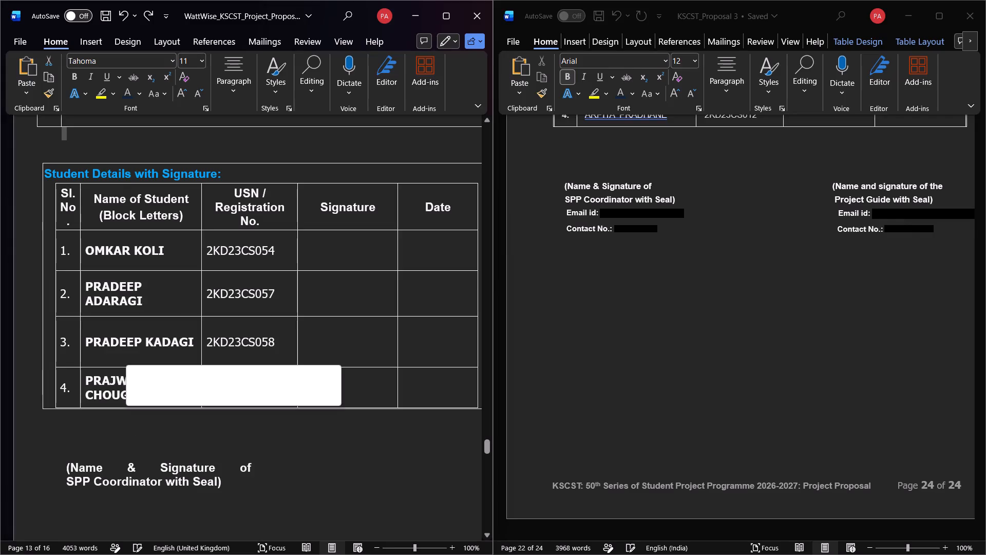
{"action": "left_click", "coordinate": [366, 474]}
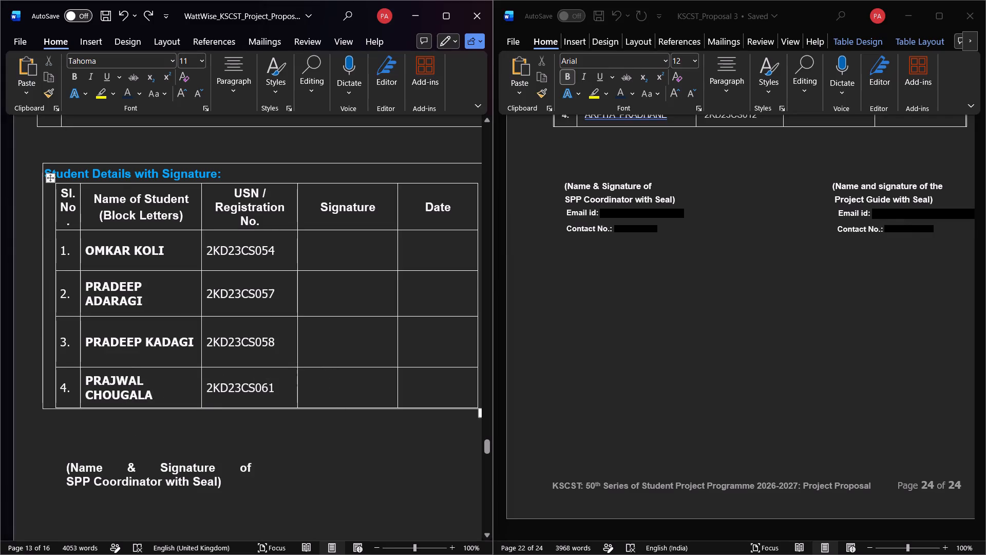
Left-align the "(Name & Signature of SPP Coordinator with Seal)" text below the Student Details with Signature table in the WattWise proposal.
{"action": "left_click_drag", "start_coordinate": [237, 481], "coordinate": [79, 468]}
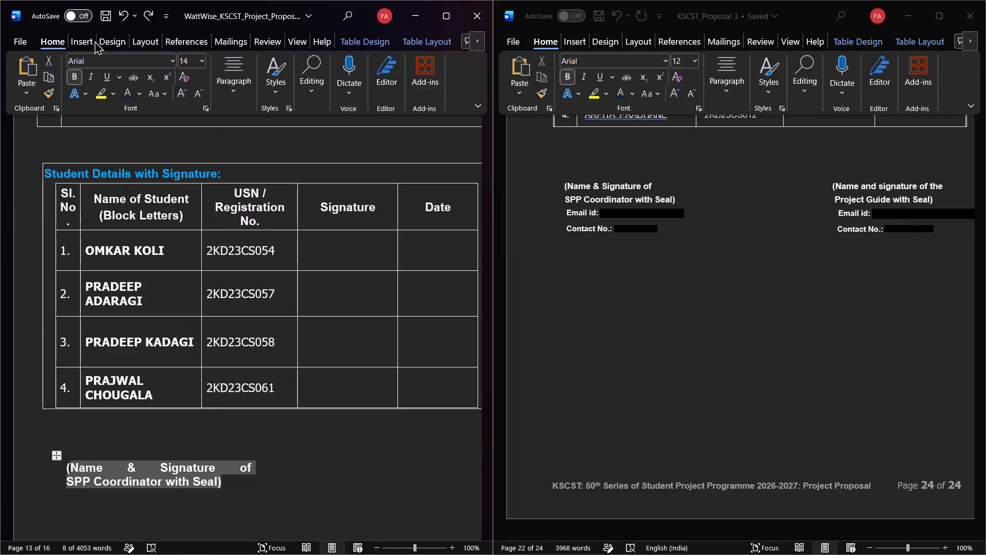
{"action": "left_click", "coordinate": [109, 35]}
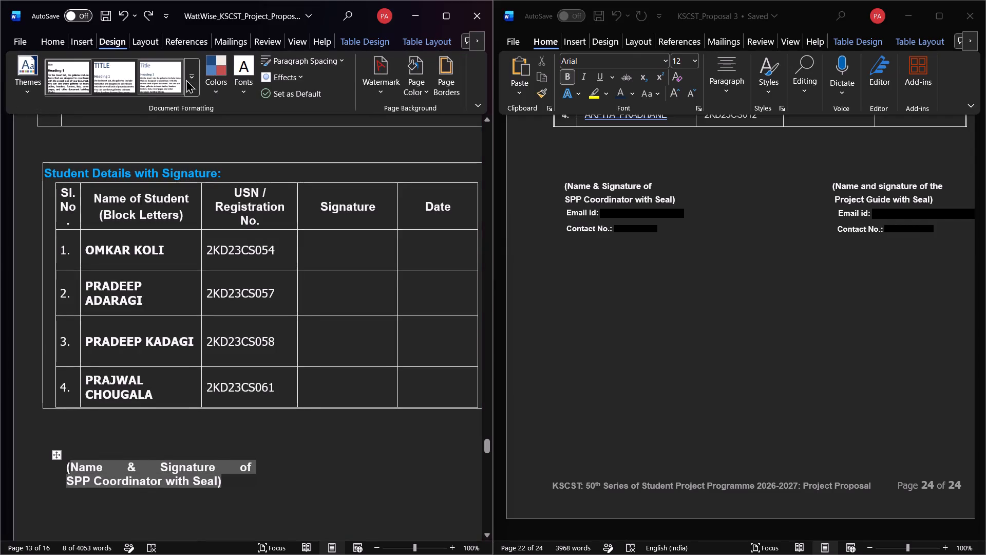
{"action": "left_click", "coordinate": [132, 41]}
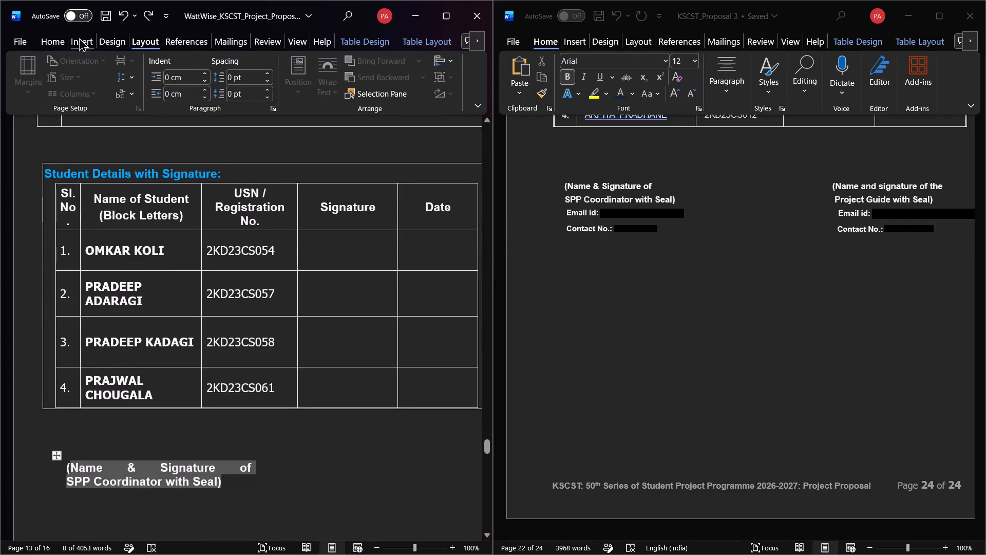
{"action": "left_click", "coordinate": [72, 42]}
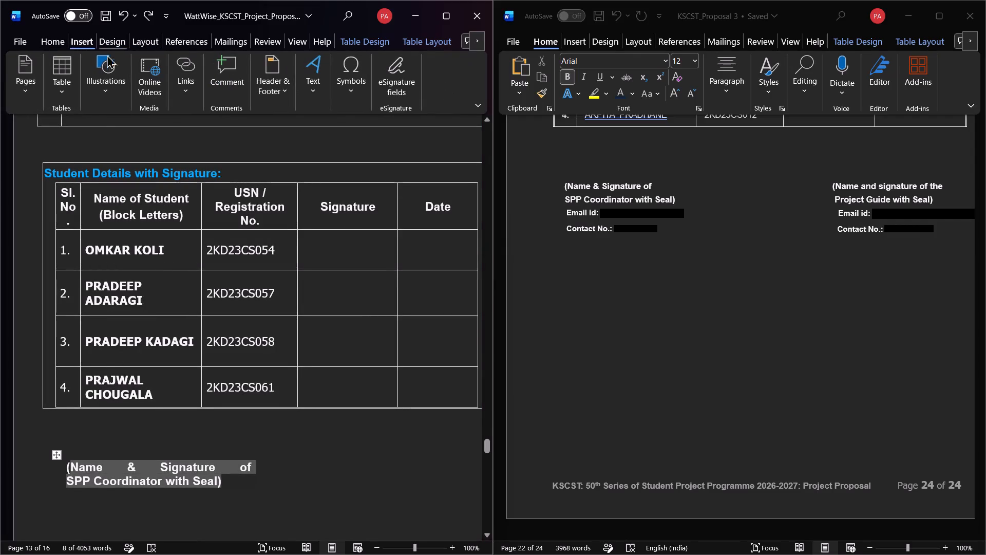
{"action": "left_click", "coordinate": [52, 44]}
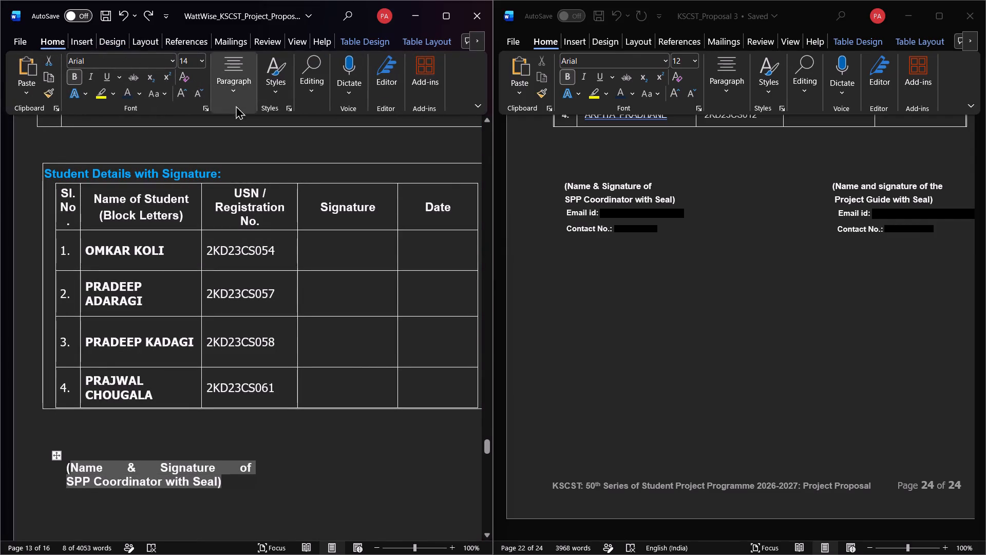
{"action": "left_click", "coordinate": [235, 92]}
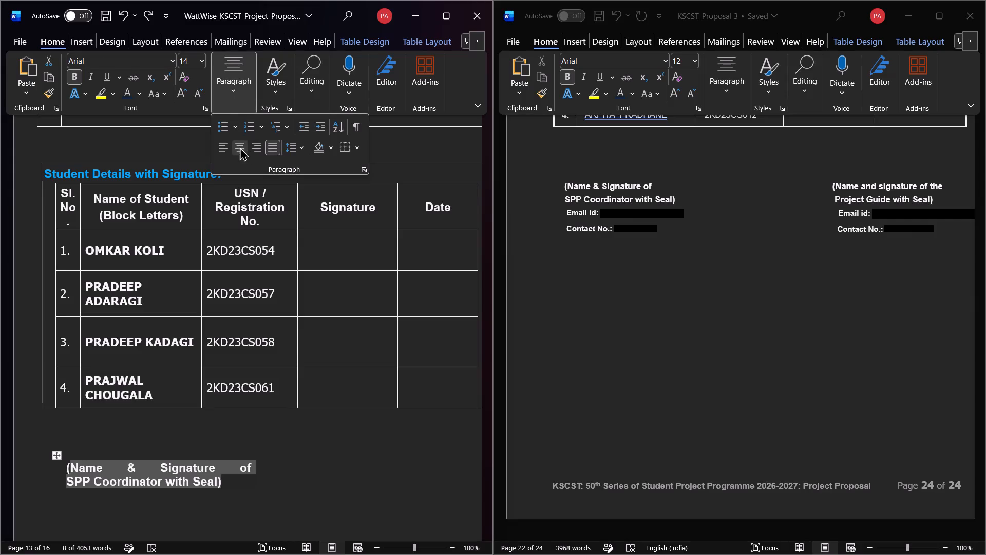
{"action": "left_click", "coordinate": [239, 146]}
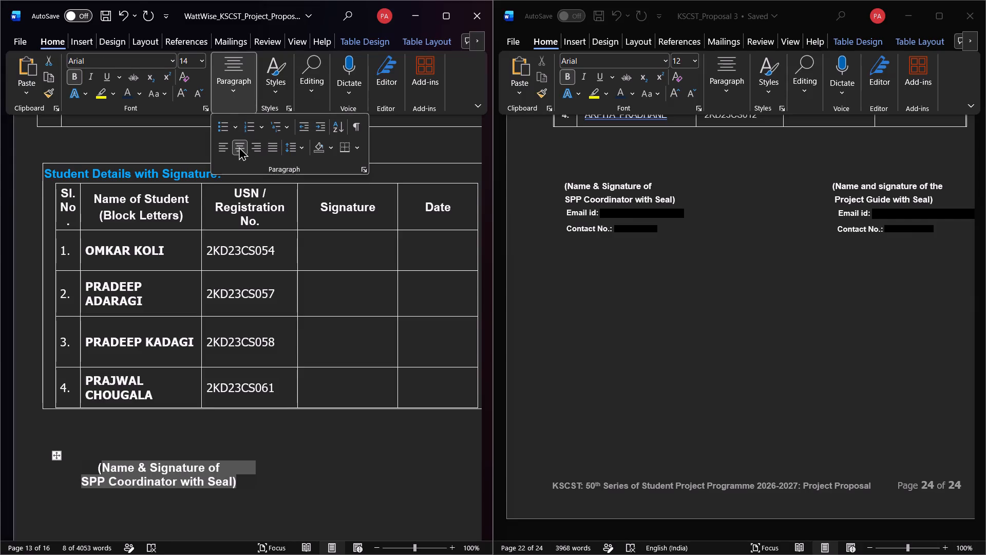
{"action": "left_click", "coordinate": [226, 144]}
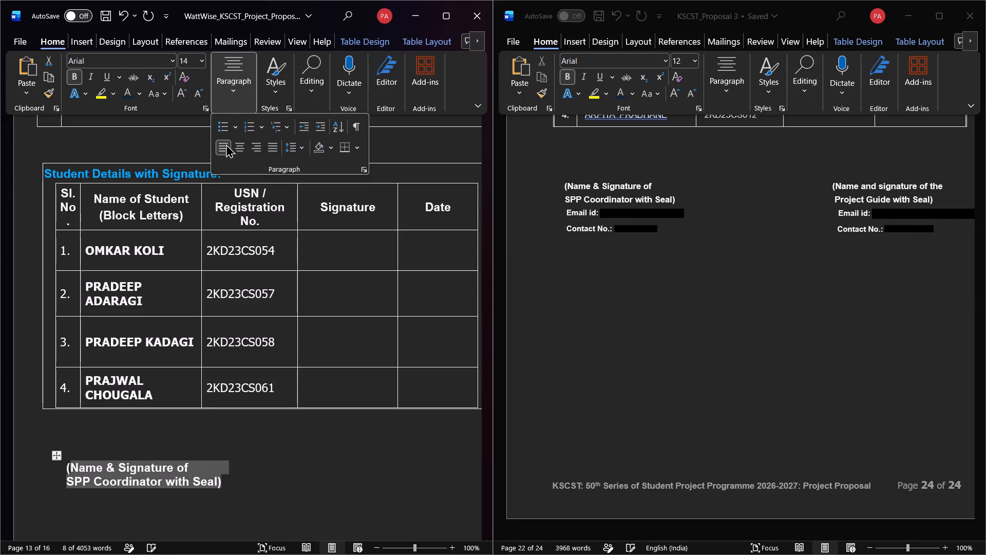
{"action": "left_click", "coordinate": [293, 452]}
{"action": "left_click", "coordinate": [289, 500]}
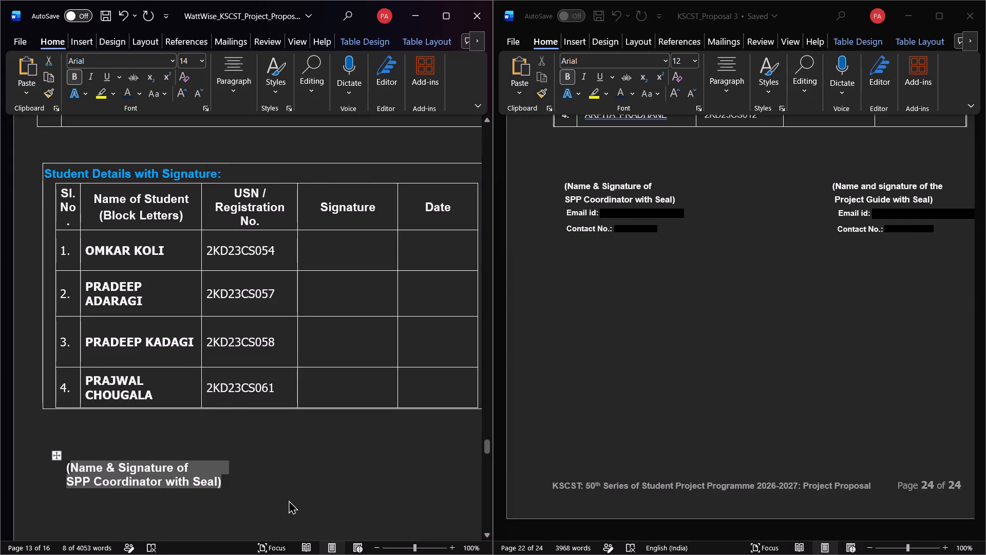
Review the WattWise proposal from the Student Details with Signature table to its last page against the closing page of KSCST_Proposal 3.
{"action": "scroll", "coordinate": [289, 500], "scroll_direction": "left", "scroll_amount": 1}
{"action": "scroll", "coordinate": [289, 500], "scroll_direction": "down", "scroll_amount": 6, "text": "ctrl"}
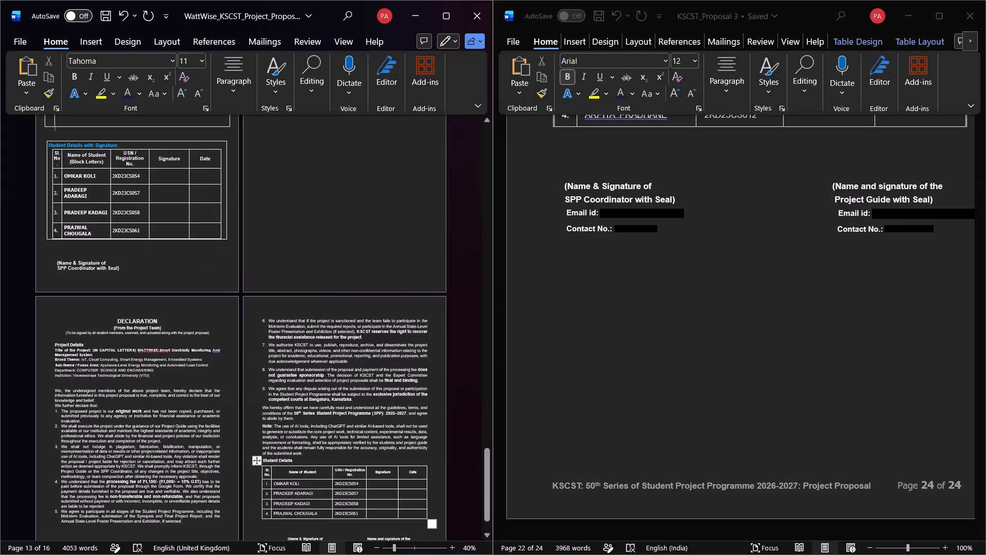
{"action": "scroll", "coordinate": [289, 500], "scroll_direction": "up", "scroll_amount": 3, "text": "ctrl"}
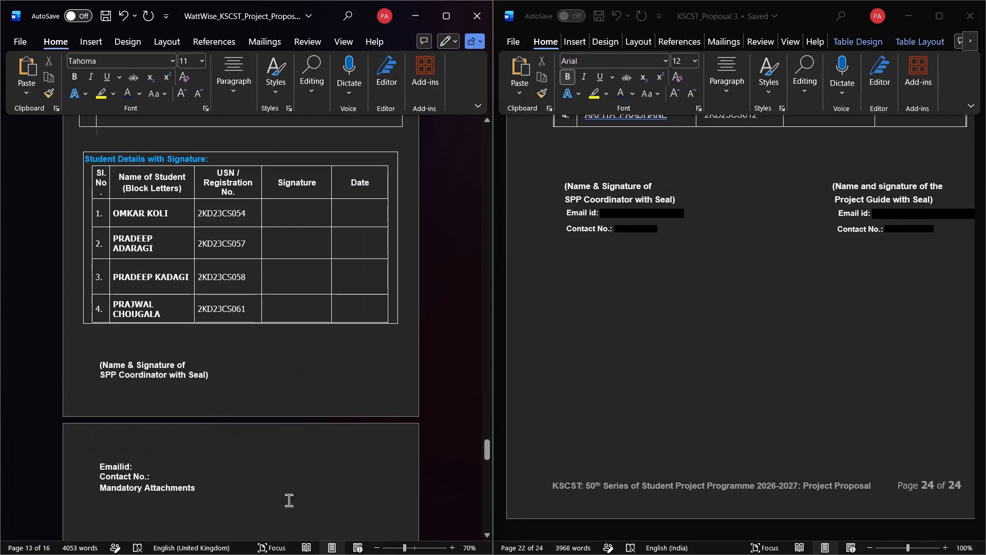
{"action": "scroll", "coordinate": [269, 465], "scroll_direction": "down", "scroll_amount": 1}
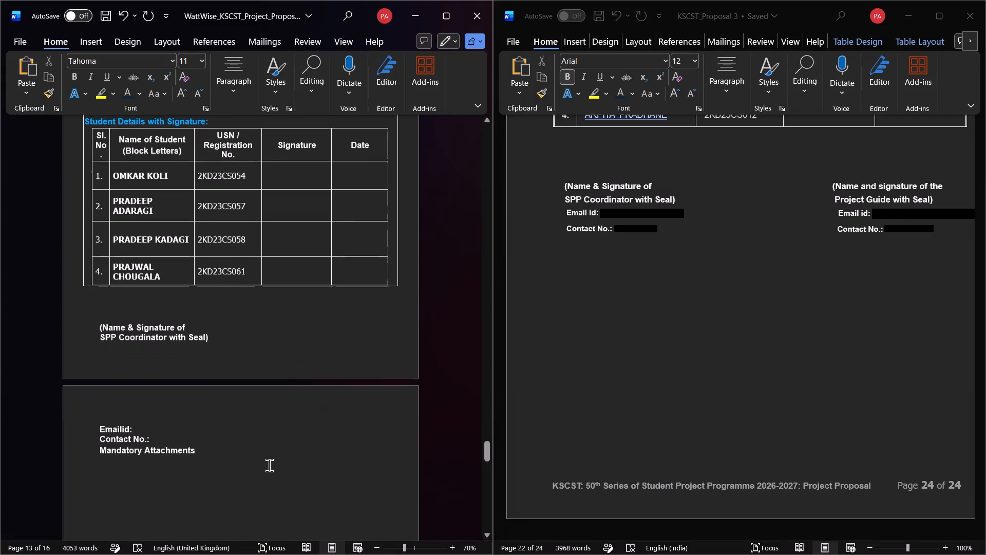
{"action": "scroll", "coordinate": [269, 465], "scroll_direction": "down", "scroll_amount": 1}
{"action": "scroll", "coordinate": [635, 254], "scroll_direction": "down", "scroll_amount": 1}
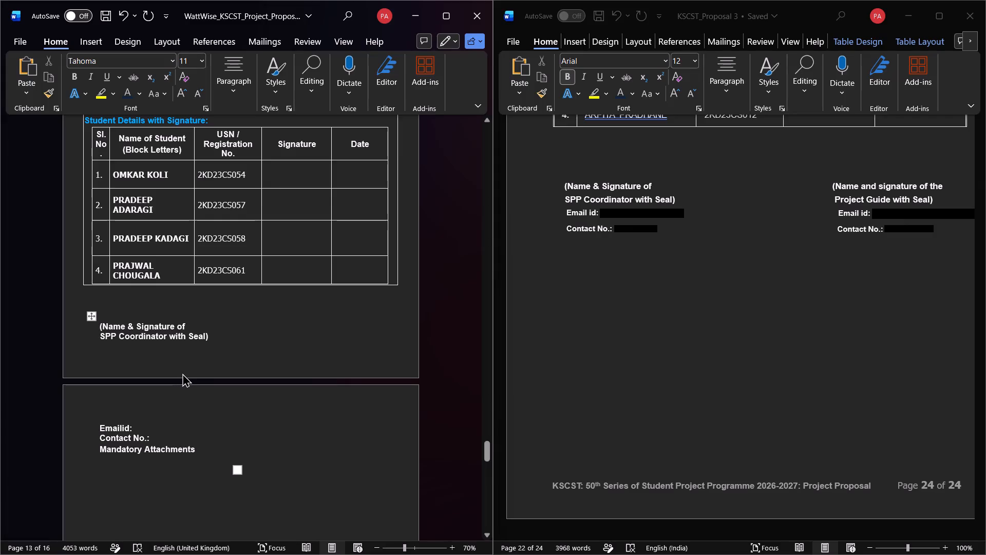
{"action": "scroll", "coordinate": [624, 290], "scroll_direction": "up", "scroll_amount": 1}
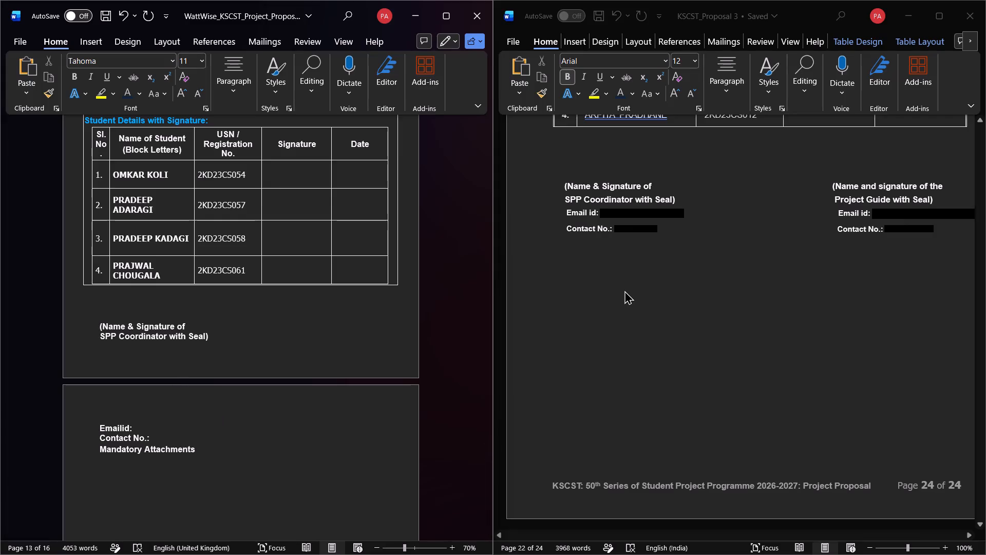
{"action": "scroll", "coordinate": [624, 290], "scroll_direction": "up", "scroll_amount": 2}
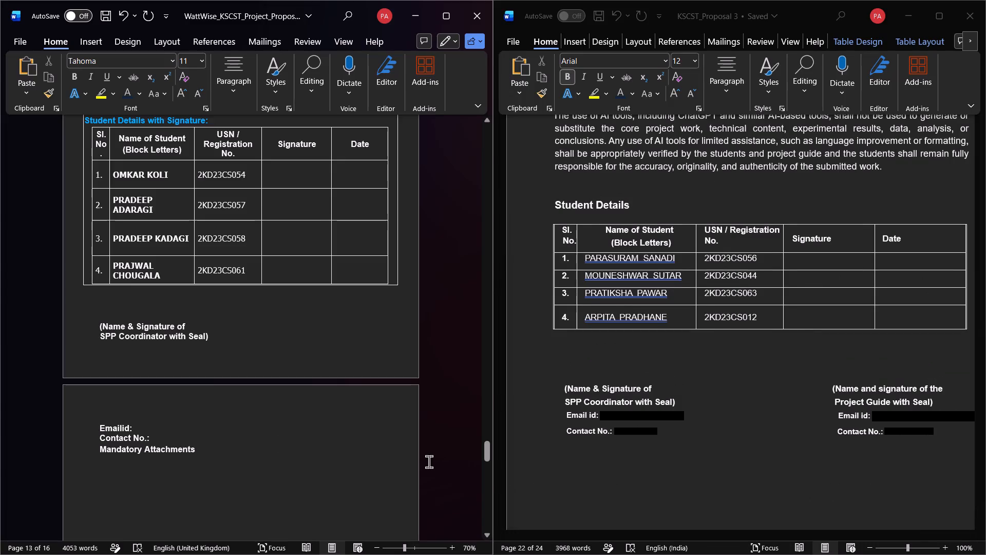
{"action": "scroll", "coordinate": [240, 440], "scroll_direction": "down", "scroll_amount": 1}
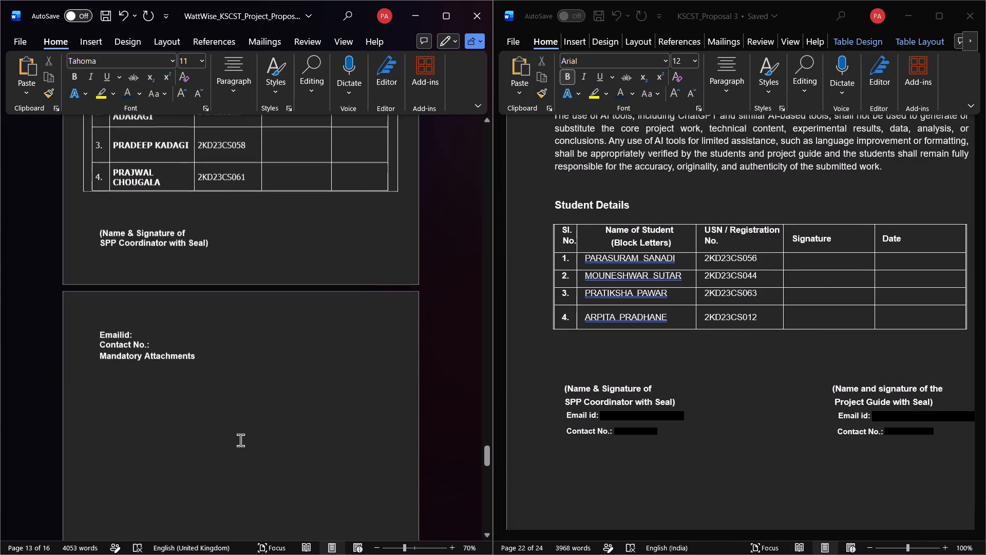
{"action": "scroll", "coordinate": [240, 440], "scroll_direction": "down", "scroll_amount": 1}
{"action": "scroll", "coordinate": [212, 480], "scroll_direction": "down", "scroll_amount": 5}
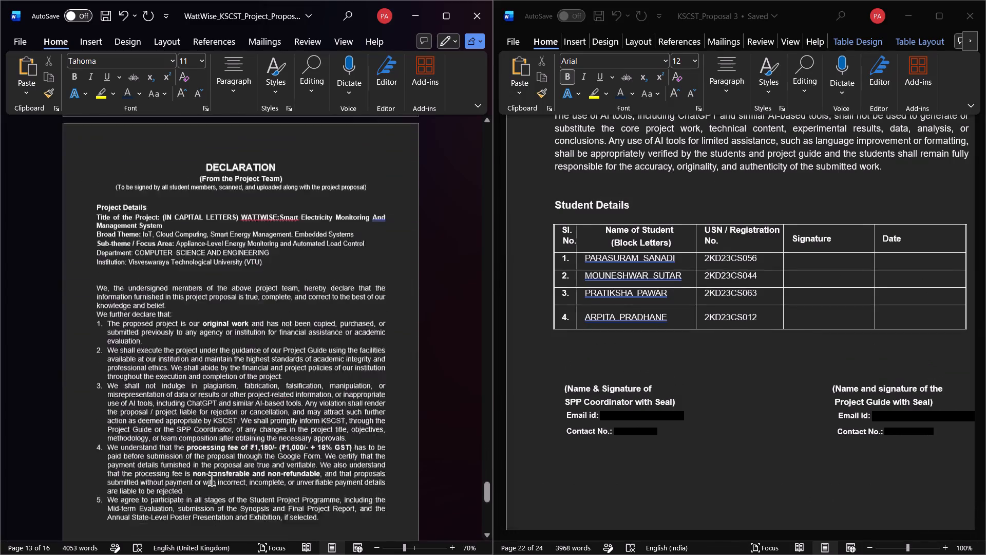
{"action": "scroll", "coordinate": [212, 480], "scroll_direction": "up", "scroll_amount": 3}
{"action": "scroll", "coordinate": [212, 480], "scroll_direction": "down", "scroll_amount": 6}
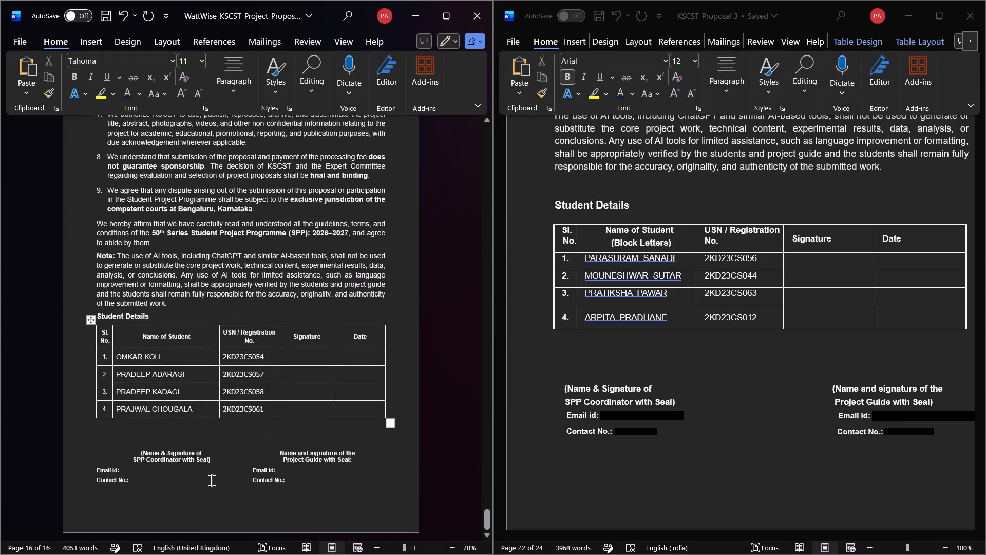
Compare the WattWise signature and contact lines before the Declaration with the signature block below section 23 in KSCST_Proposal 3.
{"action": "scroll", "coordinate": [252, 444], "scroll_direction": "up", "scroll_amount": 8}
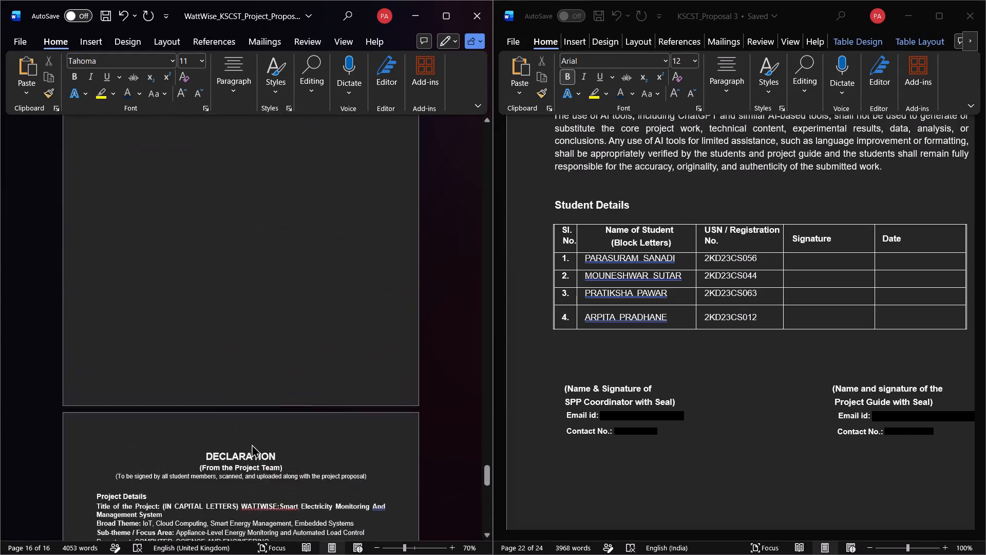
{"action": "scroll", "coordinate": [252, 444], "scroll_direction": "up", "scroll_amount": 2}
{"action": "scroll", "coordinate": [698, 319], "scroll_direction": "up", "scroll_amount": 3}
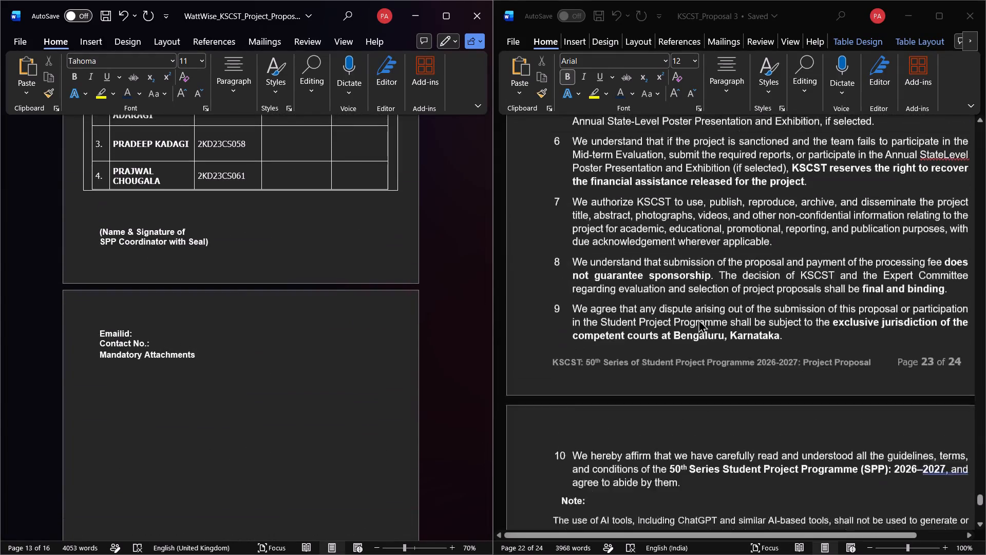
{"action": "scroll", "coordinate": [698, 319], "scroll_direction": "up", "scroll_amount": 5}
{"action": "scroll", "coordinate": [698, 319], "scroll_direction": "down", "scroll_amount": 3}
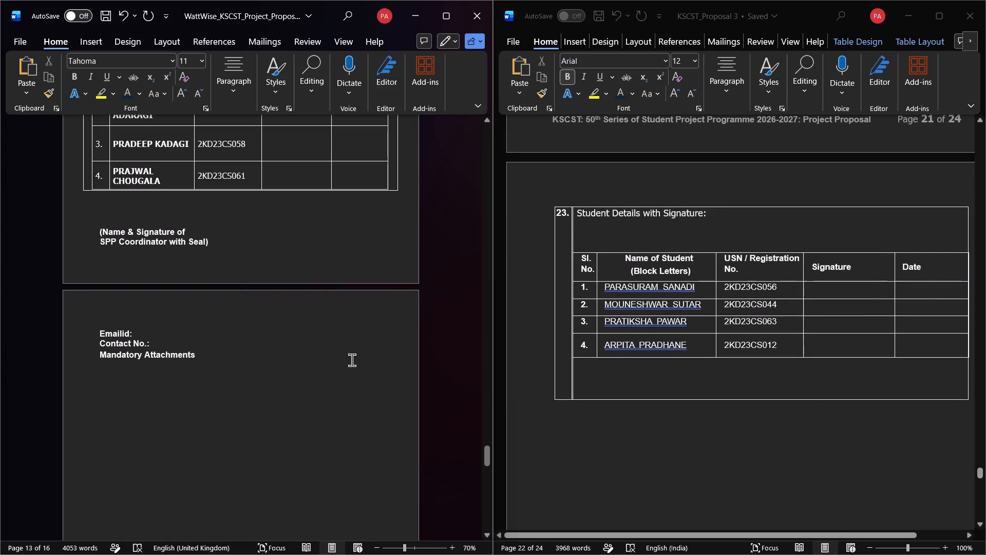
{"action": "scroll", "coordinate": [352, 360], "scroll_direction": "down", "scroll_amount": 1}
{"action": "scroll", "coordinate": [534, 396], "scroll_direction": "down", "scroll_amount": 1}
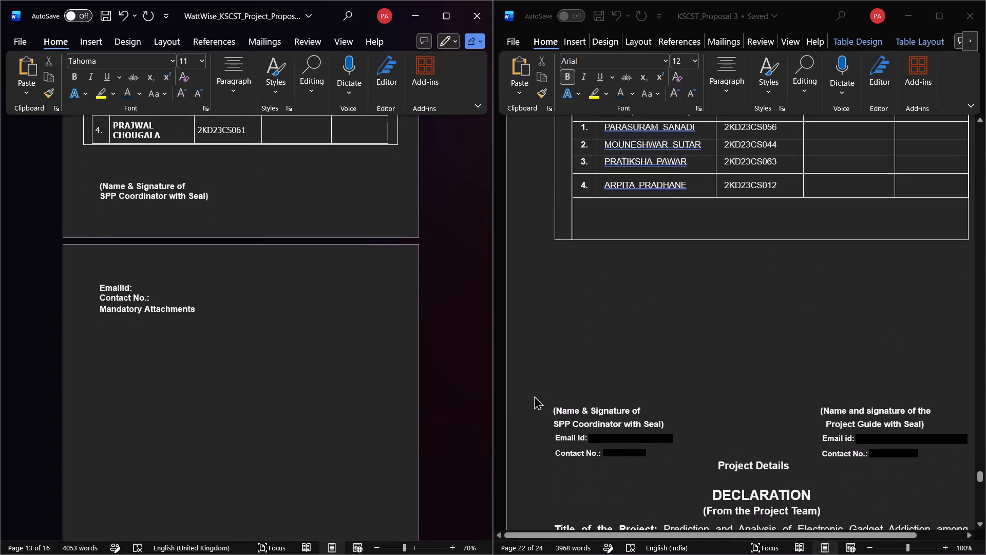
{"action": "scroll", "coordinate": [618, 425], "scroll_direction": "down", "scroll_amount": 1}
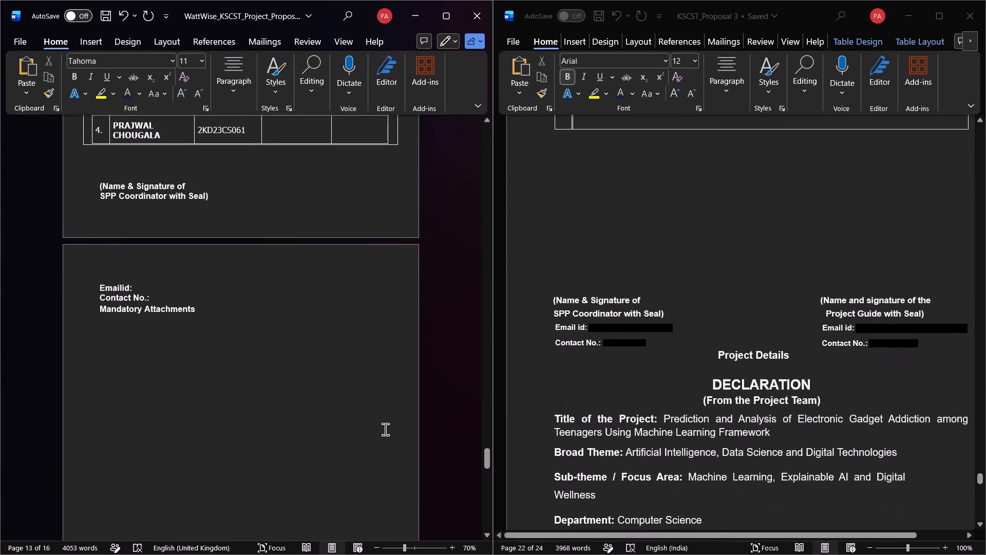
Compare the Declaration pages, Student Details tables and final signature blocks of the WattWise proposal and KSCST_Proposal 3.
{"action": "scroll", "coordinate": [385, 429], "scroll_direction": "down", "scroll_amount": 4}
{"action": "scroll", "coordinate": [561, 431], "scroll_direction": "down", "scroll_amount": 2}
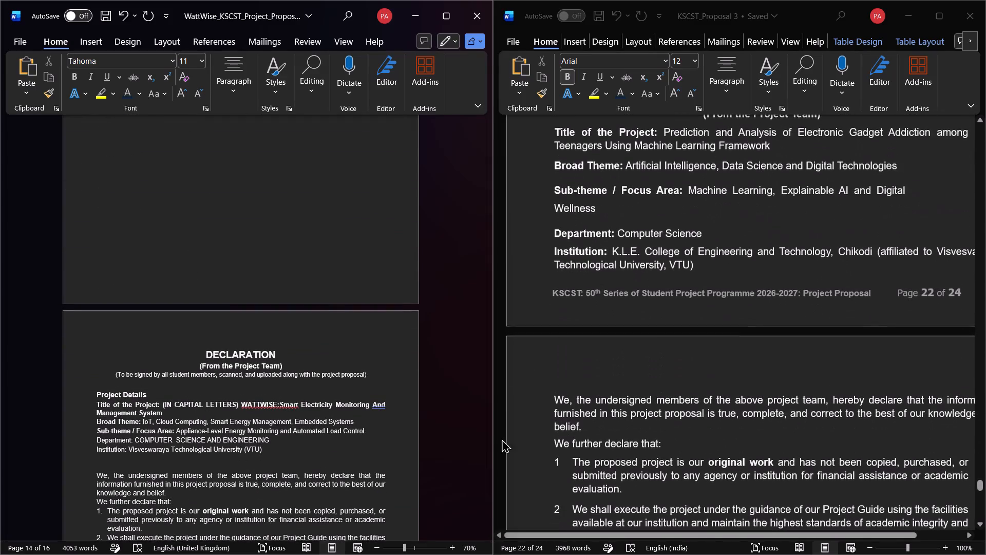
{"action": "scroll", "coordinate": [295, 455], "scroll_direction": "down", "scroll_amount": 4}
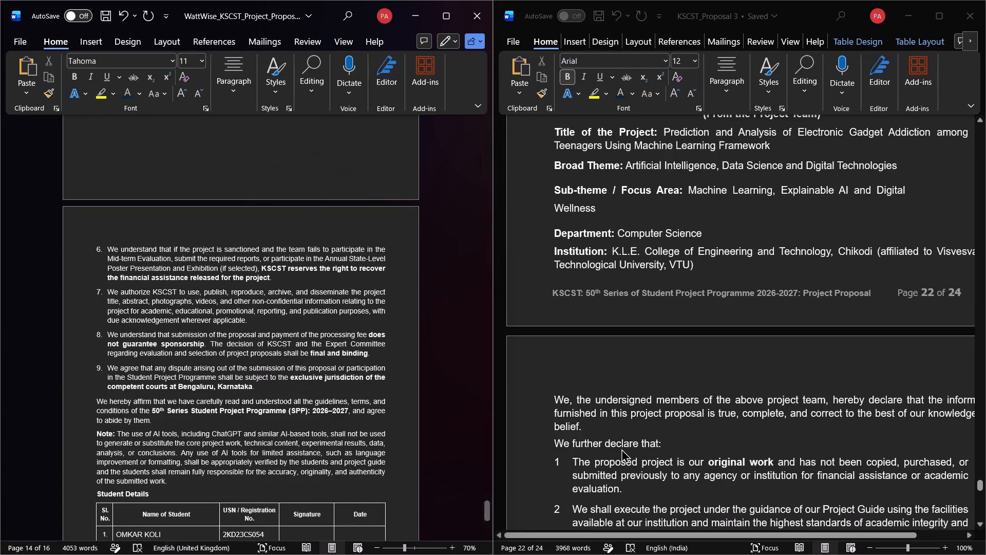
{"action": "scroll", "coordinate": [621, 449], "scroll_direction": "down", "scroll_amount": 4}
{"action": "scroll", "coordinate": [347, 463], "scroll_direction": "down", "scroll_amount": 3}
{"action": "scroll", "coordinate": [632, 419], "scroll_direction": "down", "scroll_amount": 1}
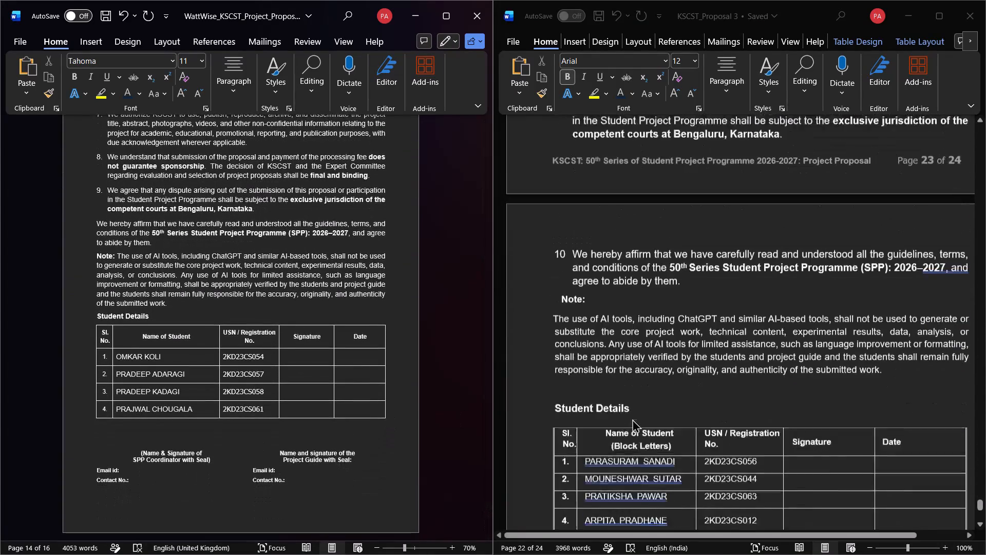
{"action": "scroll", "coordinate": [632, 419], "scroll_direction": "down", "scroll_amount": 1}
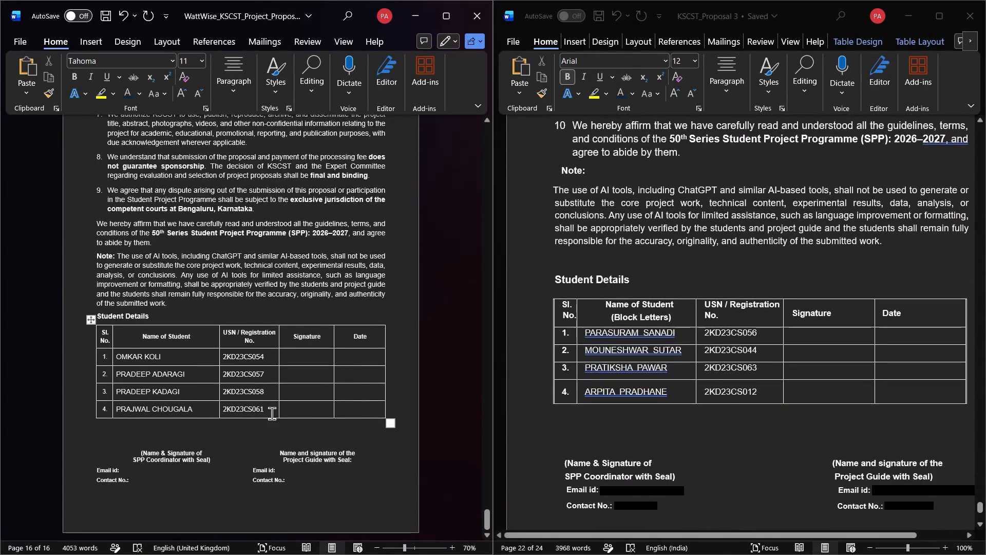
{"action": "scroll", "coordinate": [272, 413], "scroll_direction": "down", "scroll_amount": 2}
{"action": "scroll", "coordinate": [326, 434], "scroll_direction": "down", "scroll_amount": 2}
{"action": "scroll", "coordinate": [685, 383], "scroll_direction": "down", "scroll_amount": 2}
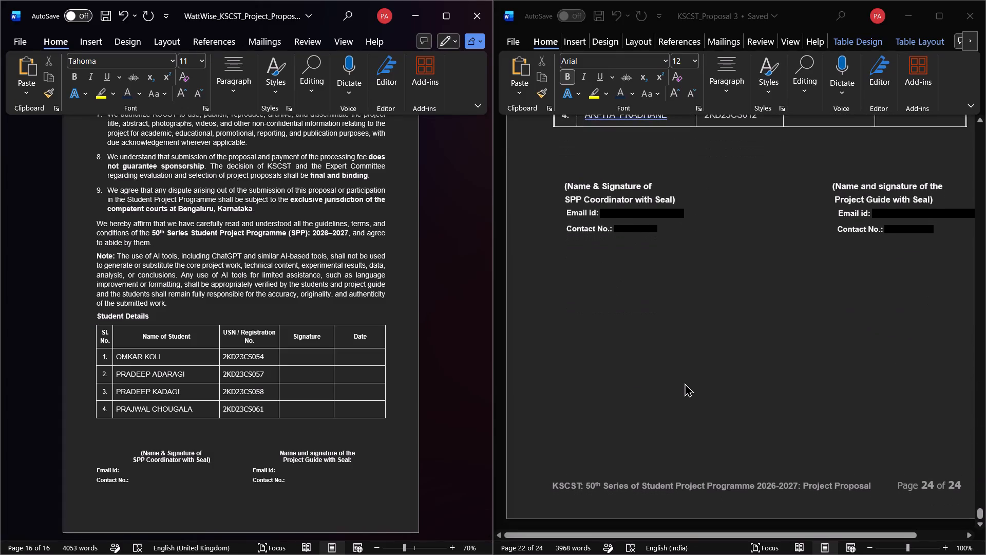
{"action": "scroll", "coordinate": [685, 383], "scroll_direction": "down", "scroll_amount": 1}
{"action": "scroll", "coordinate": [282, 383], "scroll_direction": "down", "scroll_amount": 1}
Left-align the "(Name & Signature of SPP Coordinator with Seal)" text below the Declaration's Student Details table on the last page of the WattWise proposal.
{"action": "scroll", "coordinate": [208, 446], "scroll_direction": "up", "scroll_amount": 2, "text": "ctrl"}
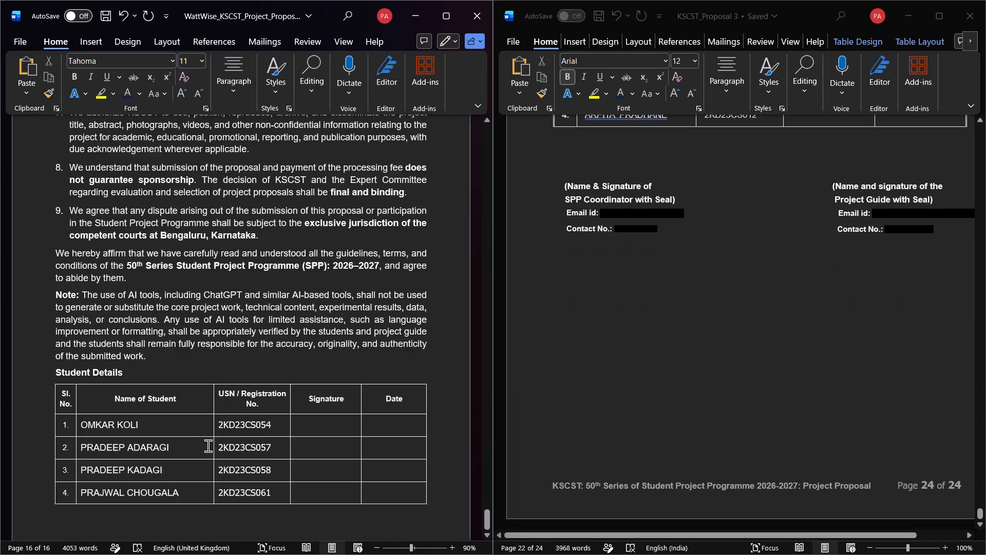
{"action": "scroll", "coordinate": [208, 446], "scroll_direction": "down", "scroll_amount": 4}
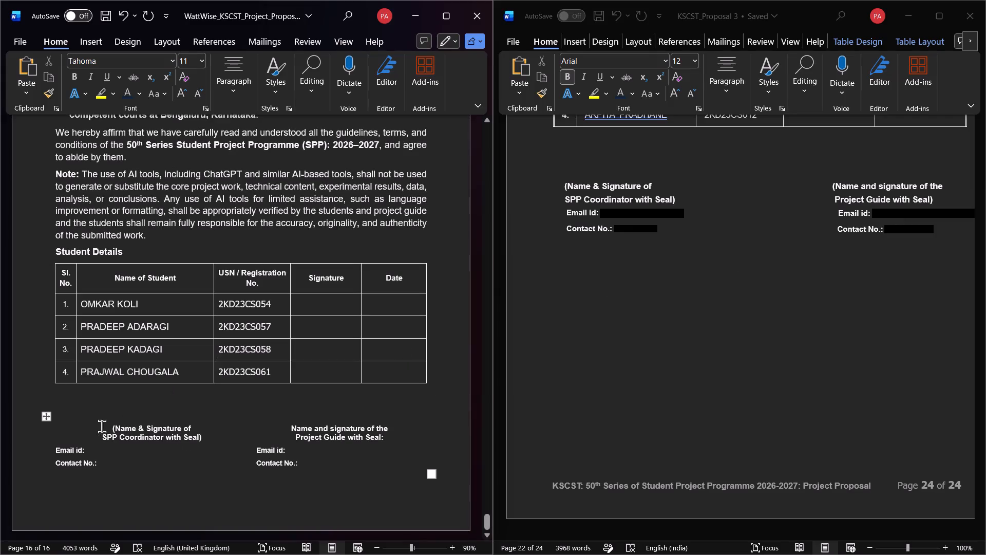
{"action": "left_click_drag", "start_coordinate": [205, 437], "coordinate": [75, 424]}
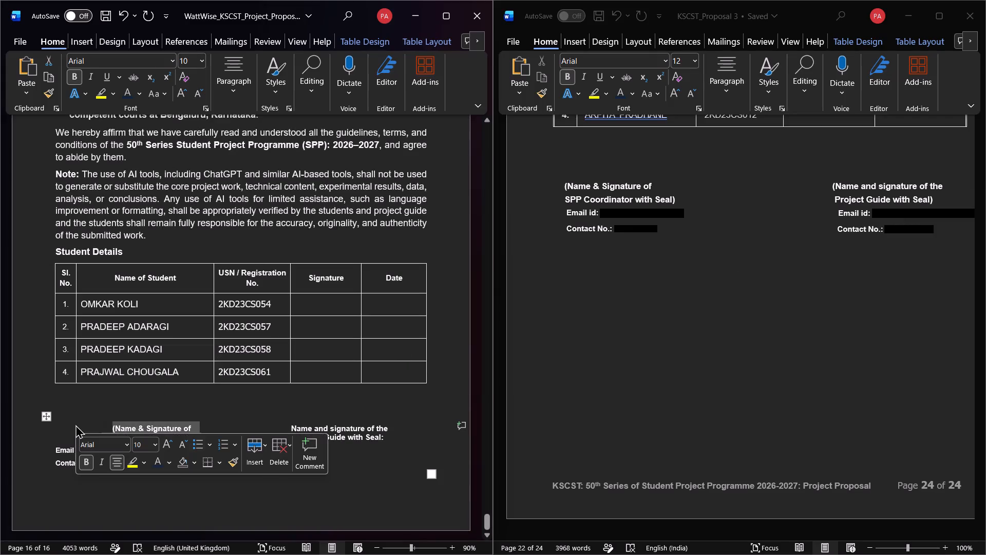
{"action": "left_click", "coordinate": [117, 464]}
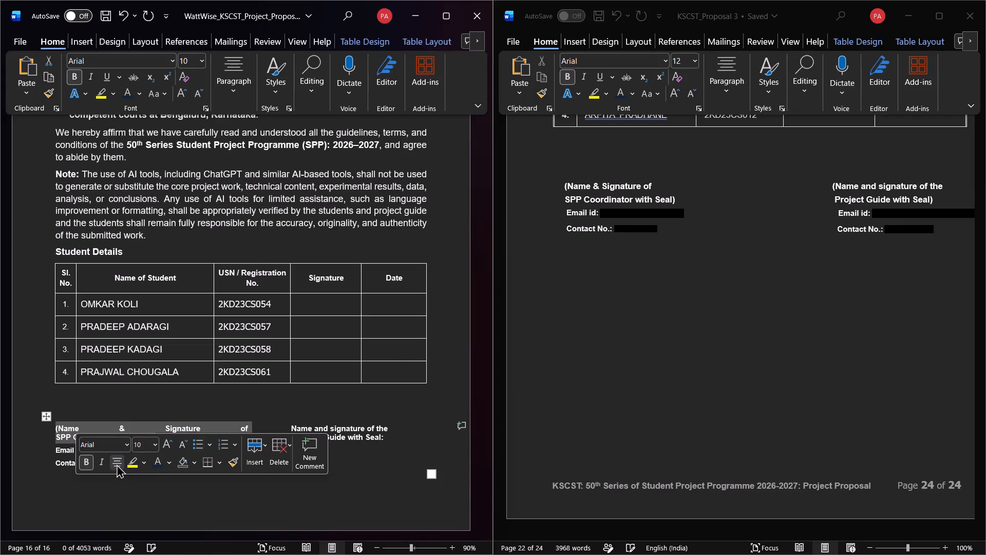
{"action": "left_click", "coordinate": [238, 77]}
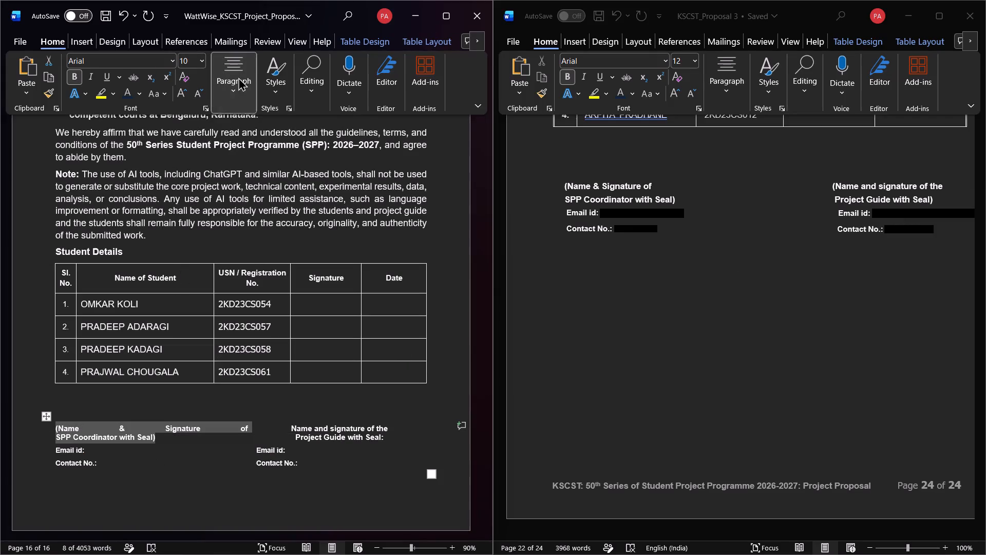
{"action": "left_click", "coordinate": [226, 147]}
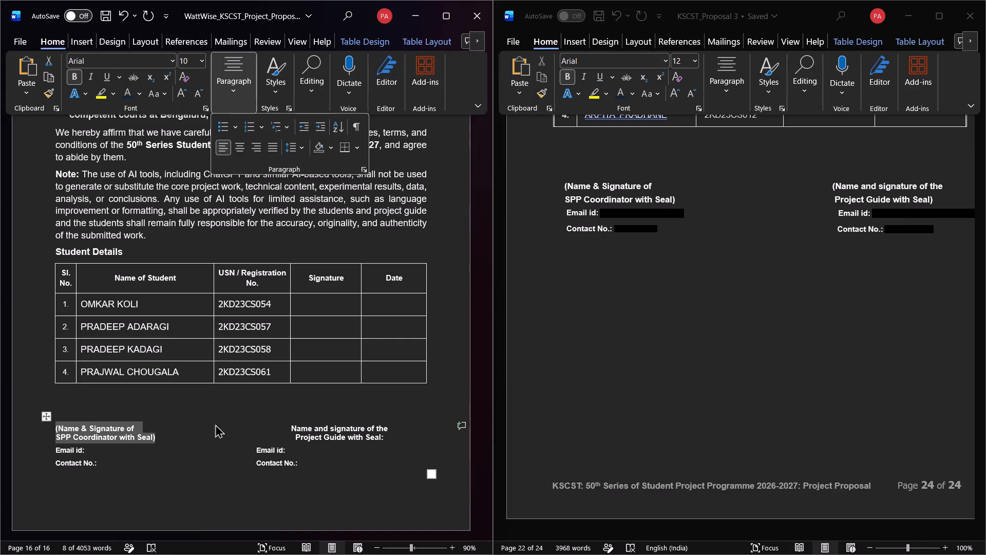
Left-align the "Name and signature of the Project Guide with Seal:" text in the same closing signature block.
{"action": "left_click", "coordinate": [413, 437]}
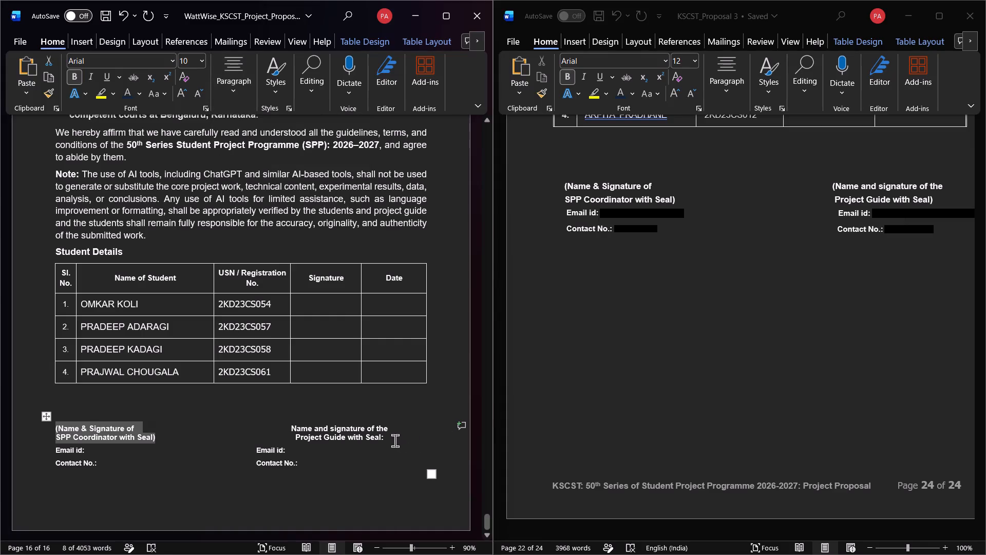
{"action": "left_click_drag", "start_coordinate": [394, 439], "coordinate": [298, 416]}
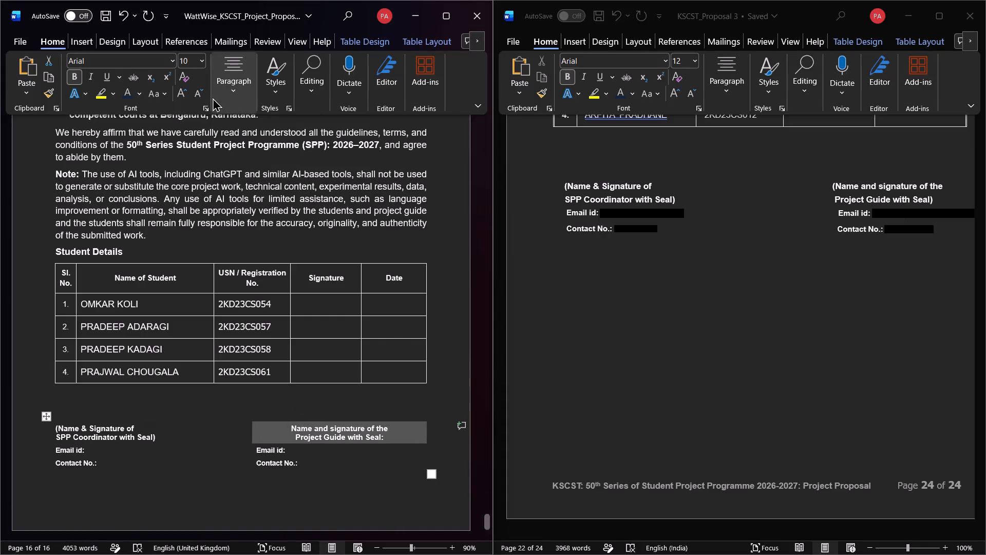
{"action": "left_click", "coordinate": [225, 89]}
{"action": "left_click", "coordinate": [221, 140]}
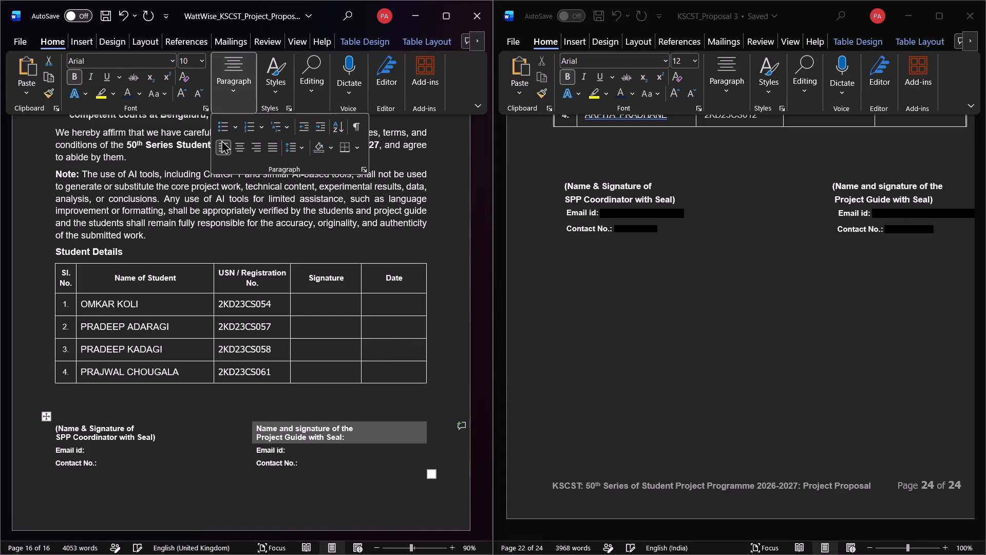
{"action": "left_click", "coordinate": [310, 388]}
{"action": "left_click", "coordinate": [205, 474]}
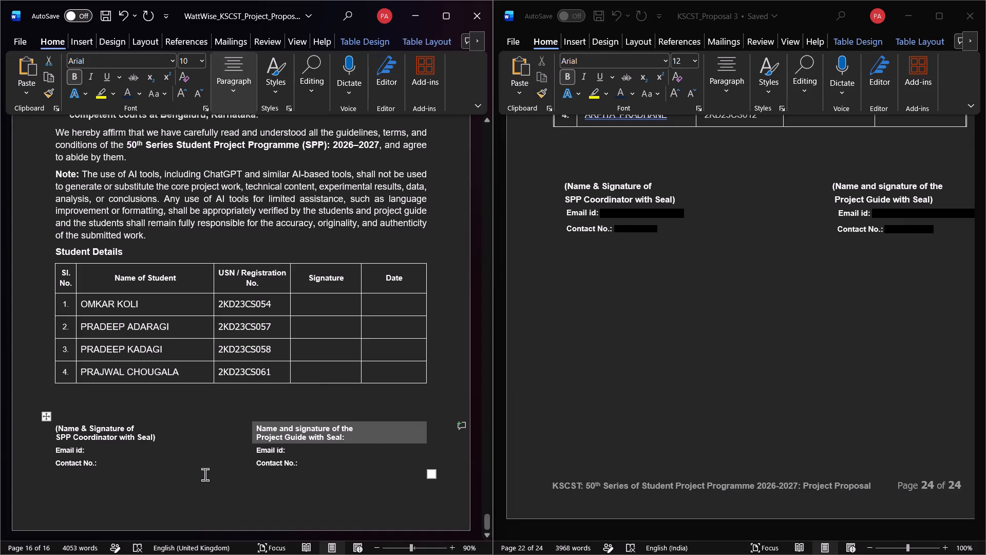
Review the WattWise proposal from its first page through the student details, SPP Coordinator Details and the start of Part B.
{"action": "scroll", "coordinate": [205, 474], "scroll_direction": "down", "scroll_amount": 4}
{"action": "scroll", "coordinate": [205, 474], "scroll_direction": "up", "scroll_amount": 8}
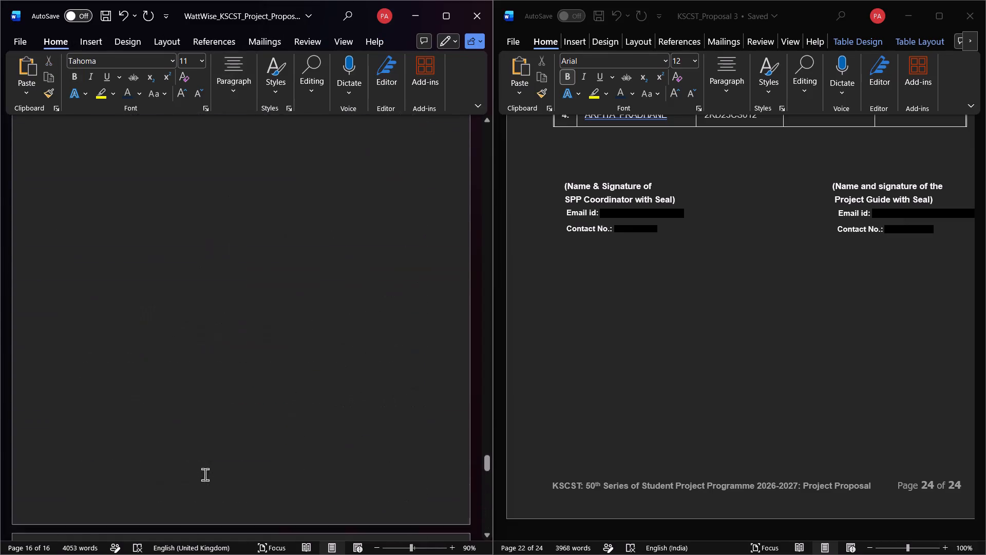
{"action": "scroll", "coordinate": [205, 474], "scroll_direction": "up", "scroll_amount": 14}
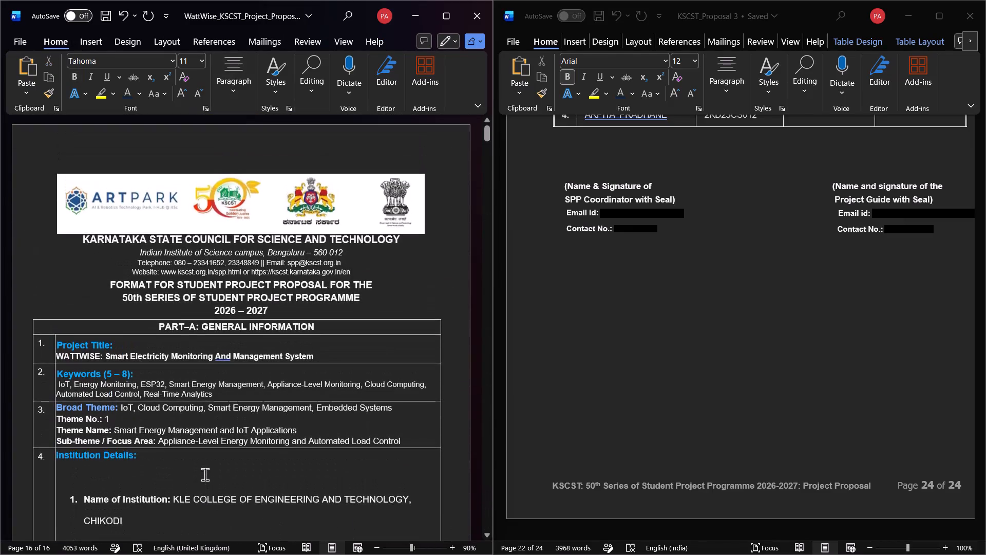
{"action": "scroll", "coordinate": [235, 431], "scroll_direction": "down", "scroll_amount": 13}
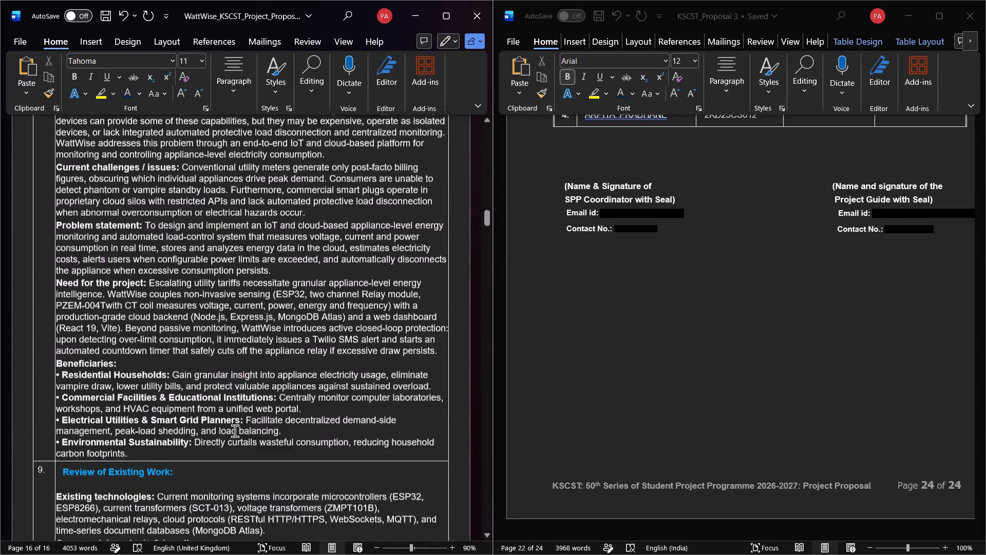
{"action": "scroll", "coordinate": [235, 431], "scroll_direction": "up", "scroll_amount": 7}
{"action": "scroll", "coordinate": [235, 431], "scroll_direction": "down", "scroll_amount": 2}
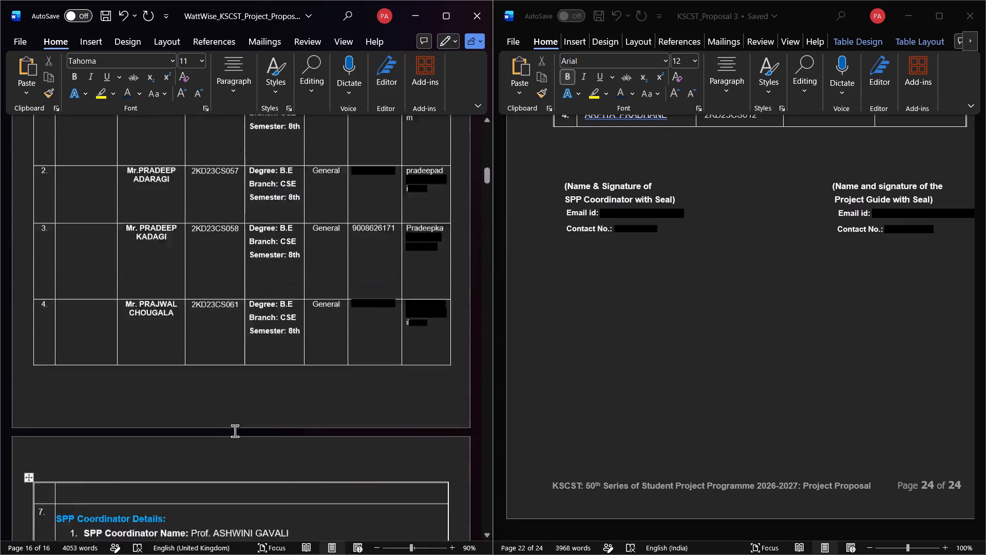
{"action": "scroll", "coordinate": [235, 431], "scroll_direction": "down", "scroll_amount": 4}
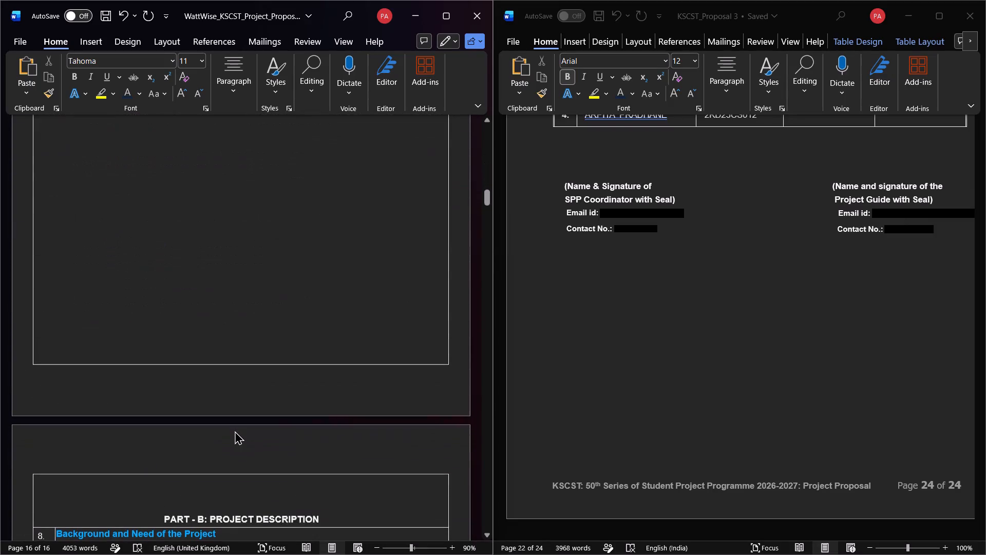
Save the WattWise proposal document.
{"action": "key", "text": "ctrl+x"}
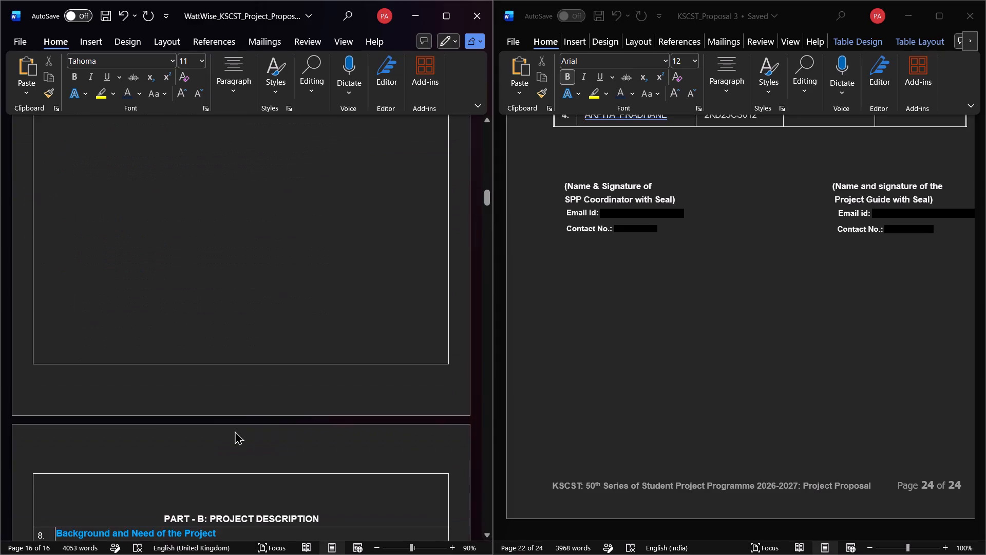
{"action": "key", "text": "ctrl+s"}
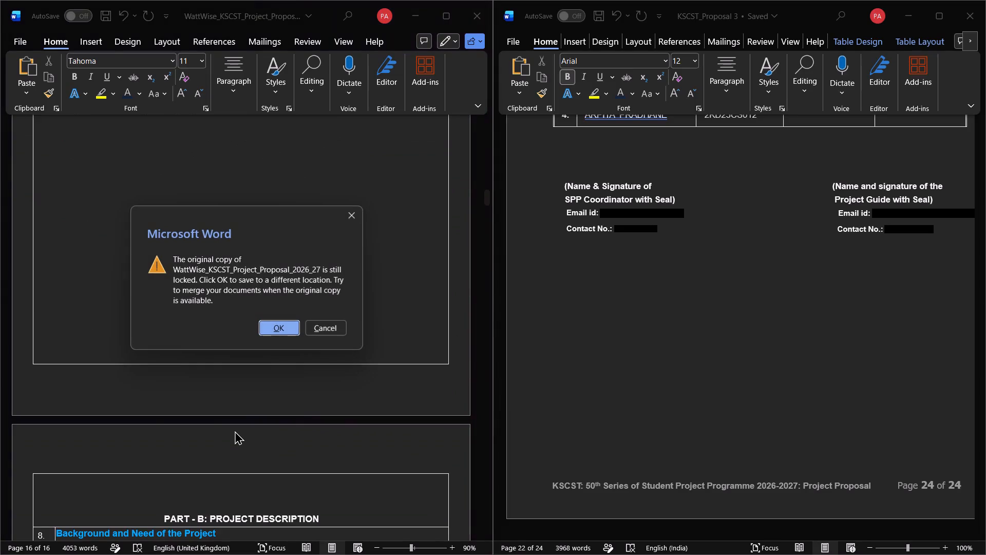
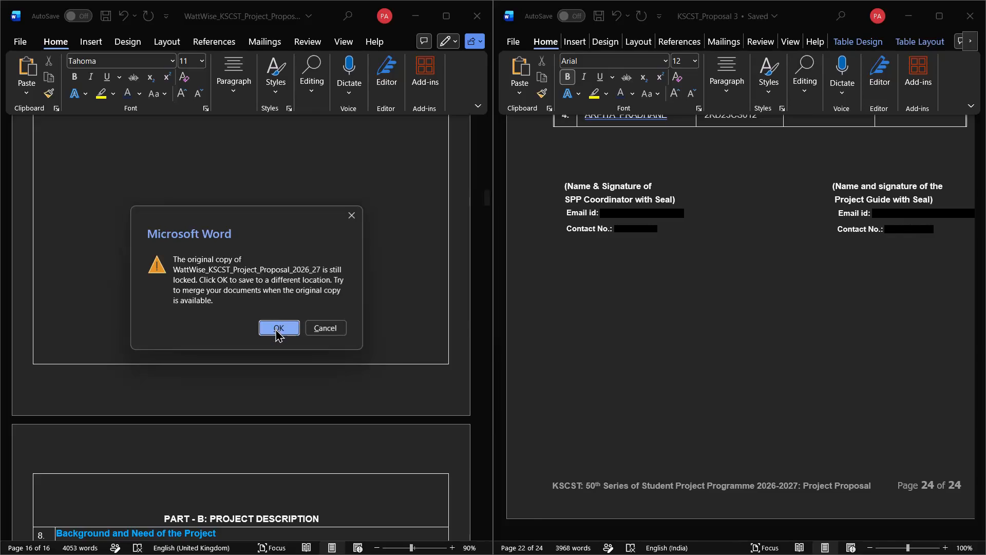
Save the locked WattWise proposal to New Volume (E:) as a Word Document named WattWise_KSCST_Project_Proposal_2026_27.
{"action": "left_click", "coordinate": [275, 328]}
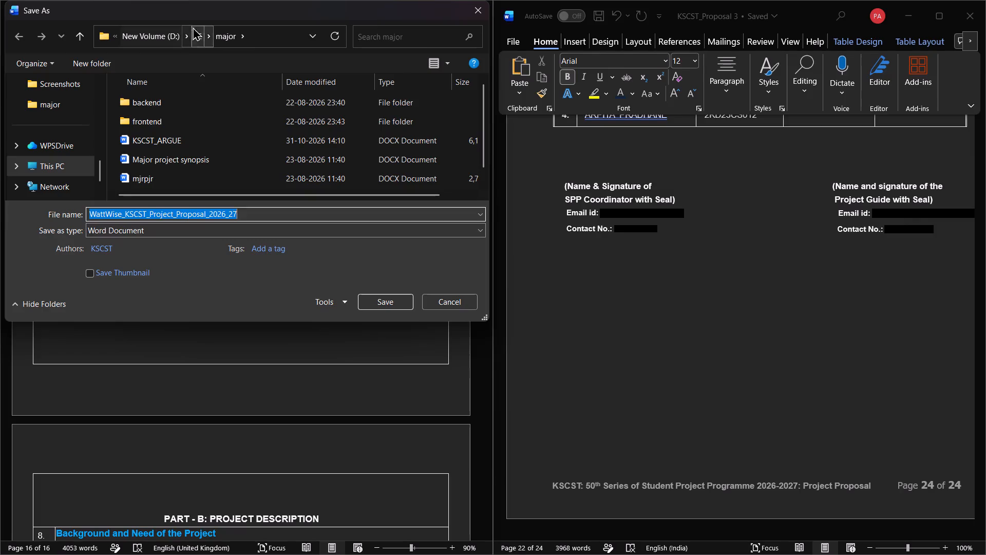
{"action": "left_click", "coordinate": [382, 300]}
{"action": "left_click", "coordinate": [326, 214]}
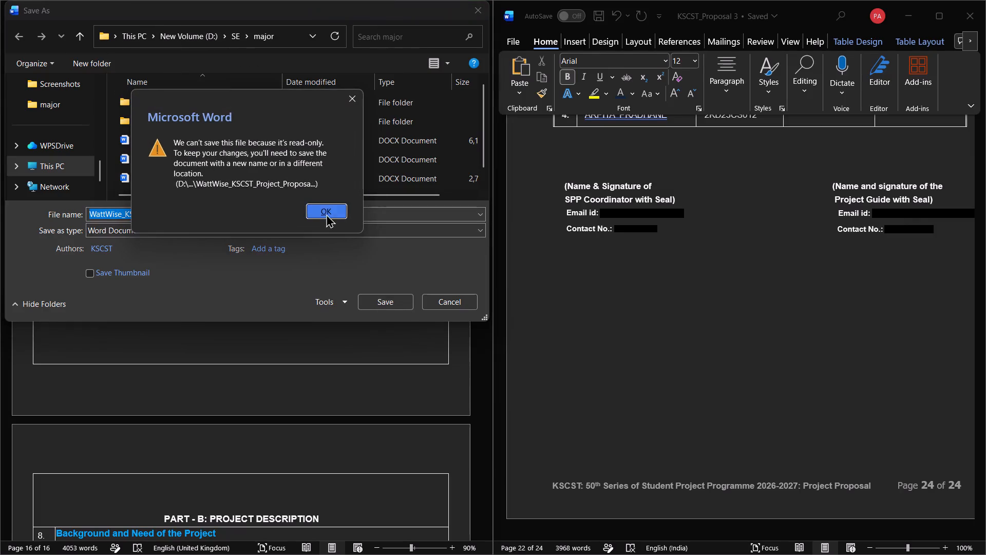
{"action": "right_click", "coordinate": [56, 162]}
{"action": "left_click", "coordinate": [56, 162]}
{"action": "double_click", "coordinate": [56, 162]}
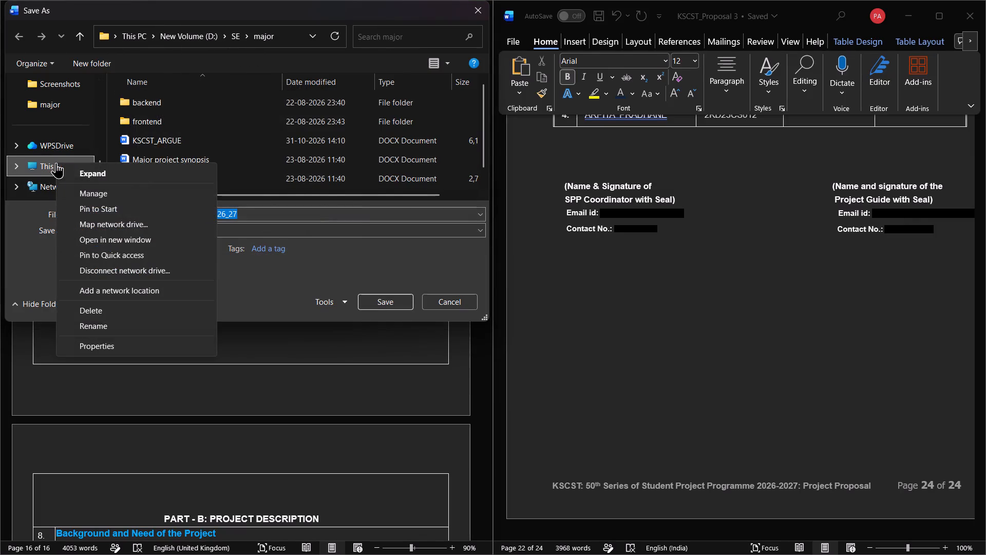
{"action": "left_click", "coordinate": [31, 159]}
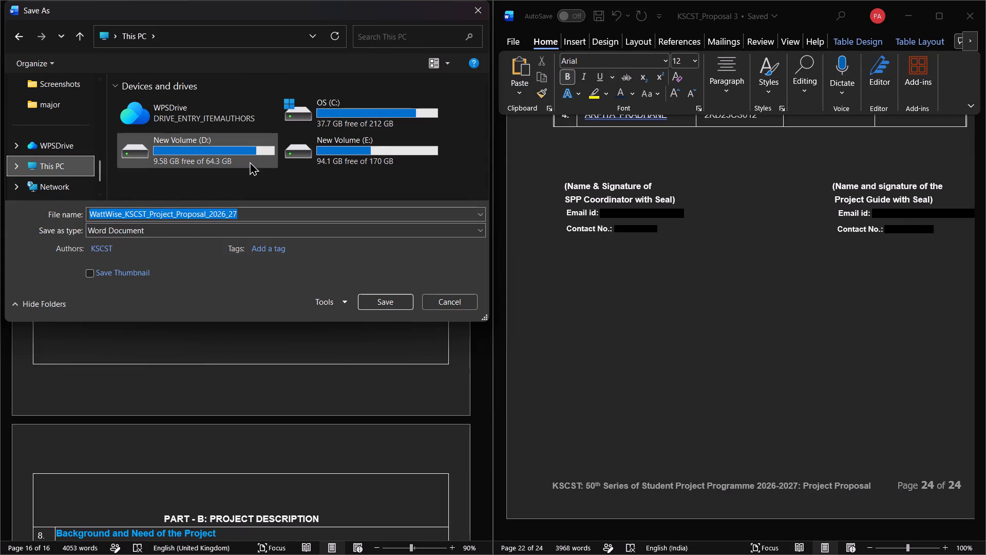
{"action": "double_click", "coordinate": [375, 143]}
{"action": "scroll", "coordinate": [374, 160], "scroll_direction": "down", "scroll_amount": 3}
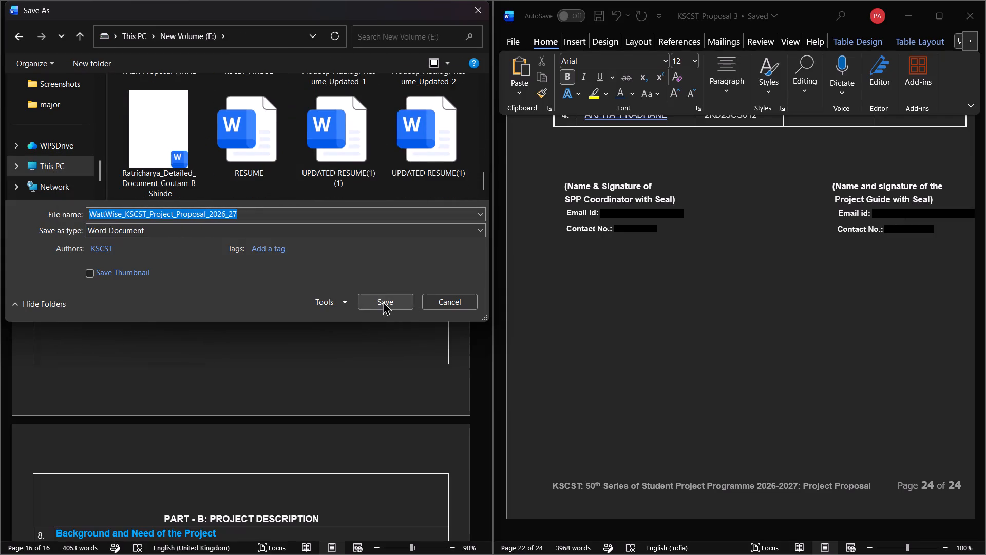
{"action": "left_click", "coordinate": [382, 308]}
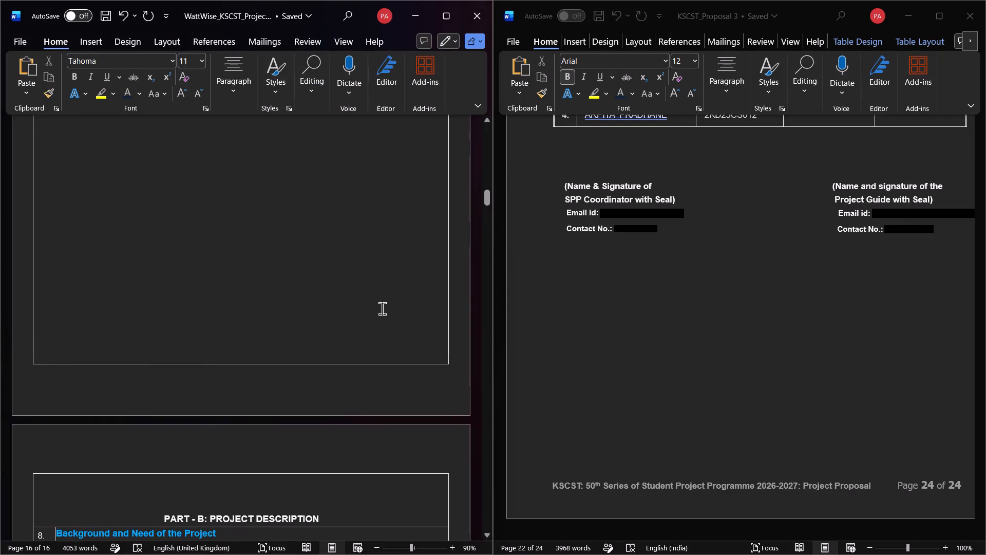